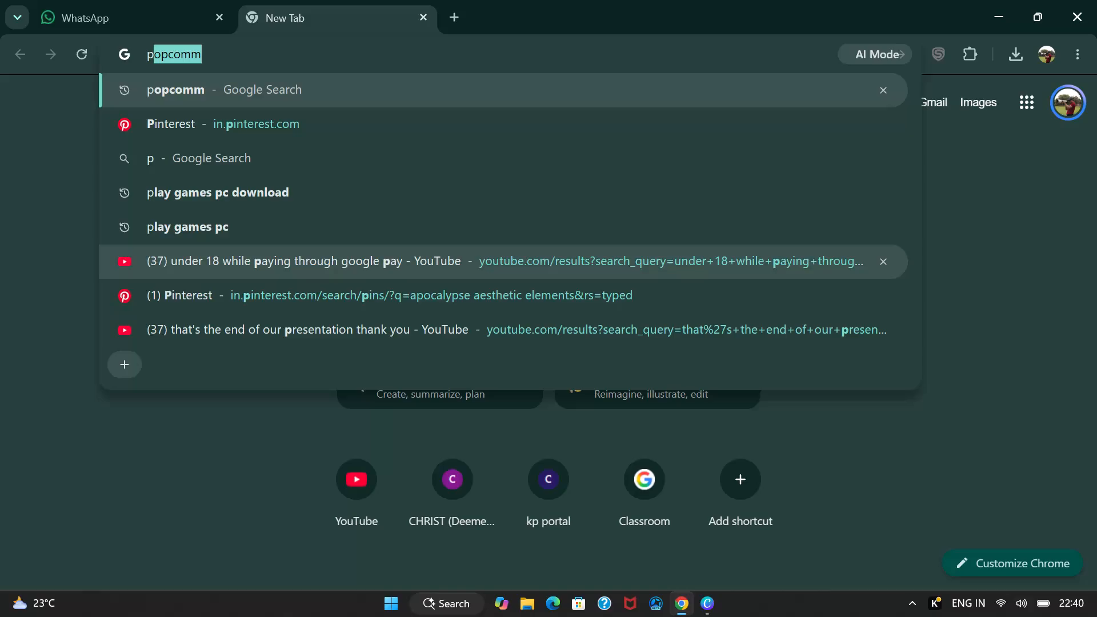
Open the Pinterest India site.
type("in")
key("Return")
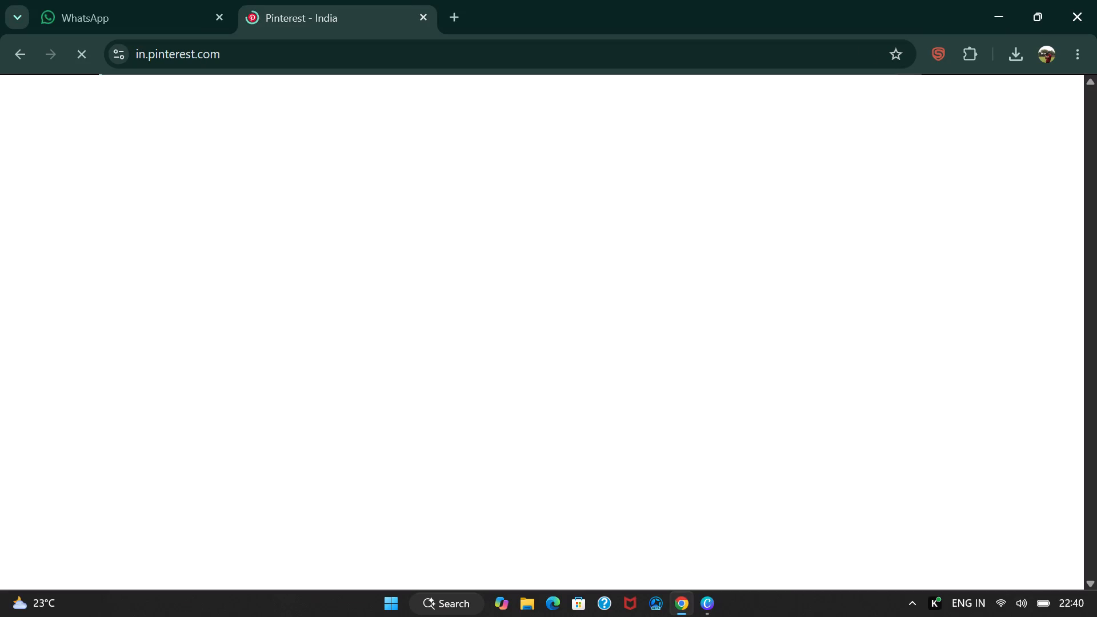
Search Pinterest for "room decor wall ideas" and refine the search to "room decor wall ideas posters".
left_click(155, 114)
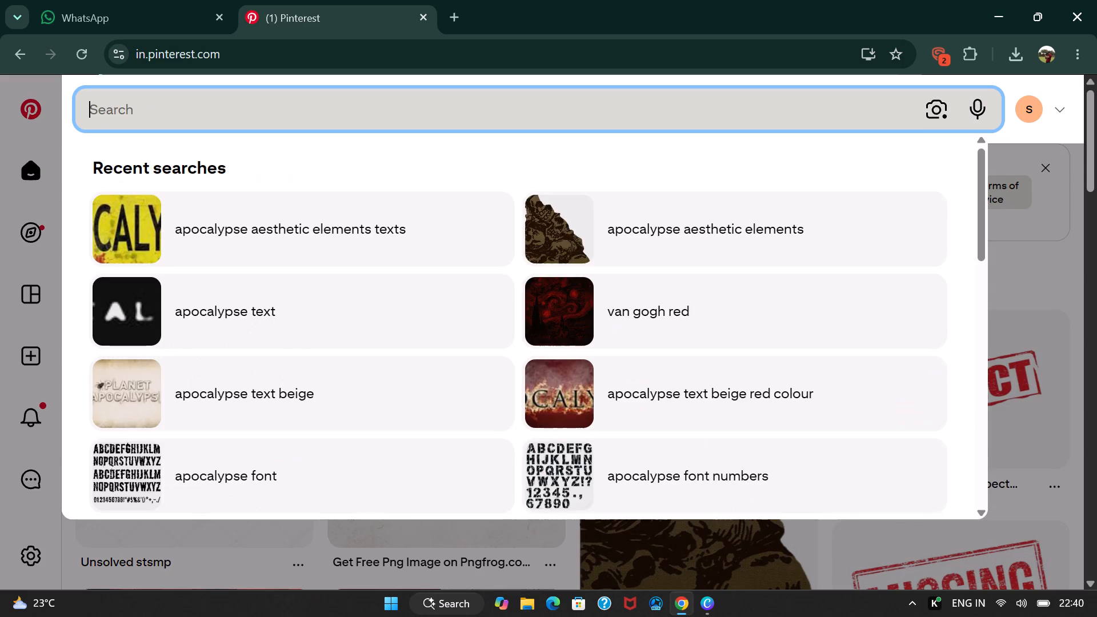
type("room decor wall")
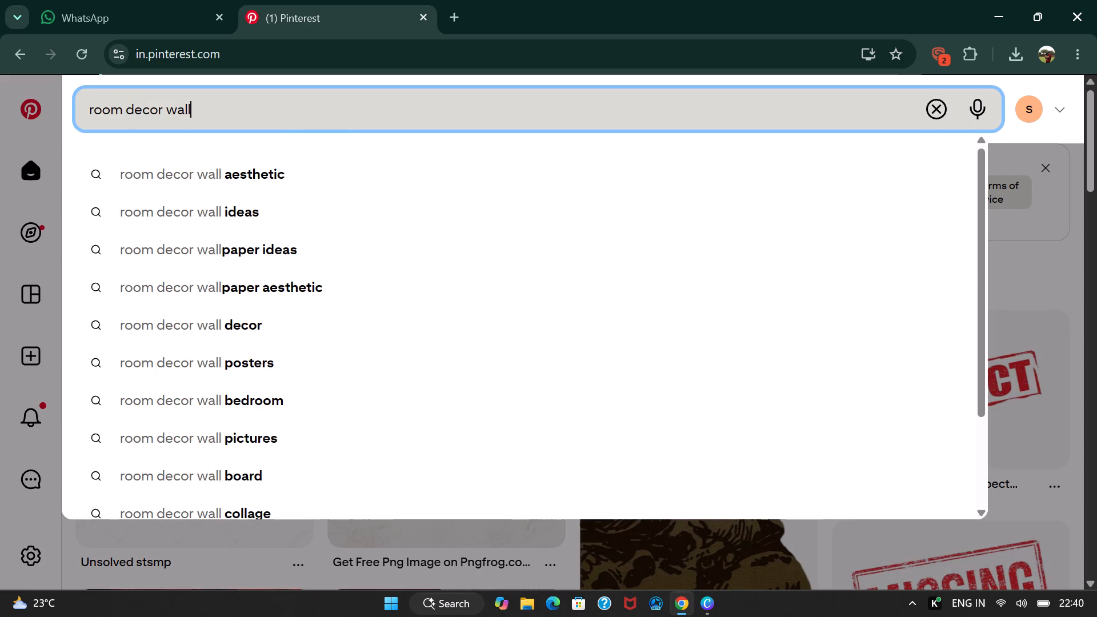
left_click(170, 214)
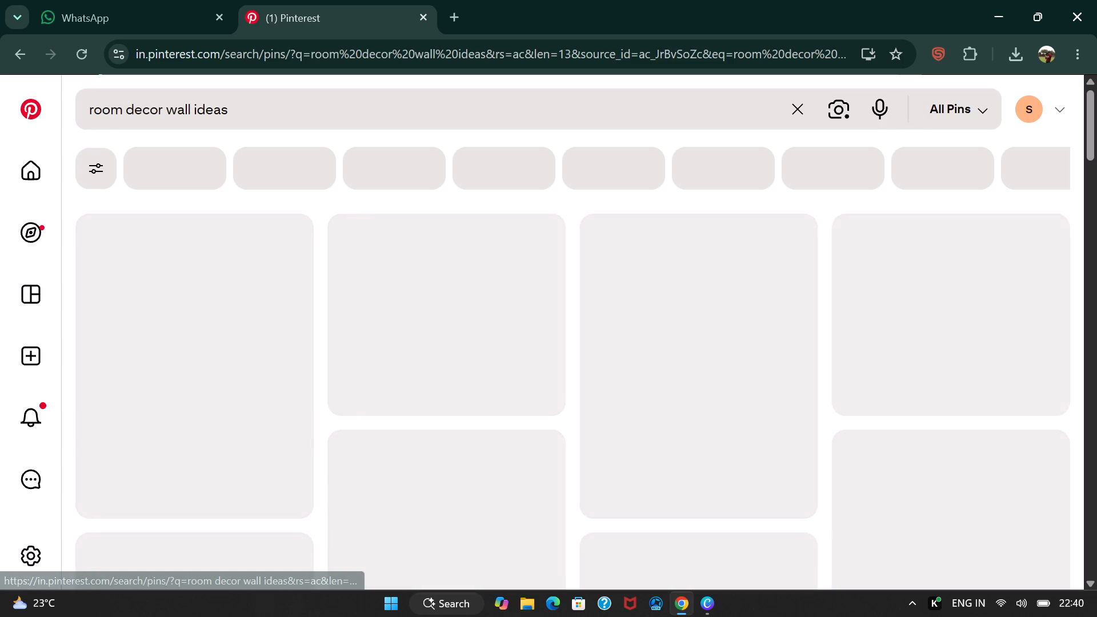
left_click(263, 122)
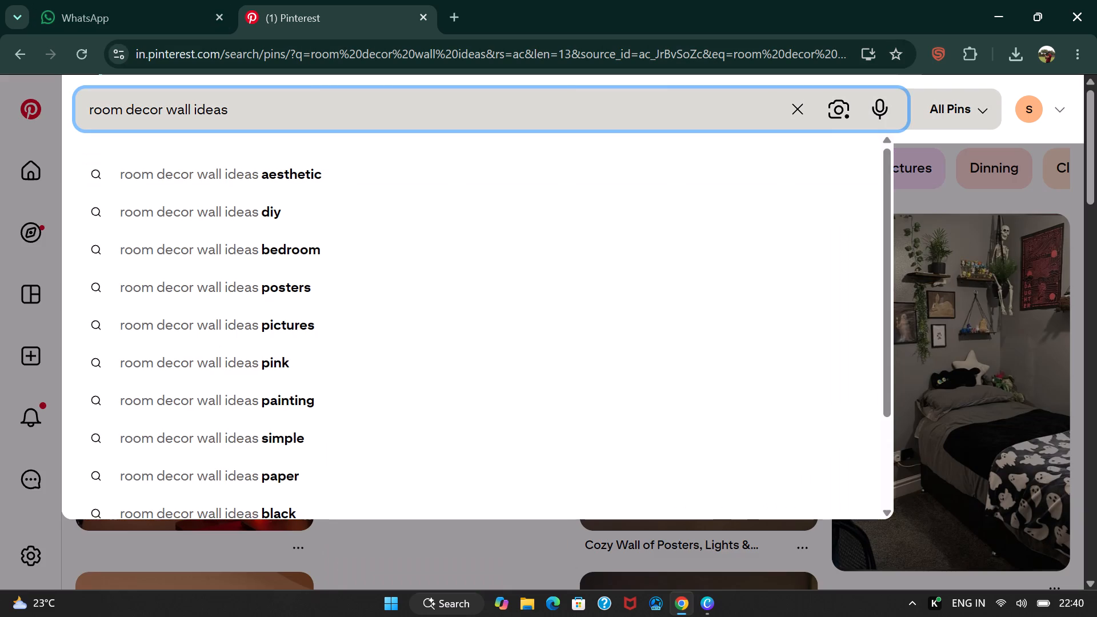
left_click(252, 290)
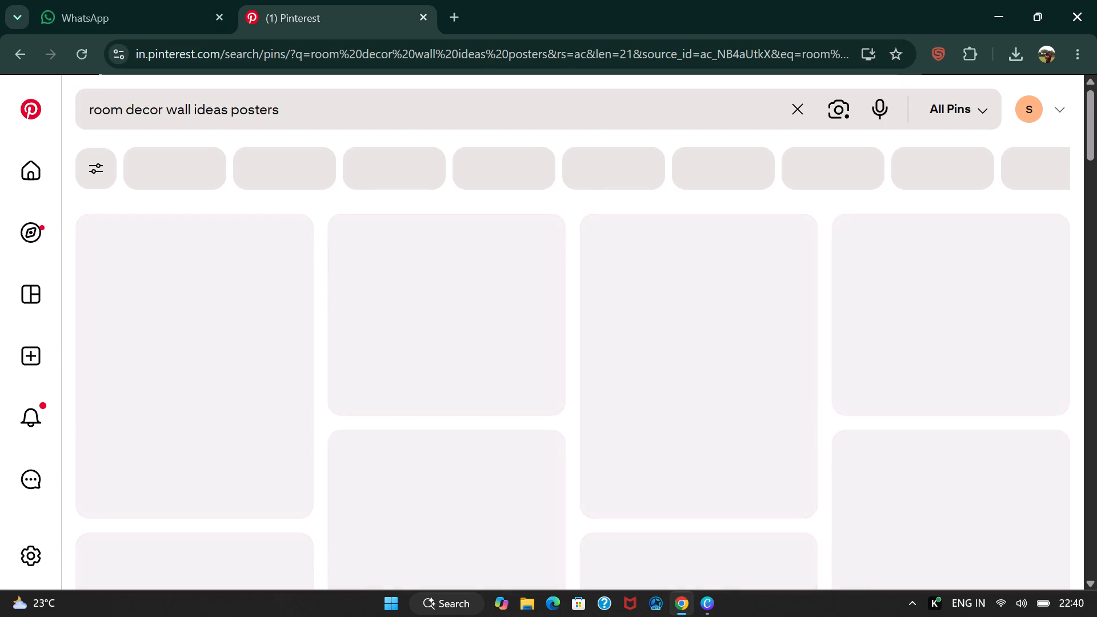
Browse the Pinterest results for wall poster ideas, examining the poster designs and layouts.
scroll(241, 287, "up", 1)
scroll(310, 303, "down", 2)
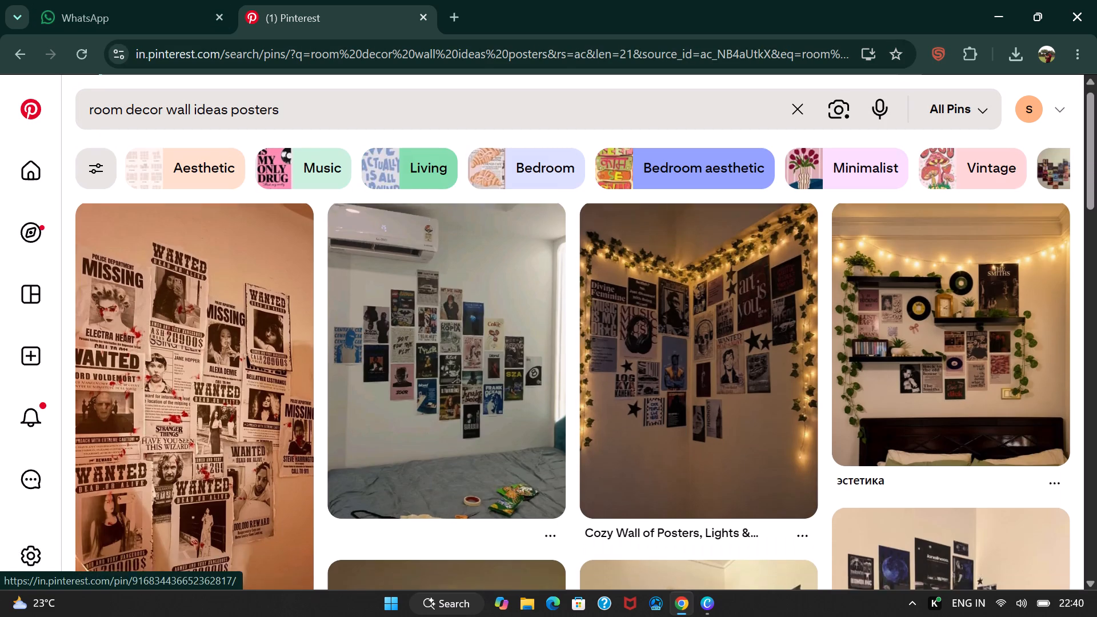
scroll(313, 313, "down", 7)
scroll(325, 306, "up", 5)
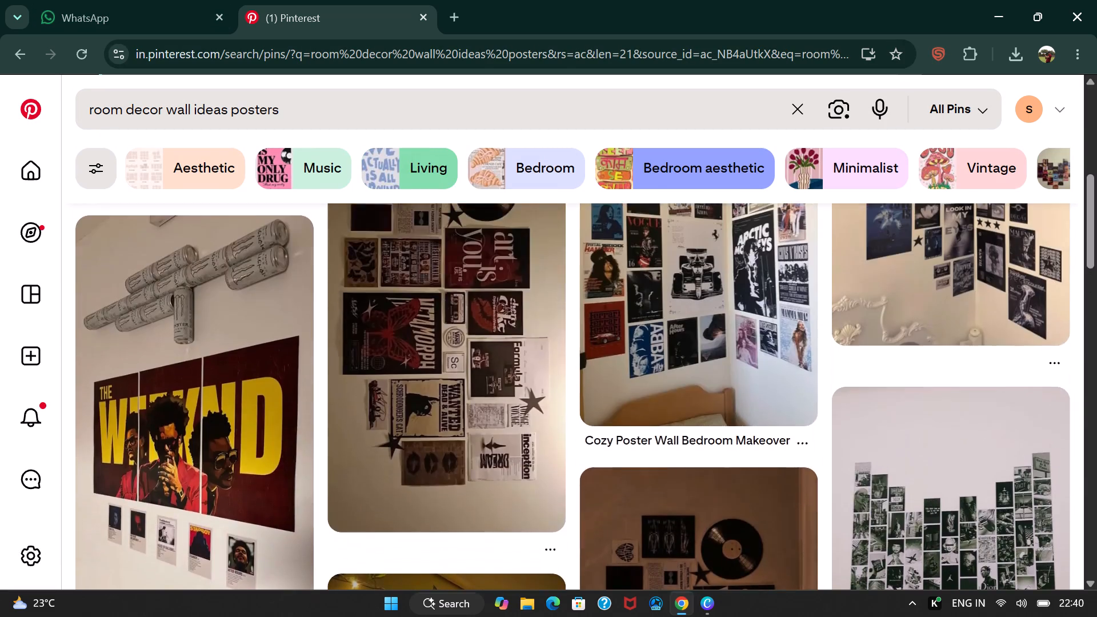
scroll(351, 343, "down", 12)
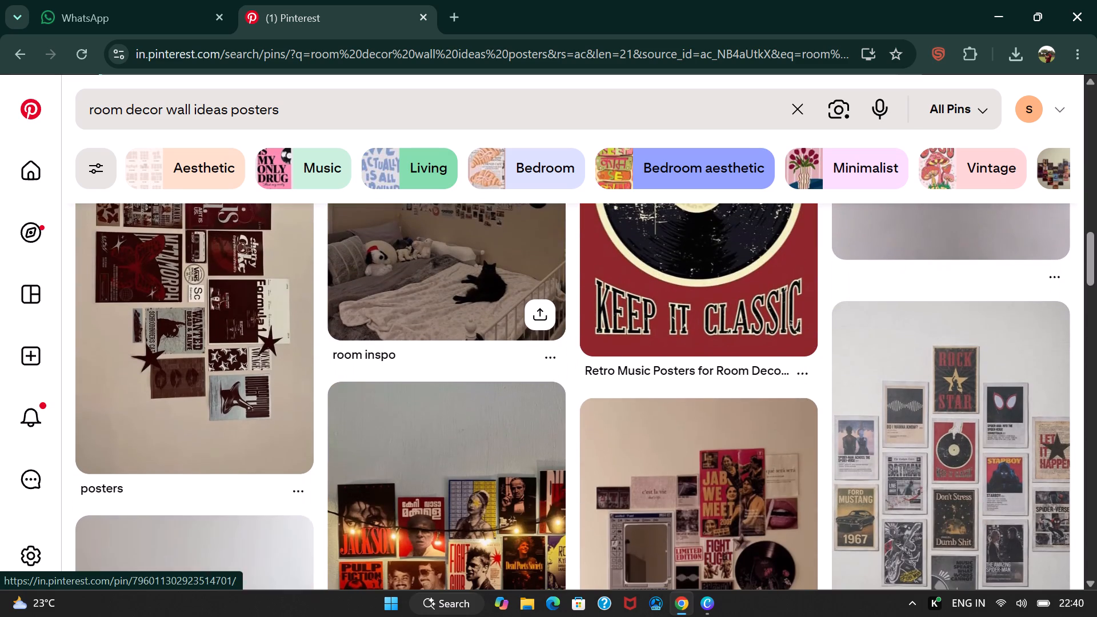
scroll(375, 347, "down", 7)
scroll(379, 355, "up", 3)
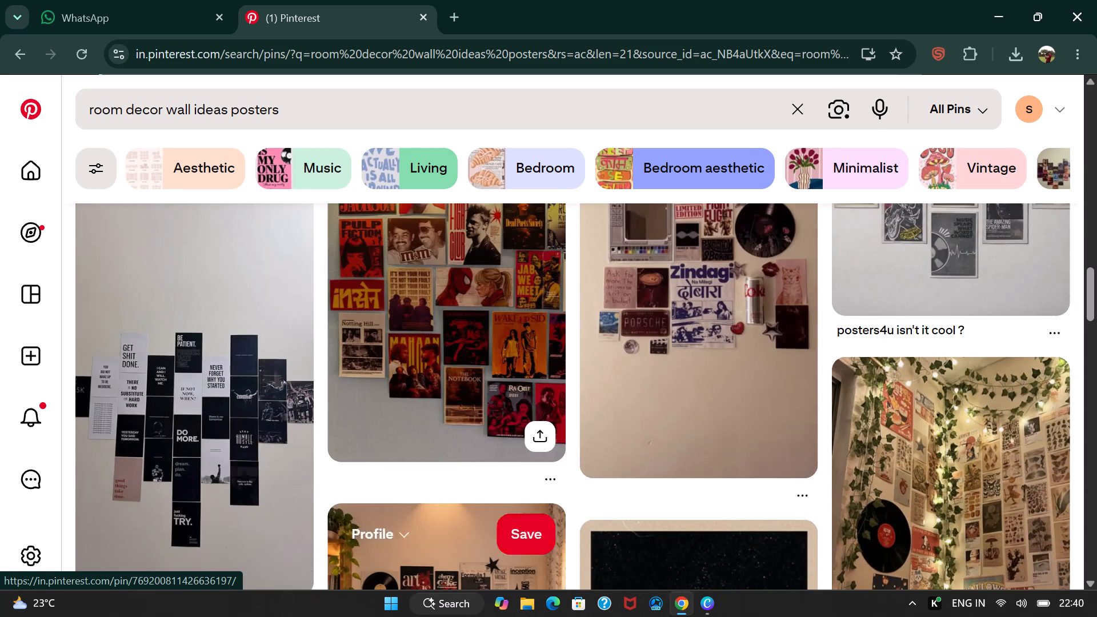
scroll(381, 355, "down", 5)
scroll(382, 354, "up", 4)
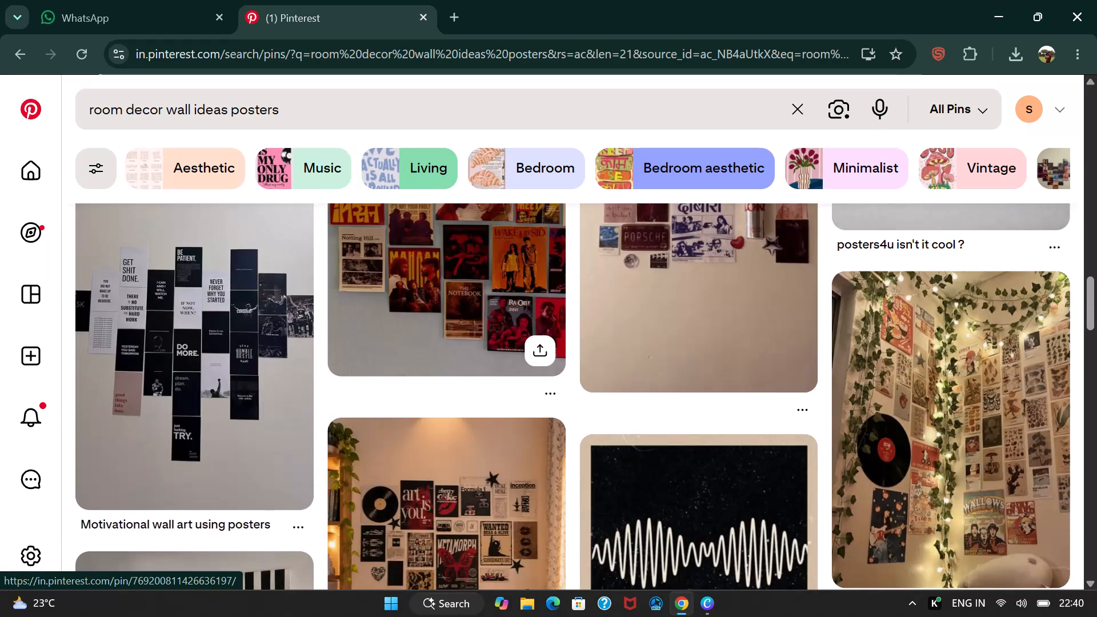
scroll(382, 354, "up", 1)
scroll(382, 354, "down", 1)
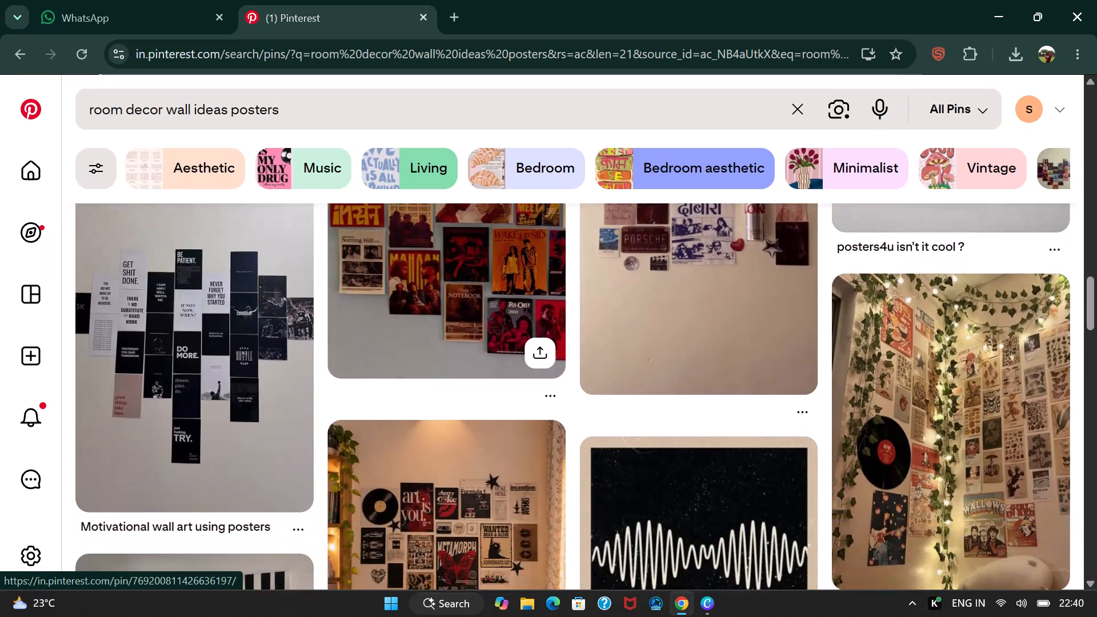
scroll(382, 354, "down", 13)
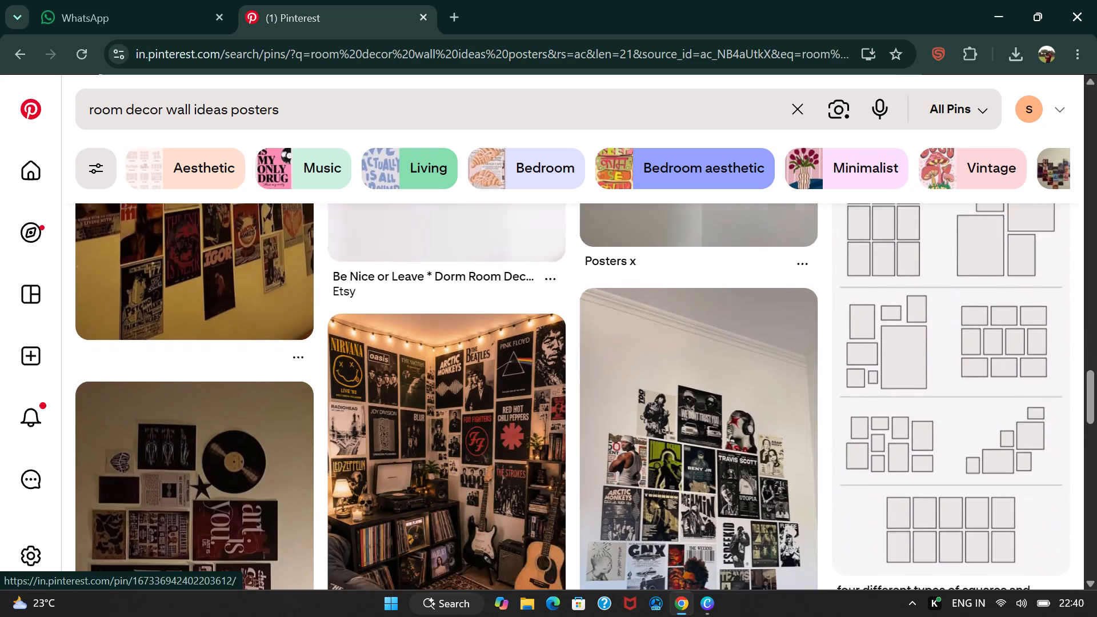
scroll(450, 395, "down", 5)
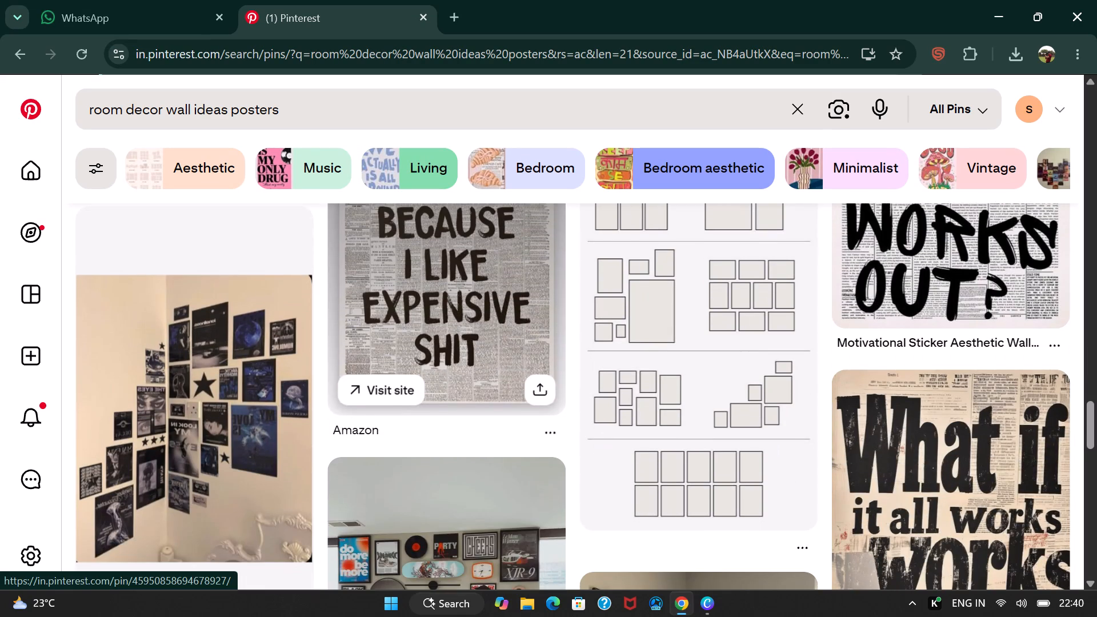
scroll(445, 390, "up", 9)
Change the Pinterest search to "room decor wall ideas single poster".
left_click(281, 119)
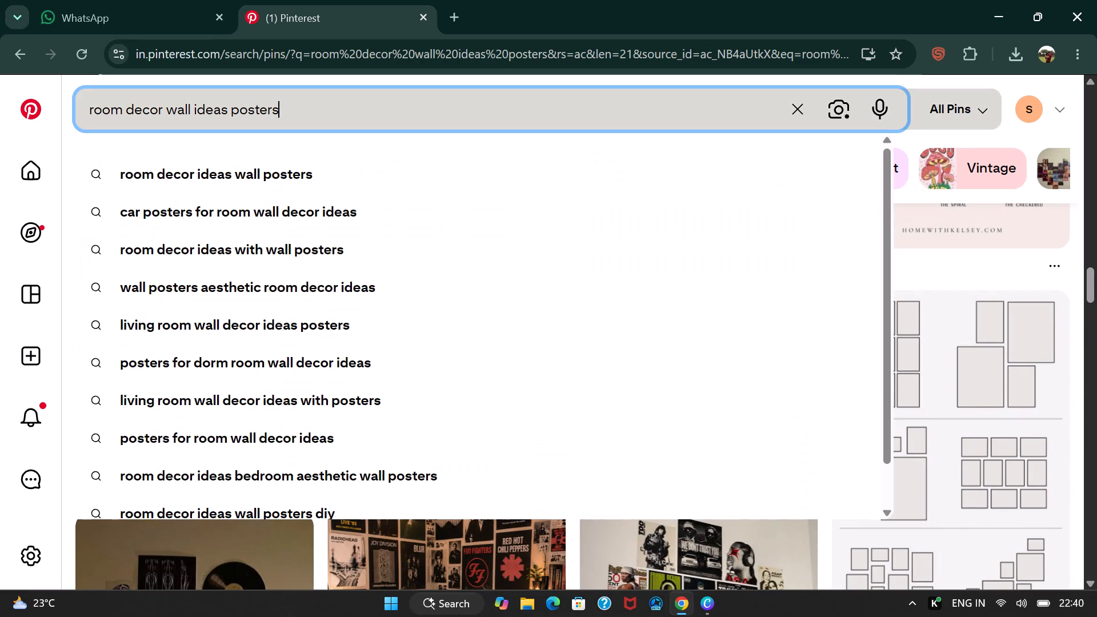
key("BackSpace")
key("Return")
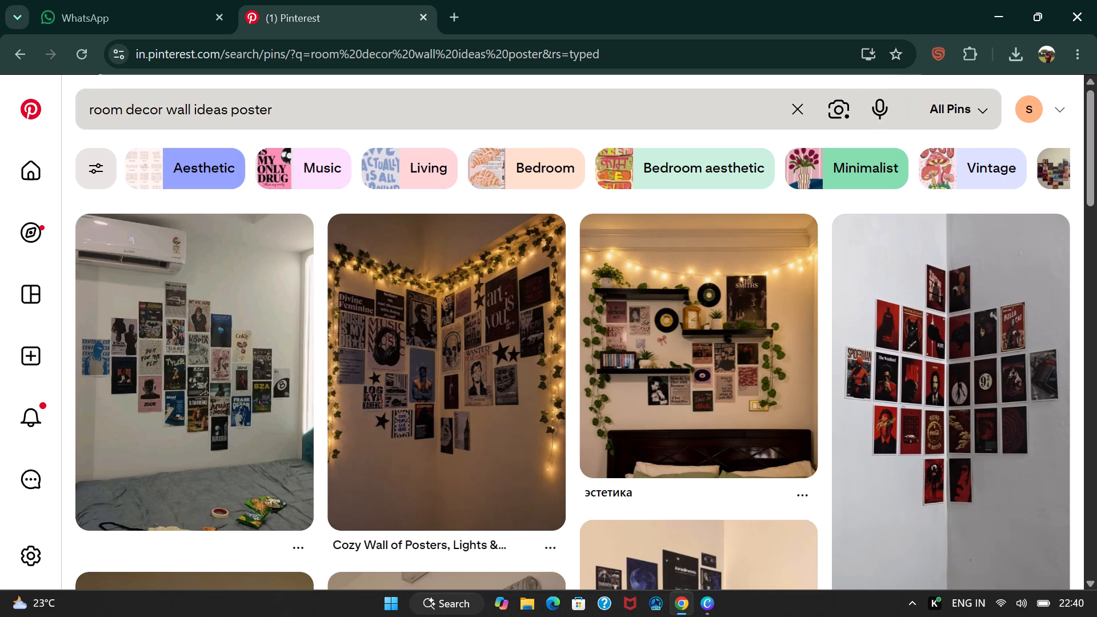
left_click(233, 110)
type("single")
key("space")
key("Return")
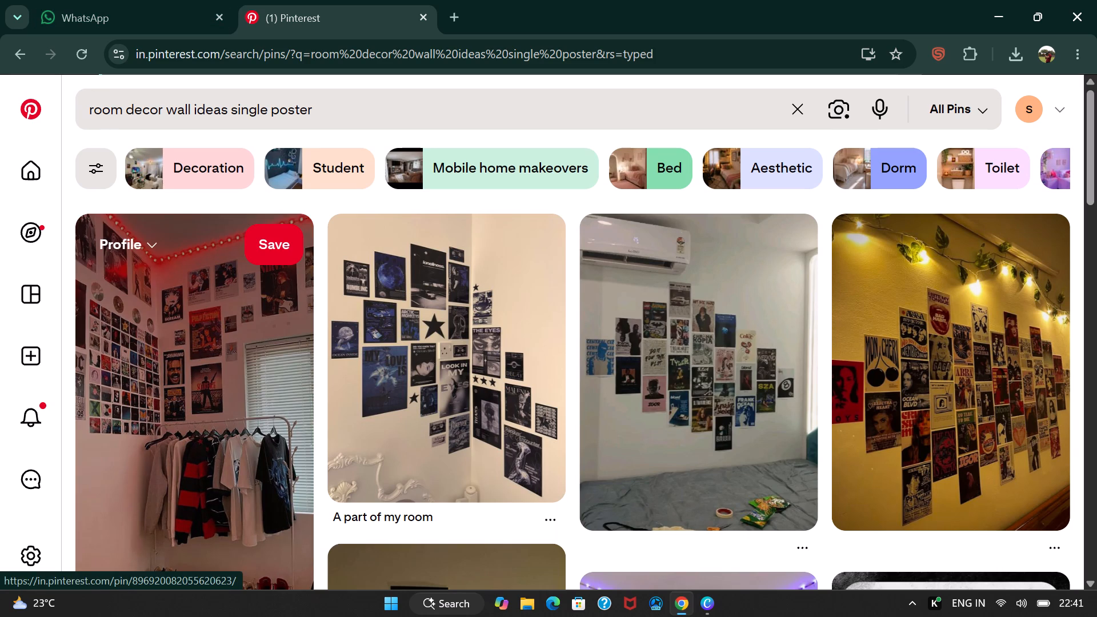
Browse the single poster results for standalone wall poster designs that could serve as inspiration.
scroll(523, 340, "down", 1)
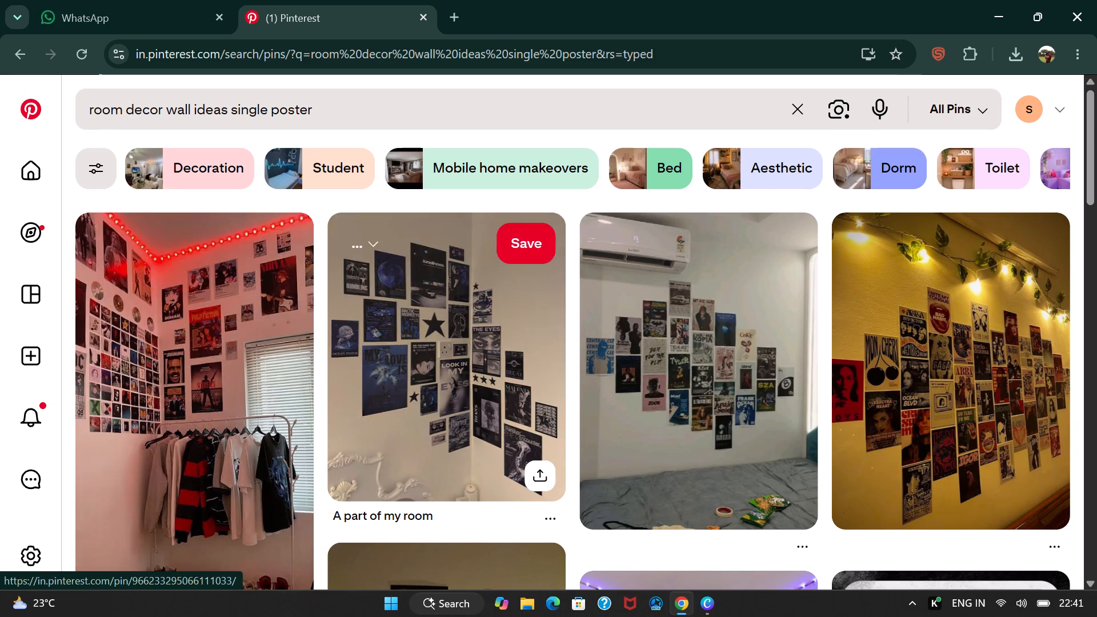
scroll(523, 340, "down", 3)
scroll(626, 314, "down", 4)
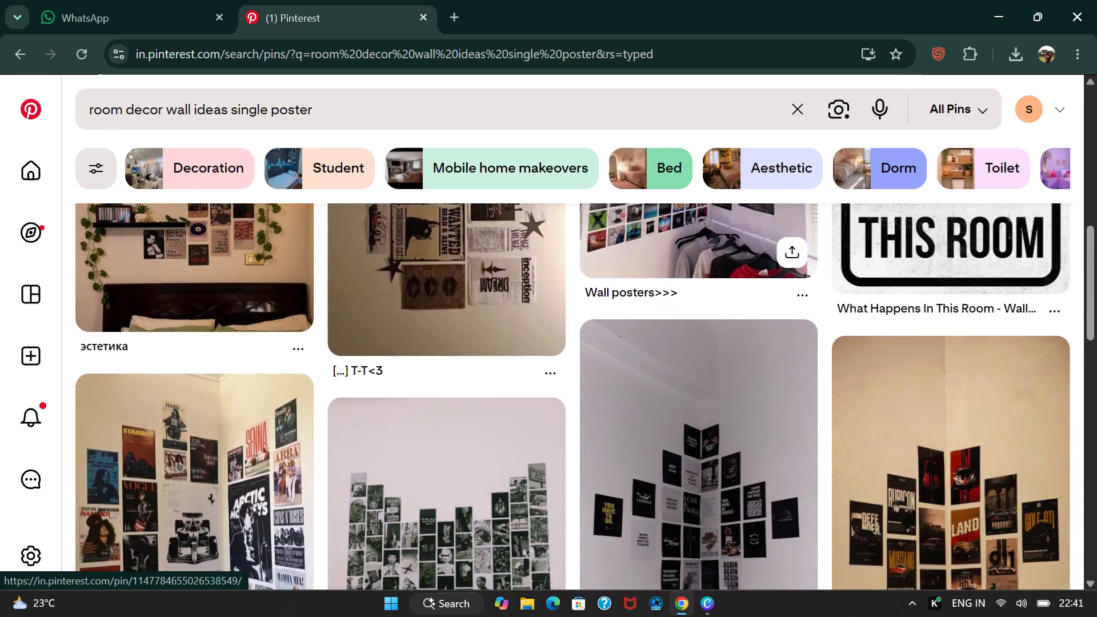
scroll(632, 339, "down", 5)
scroll(632, 339, "up", 1)
scroll(633, 339, "down", 3)
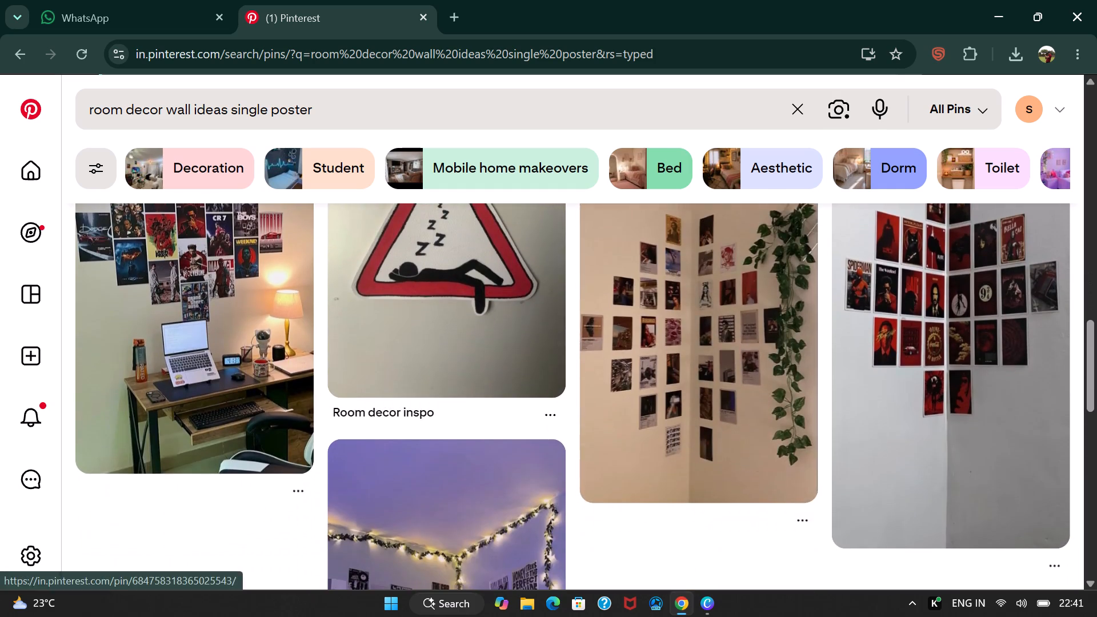
scroll(632, 342, "down", 4)
scroll(653, 483, "down", 4)
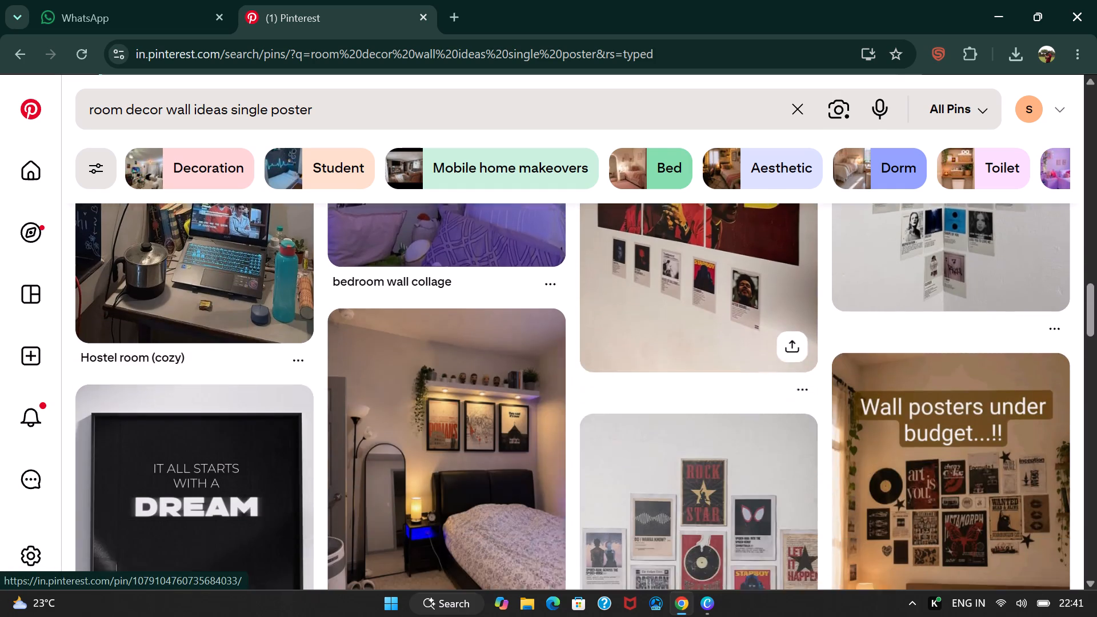
scroll(642, 462, "down", 10)
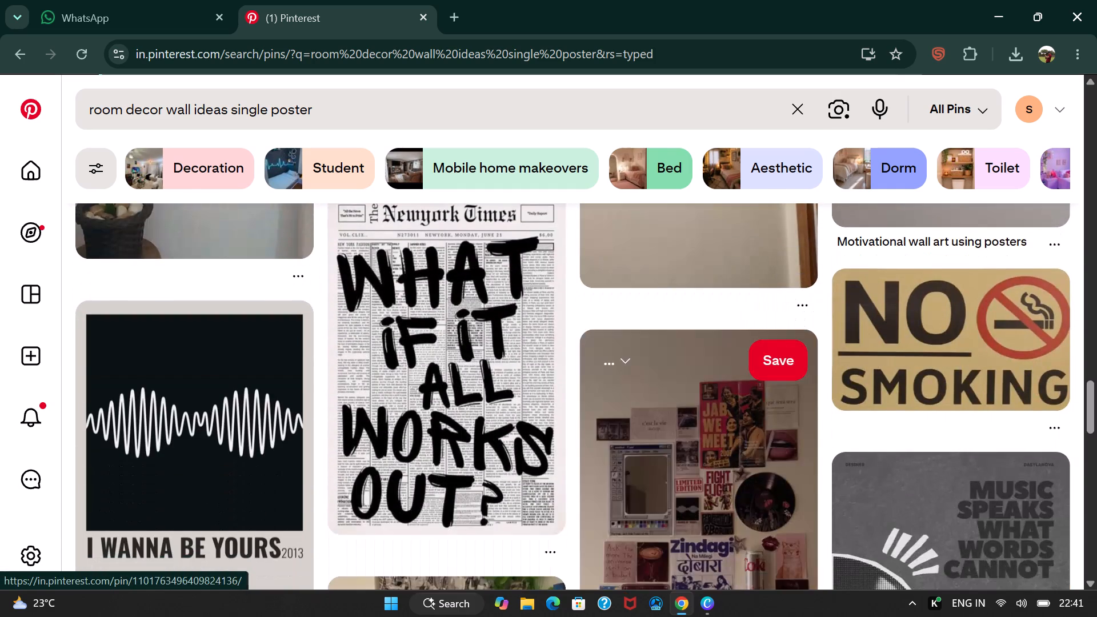
scroll(666, 463, "down", 10)
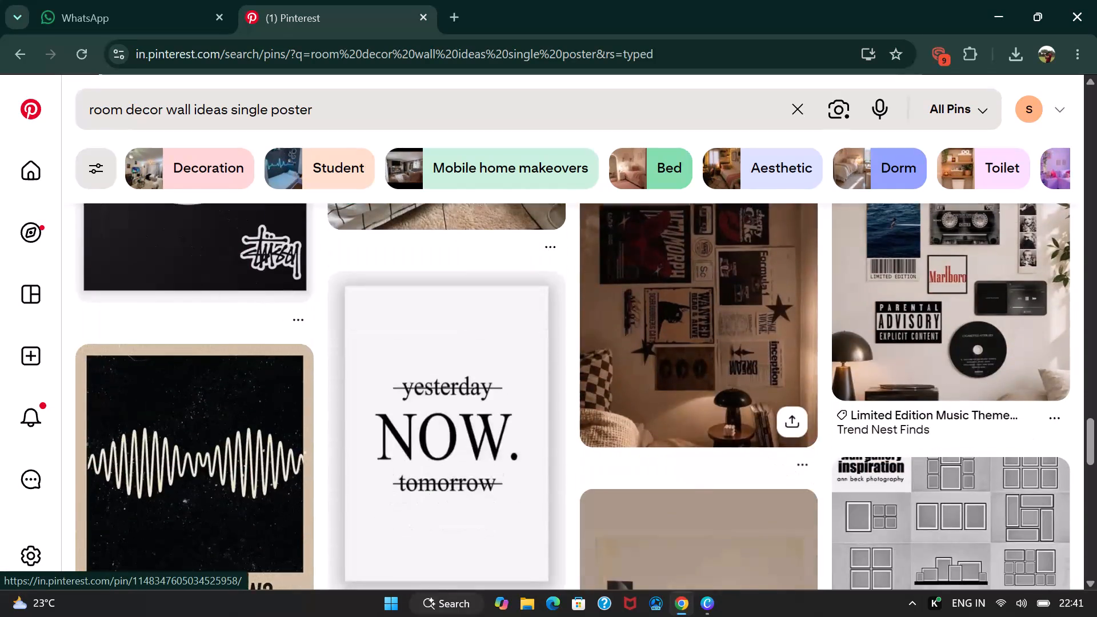
scroll(667, 466, "up", 4)
scroll(667, 465, "down", 7)
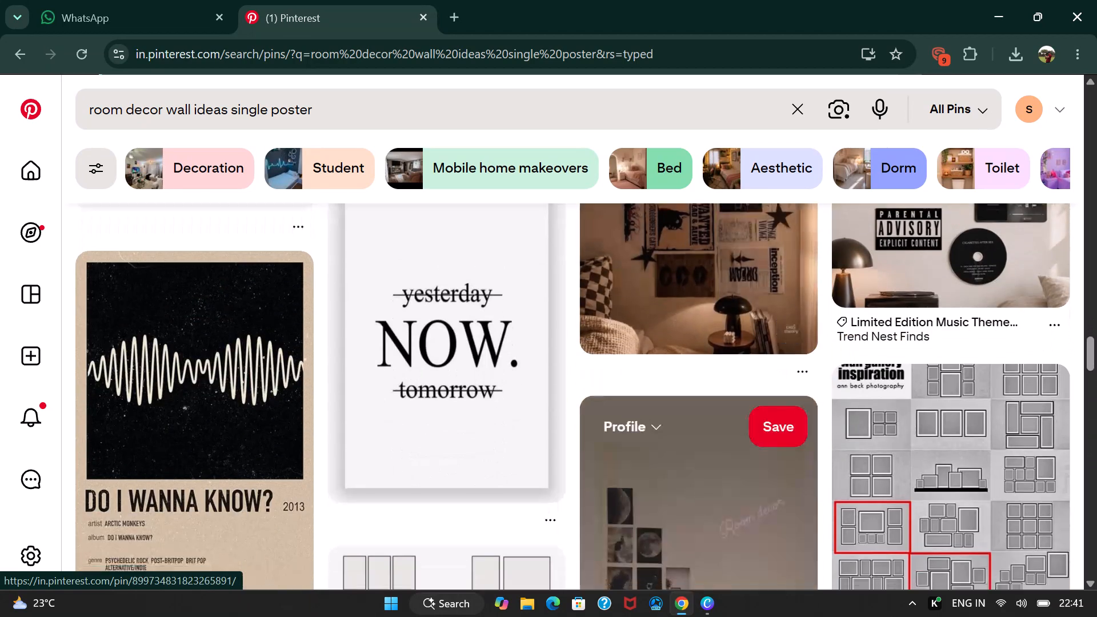
scroll(668, 464, "down", 12)
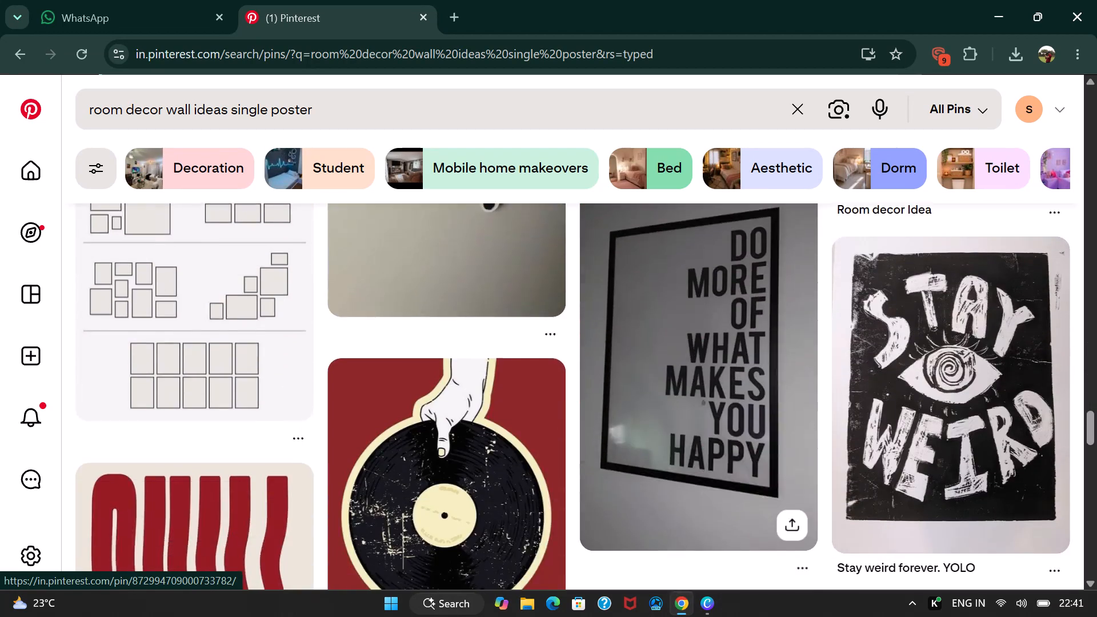
scroll(672, 473, "down", 11)
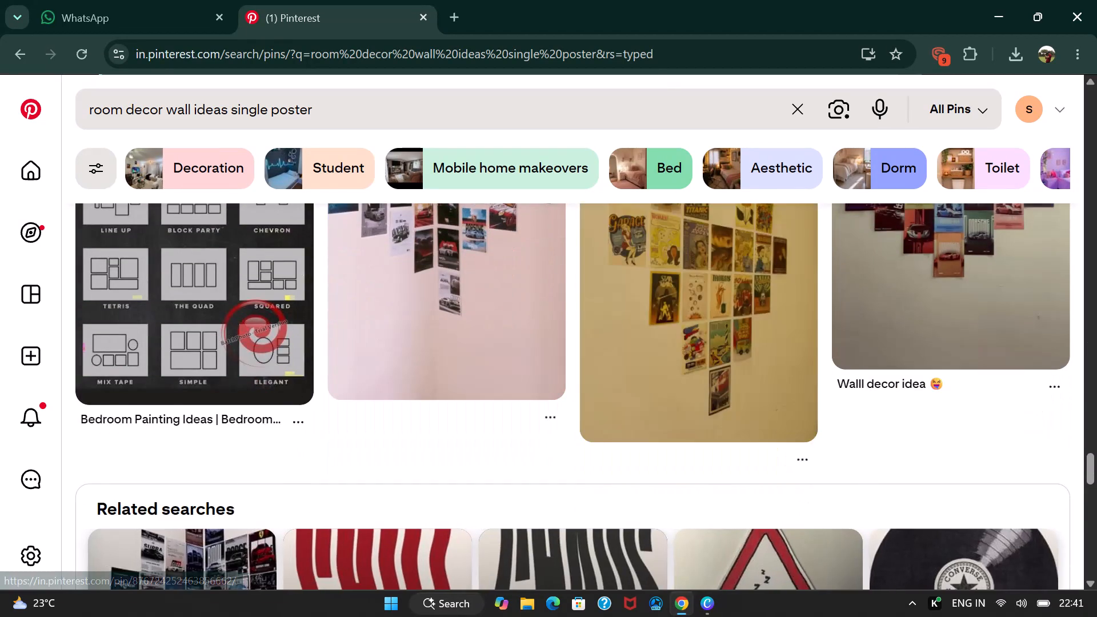
scroll(669, 486, "down", 11)
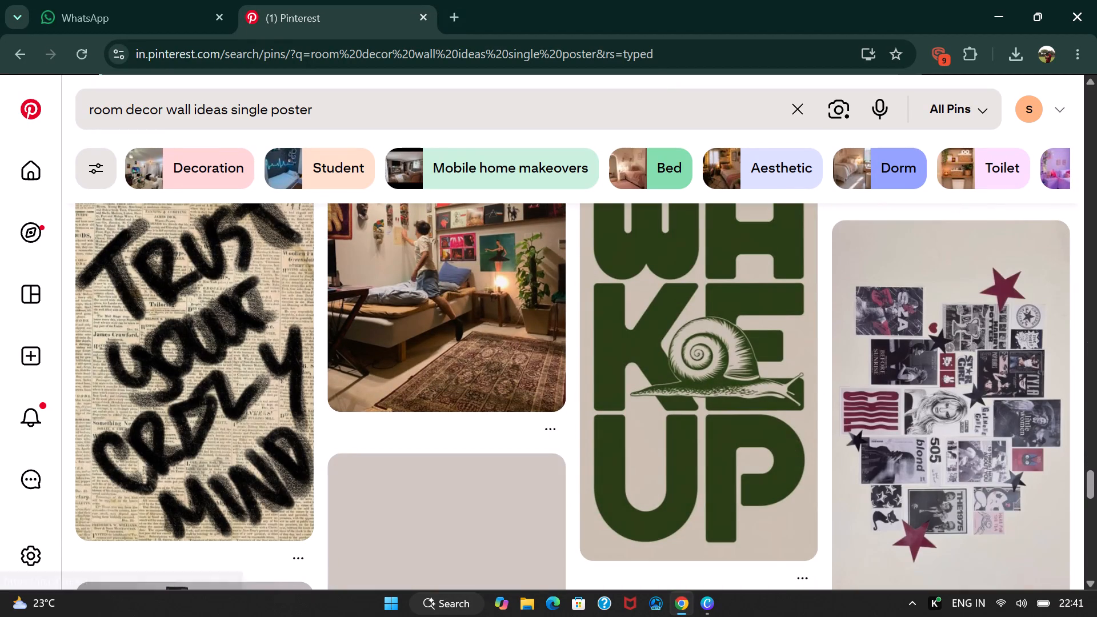
left_click(452, 11)
left_click(473, 58)
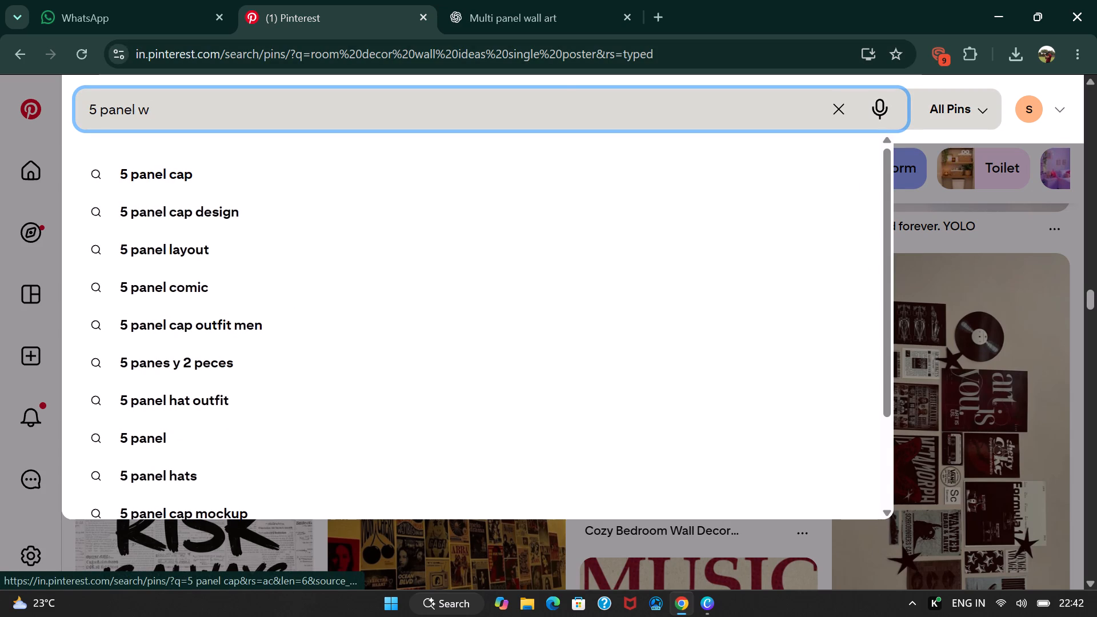
type("all art design")
key("Return")
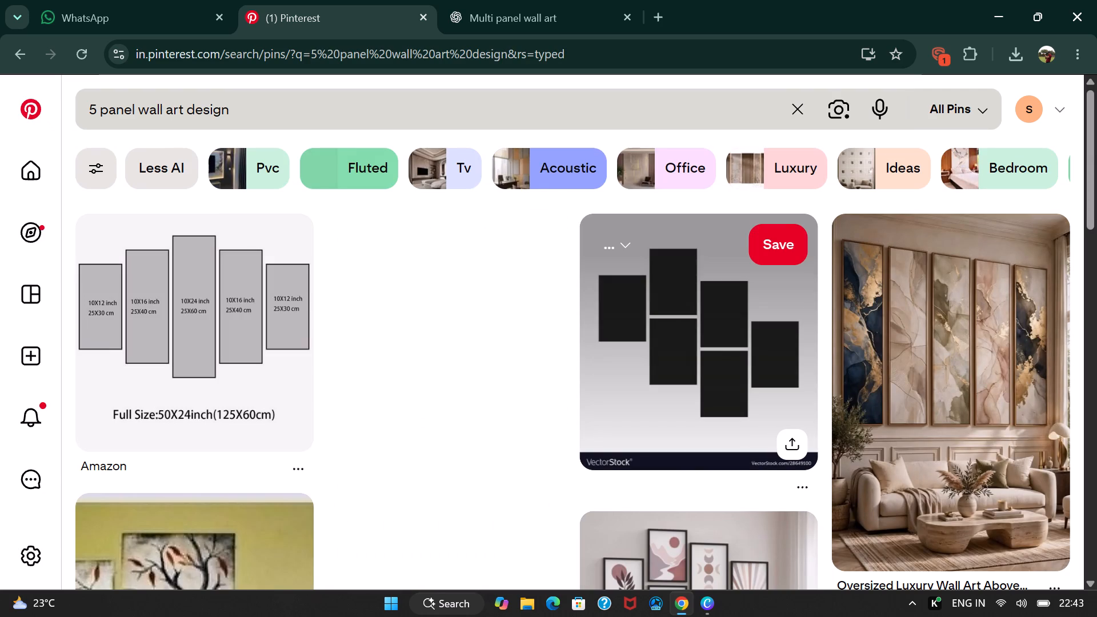
Browse the 5 panel wall art results for designs in which one image is split across several panels.
scroll(540, 277, "down", 4)
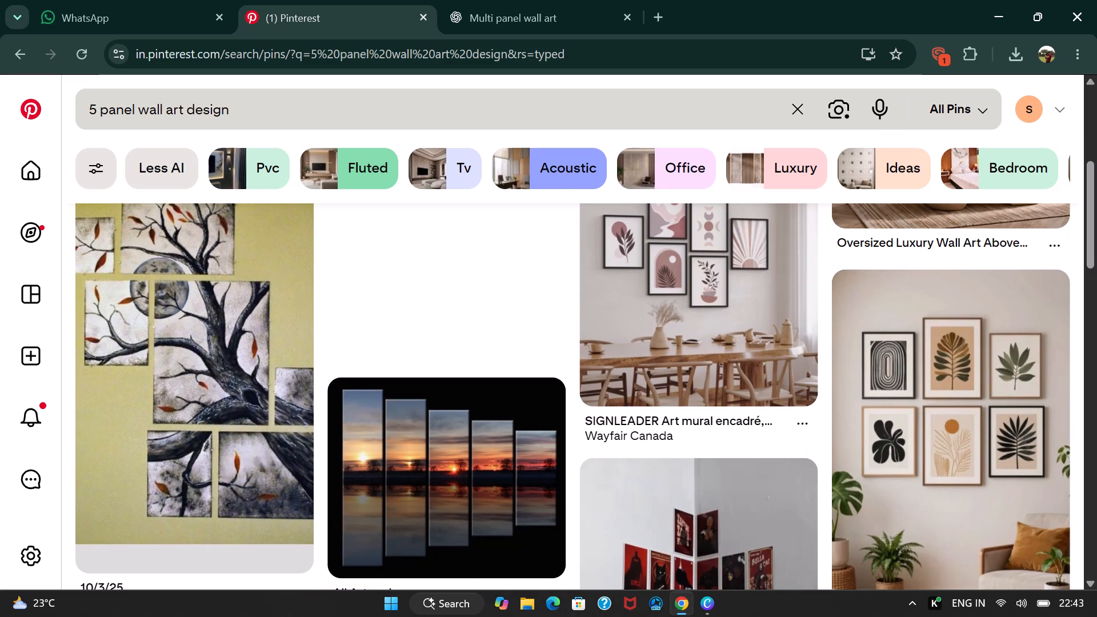
scroll(554, 287, "up", 4)
scroll(568, 306, "down", 7)
scroll(635, 312, "down", 4)
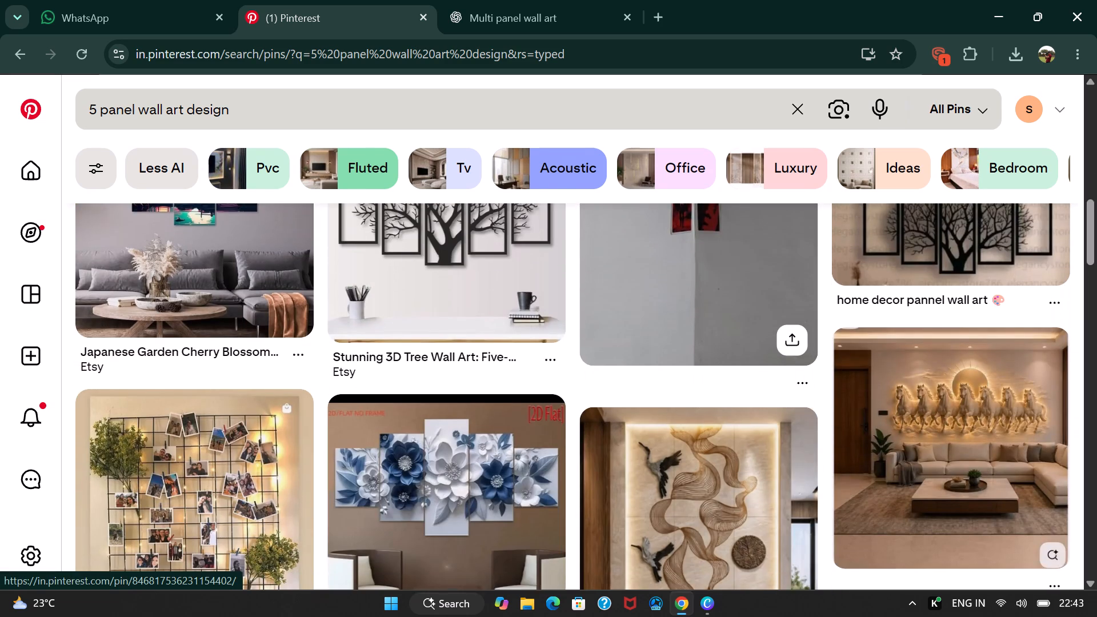
scroll(636, 312, "down", 3)
scroll(636, 312, "up", 5)
Extend the Pinterest search to "5 panel wall art design poster aesthetic".
left_click(591, 91)
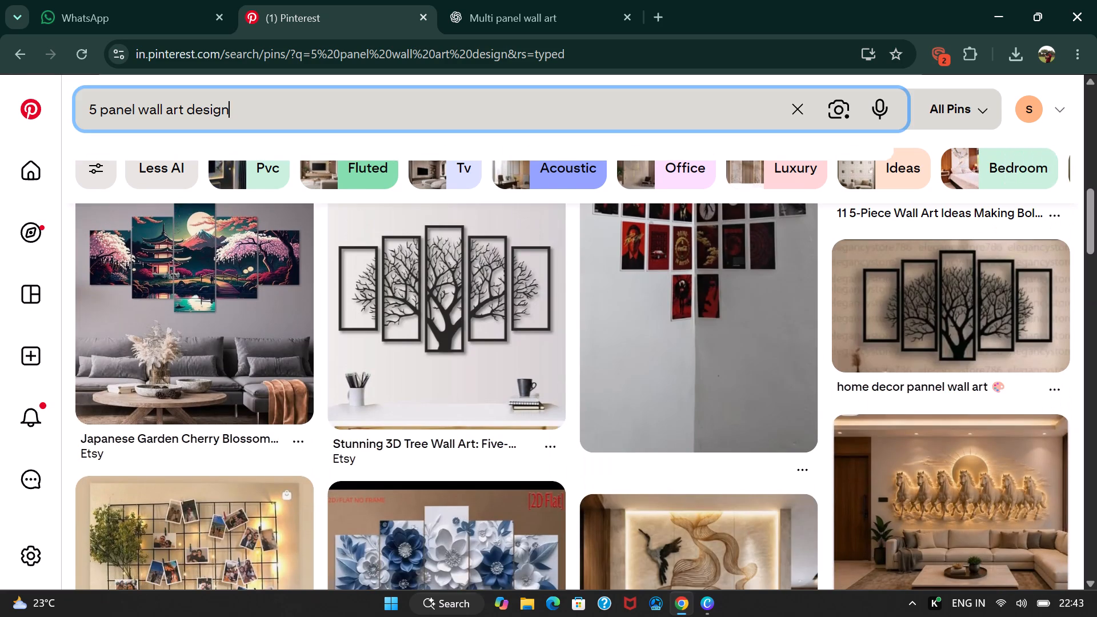
key("space")
type("poster aesthitic")
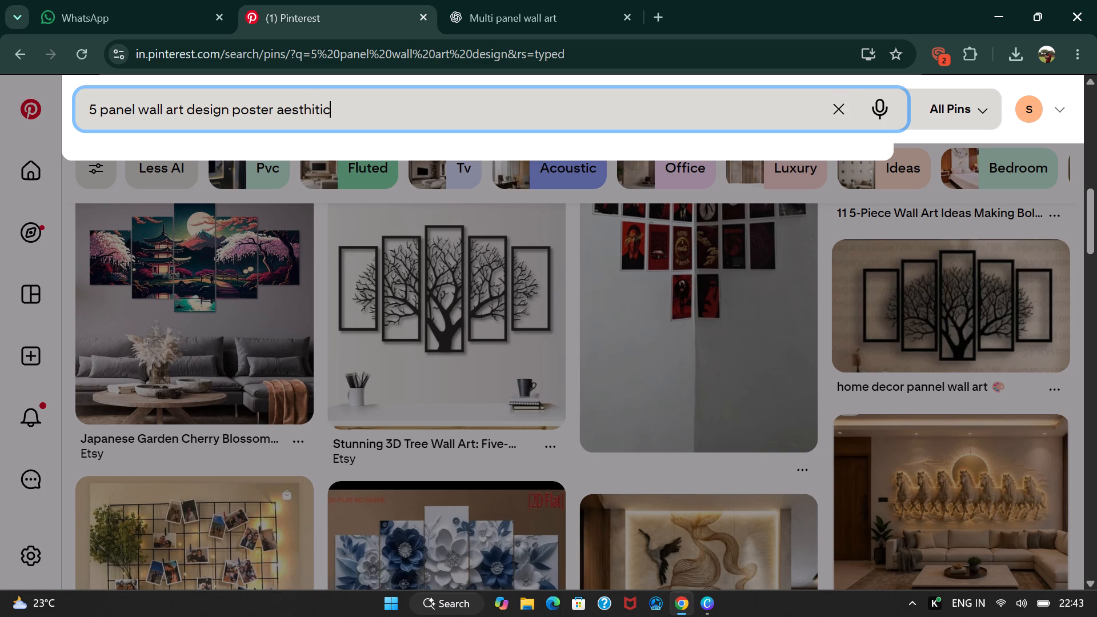
key("BackSpace")
key("BackSpace")
key("BackSpace")
key("BackSpace")
type("etic")
key("Return")
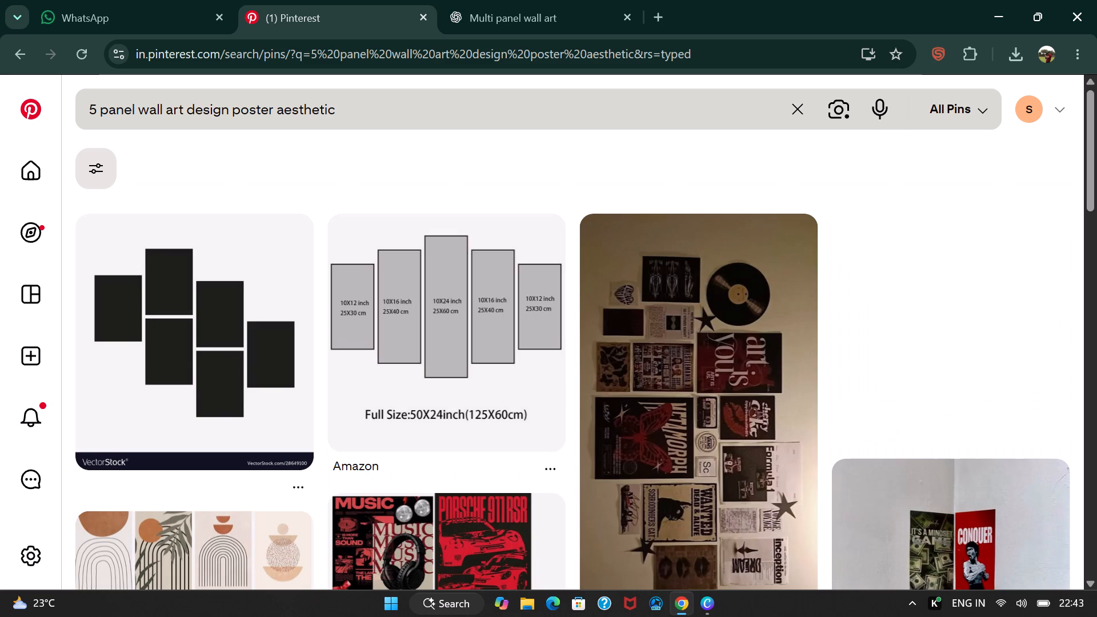
Browse the aesthetic 5 panel poster results for split-image poster sets and wall arrangements that could serve as inspiration.
scroll(730, 105, "down", 5)
scroll(732, 121, "up", 1)
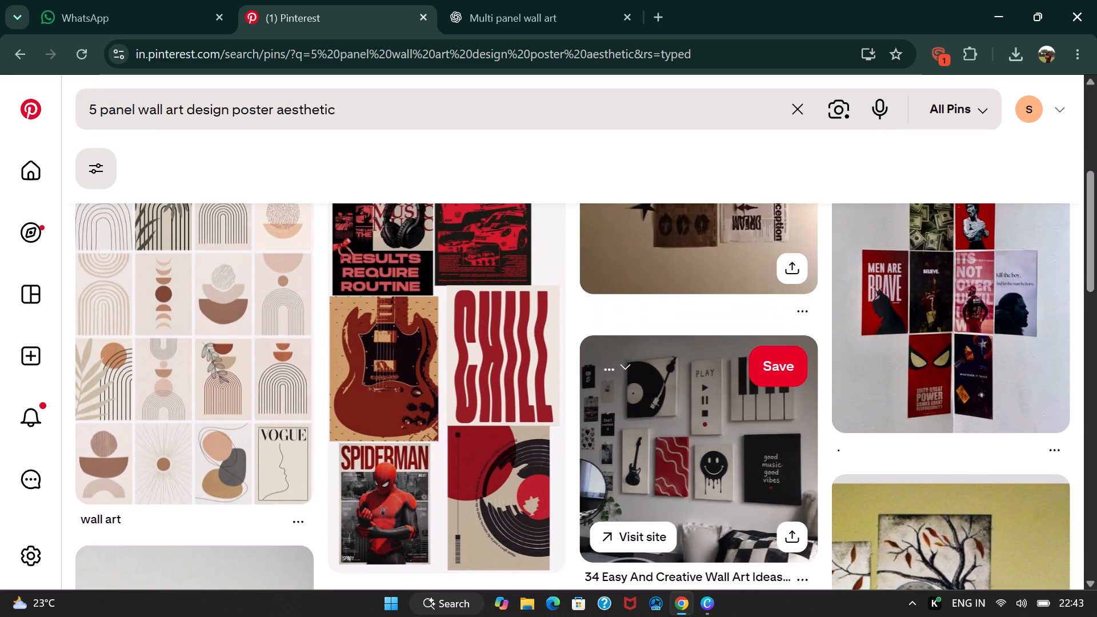
scroll(651, 412, "up", 5)
scroll(568, 459, "down", 4)
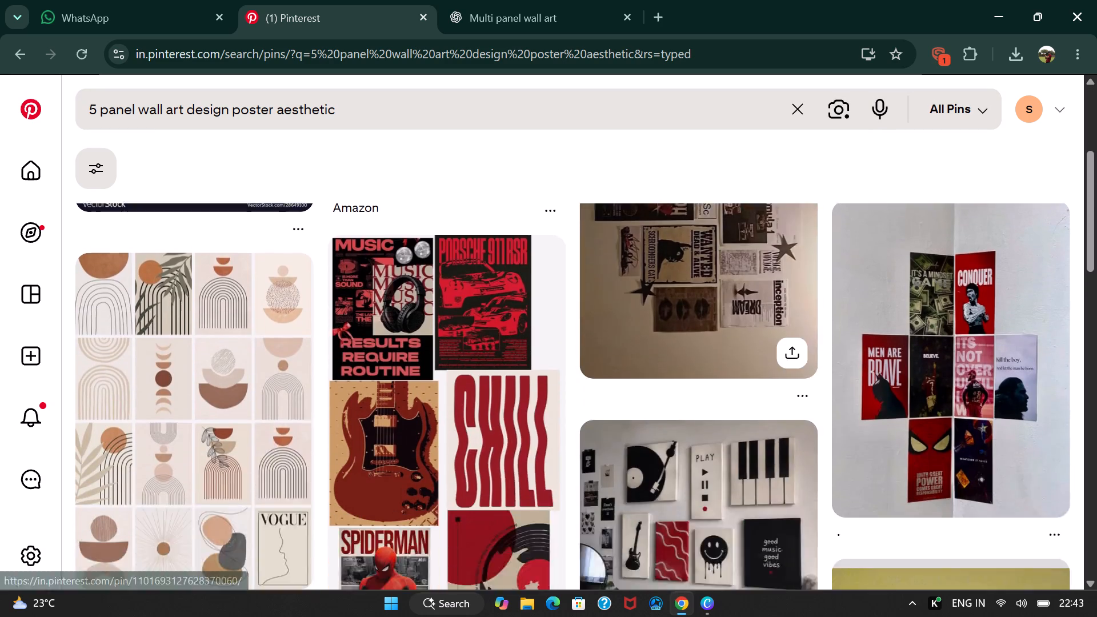
scroll(598, 460, "down", 8)
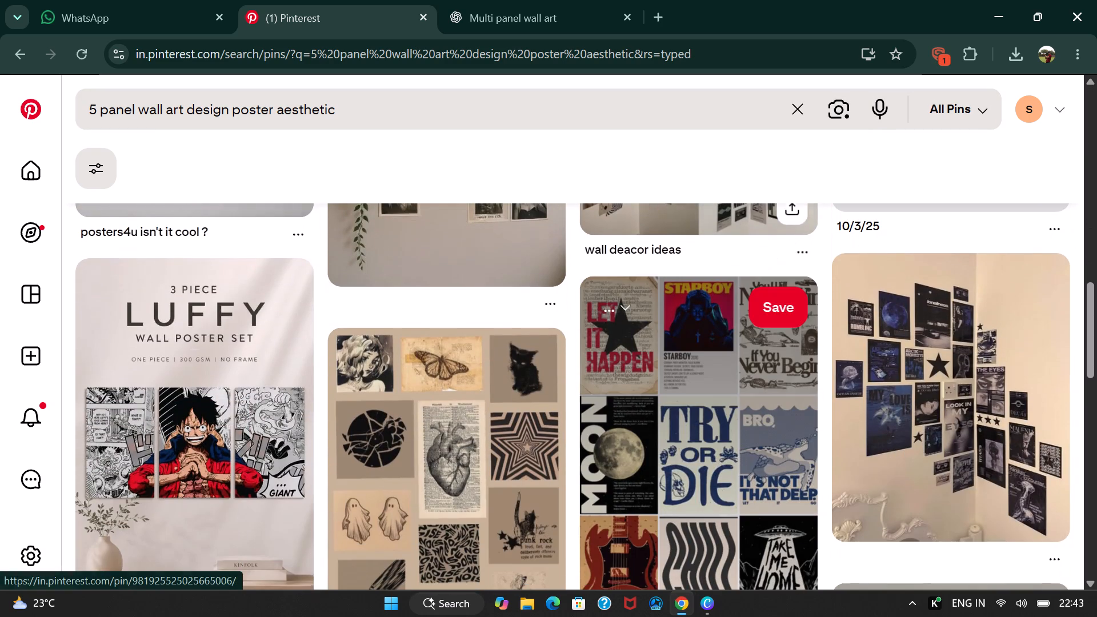
scroll(599, 460, "down", 8)
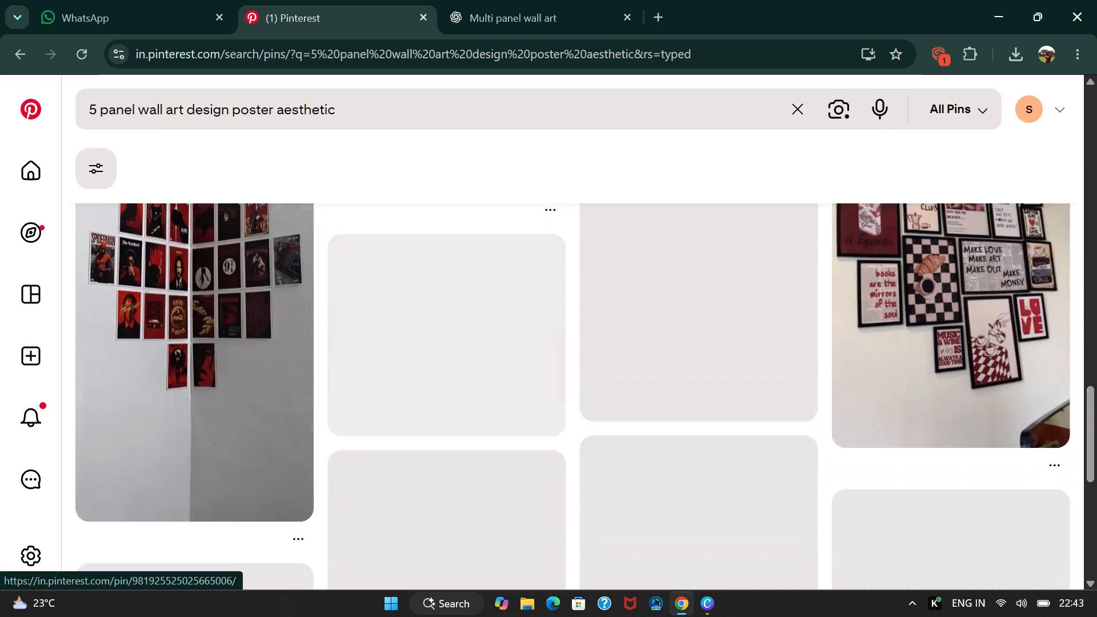
scroll(599, 460, "up", 5)
scroll(599, 460, "down", 3)
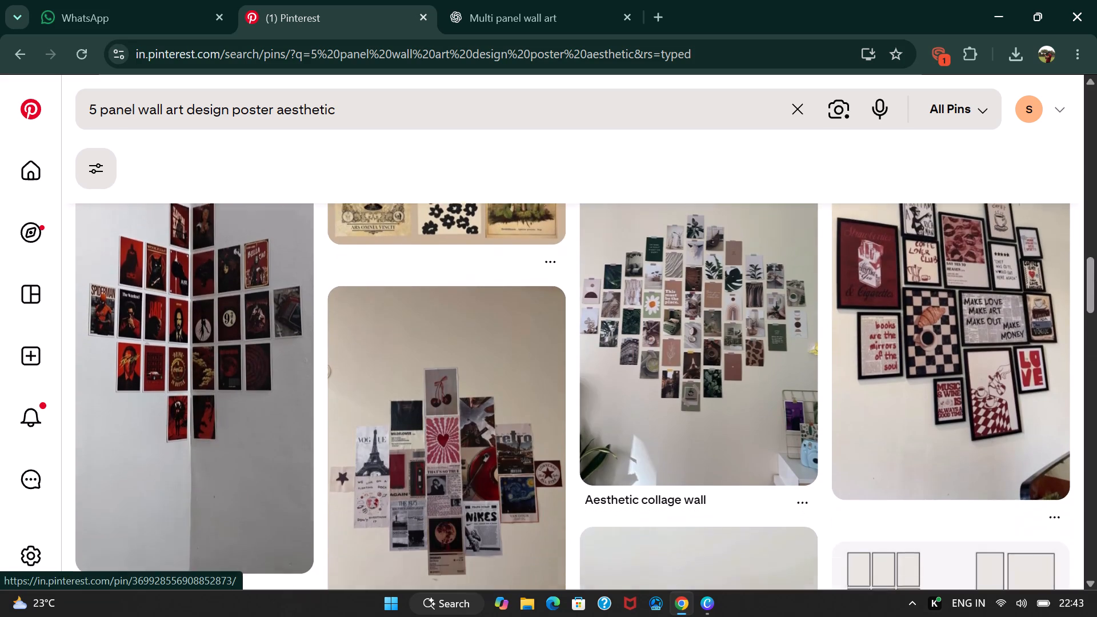
scroll(599, 460, "down", 10)
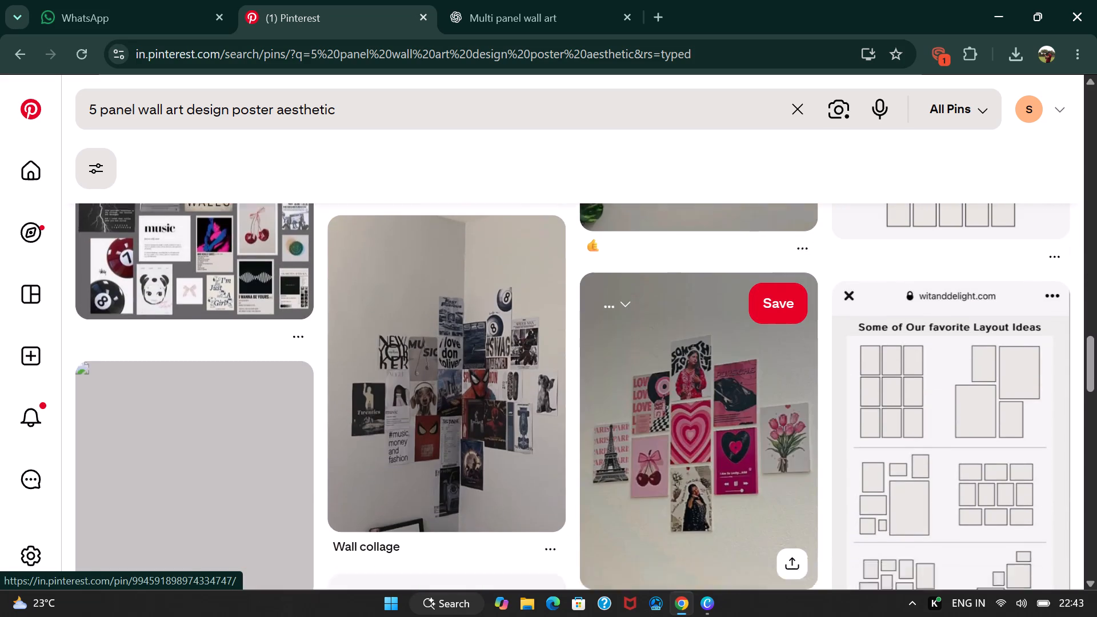
Examine further aesthetic 5 panel poster results, comparing multi-panel posters, panel layout templates and wall collages.
scroll(602, 456, "down", 3)
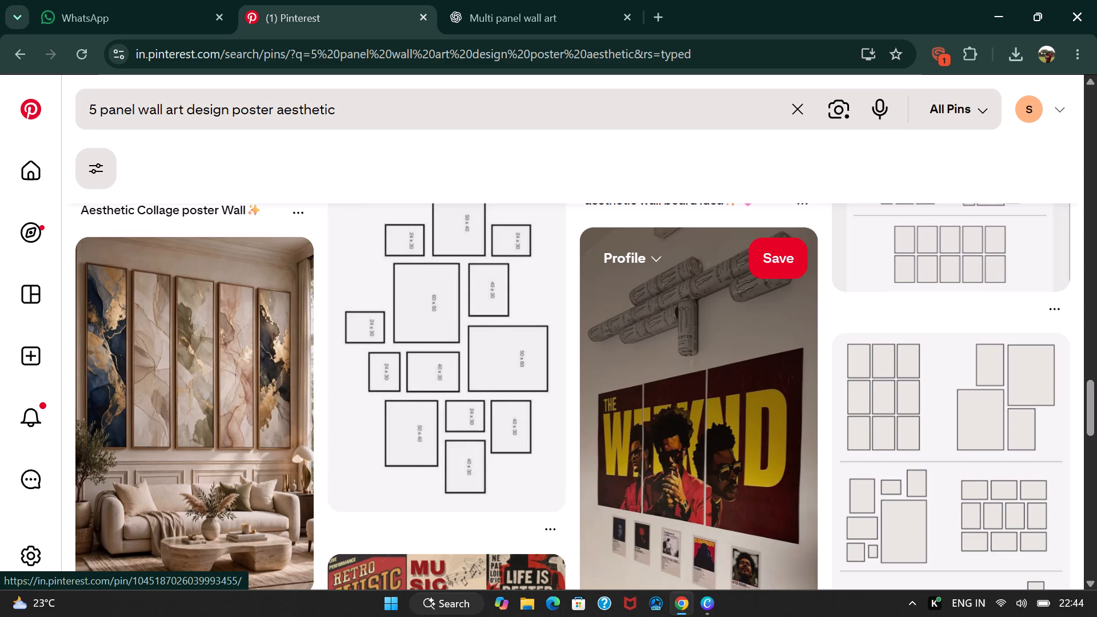
scroll(704, 360, "down", 3)
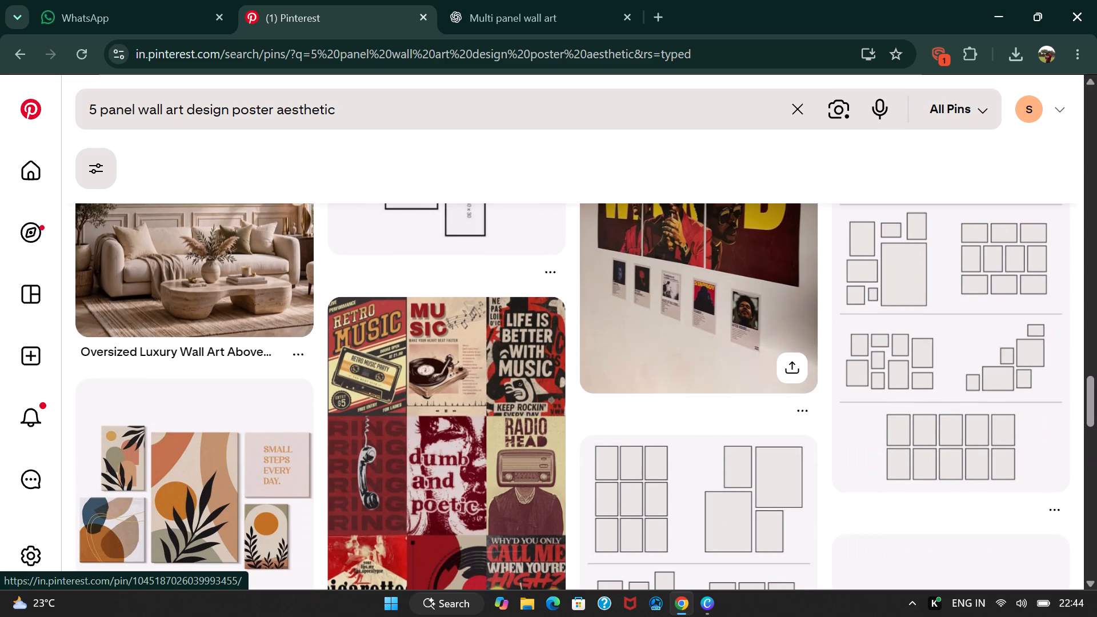
scroll(674, 371, "down", 5)
scroll(659, 511, "down", 5)
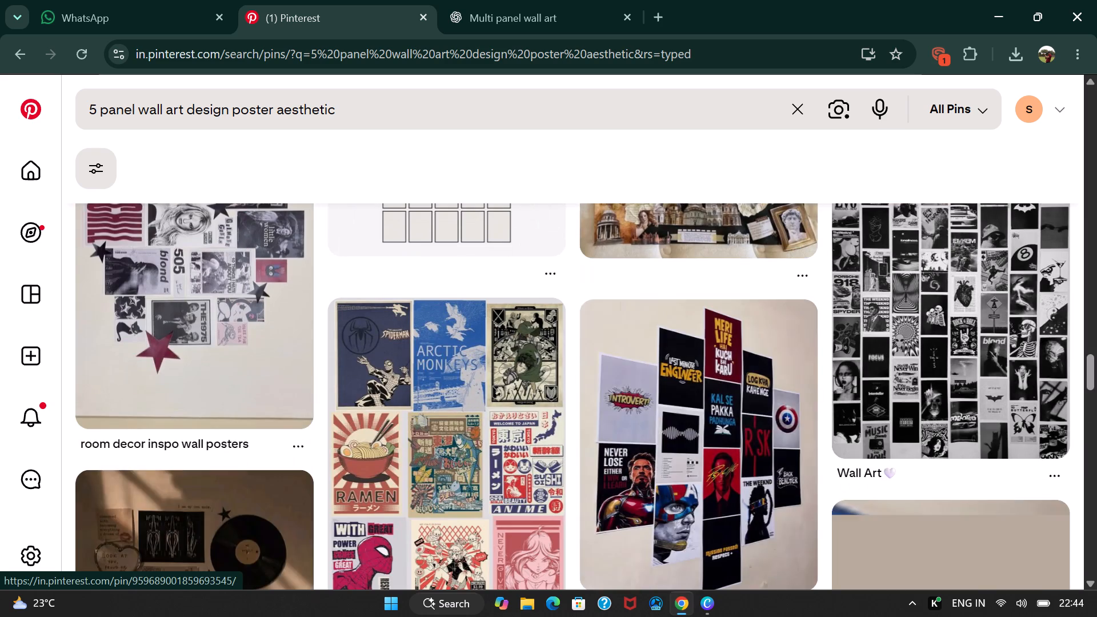
scroll(570, 346, "down", 4)
scroll(638, 355, "down", 3)
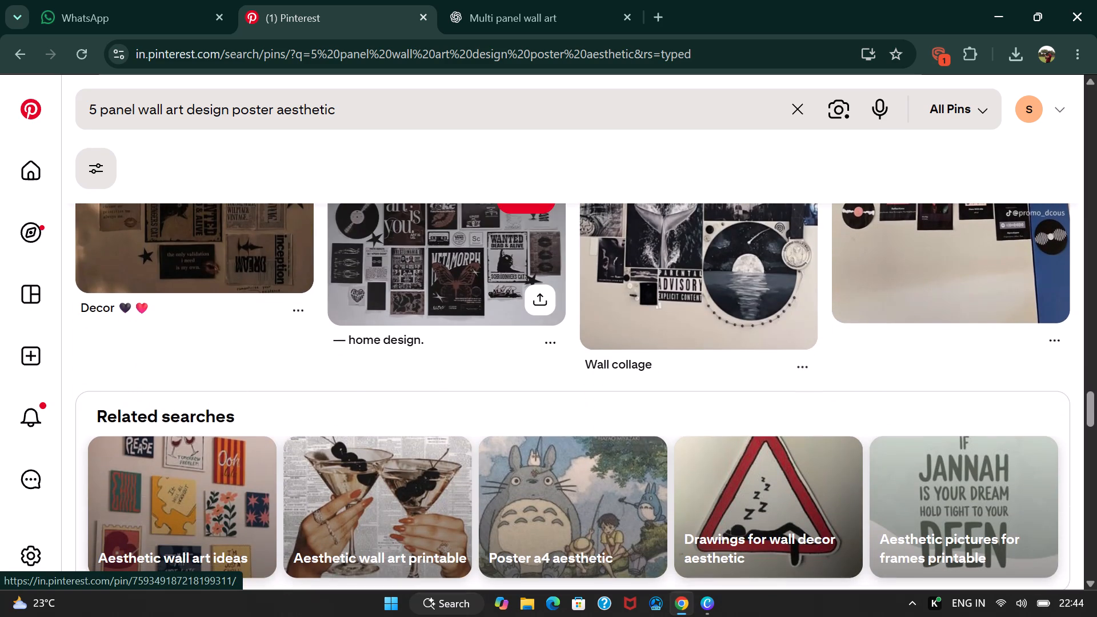
scroll(678, 359, "down", 6)
scroll(634, 378, "down", 4)
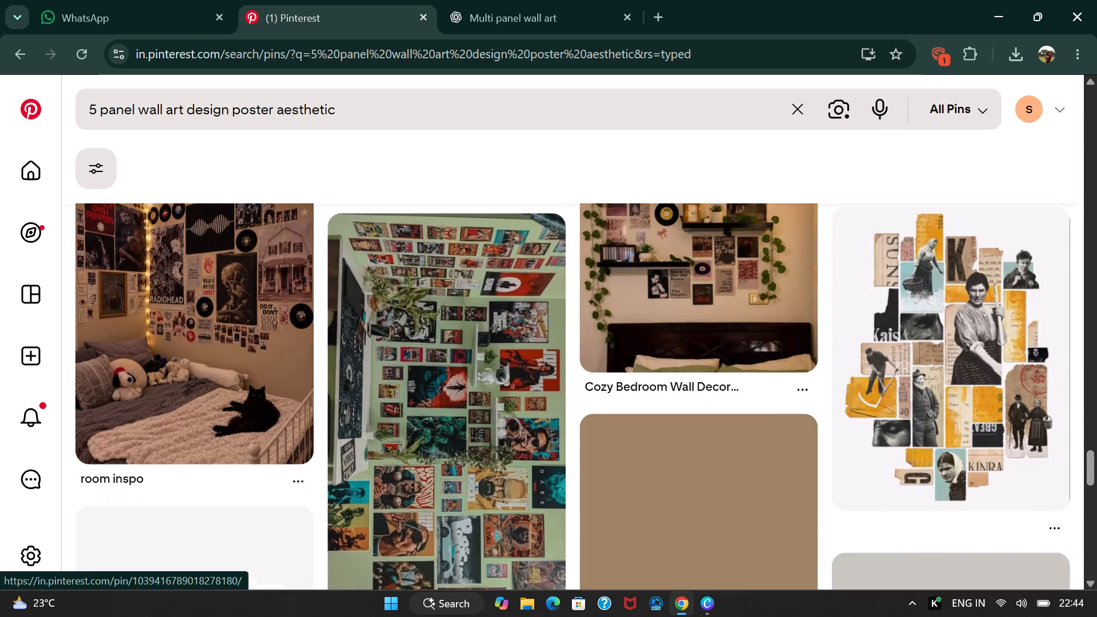
scroll(635, 379, "down", 1)
scroll(635, 379, "up", 6)
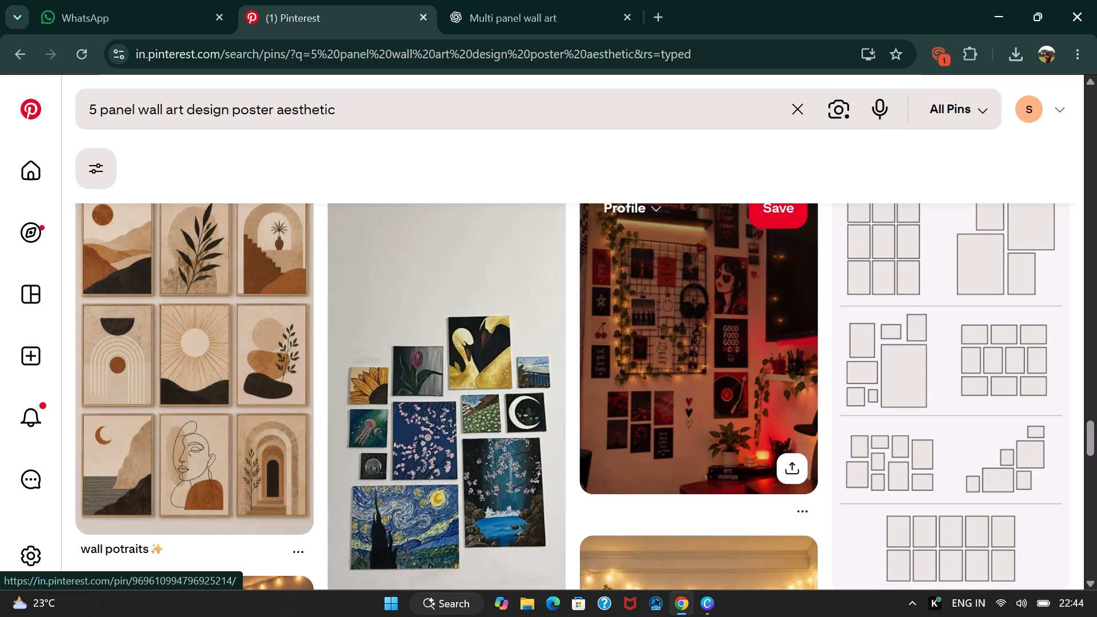
scroll(610, 476, "down", 9)
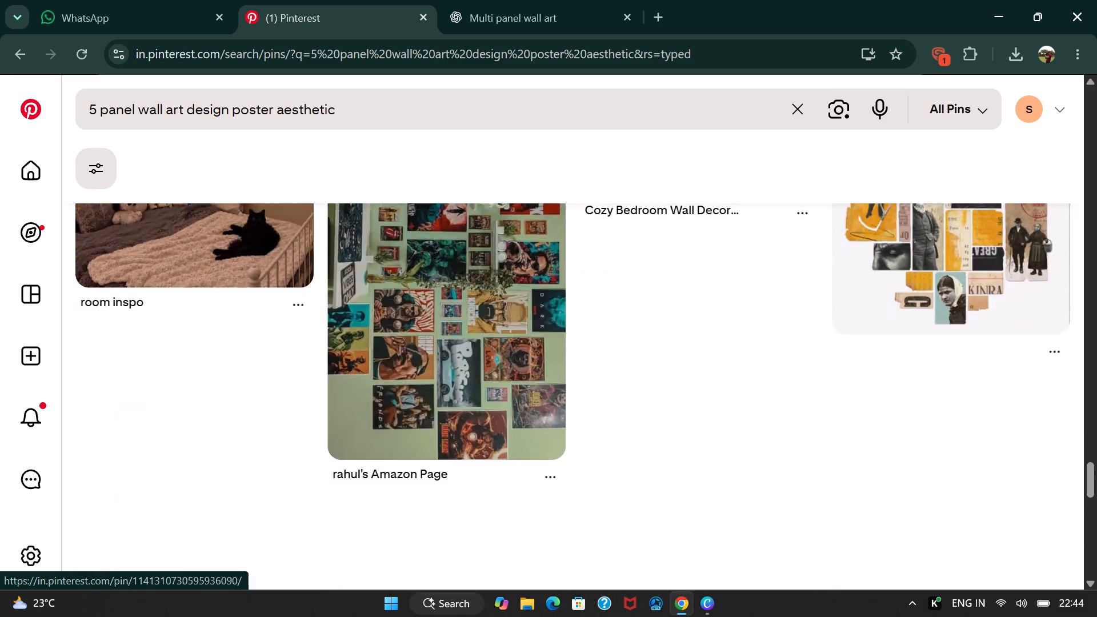
scroll(619, 455, "down", 2)
scroll(650, 396, "up", 1)
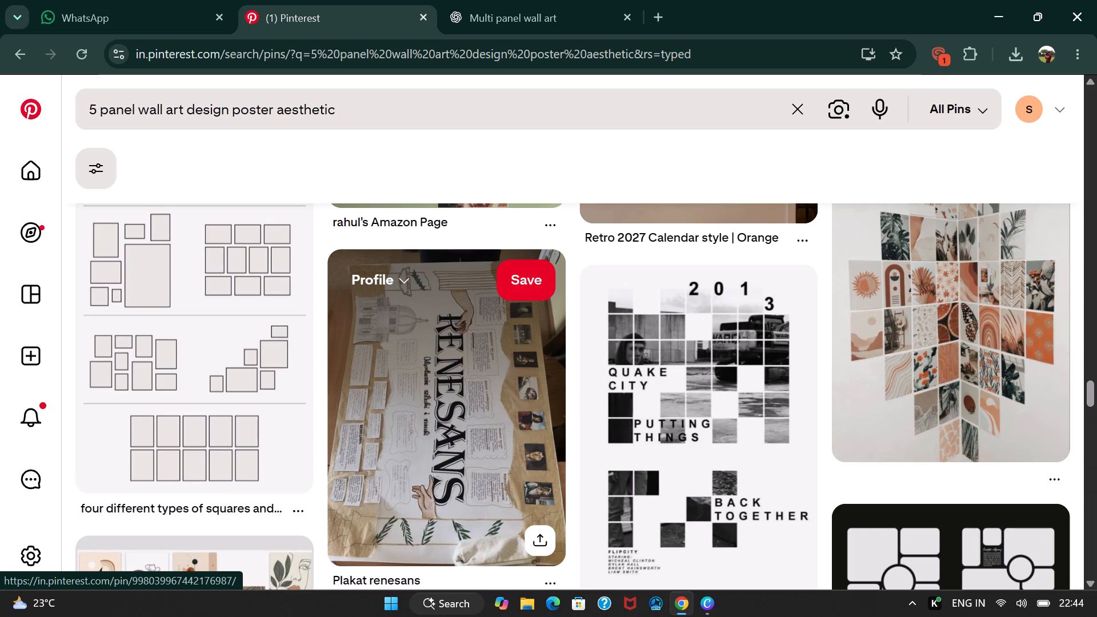
Open the three-panel Starry Night wall art pin above the white sofa and browse its related split-canvas designs.
scroll(522, 375, "down", 11)
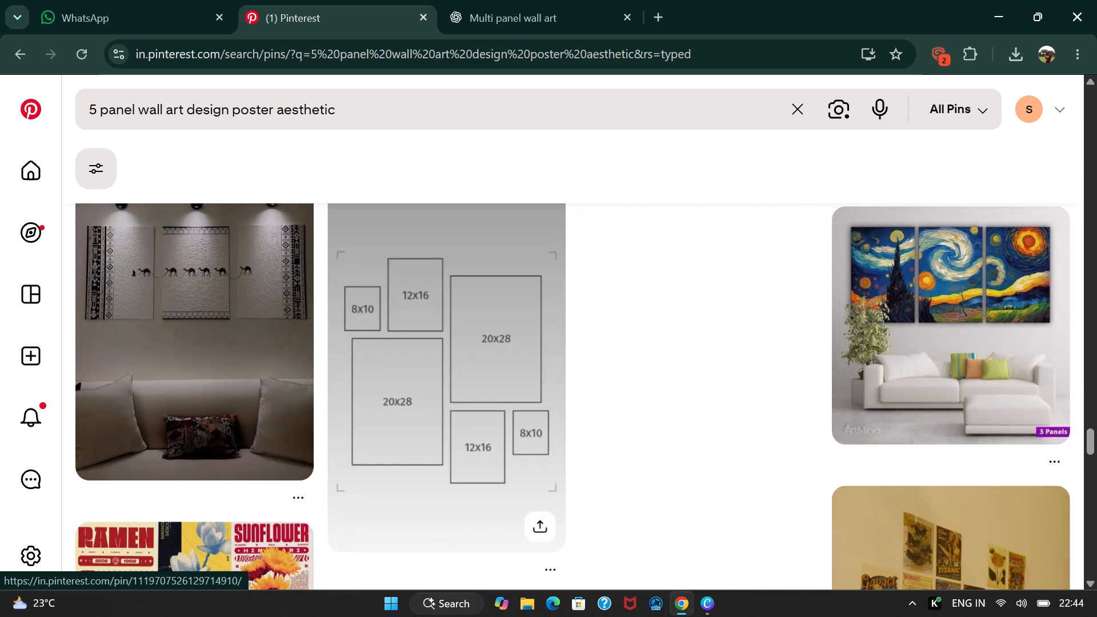
left_click(885, 302)
scroll(698, 366, "down", 3)
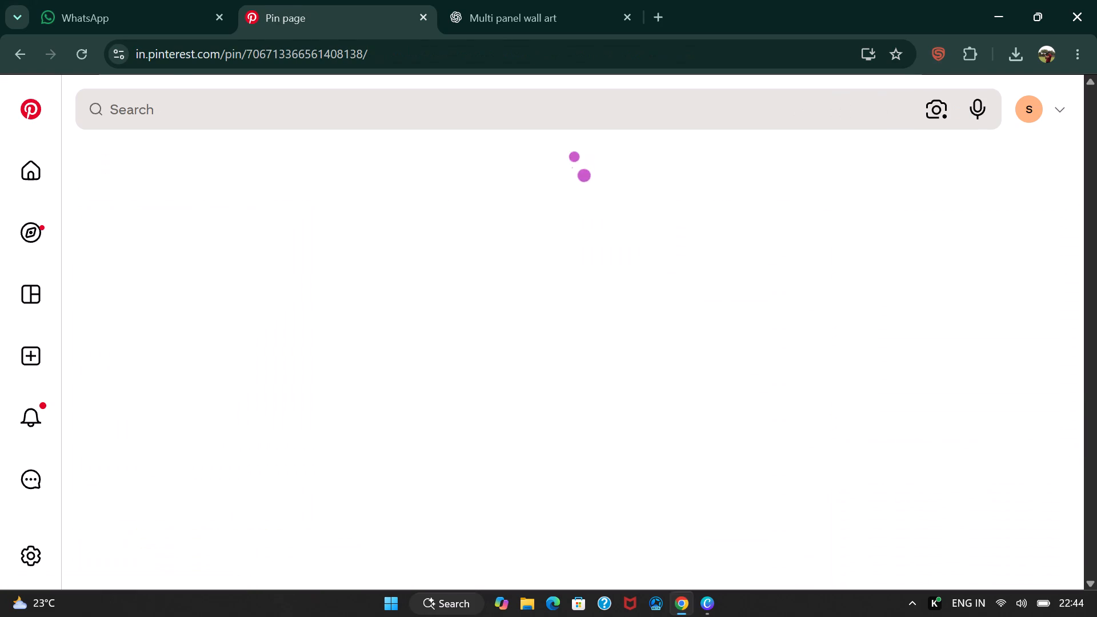
scroll(690, 370, "down", 1)
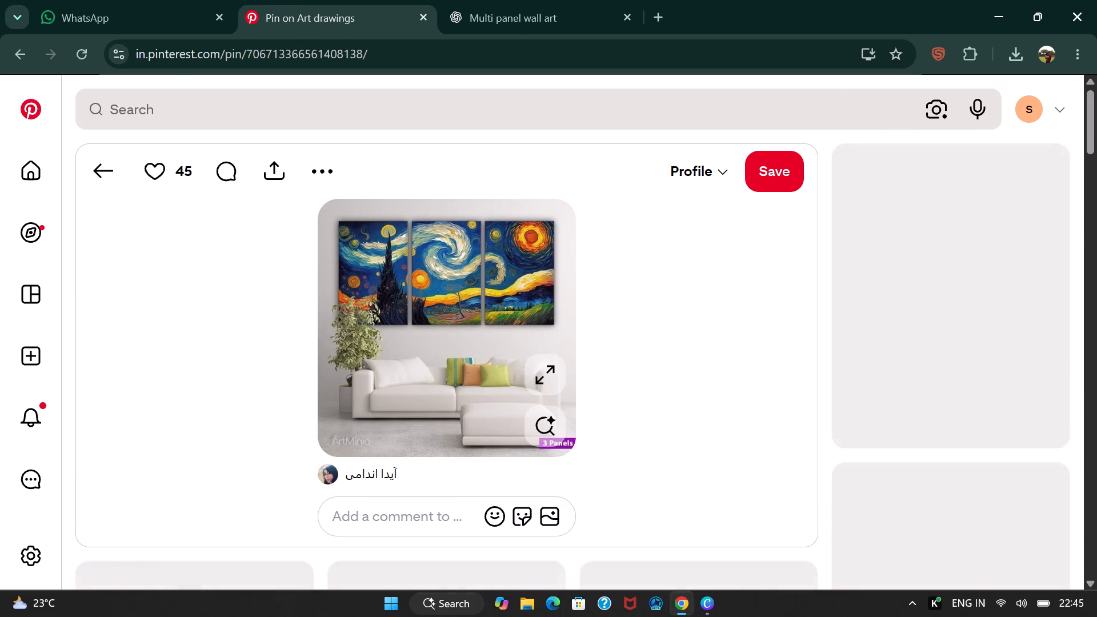
scroll(687, 371, "down", 6)
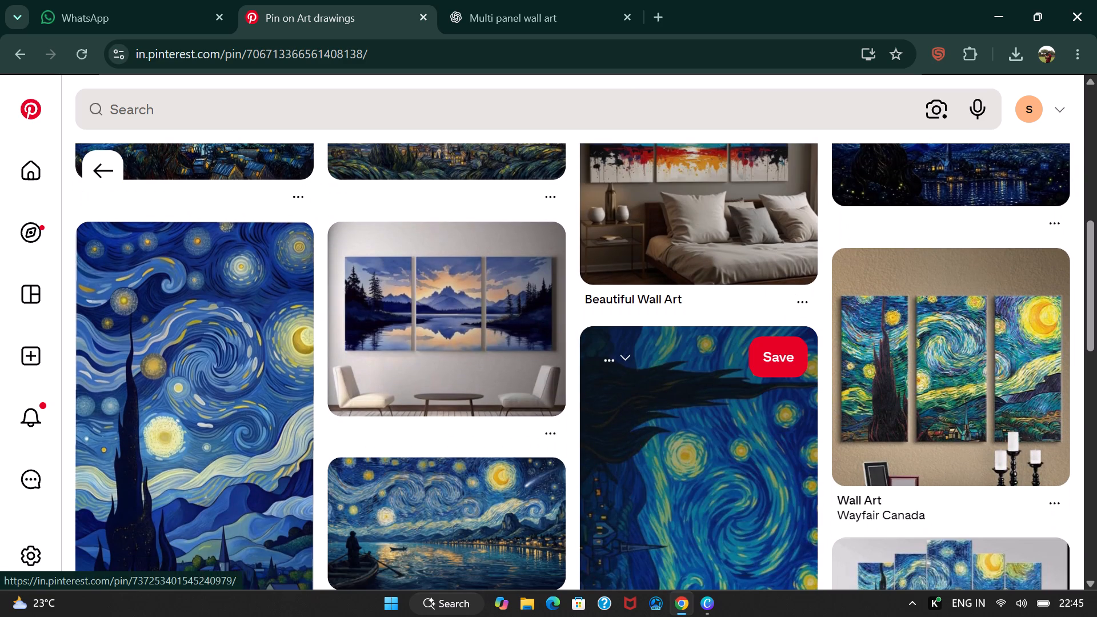
scroll(650, 398, "down", 4)
scroll(654, 391, "up", 3)
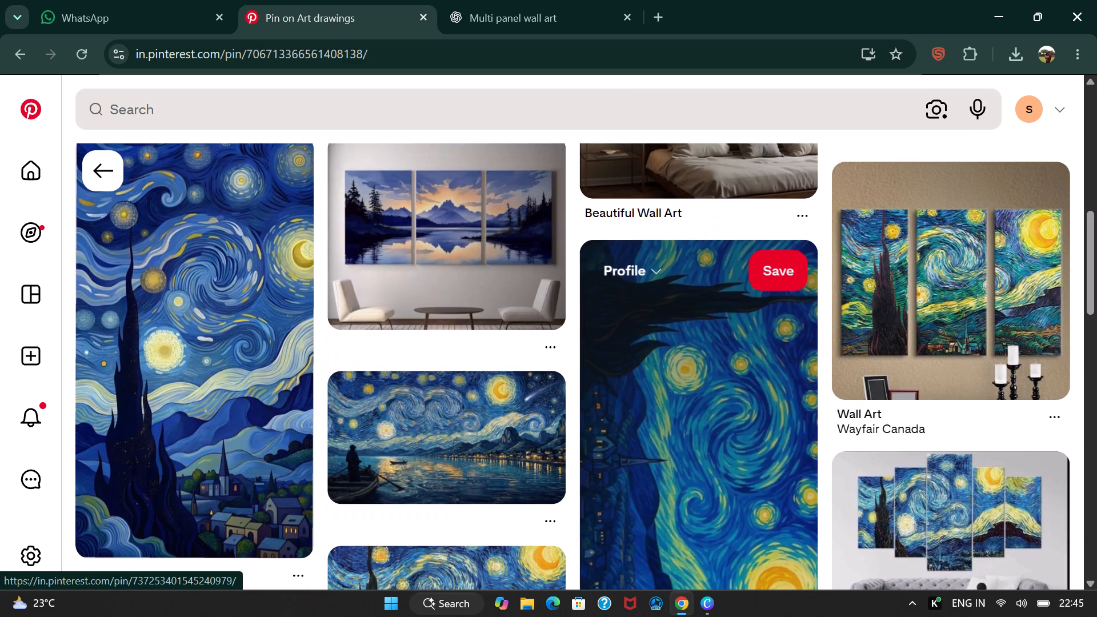
scroll(654, 391, "down", 2)
View the full Starry Night painting pin and its related artworks, and return to the 5 panel poster search results.
left_click(411, 458)
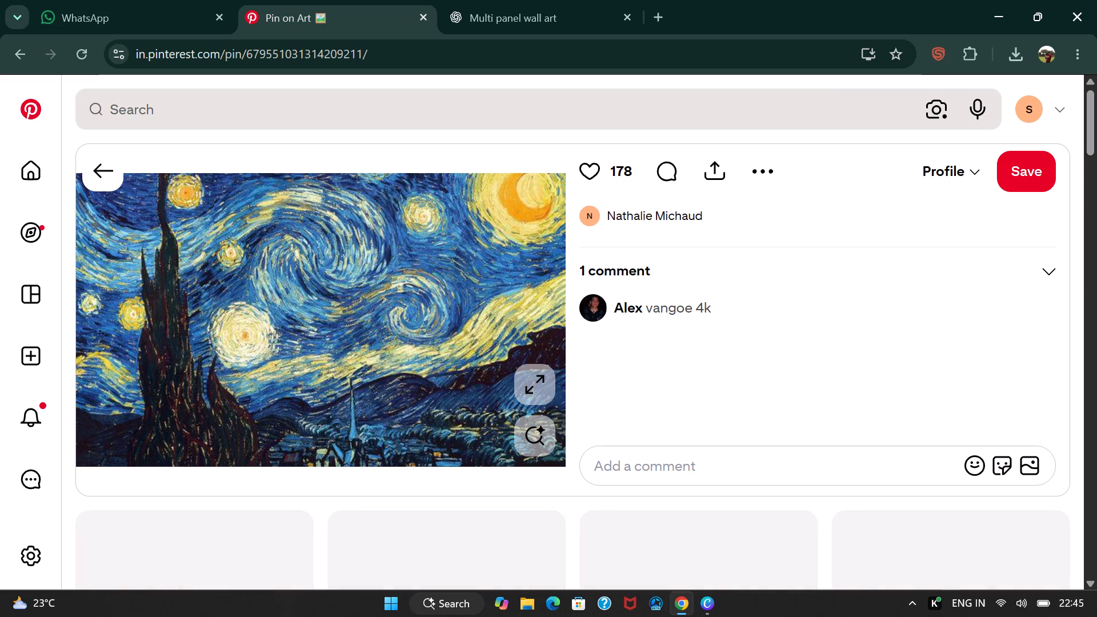
scroll(498, 418, "down", 5)
scroll(498, 418, "up", 13)
scroll(237, 326, "down", 5)
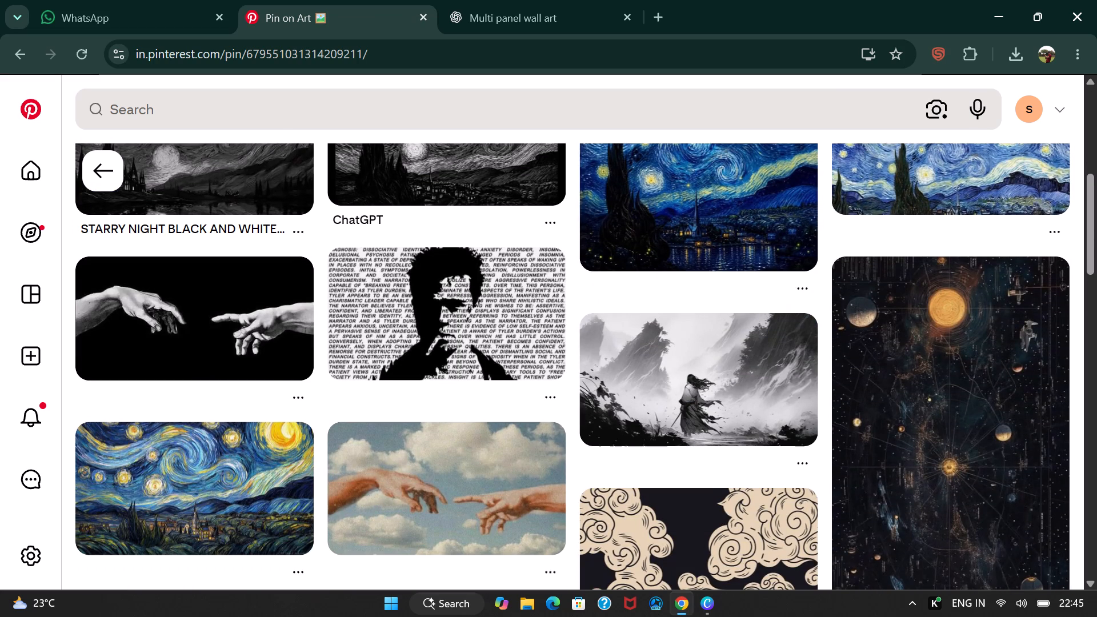
left_click(106, 173)
left_click(106, 173)
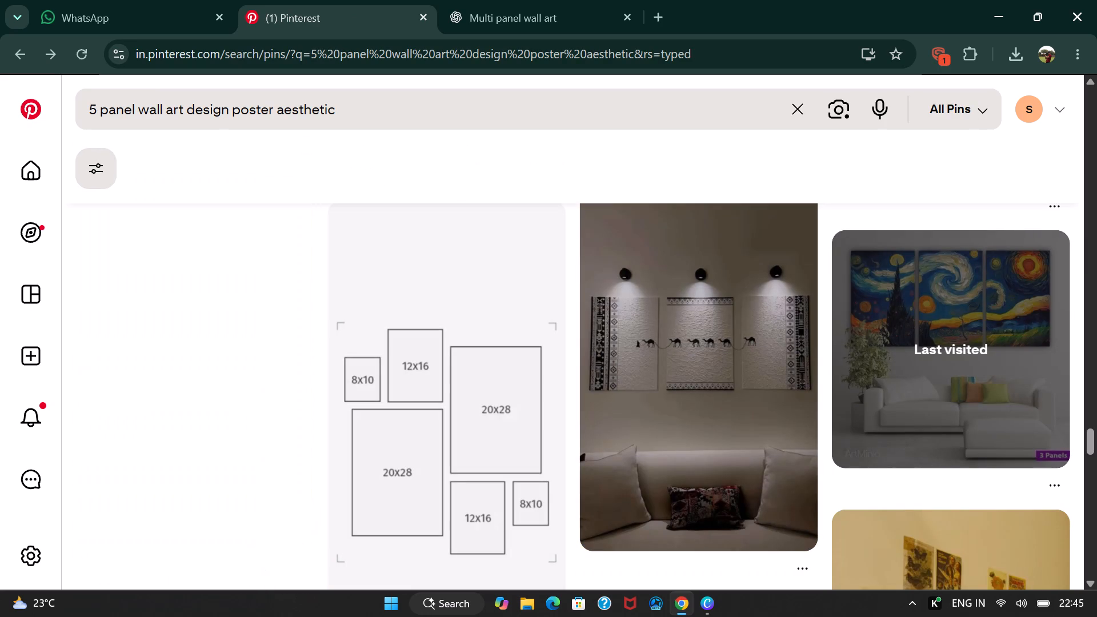
Replace the Pinterest search with the suggested query "famous art work paintings".
left_click(802, 110)
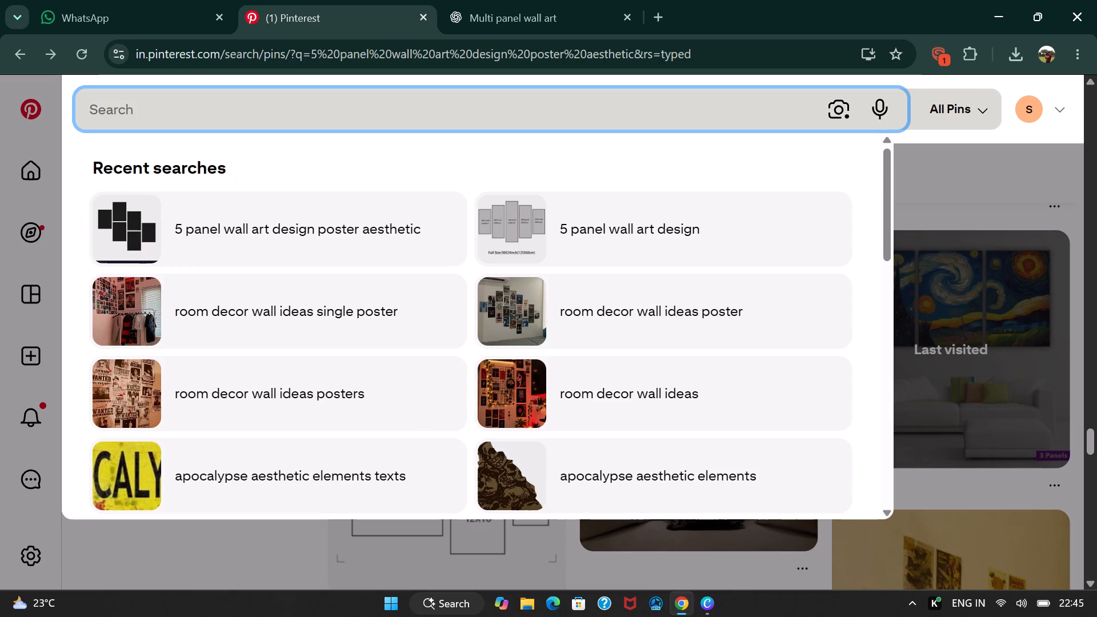
left_click(716, 111)
type("famous art work")
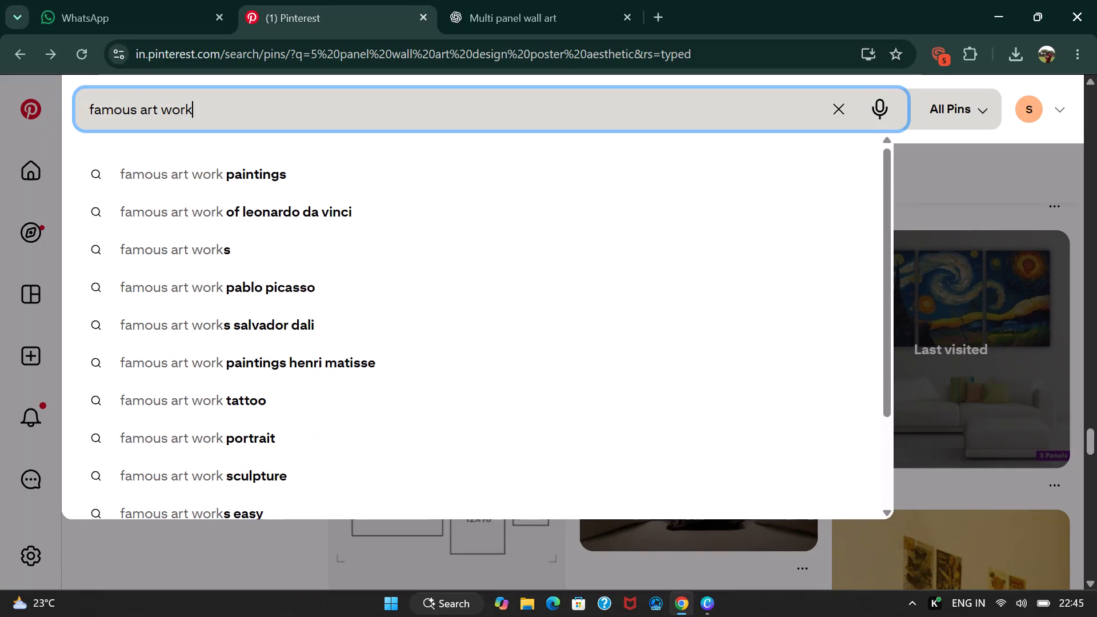
left_click(499, 160)
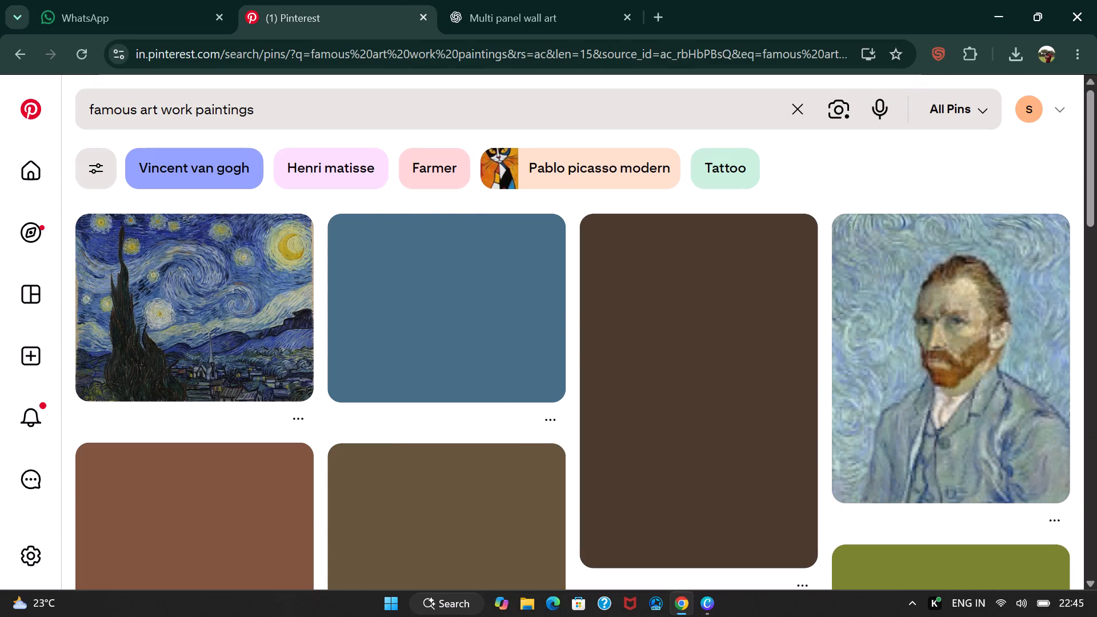
Examine the famous art work paintings results, comparing well-known paintings as possible images for the multi-panel wall art.
scroll(595, 376, "down", 2)
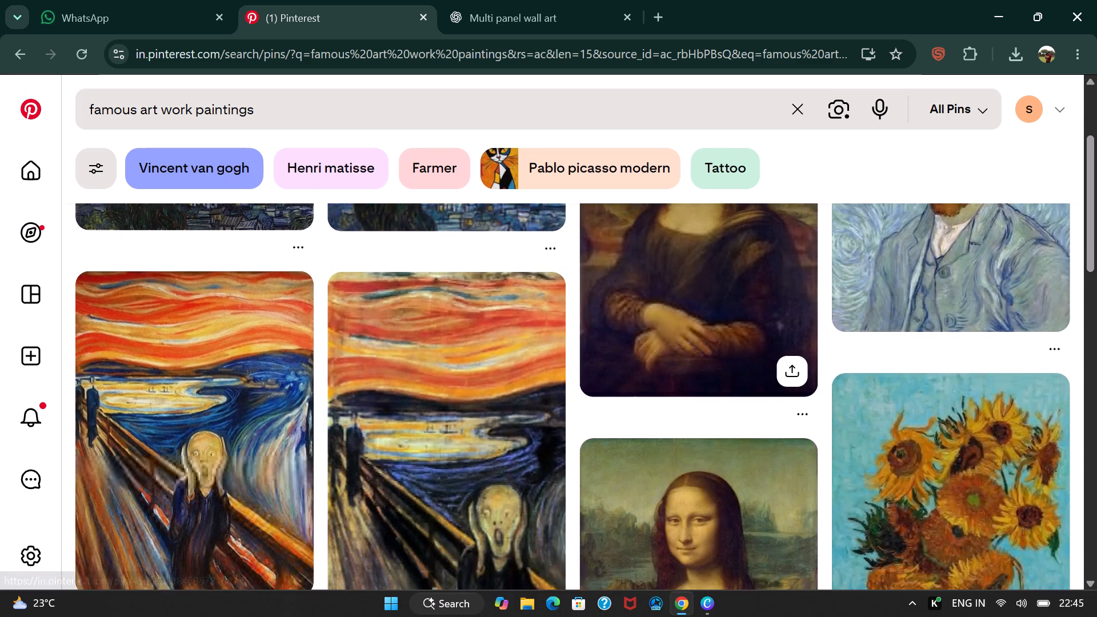
scroll(606, 384, "down", 7)
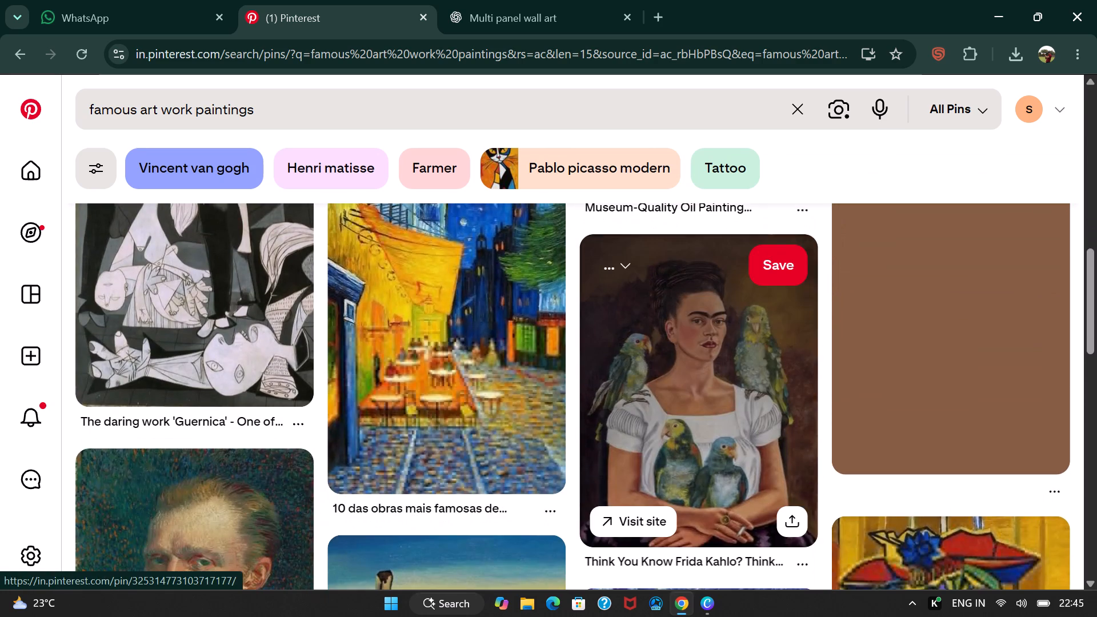
scroll(610, 417, "down", 8)
scroll(695, 416, "up", 9)
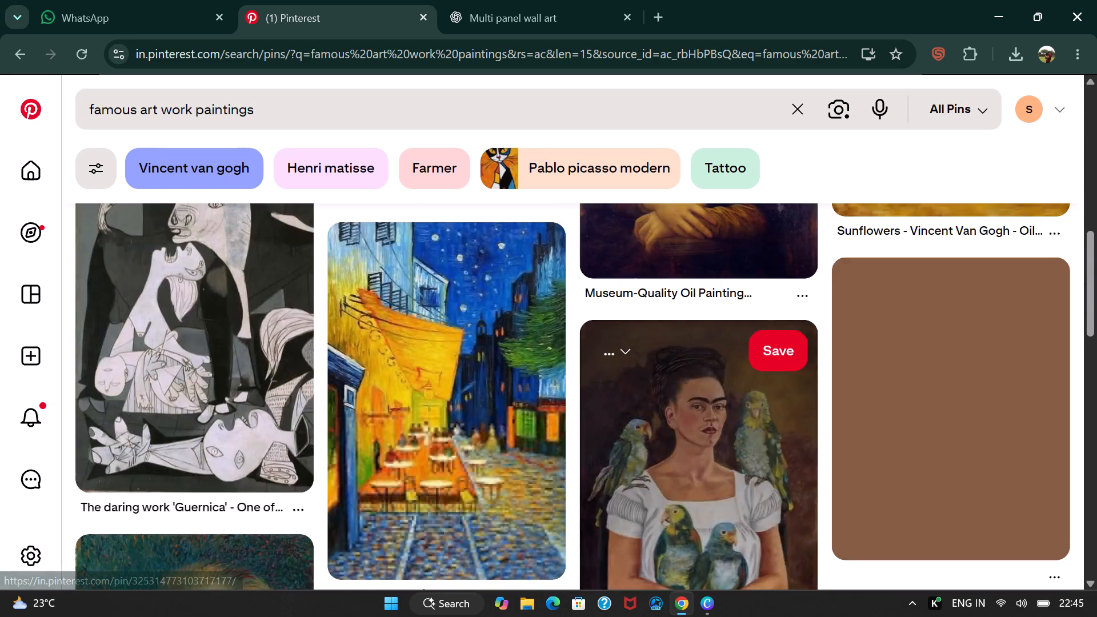
scroll(695, 415, "up", 16)
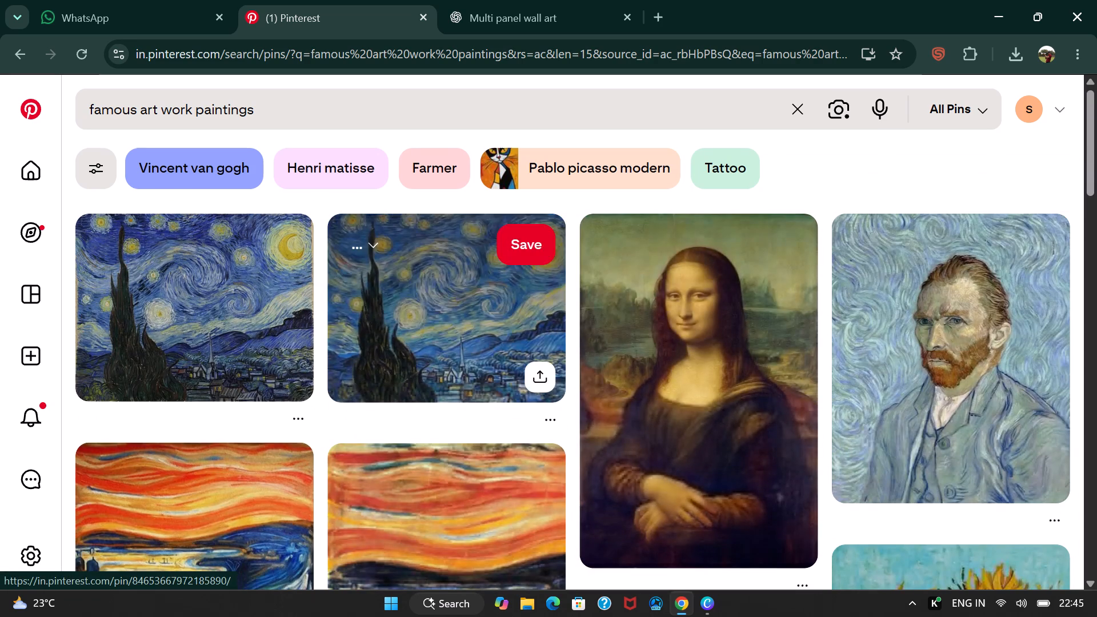
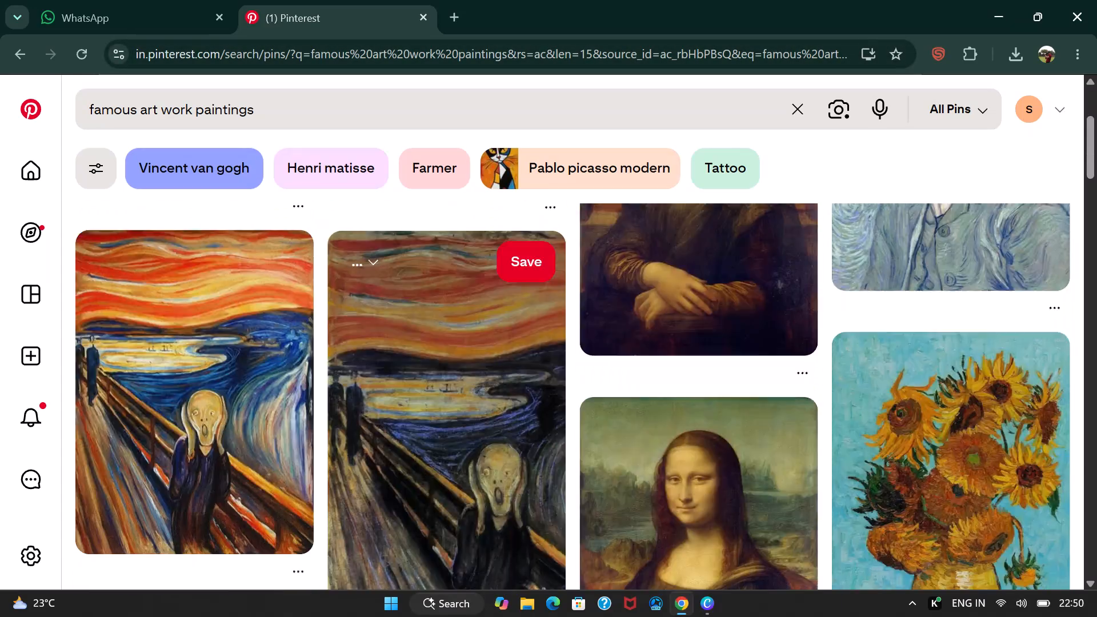
Examine the famous art work paintings results down to the related searches, looking for a painting suited to a panel poster.
scroll(410, 371, "down", 7)
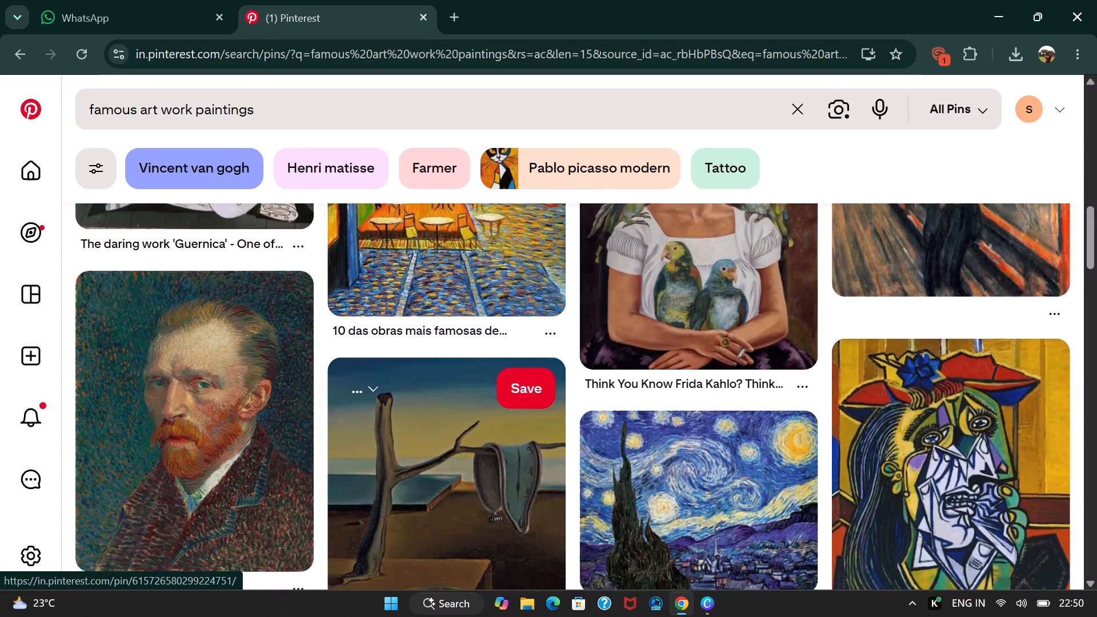
scroll(421, 368, "down", 10)
scroll(421, 368, "up", 7)
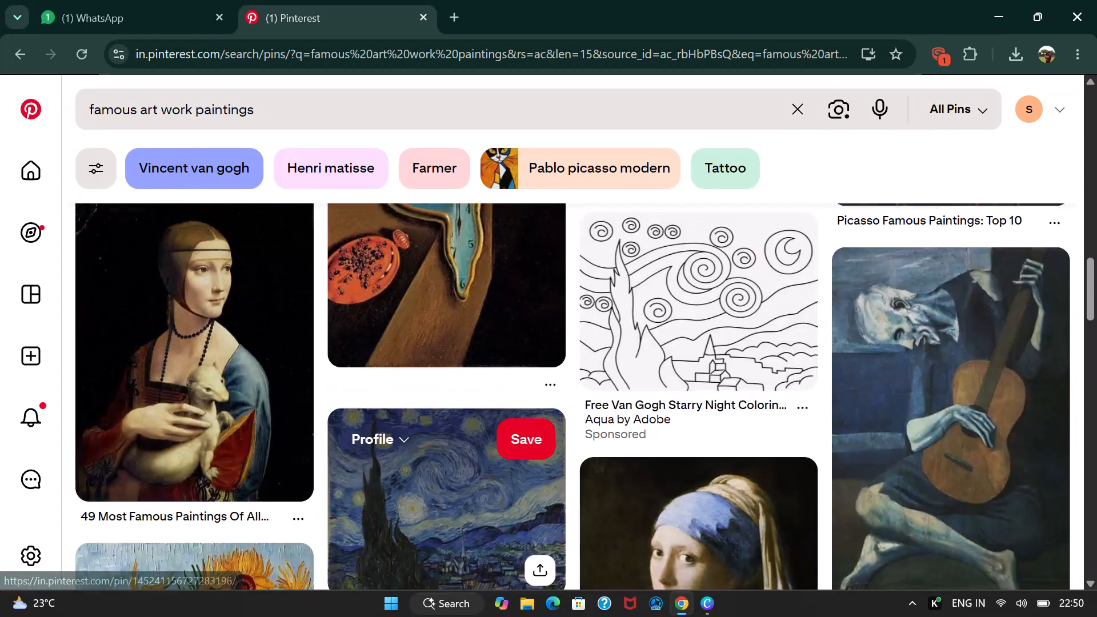
scroll(421, 368, "down", 16)
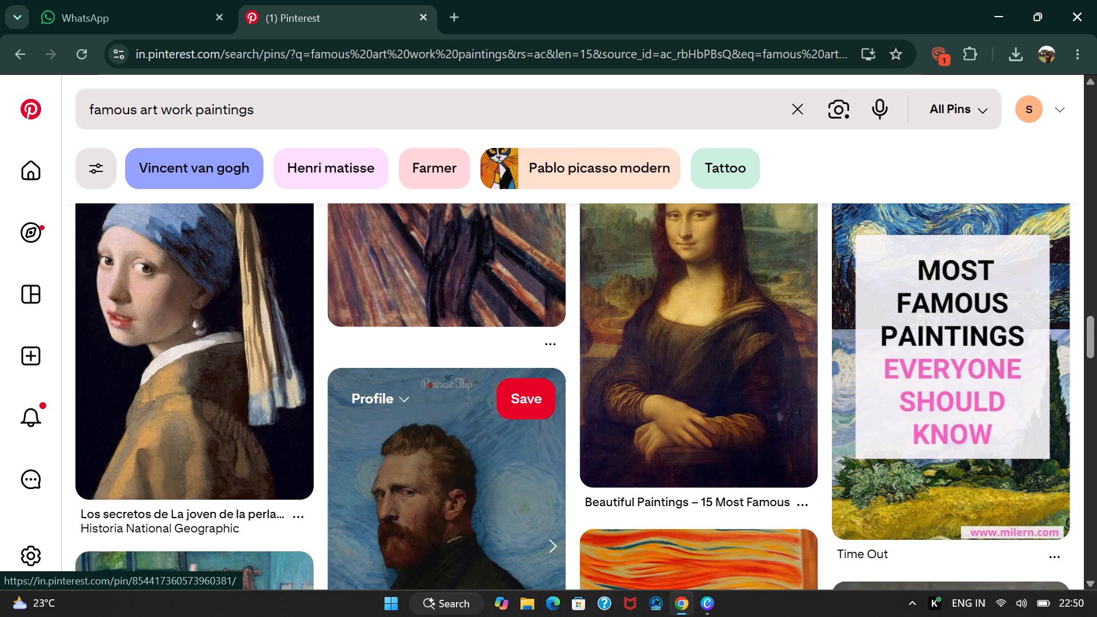
scroll(16, 328, "down", 6)
scroll(983, 96, "down", 7)
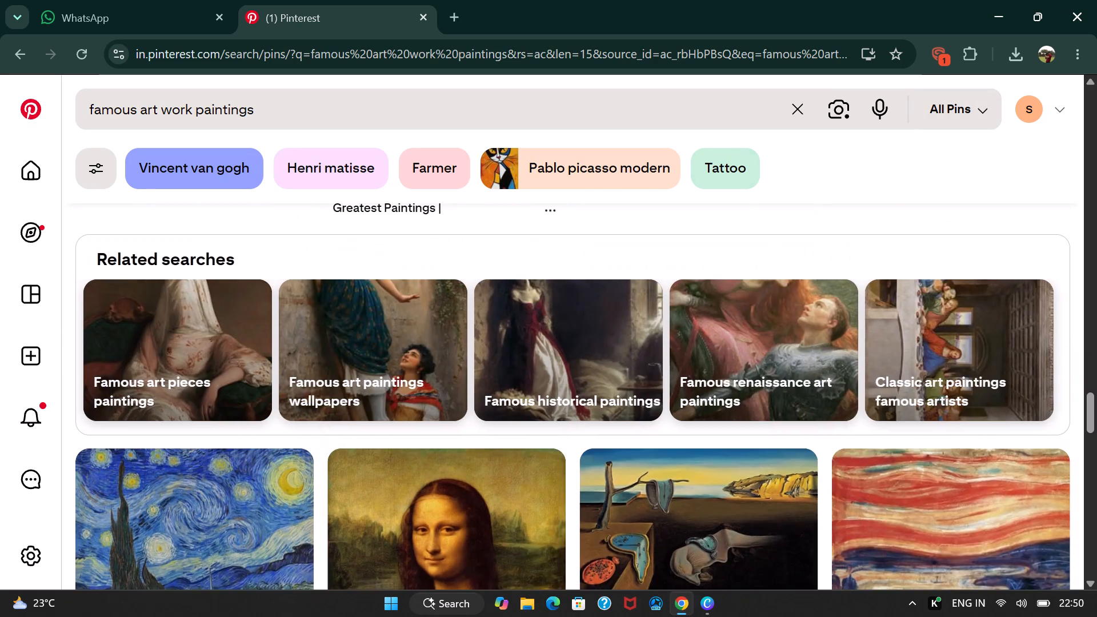
Examine the famous painting results beyond the related searches, comparing landscapes, portraits and Van Gogh or Monet works.
scroll(389, 366, "down", 7)
scroll(578, 351, "down", 10)
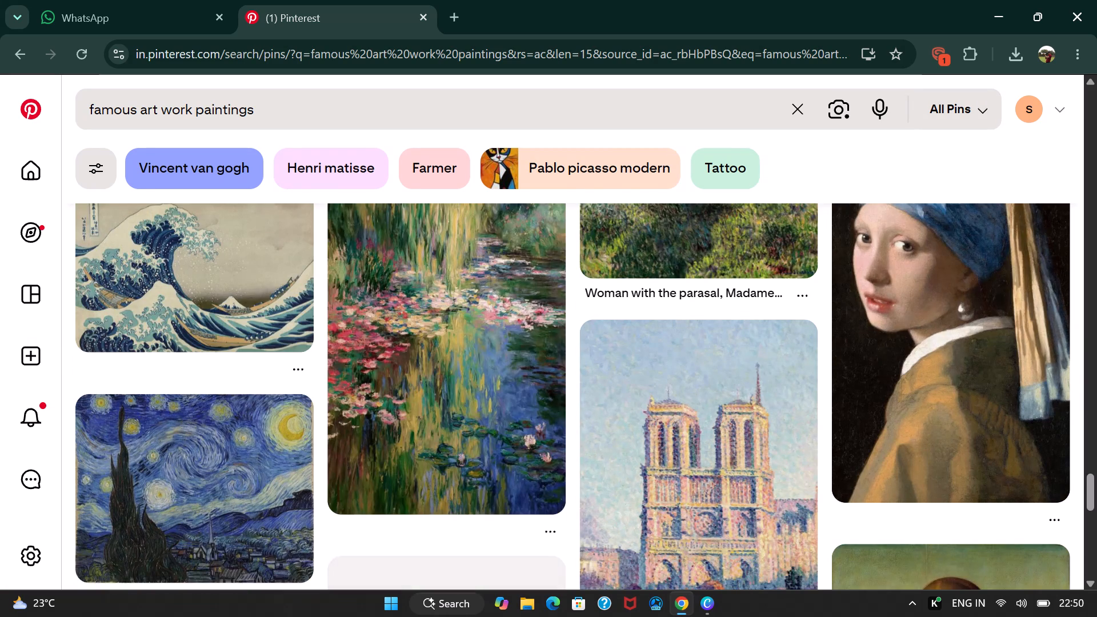
scroll(307, 403, "down", 4)
scroll(267, 407, "up", 5)
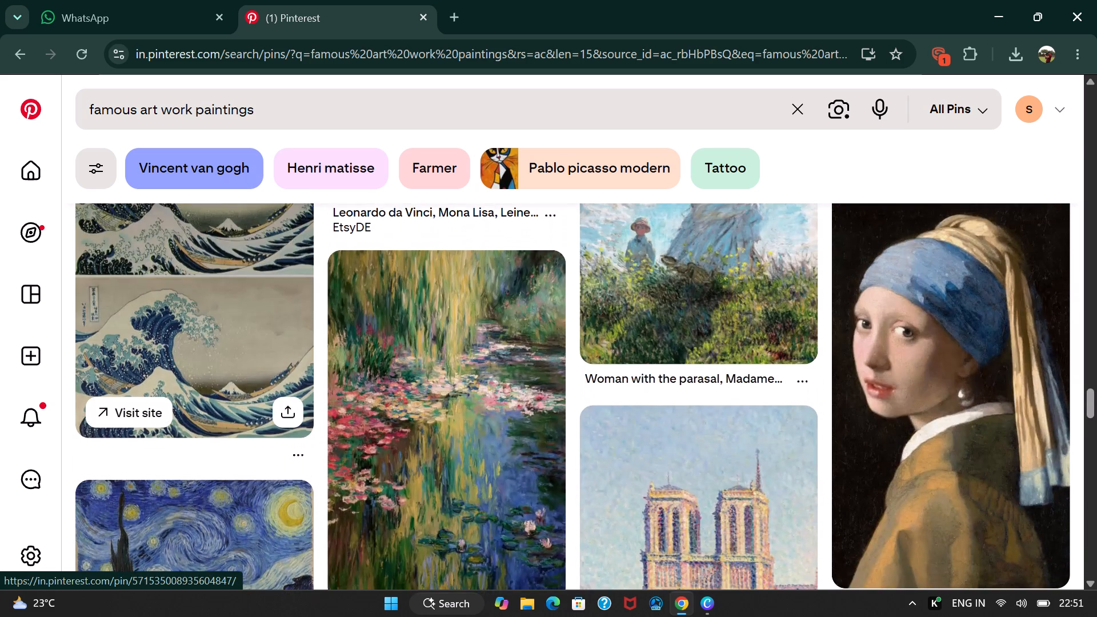
scroll(256, 393, "down", 7)
scroll(534, 373, "down", 6)
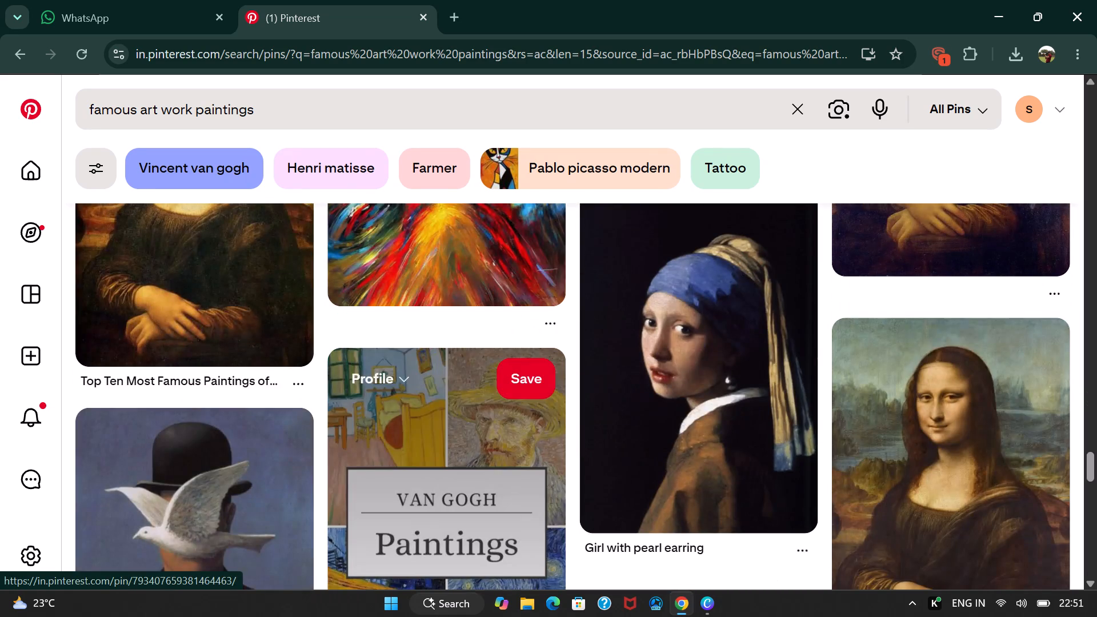
scroll(816, 351, "down", 8)
scroll(449, 371, "down", 8)
scroll(702, 364, "up", 7)
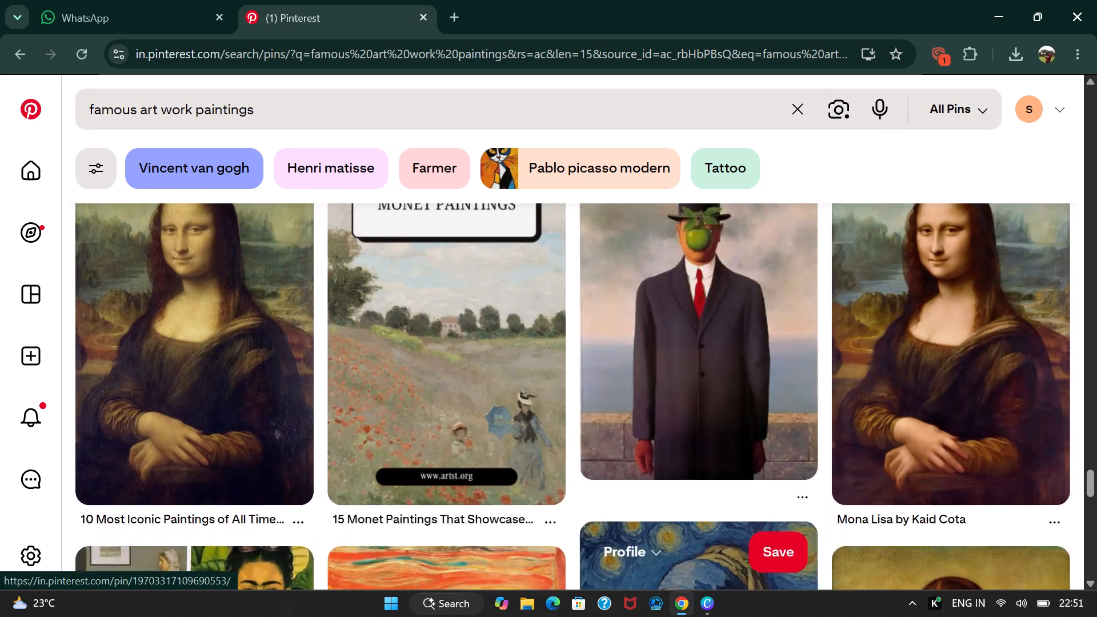
scroll(481, 362, "down", 7)
scroll(964, 366, "down", 8)
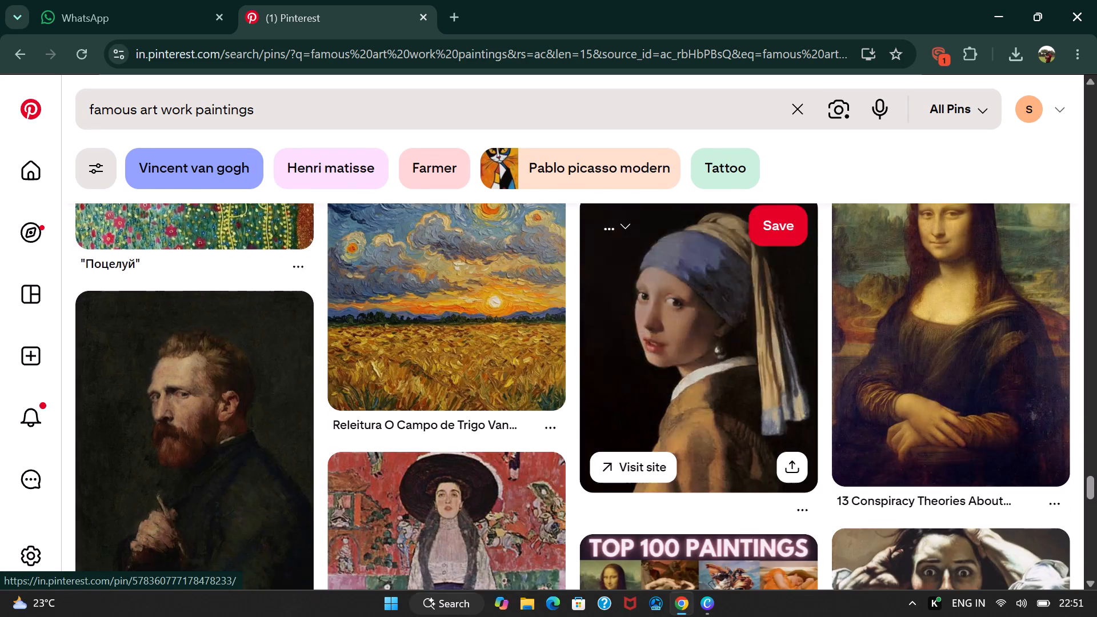
scroll(763, 340, "up", 10)
scroll(775, 335, "down", 6)
scroll(732, 300, "down", 4)
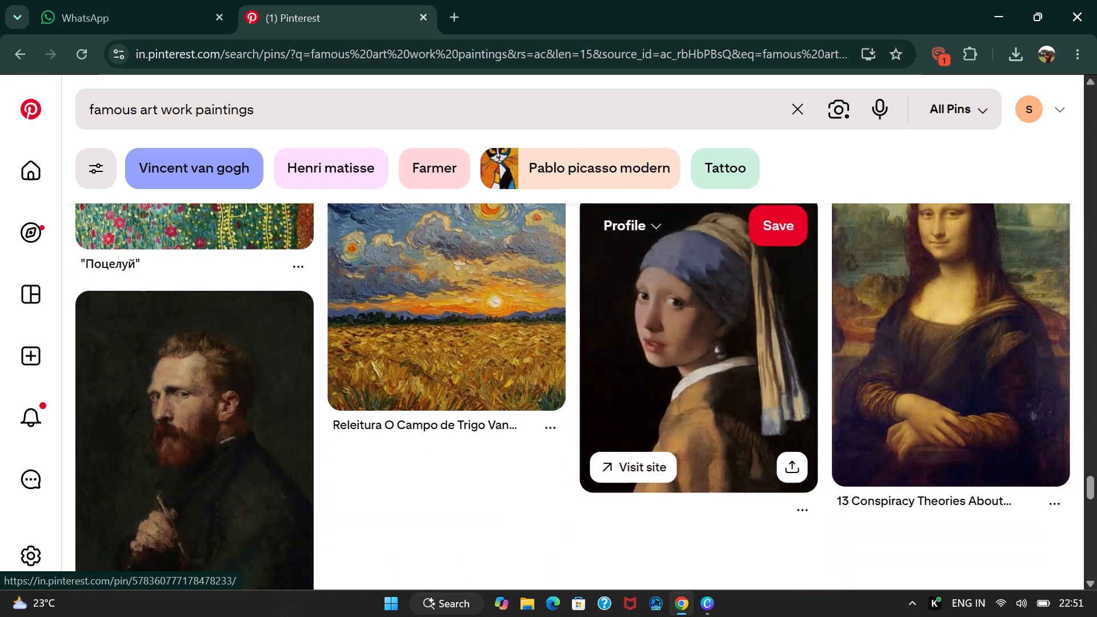
Replace the Pinterest search with "heart" and choose the suggested query "heart aesthetic".
left_click(803, 109)
left_click(744, 104)
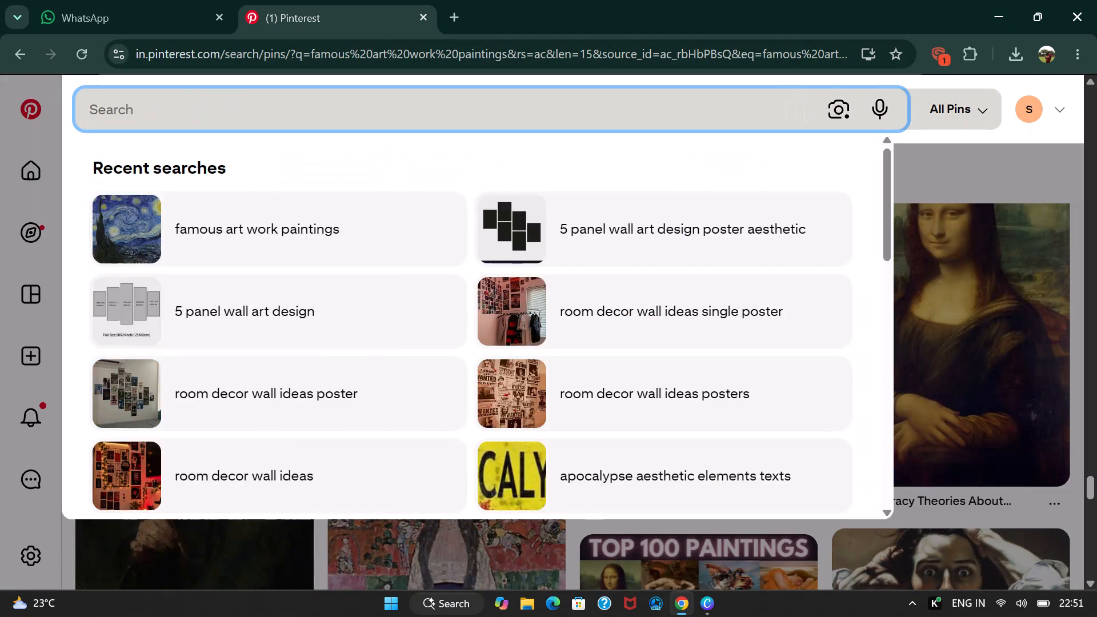
type("heat")
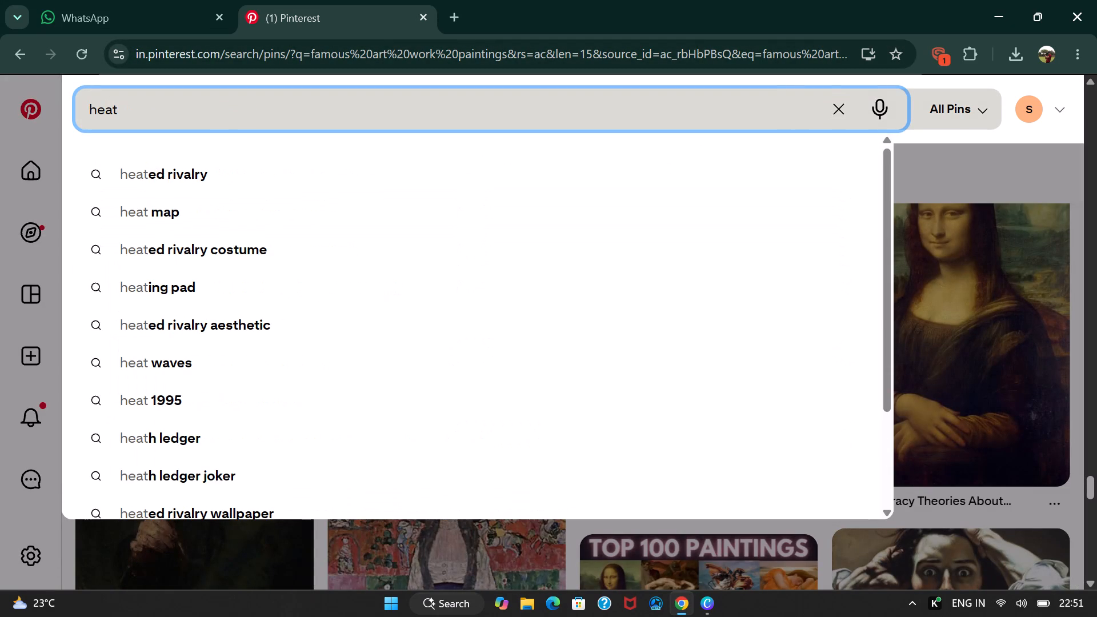
key("BackSpace")
type("rt")
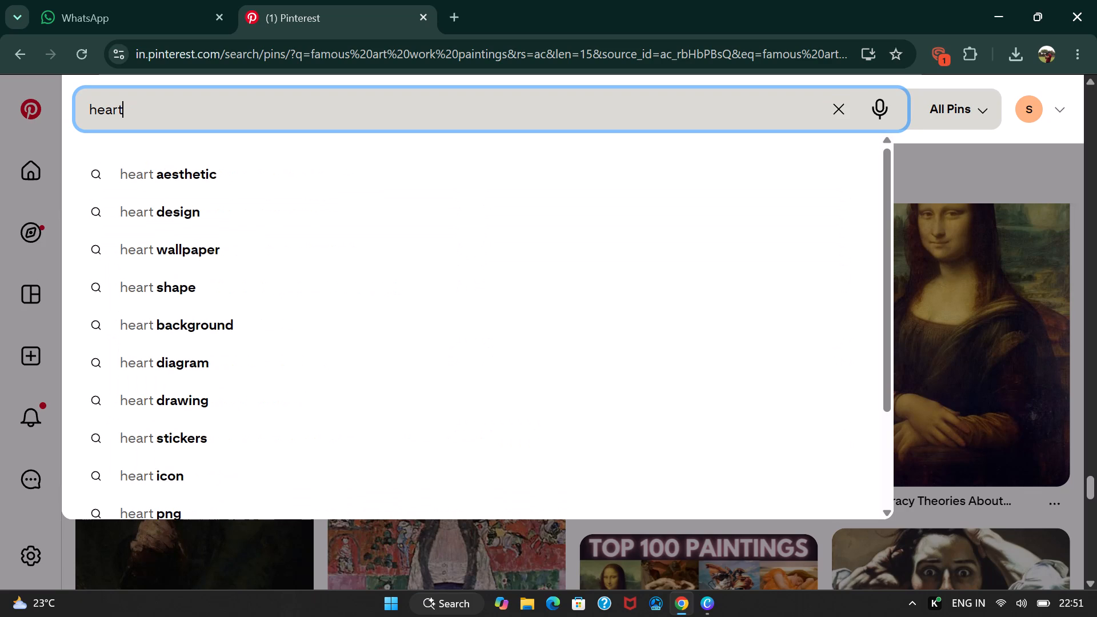
left_click(692, 194)
left_click(688, 181)
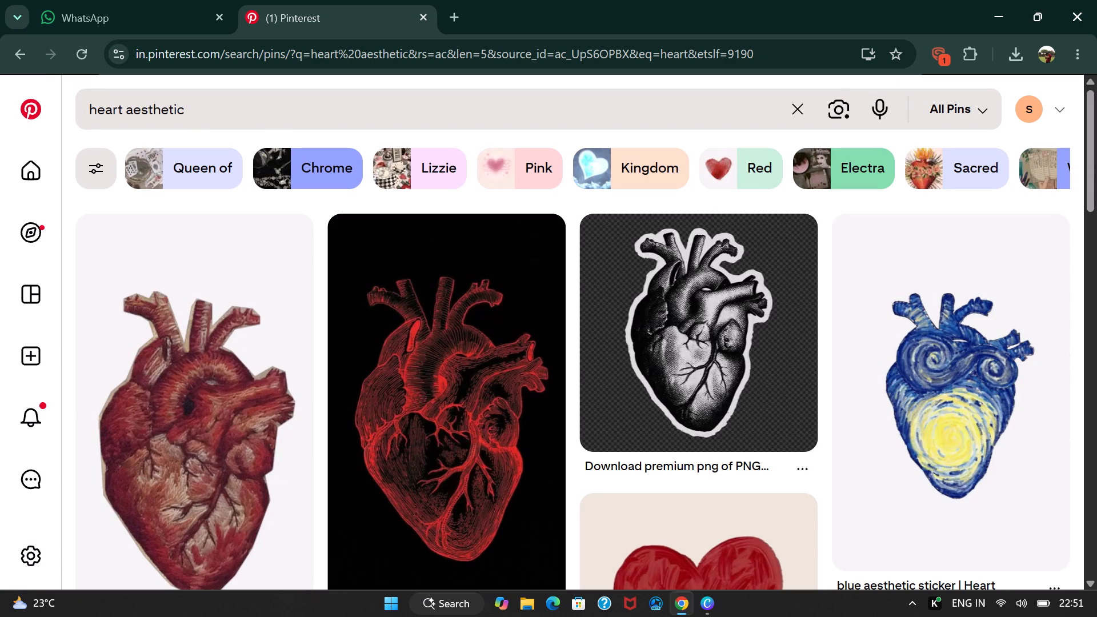
Examine the heart aesthetic results, comparing anatomical hearts, painted hearts and nested heart patterns.
scroll(679, 208, "down", 8)
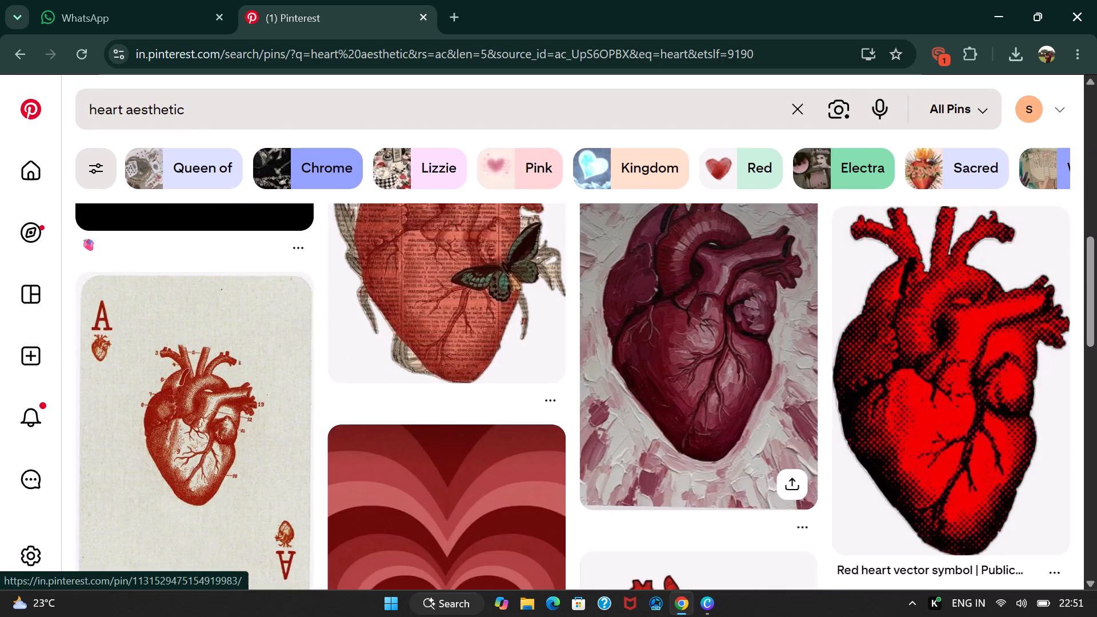
scroll(667, 303, "down", 3)
scroll(667, 303, "up", 8)
scroll(667, 303, "down", 6)
scroll(666, 303, "up", 8)
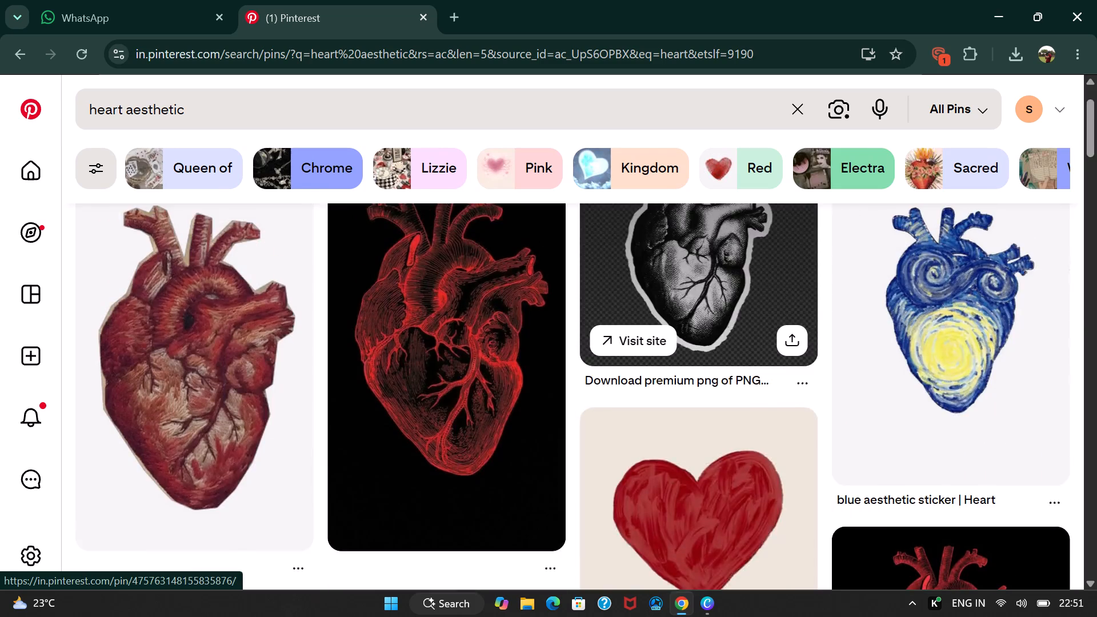
scroll(627, 315, "down", 17)
scroll(633, 299, "down", 8)
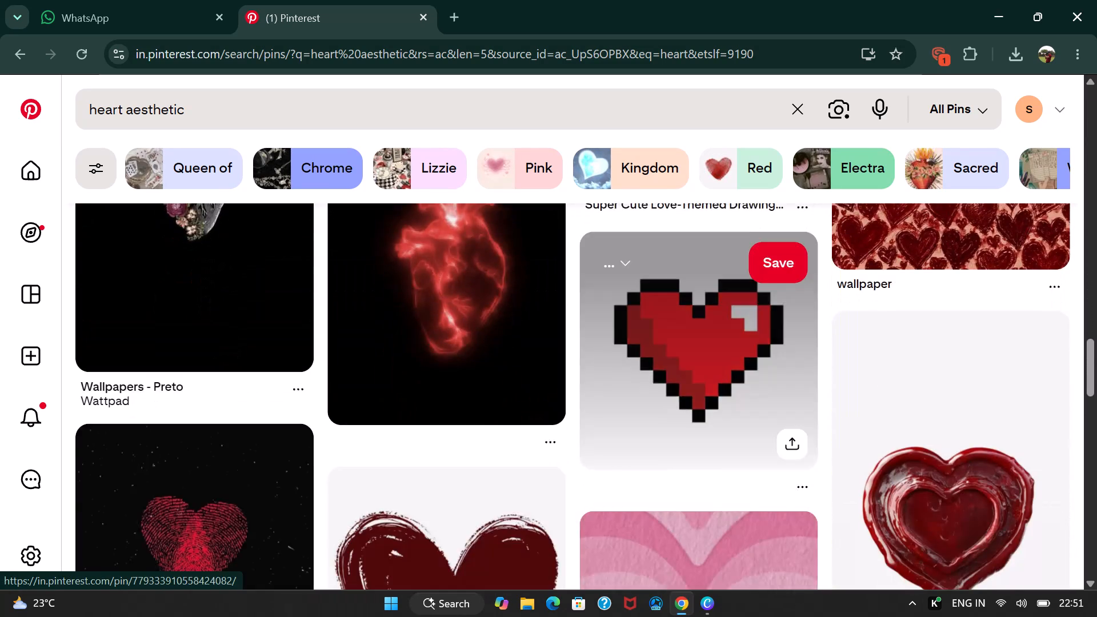
scroll(628, 301, "up", 8)
Open the pink nested-hearts pin and browse its related heart wallpaper patterns in different colours.
left_click(463, 415)
scroll(501, 378, "down", 7)
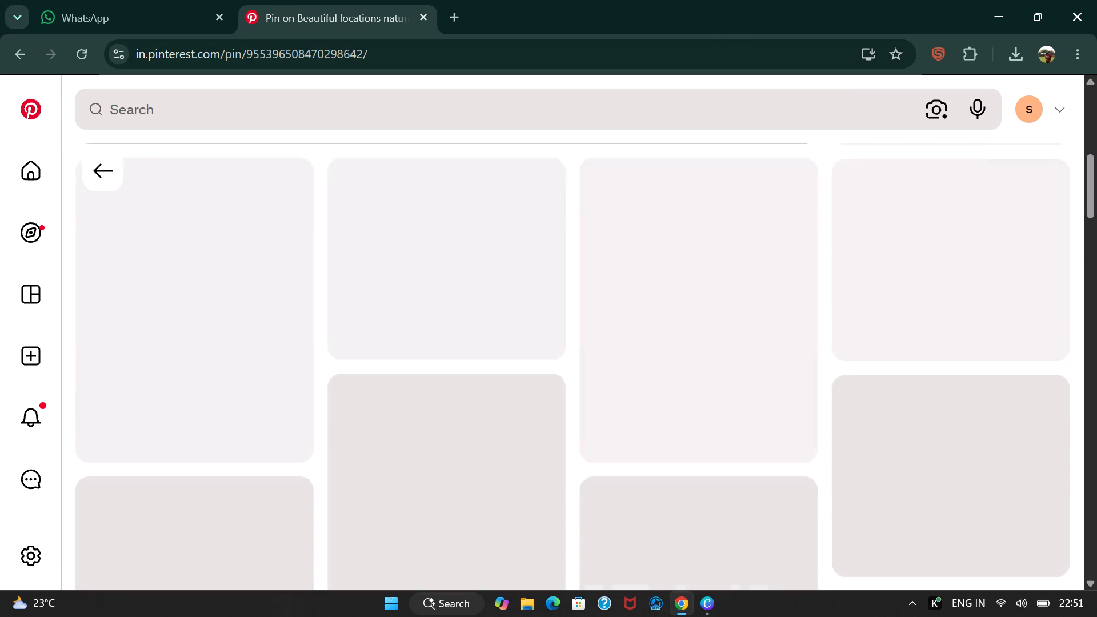
scroll(567, 354, "down", 12)
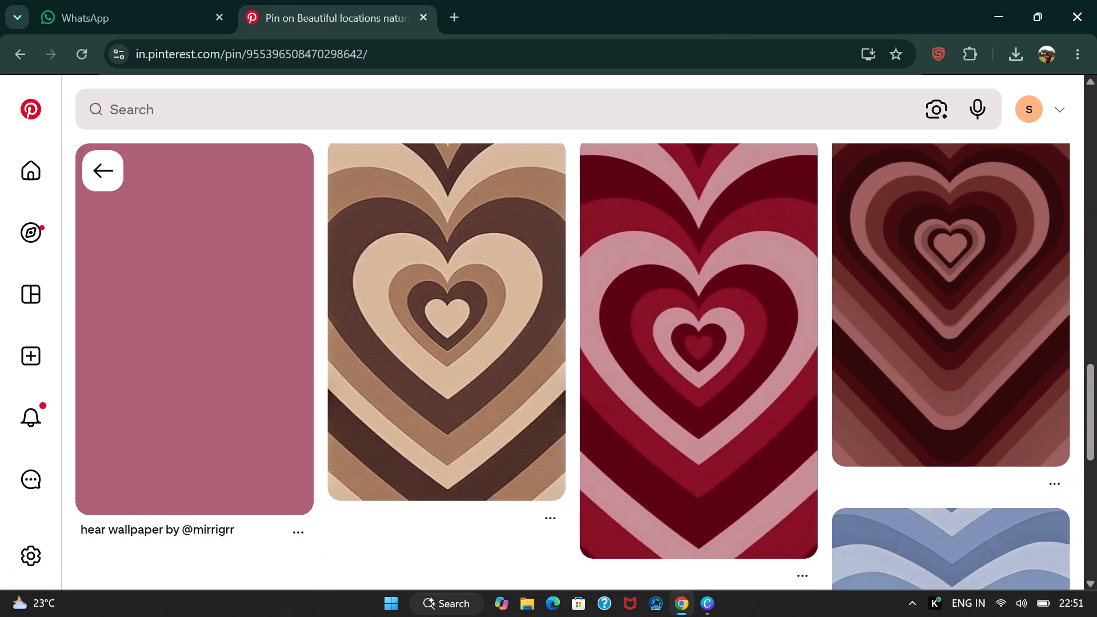
scroll(575, 352, "down", 14)
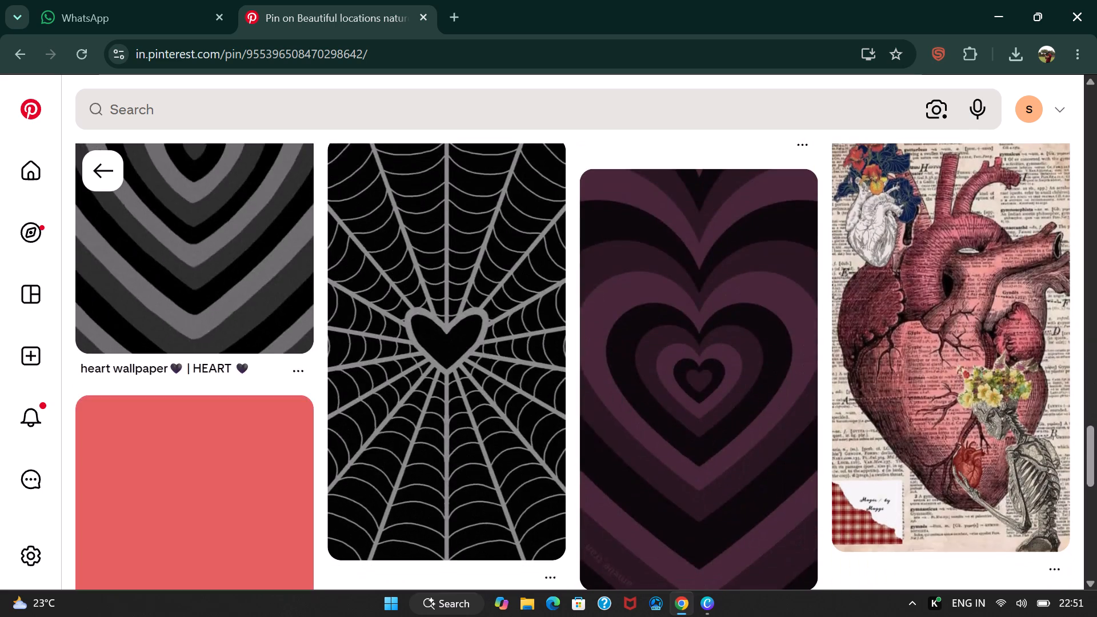
scroll(576, 351, "down", 20)
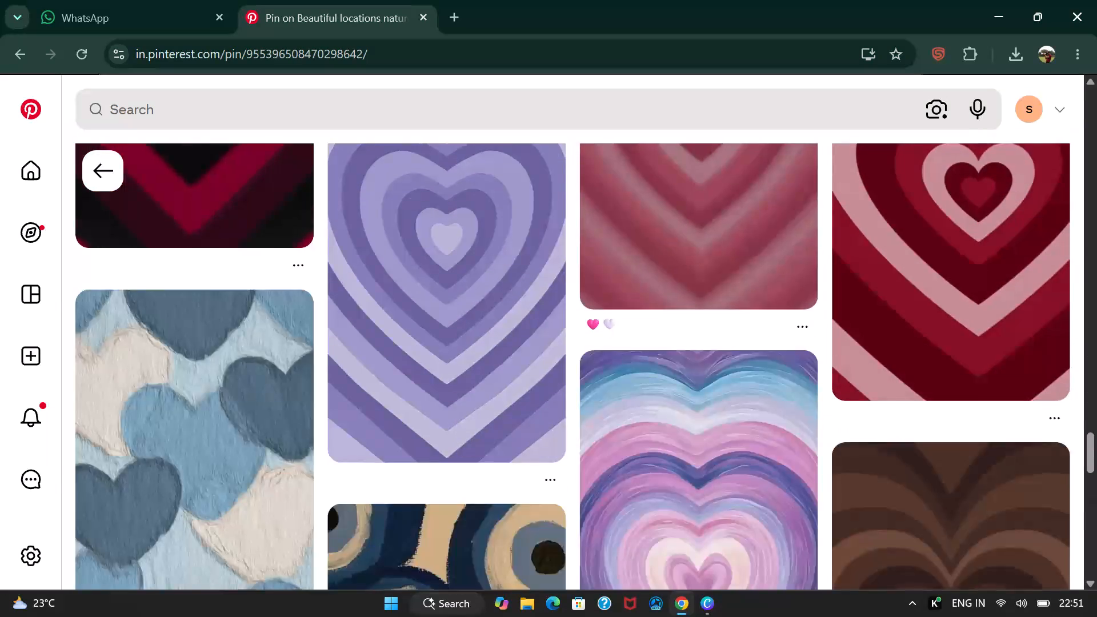
scroll(578, 346, "down", 20)
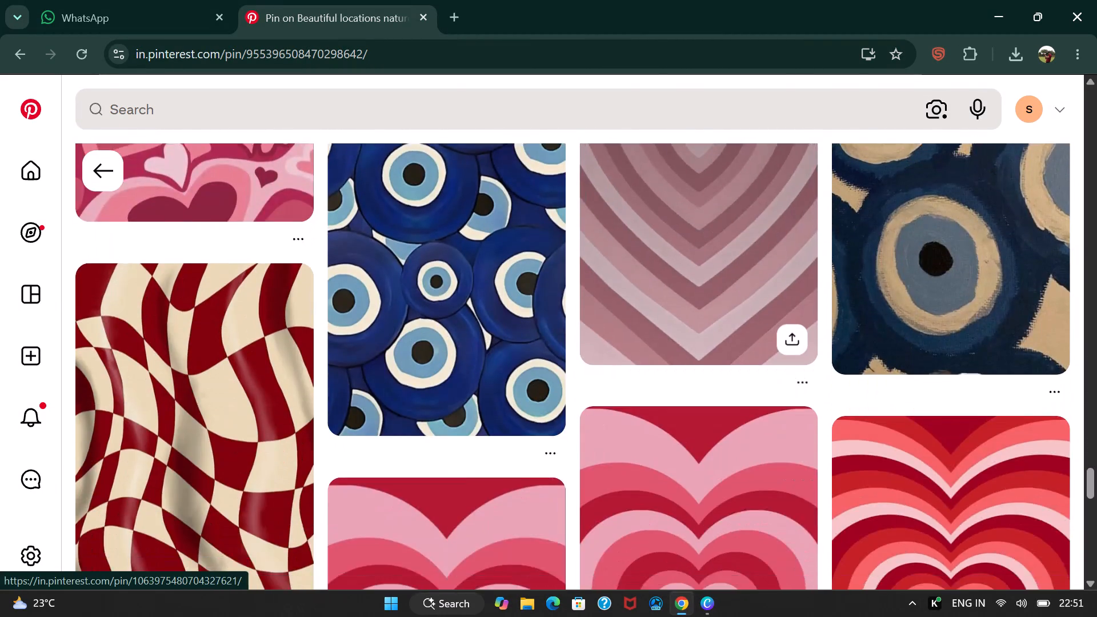
Examine further patterns related to the pink nested-hearts pin and return to the heart aesthetic results.
scroll(580, 344, "down", 20)
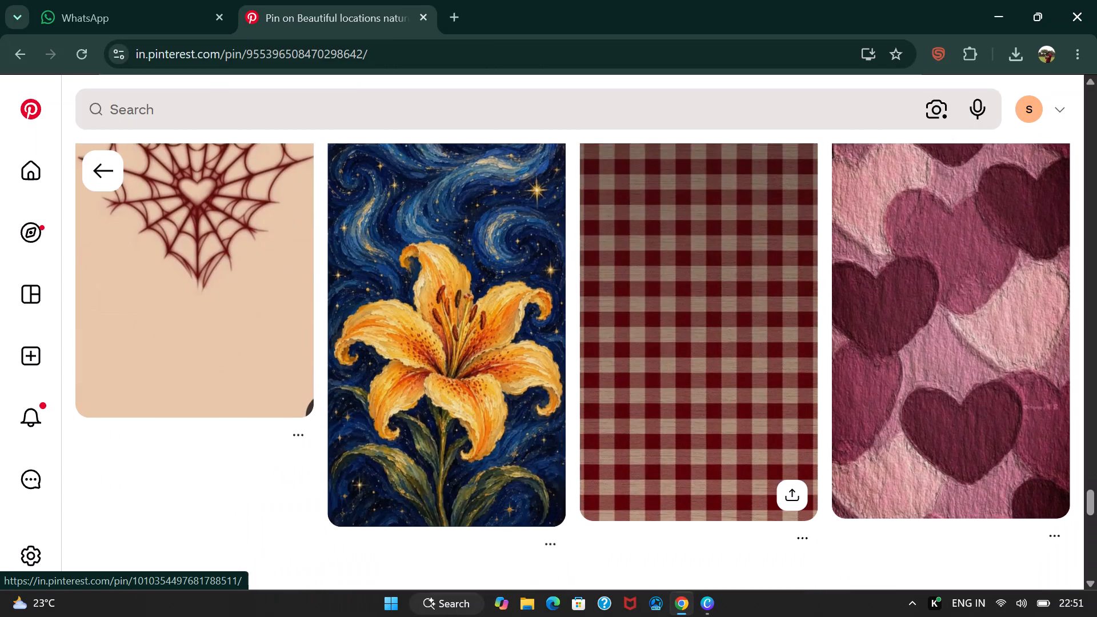
scroll(581, 341, "down", 5)
scroll(581, 341, "up", 20)
scroll(581, 341, "up", 9)
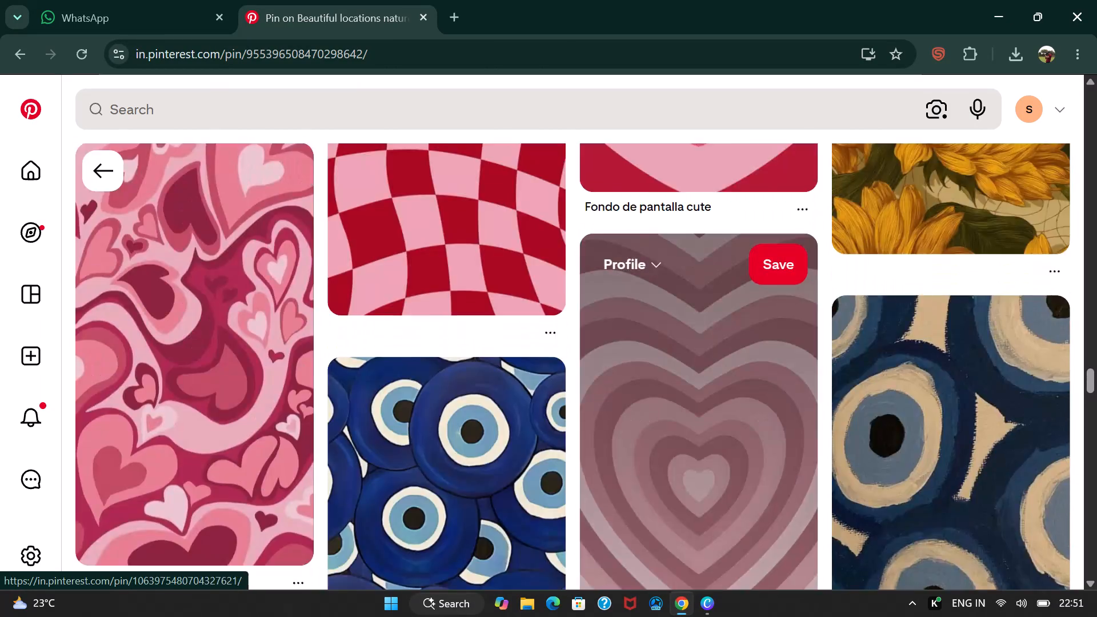
scroll(579, 340, "up", 20)
scroll(579, 340, "up", 20)
scroll(579, 340, "up", 9)
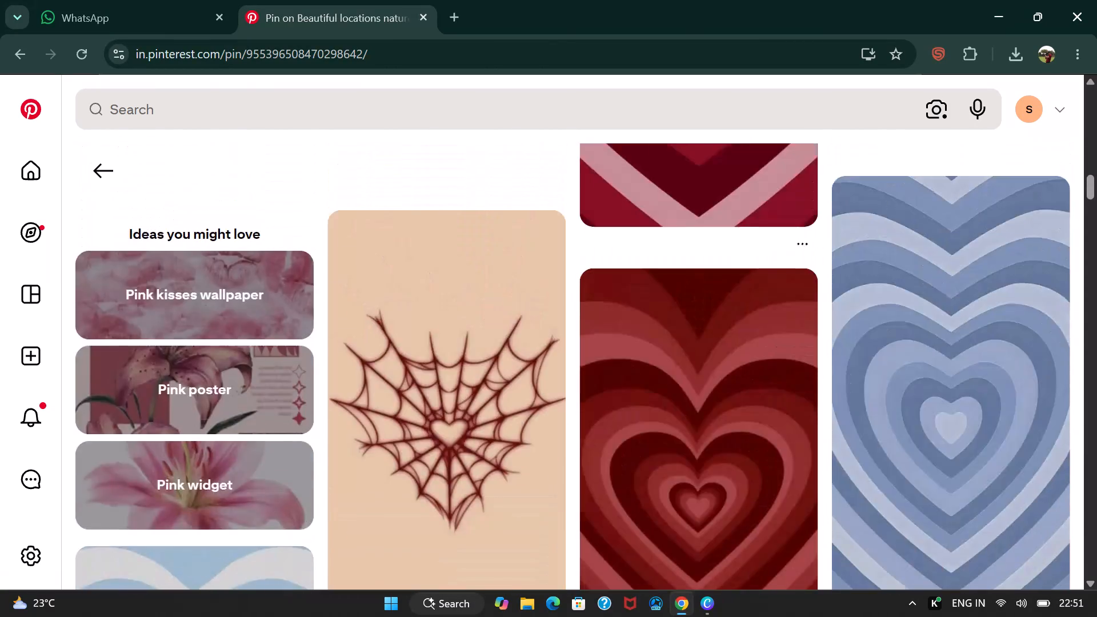
scroll(568, 261, "up", 20)
scroll(568, 261, "up", 9)
scroll(568, 261, "down", 4)
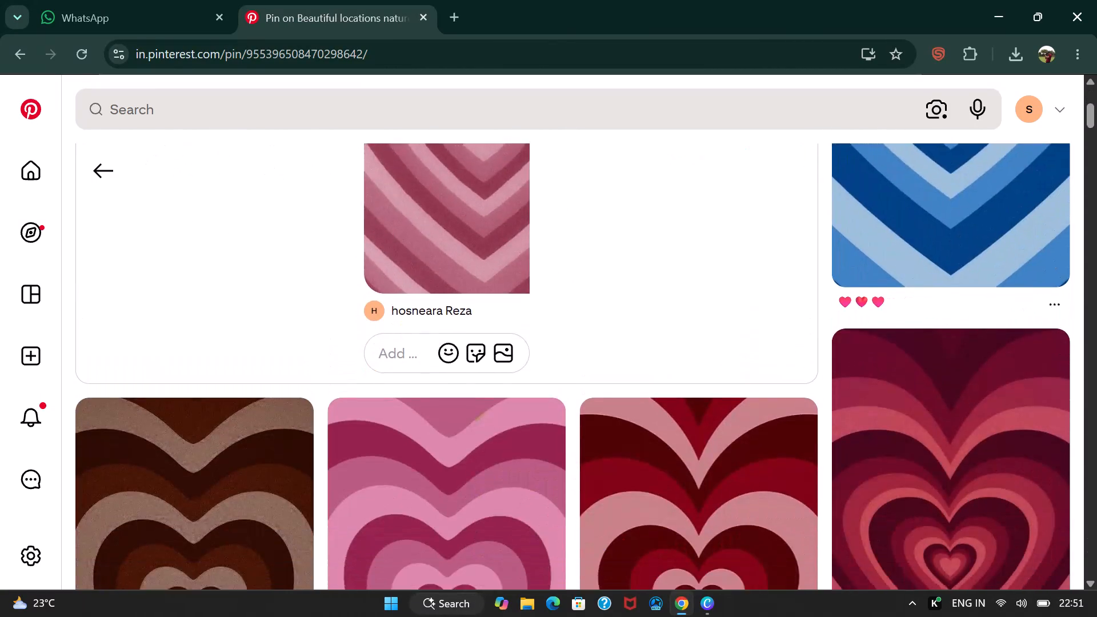
scroll(567, 263, "up", 7)
left_click(99, 170)
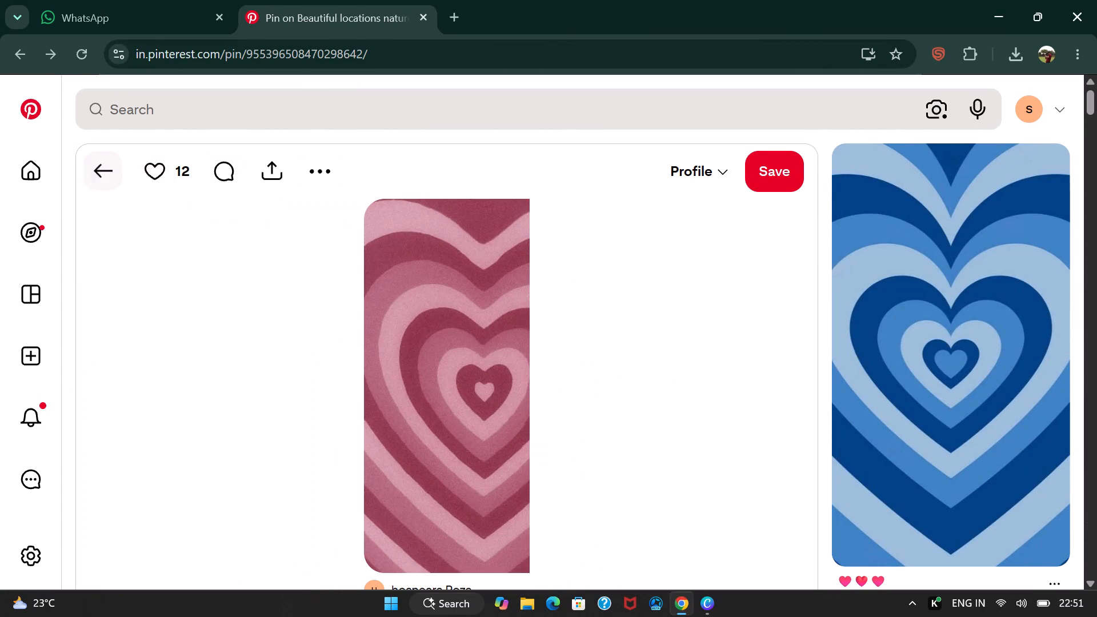
View the red nested-hearts pin "30+ Indie Aesthetic Wallpaper Ideas" and return to the heart aesthetic results.
scroll(455, 362, "down", 4)
scroll(351, 272, "up", 4)
left_click(231, 305)
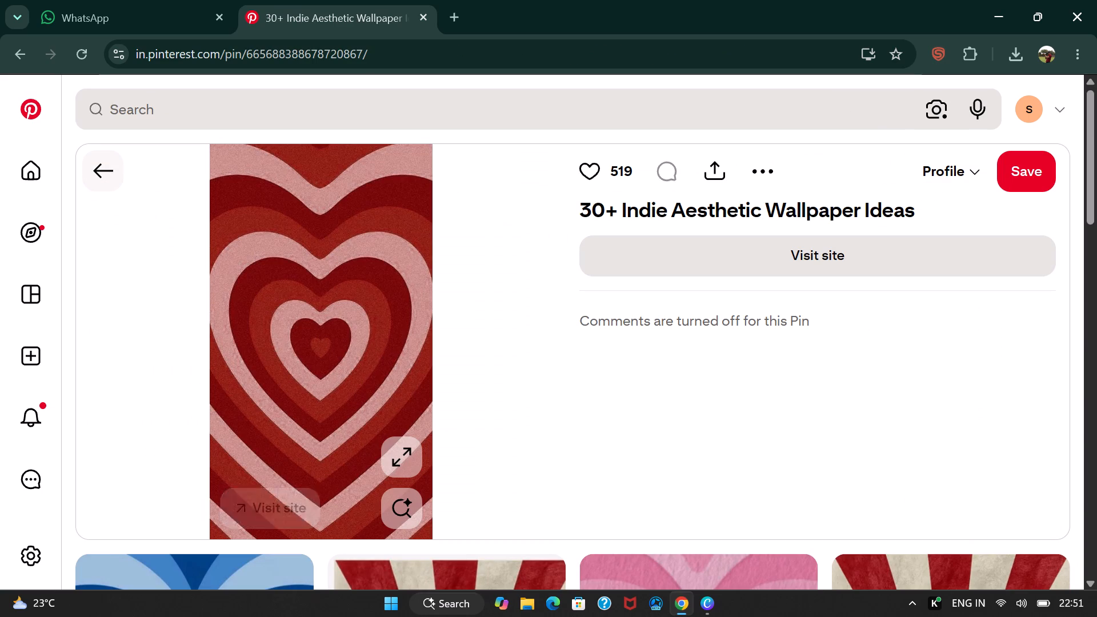
left_click(104, 167)
View the pink textured nested-hearts collage pin, then return and check the remaining heart aesthetic results down to the related searches.
scroll(338, 281, "down", 2)
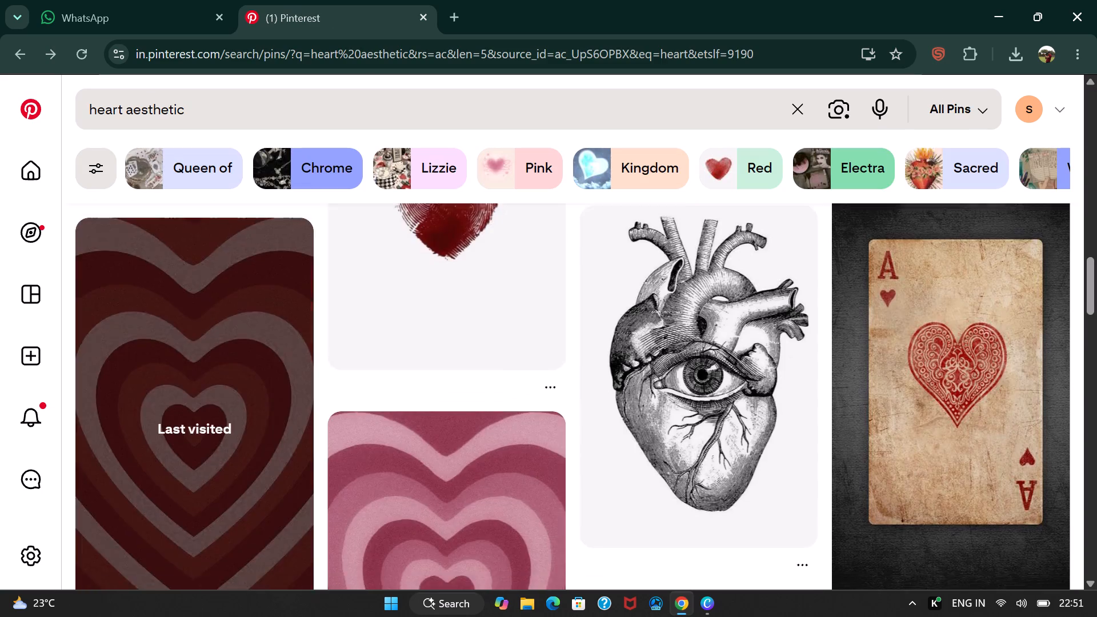
scroll(342, 283, "down", 5)
scroll(525, 287, "down", 6)
left_click(606, 308)
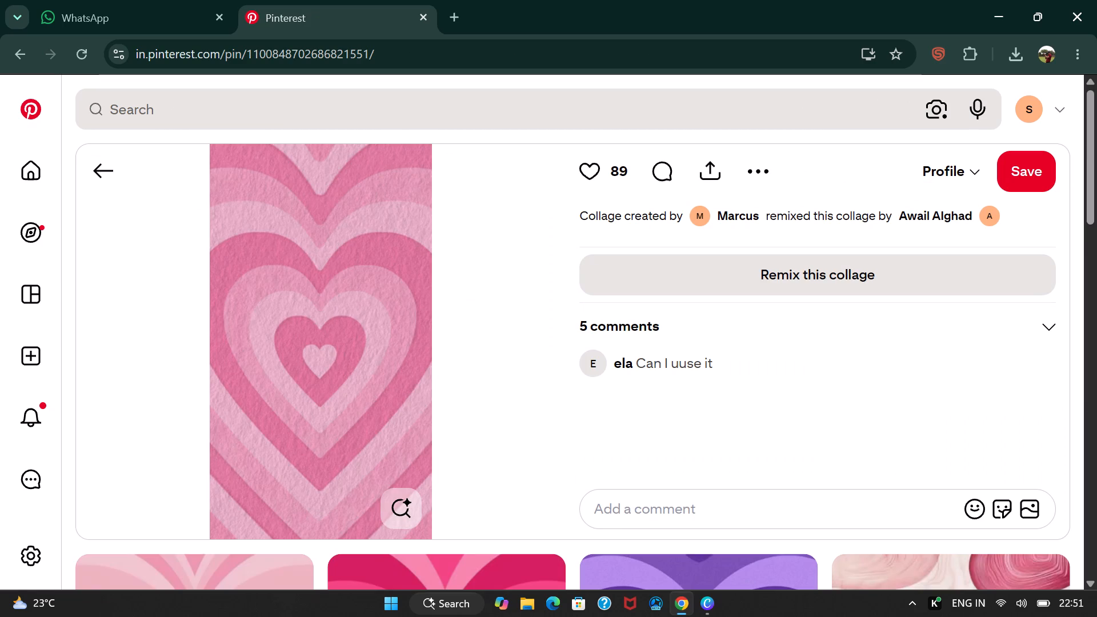
left_click(117, 177)
scroll(247, 245, "down", 6)
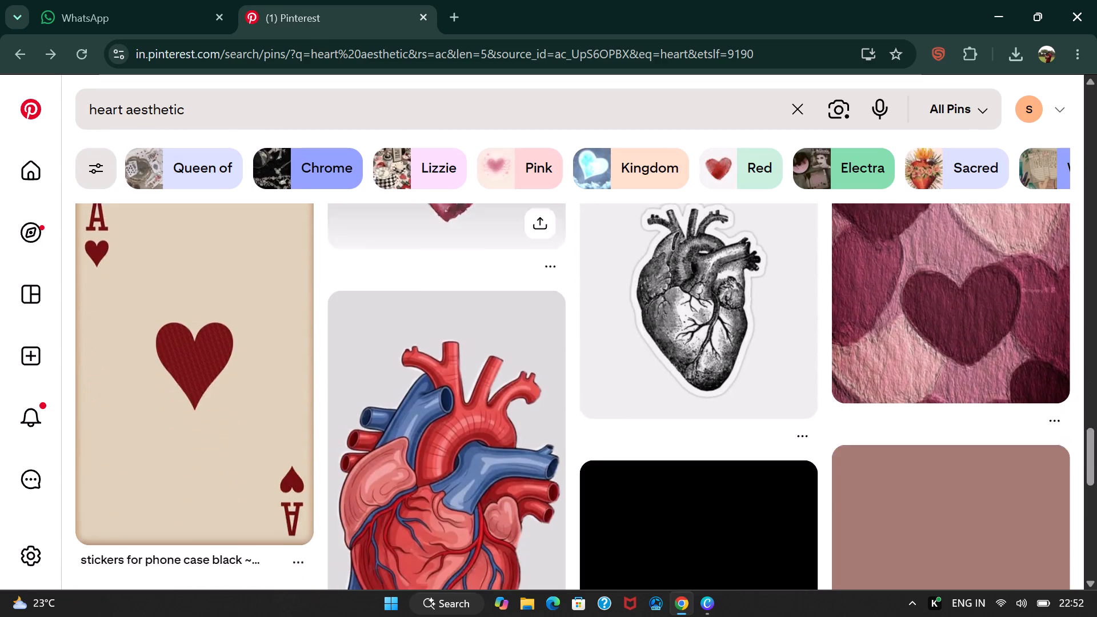
scroll(445, 317, "down", 15)
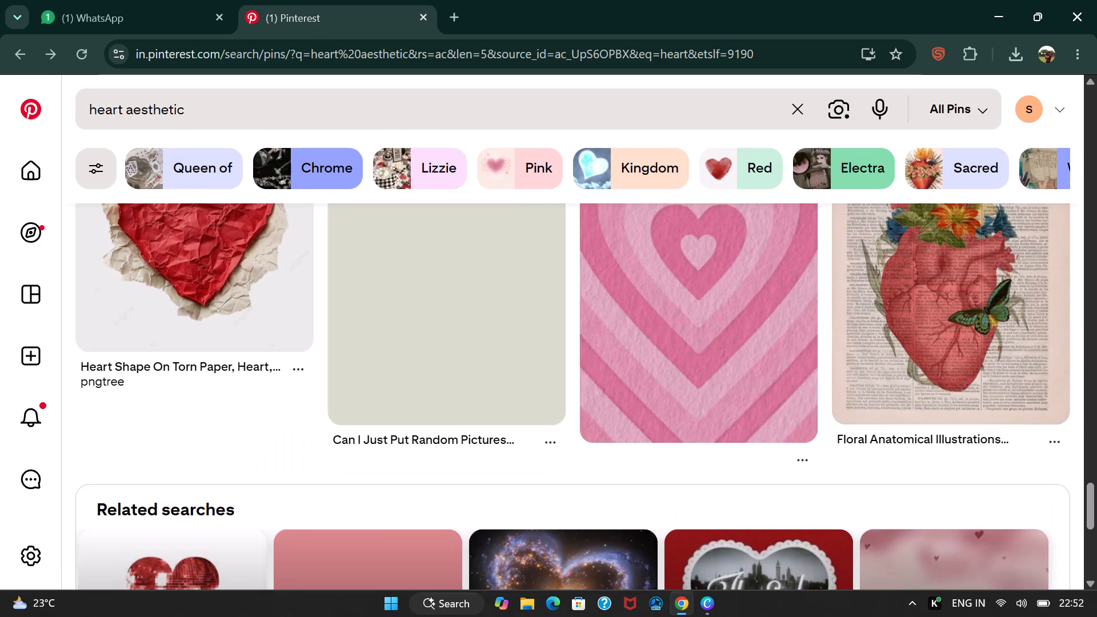
Search Pinterest for "heart wallpaper aesthetic" and browse the resulting heart patterns.
left_click(350, 124)
key("BackSpace")
key("BackSpace")
key("BackSpace")
key("BackSpace")
key("BackSpace")
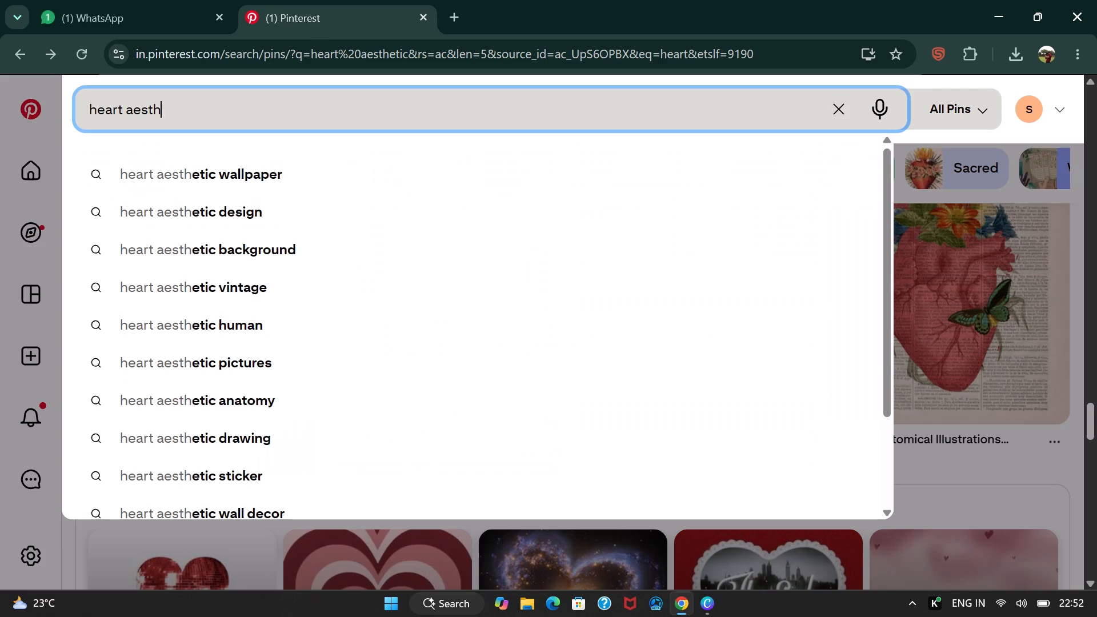
key("BackSpace")
key("BackSpace")
key("BackSpace")
key("BackSpace")
type("wa")
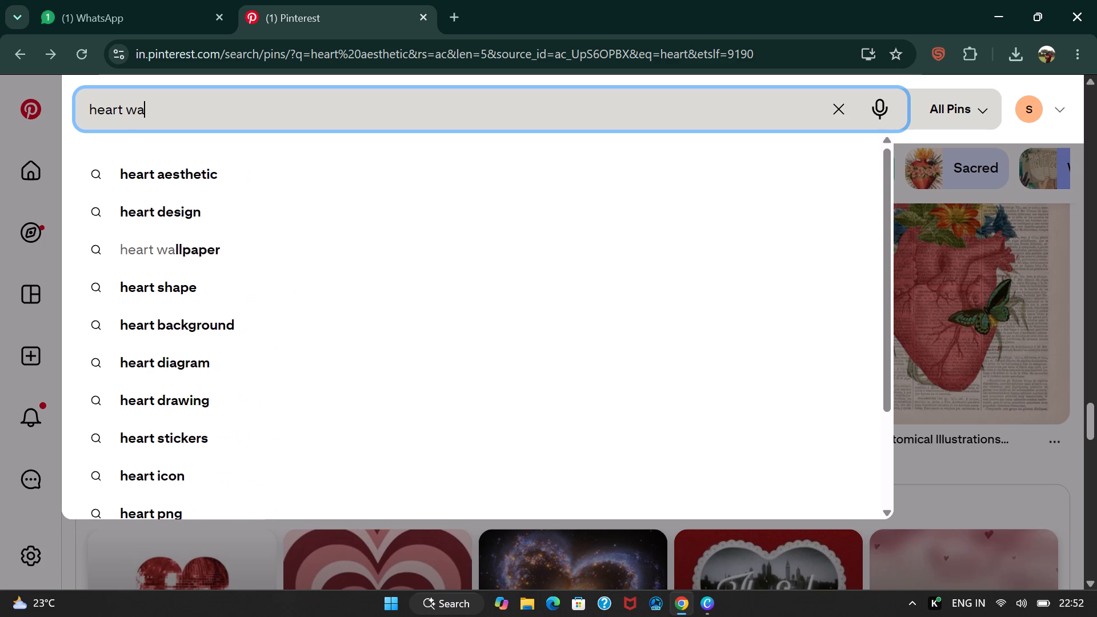
type("llpape")
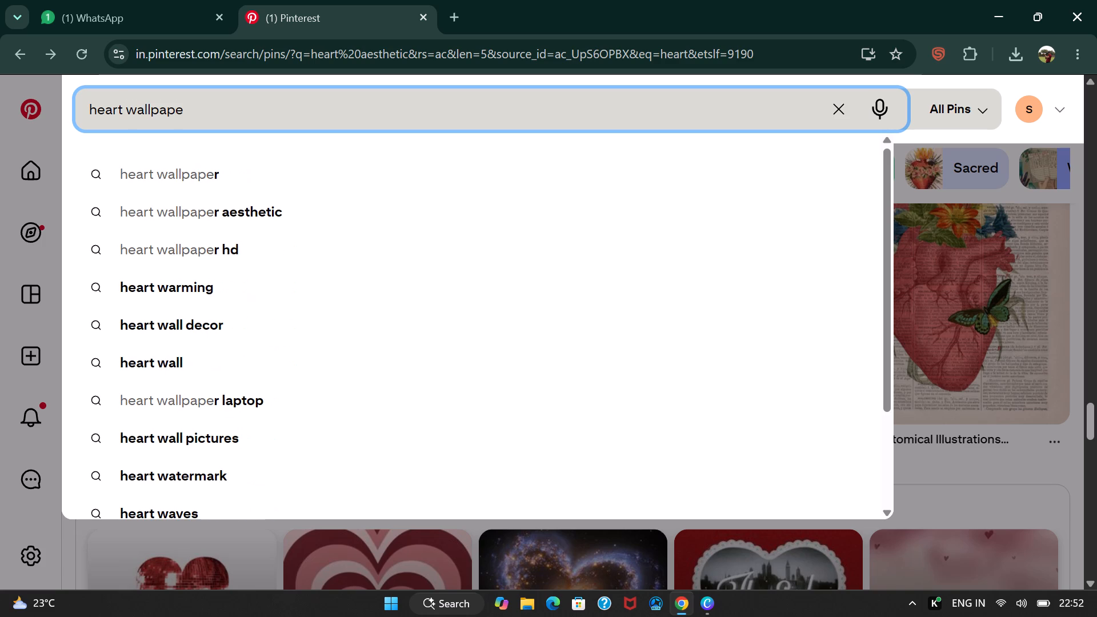
left_click(363, 193)
left_click(378, 221)
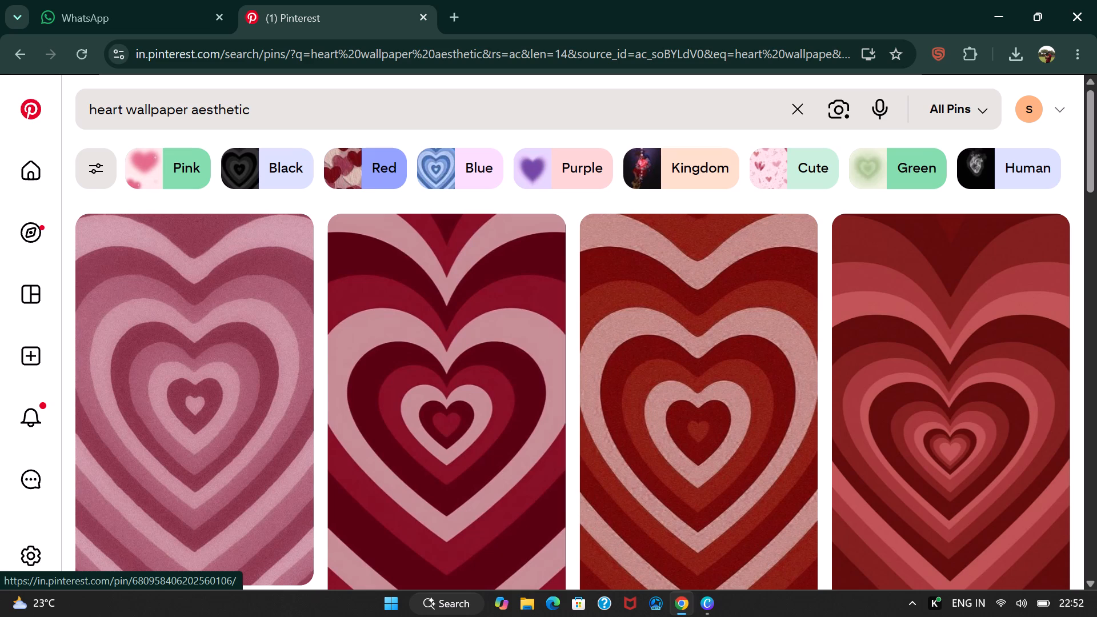
scroll(427, 334, "down", 14)
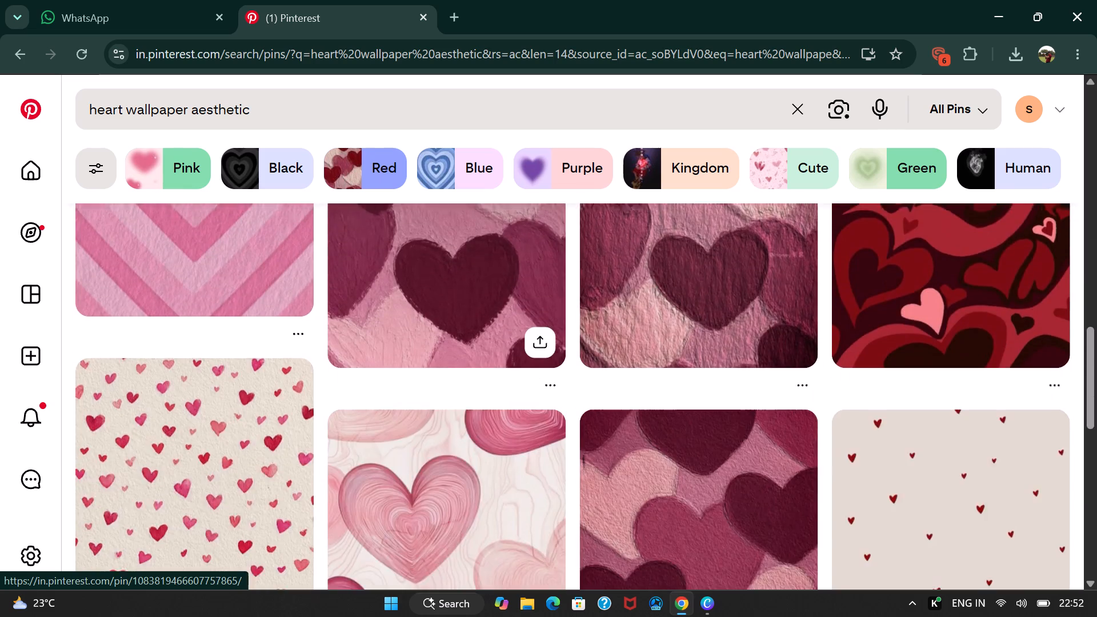
Narrow the heart wallpaper results to purple, browse the patterns, and return to the heart aesthetic results.
scroll(410, 334, "up", 20)
scroll(410, 334, "up", 4)
left_click(547, 169)
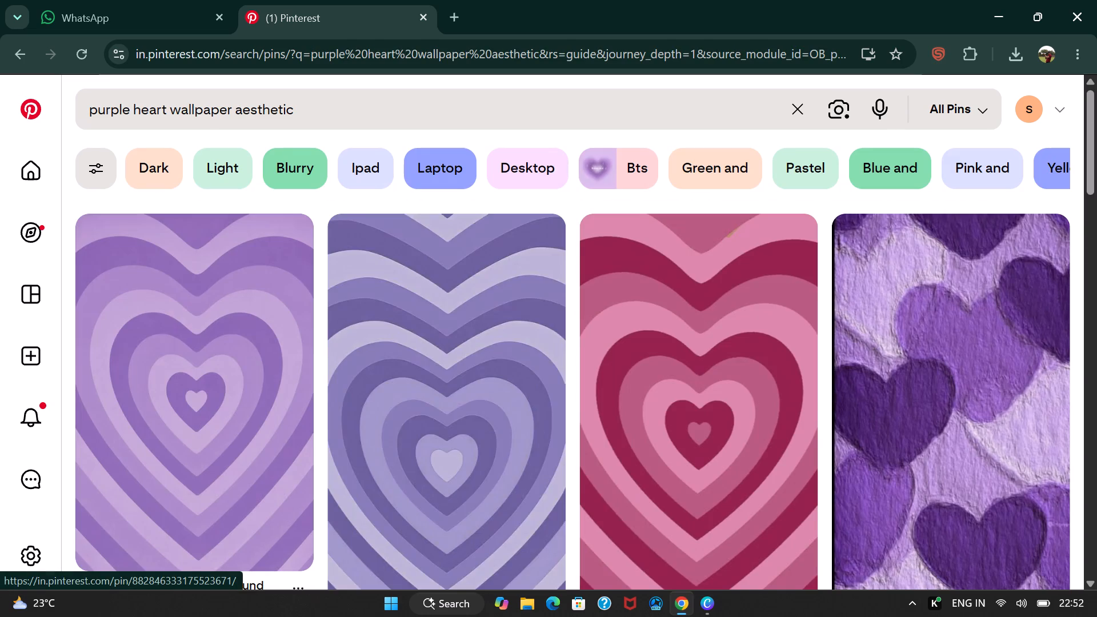
scroll(461, 355, "down", 19)
scroll(487, 357, "up", 18)
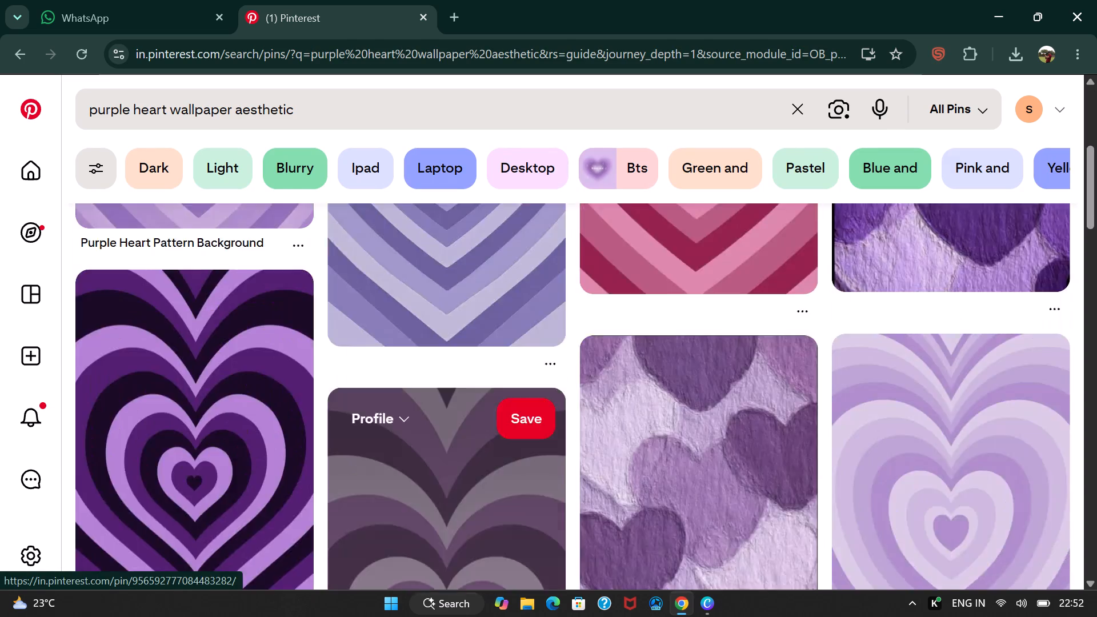
scroll(487, 358, "up", 4)
scroll(527, 285, "up", 7)
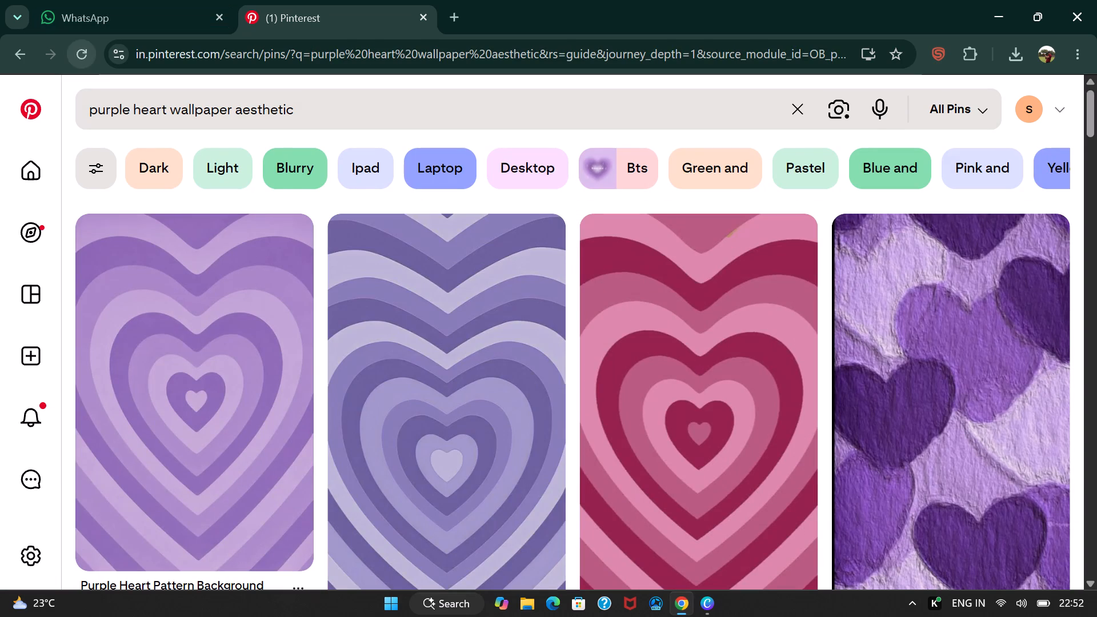
left_click(18, 51)
scroll(495, 296, "up", 6)
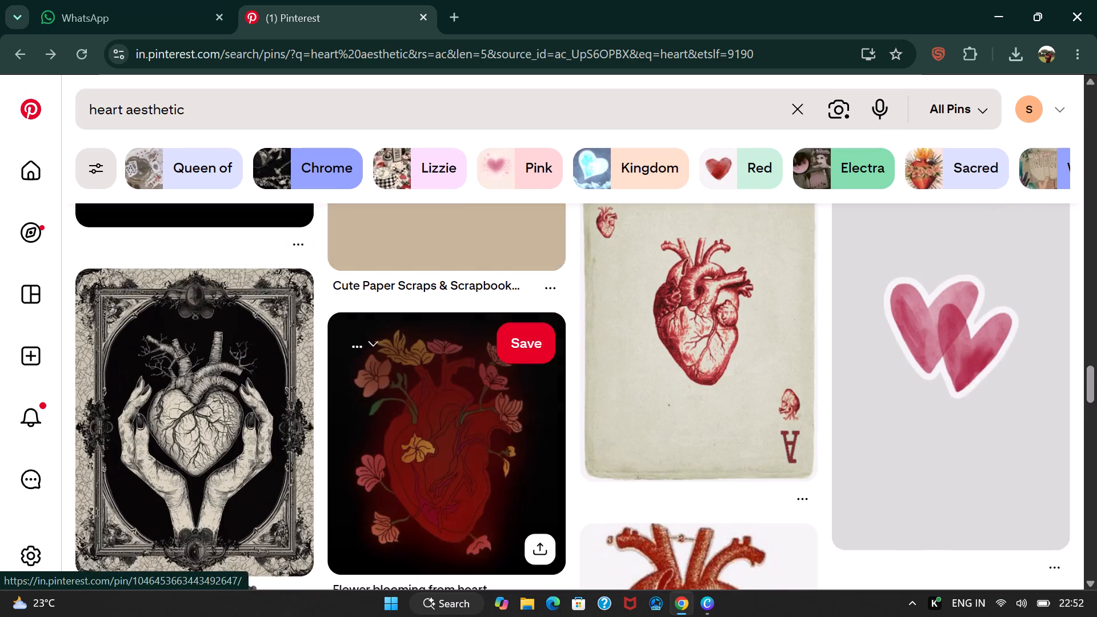
Search for "single heart wallpaper aesthetic" and browse the resulting designs.
left_click(379, 123)
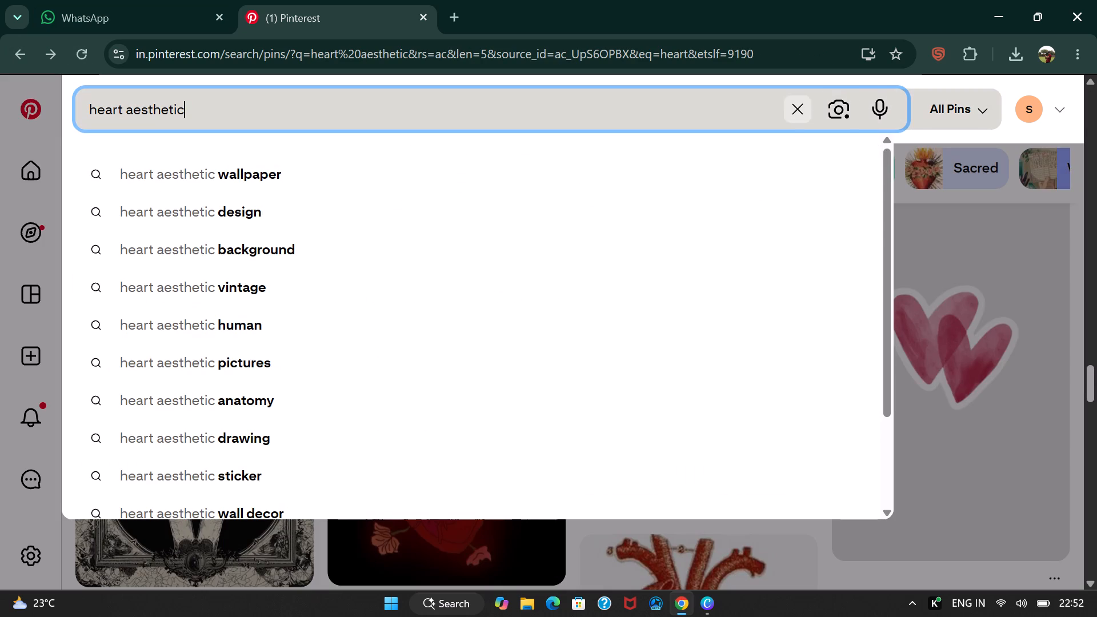
left_click(799, 106)
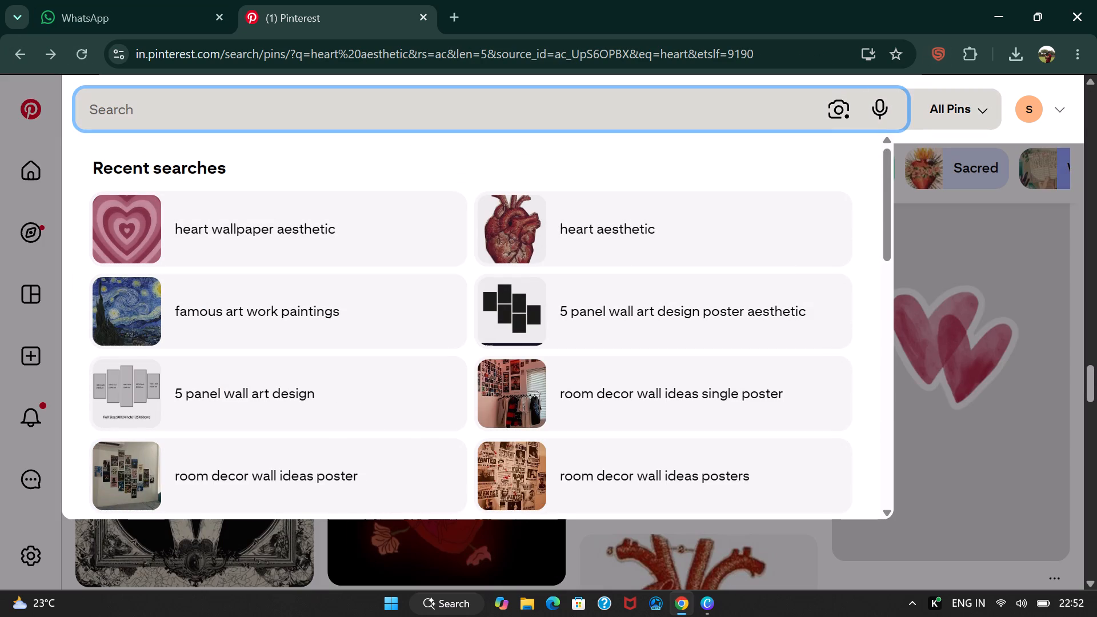
type("heart")
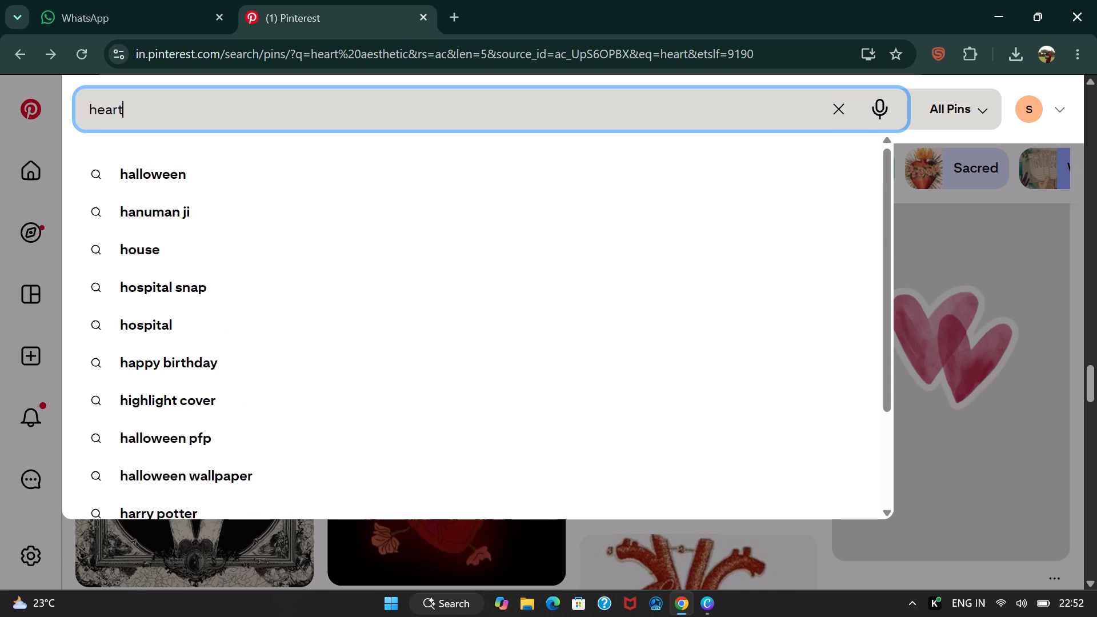
key("Left")
key("Left")
key("Left")
key("Left")
key("Left")
key("Left")
key("Left")
key("Left")
type("singl")
key("space")
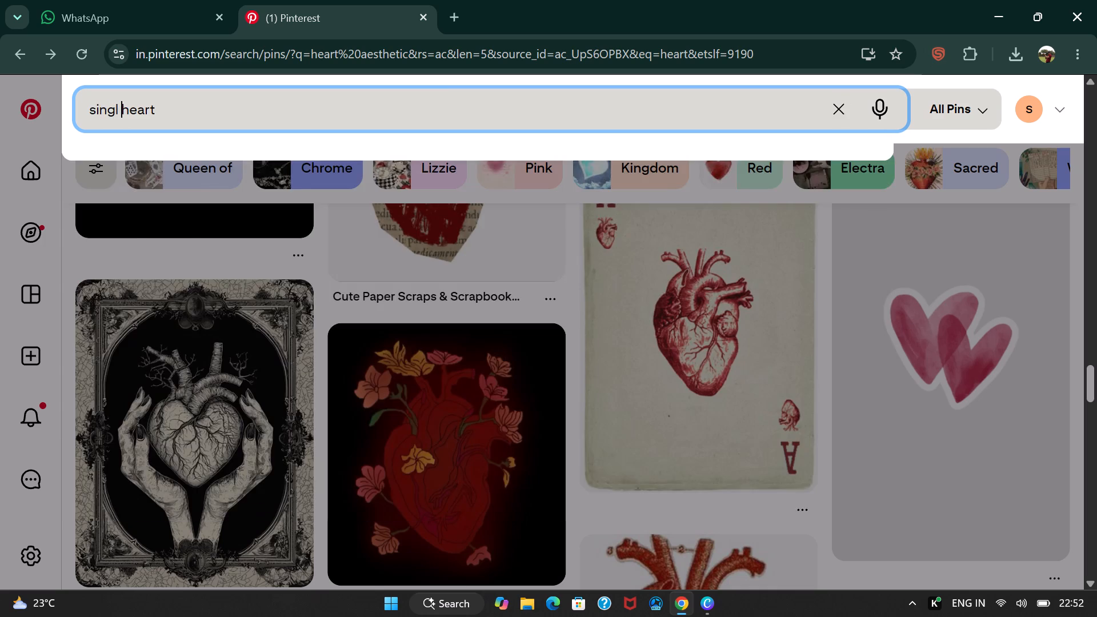
key("BackSpace")
type("e")
key("space")
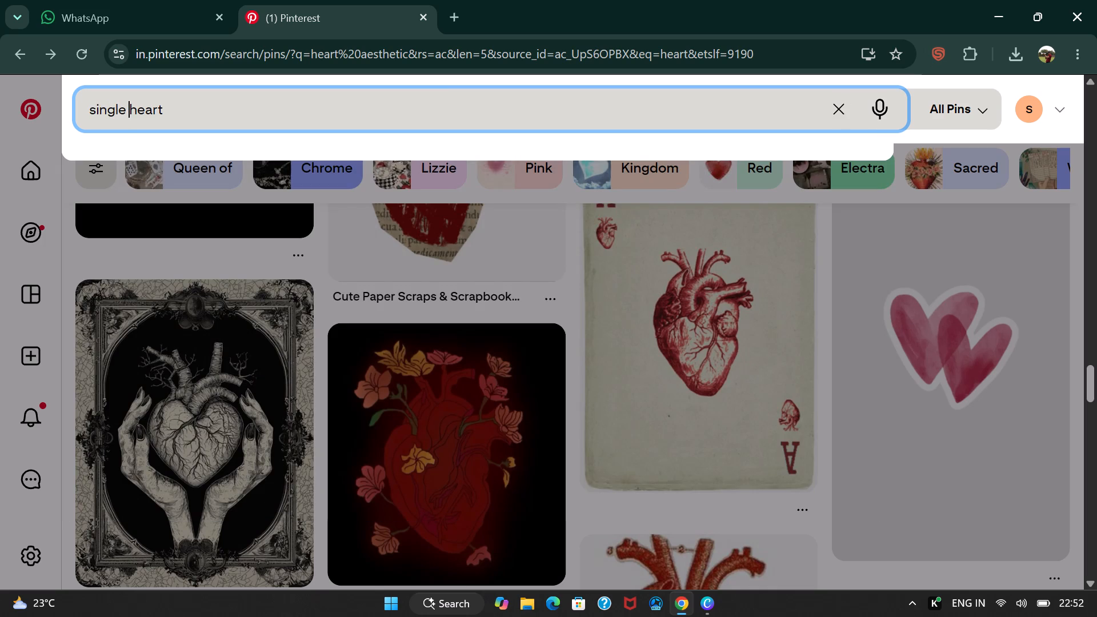
left_click(485, 117)
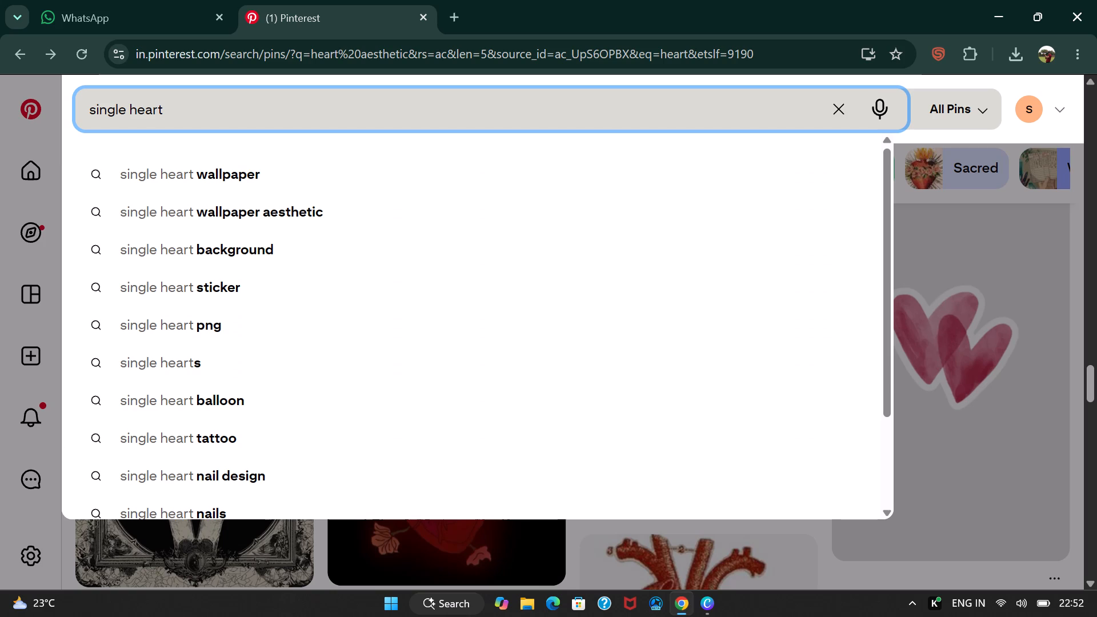
left_click(477, 211)
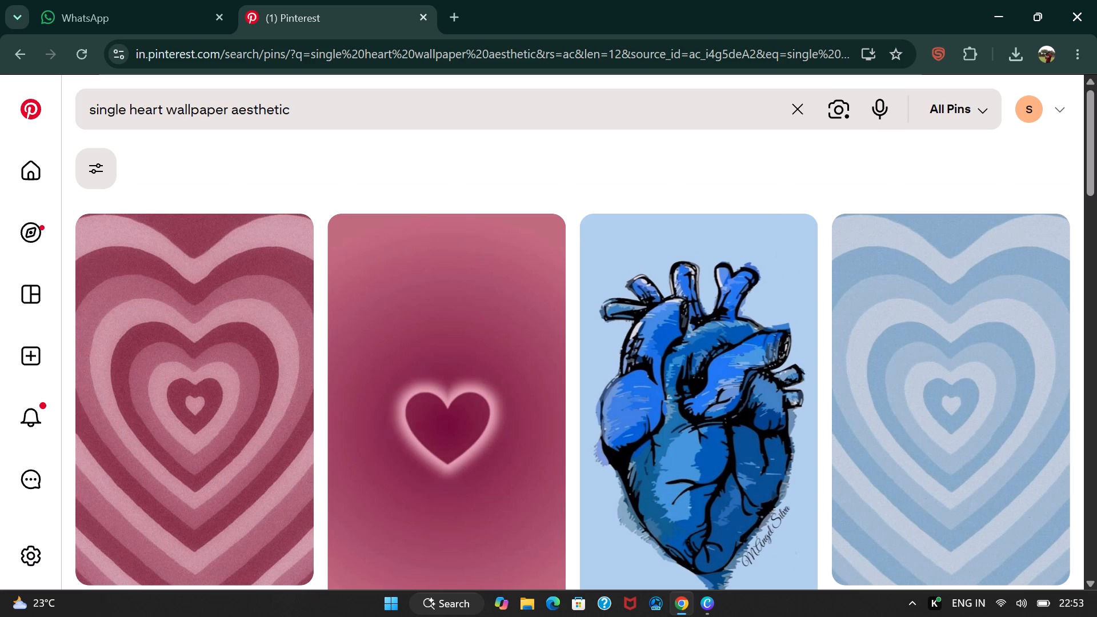
scroll(517, 443, "down", 3)
scroll(576, 366, "down", 6)
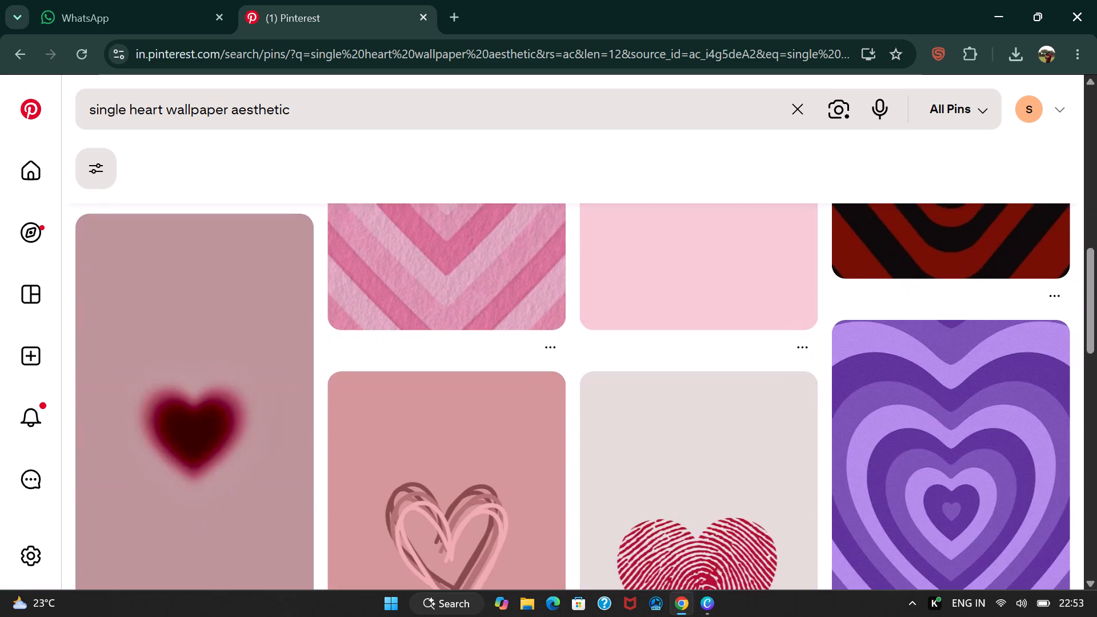
scroll(582, 367, "down", 1)
Open the pin with the blurred dark-red heart on a dusty-pink background and compare it with its related heart pins.
left_click(178, 416)
scroll(446, 371, "down", 2)
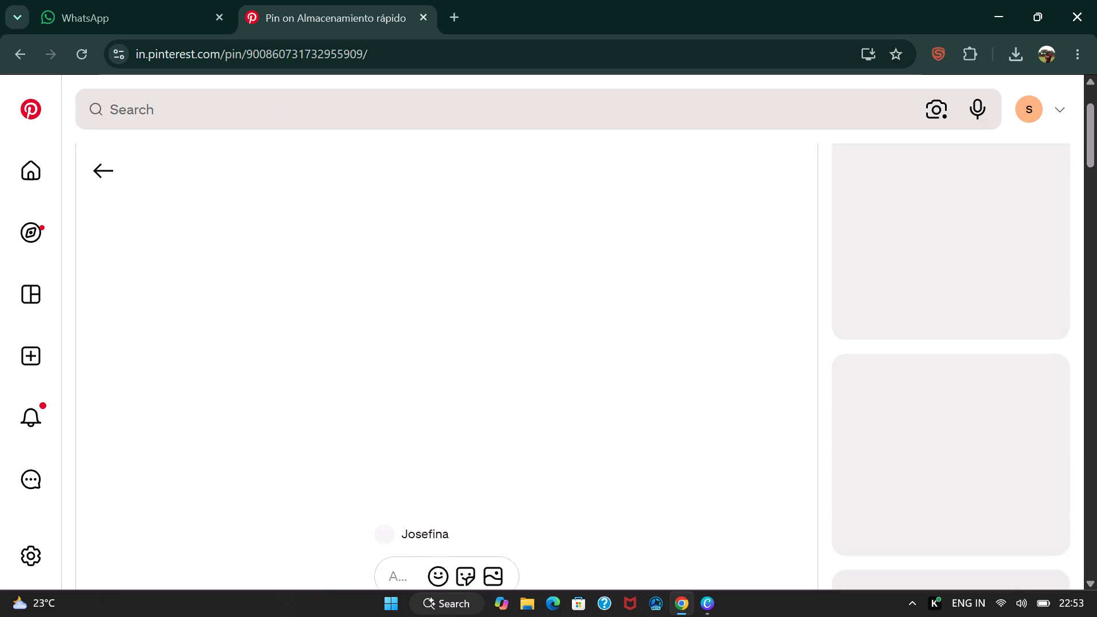
scroll(446, 371, "down", 6)
scroll(457, 370, "up", 3)
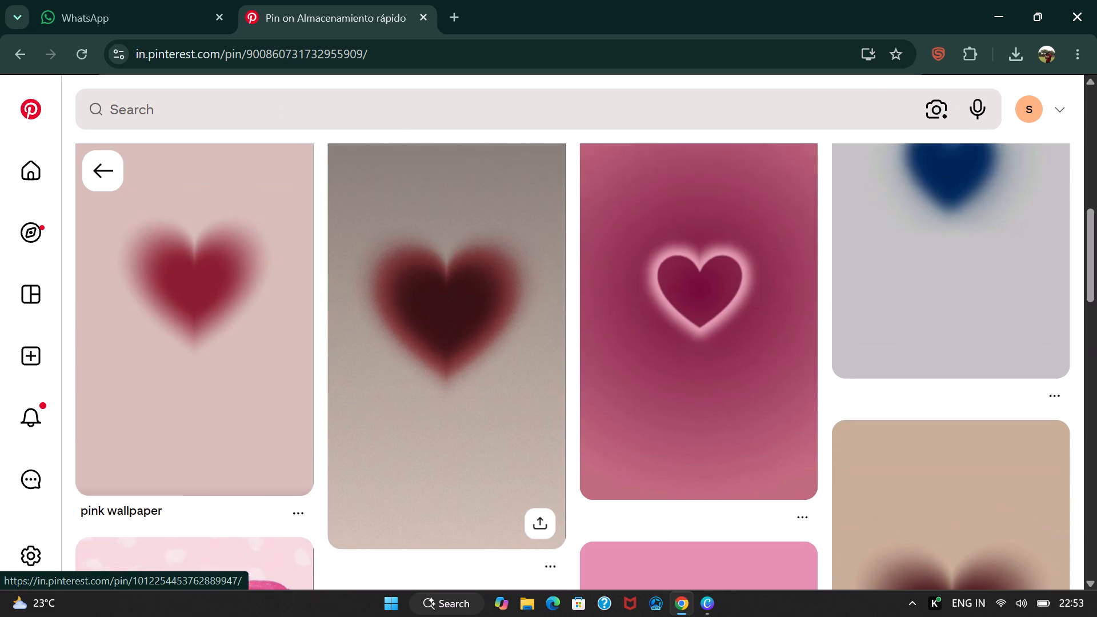
scroll(457, 370, "up", 11)
scroll(457, 370, "down", 9)
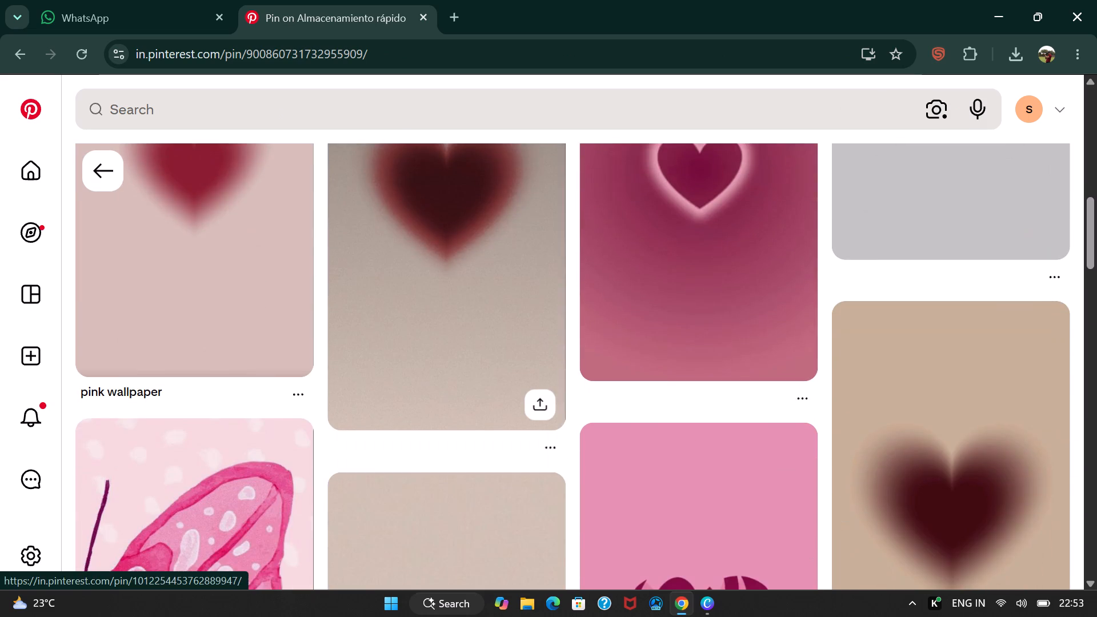
scroll(457, 370, "down", 5)
scroll(457, 370, "up", 15)
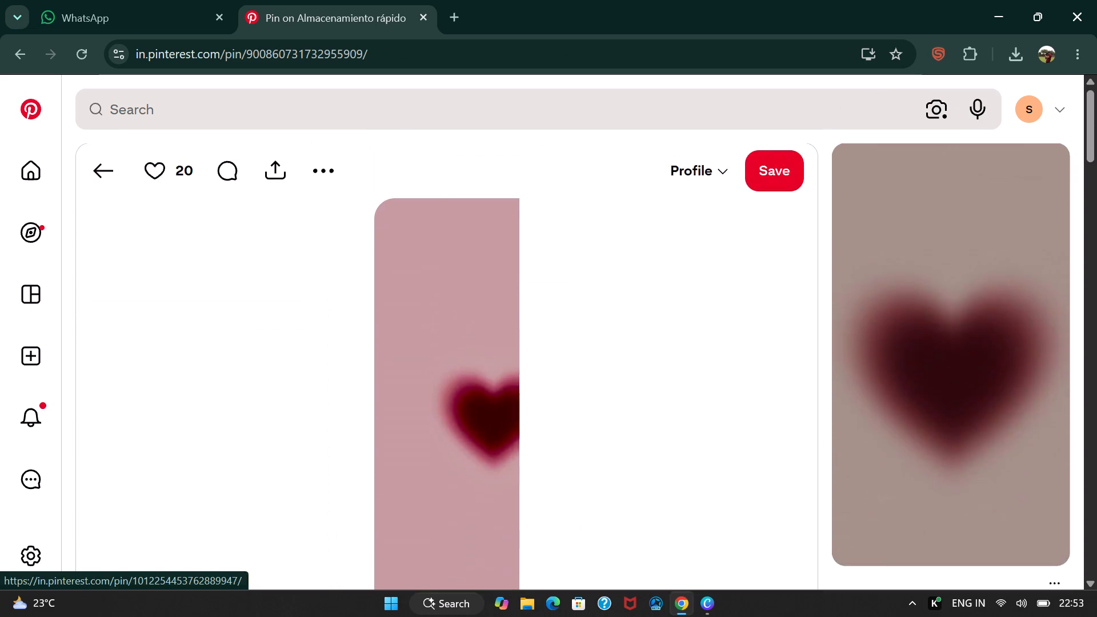
Examine more blurred-heart wallpapers among the pins related to the dusty-pink heart pin.
scroll(457, 370, "down", 18)
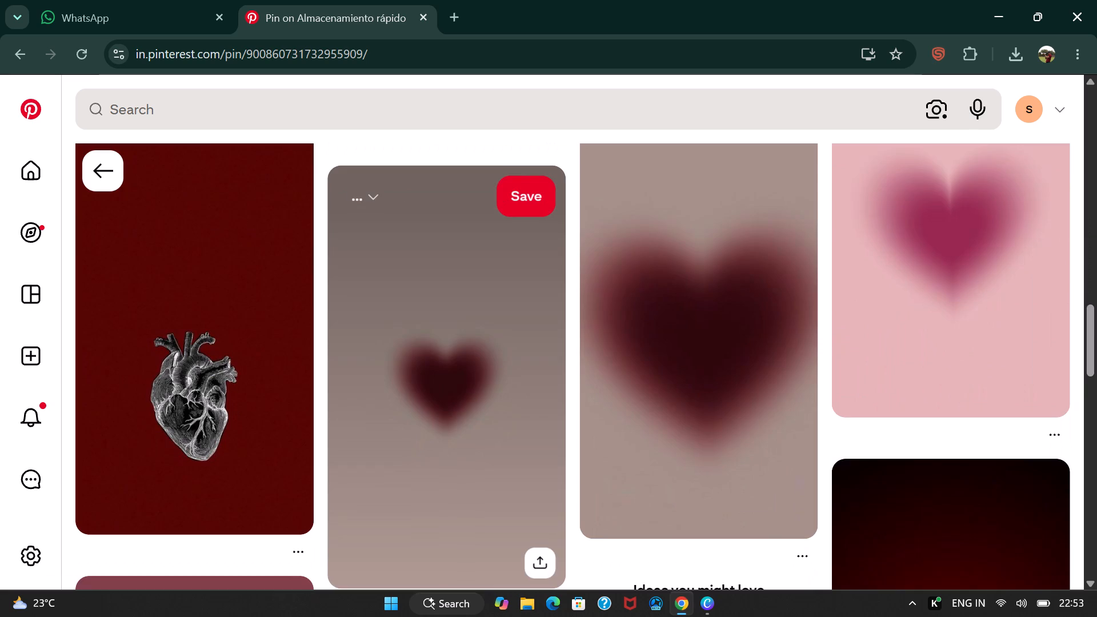
scroll(559, 350, "down", 15)
scroll(561, 347, "up", 4)
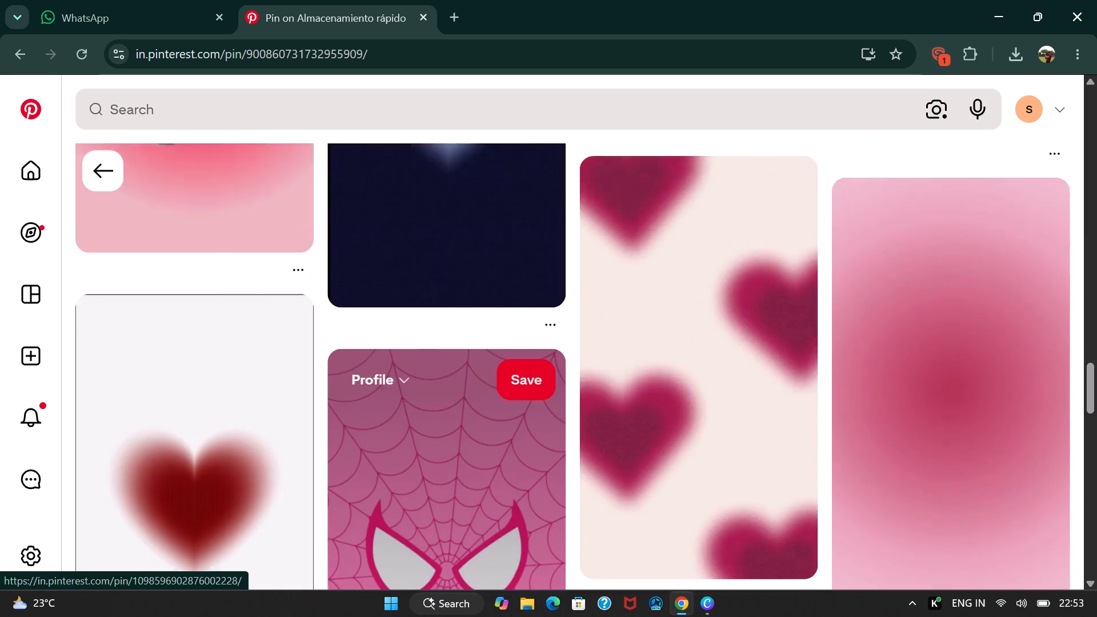
scroll(561, 347, "up", 20)
scroll(561, 347, "up", 17)
scroll(562, 349, "down", 3)
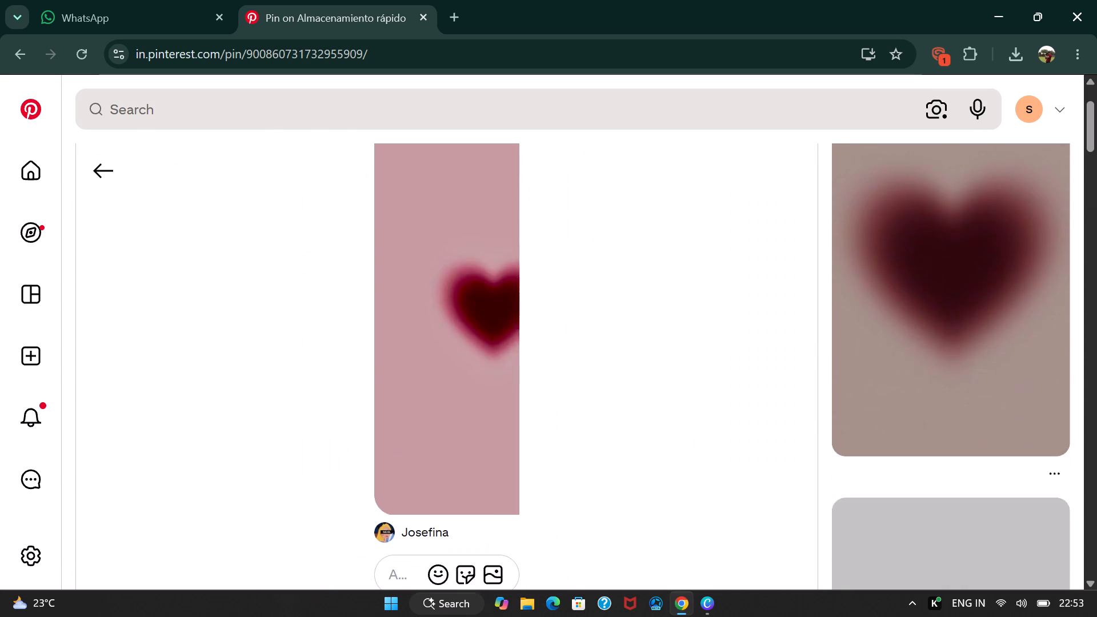
scroll(564, 353, "down", 4)
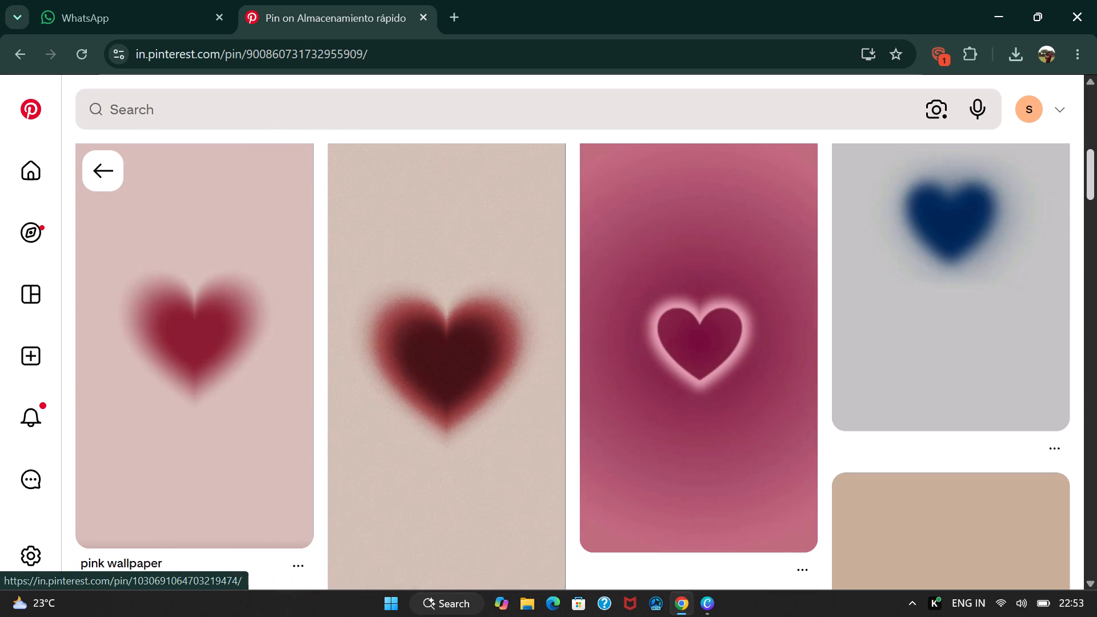
Copy the blurred dark-red heart image from the opened pin and switch to Canva.
scroll(699, 356, "up", 6)
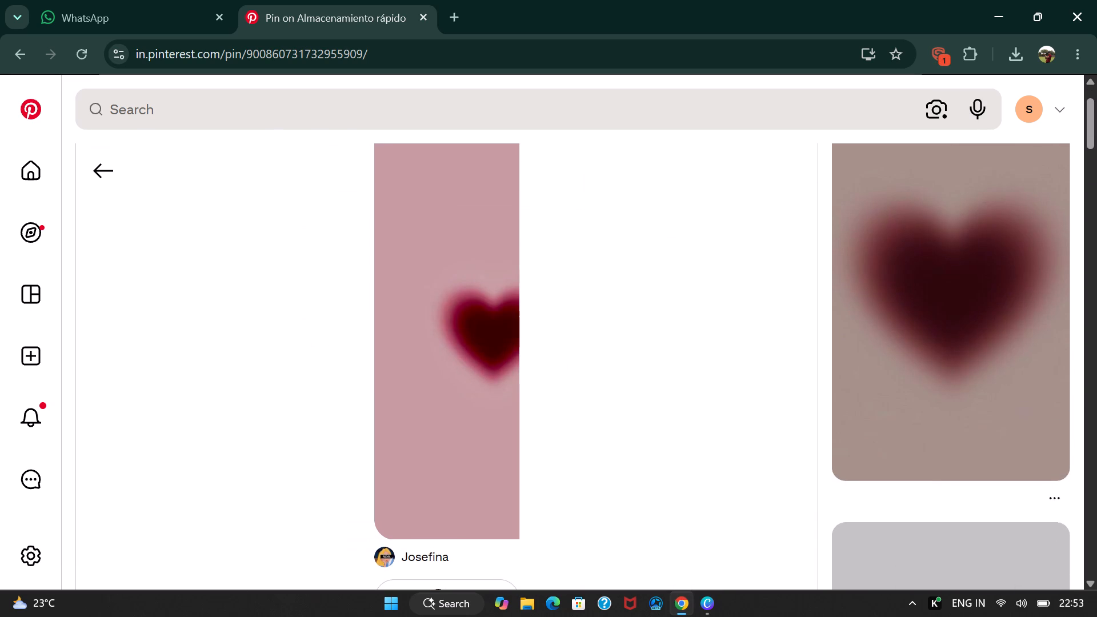
right_click(452, 348)
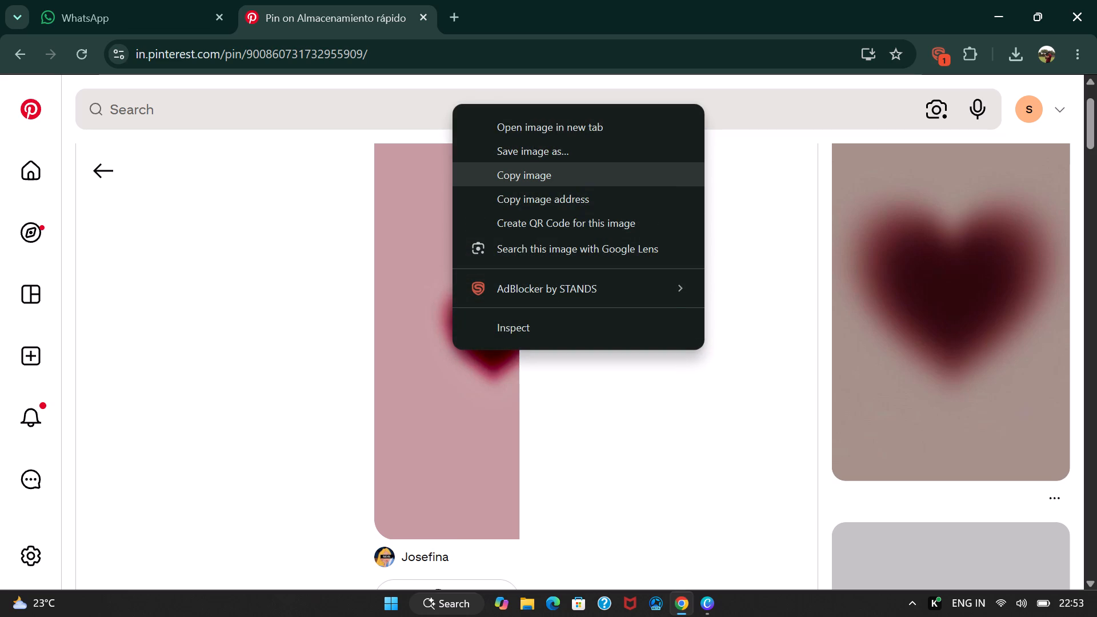
left_click(542, 171)
left_click(706, 597)
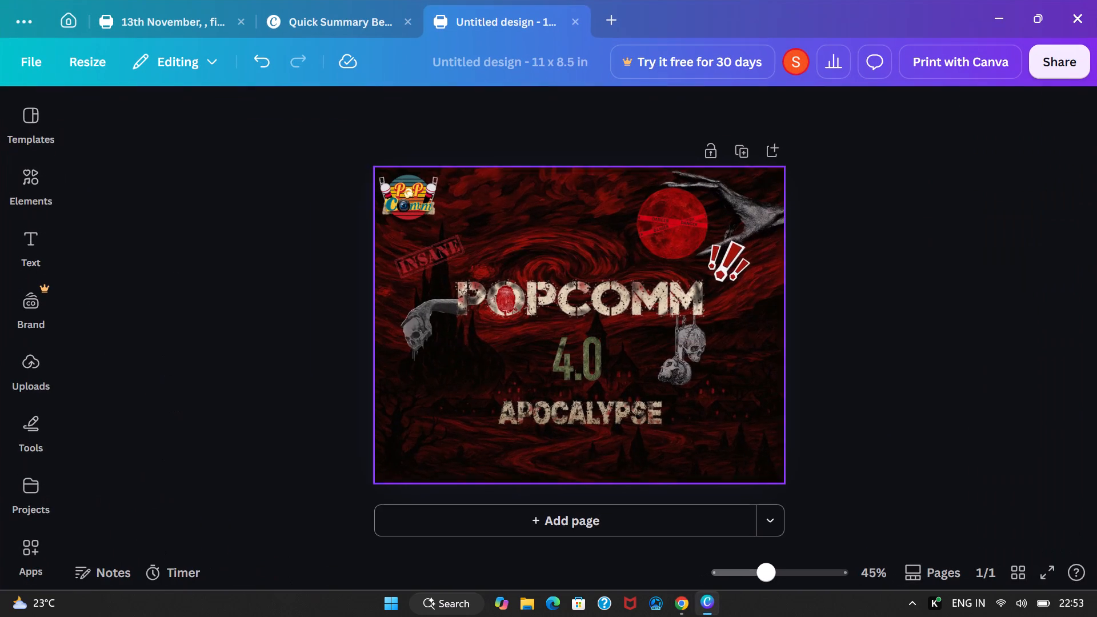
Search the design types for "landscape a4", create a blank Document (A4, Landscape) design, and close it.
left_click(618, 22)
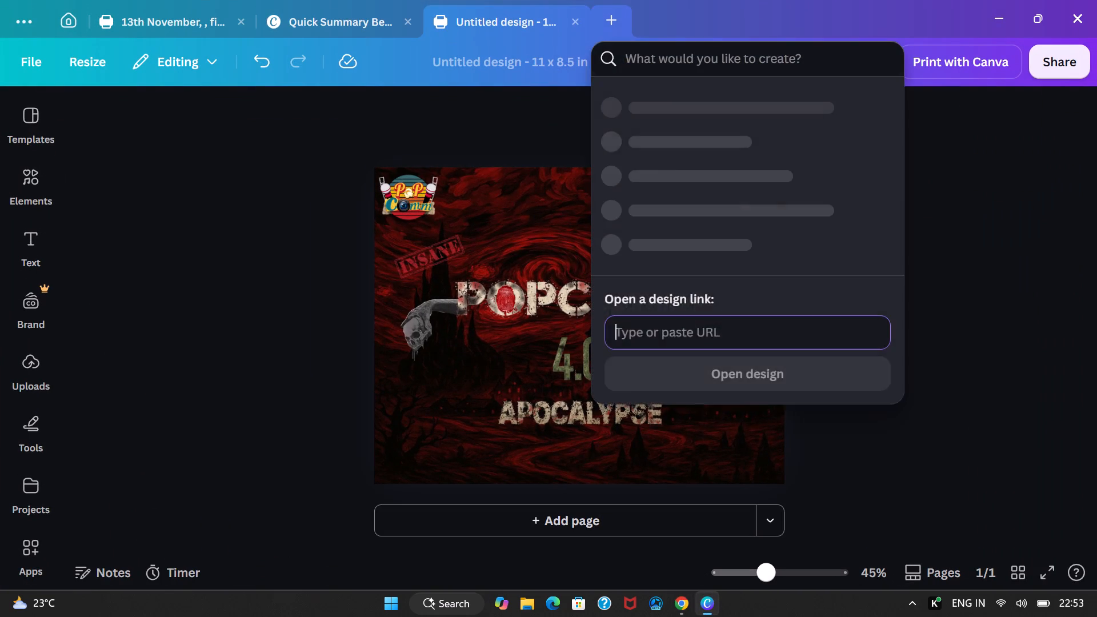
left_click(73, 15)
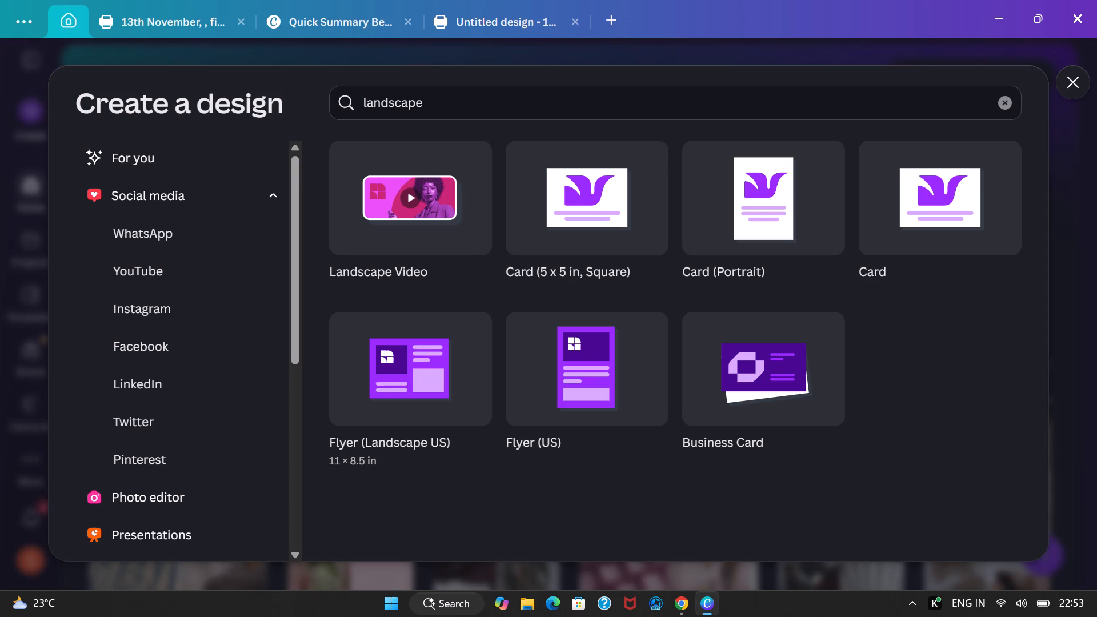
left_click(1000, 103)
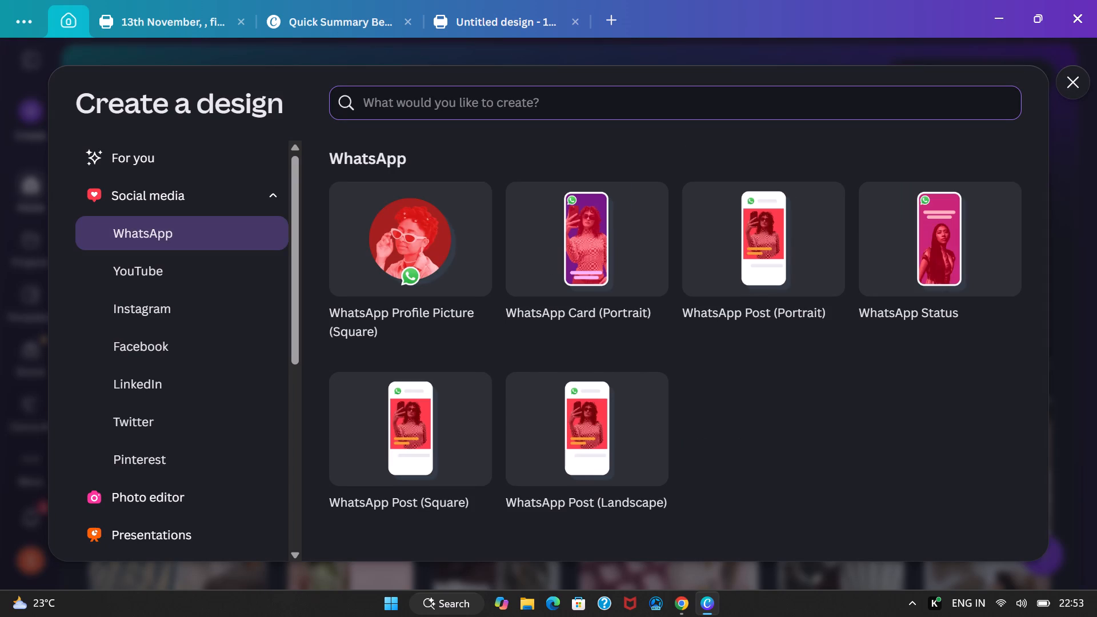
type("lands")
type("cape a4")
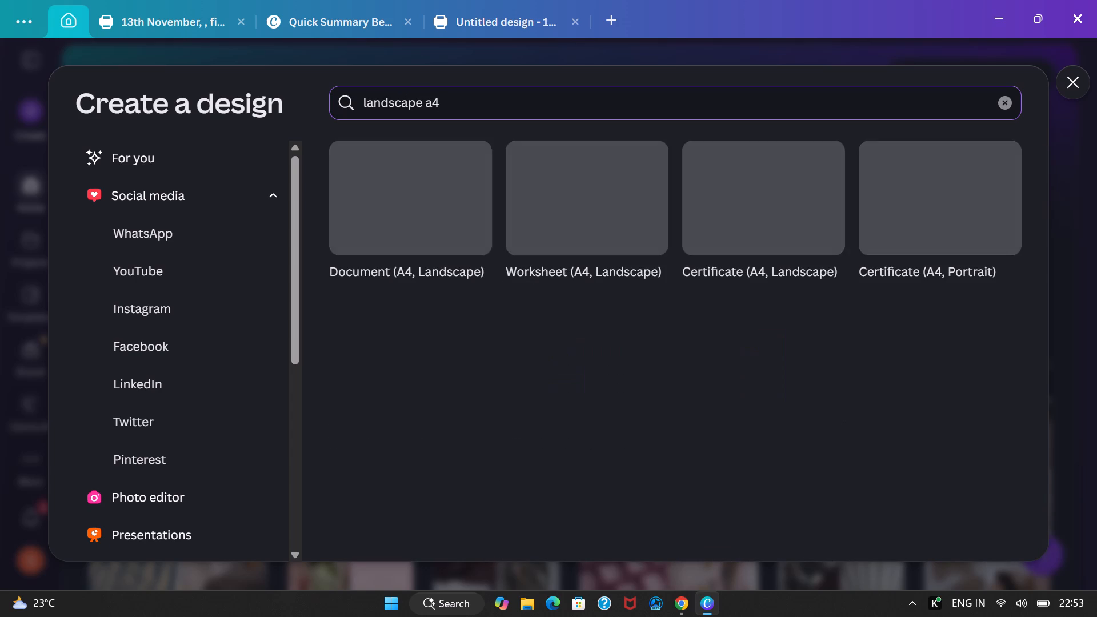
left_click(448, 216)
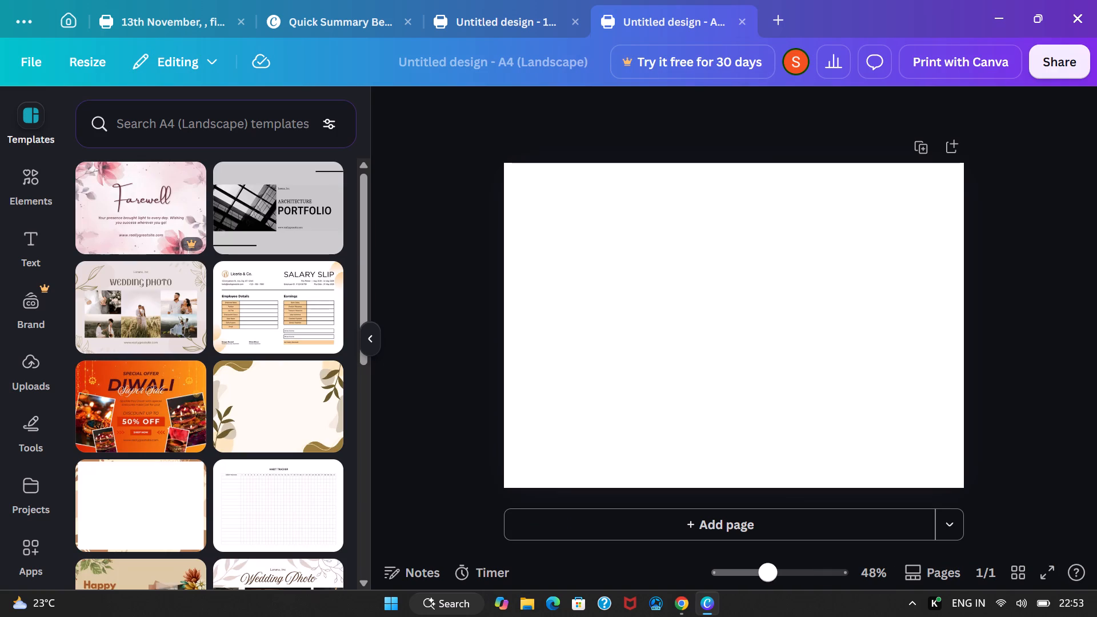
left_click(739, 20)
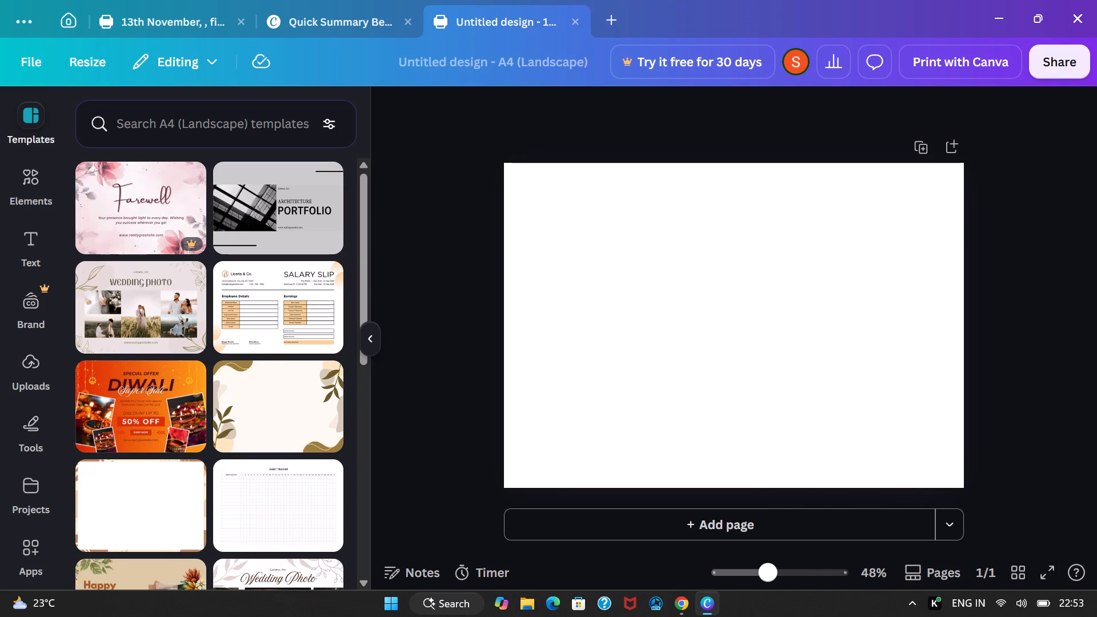
Shorten the design type search to "a4" and create a blank Document (A4, Portrait) design.
left_click(599, 21)
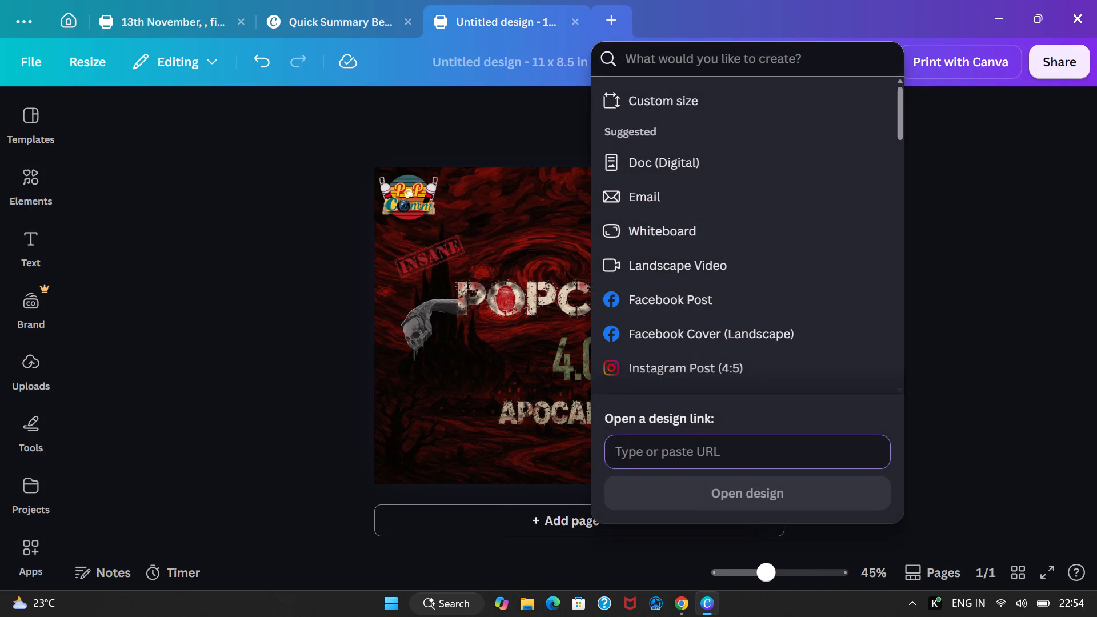
left_click(61, 21)
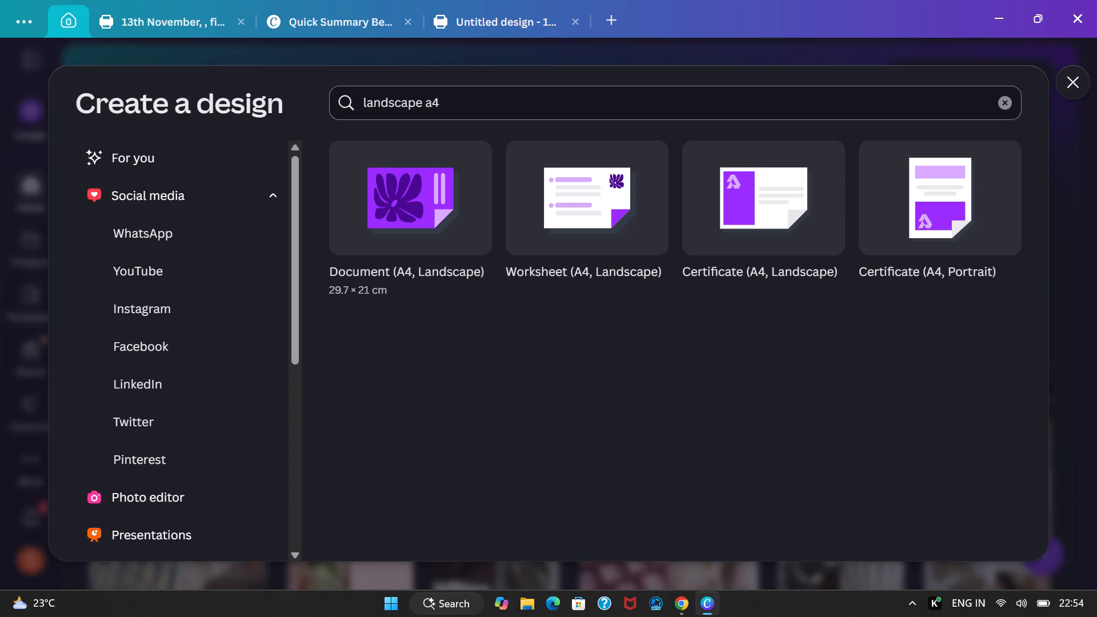
left_click(428, 99)
key("BackSpace")
key("BackSpace")
key("BackSpace")
key("BackSpace")
key("BackSpace")
key("BackSpace")
key("BackSpace")
key("BackSpace")
key("BackSpace")
key("BackSpace")
key("BackSpace")
key("BackSpace")
key("BackSpace")
key("BackSpace")
key("BackSpace")
key("BackSpace")
key("BackSpace")
key("BackSpace")
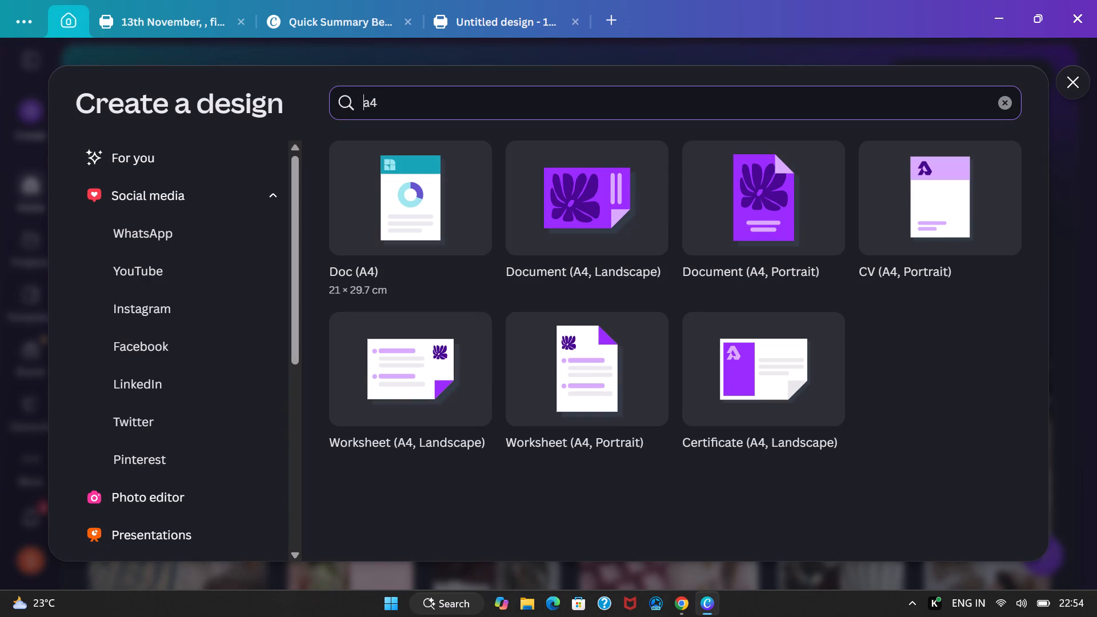
left_click(752, 193)
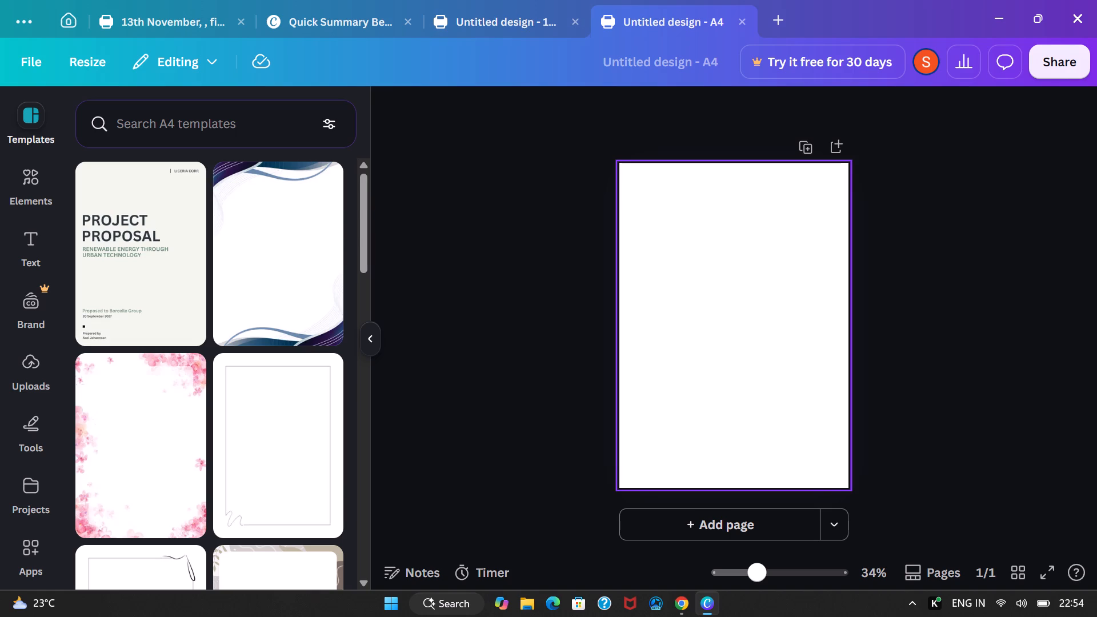
Paste the dark-red heart image and fit it into the page's upper-left corner at slightly under half the page width.
key("ctrl+v")
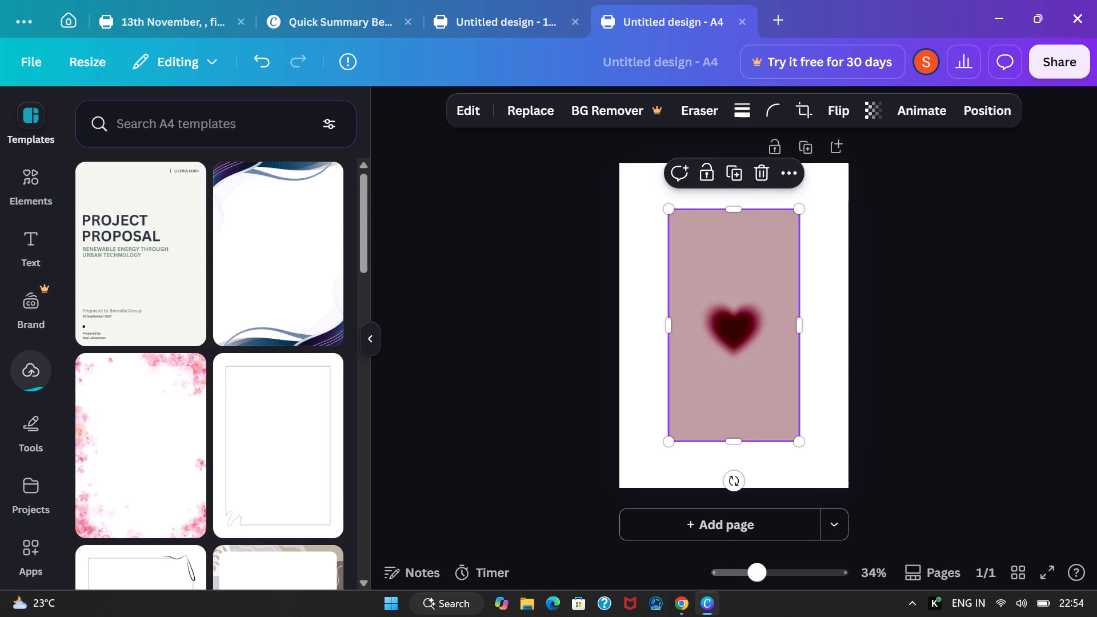
left_click_drag(800, 442, 734, 342)
left_click_drag(707, 285, 660, 240)
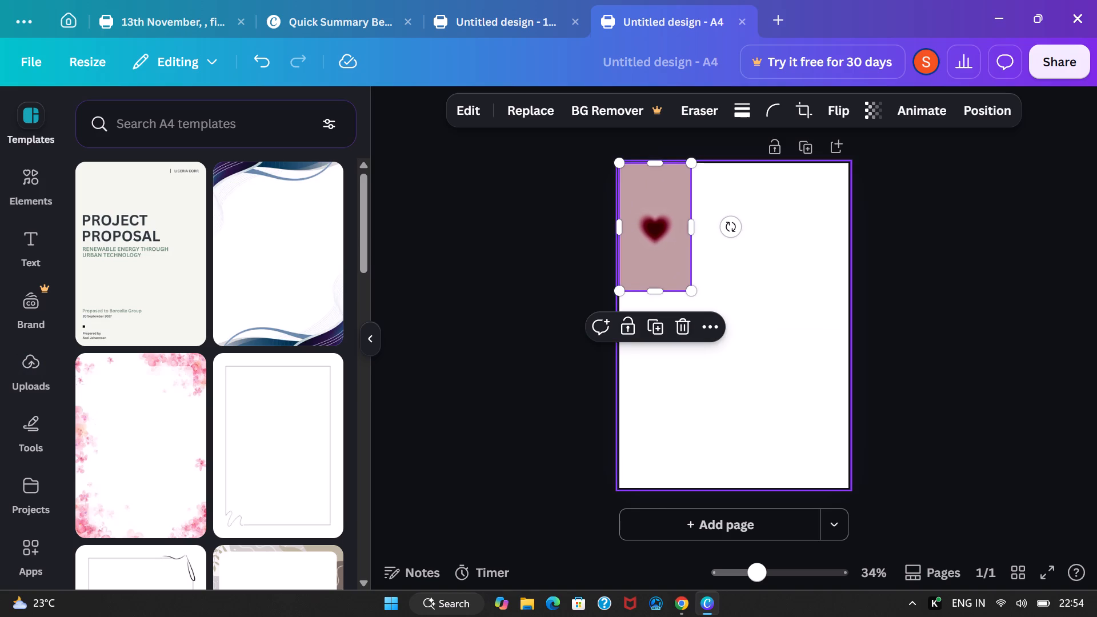
left_click_drag(693, 289, 731, 339)
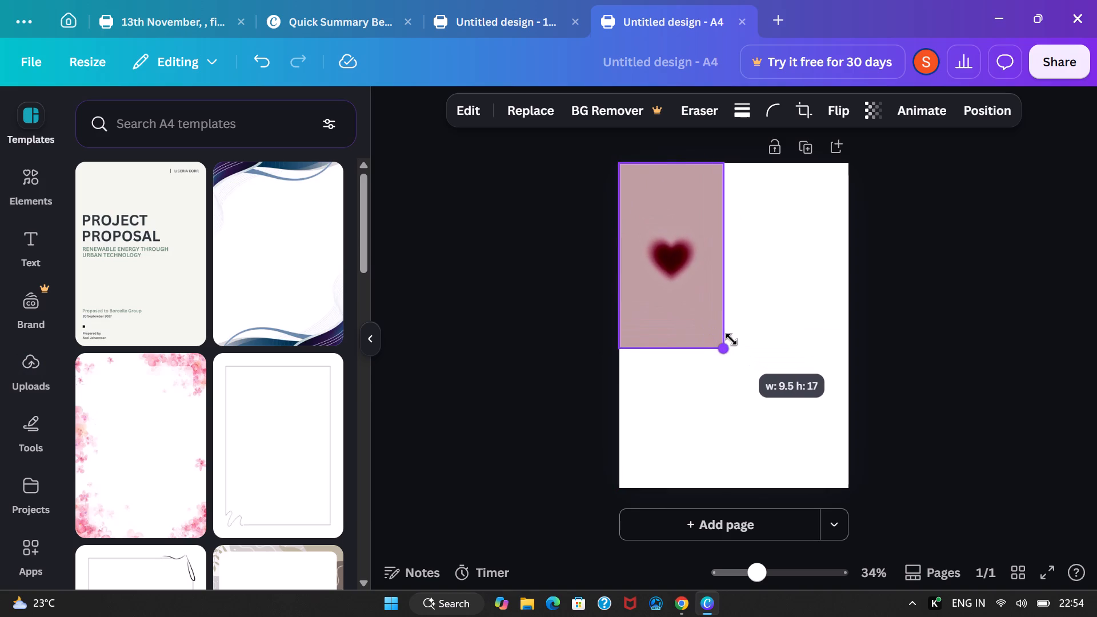
left_click_drag(731, 339, 732, 332)
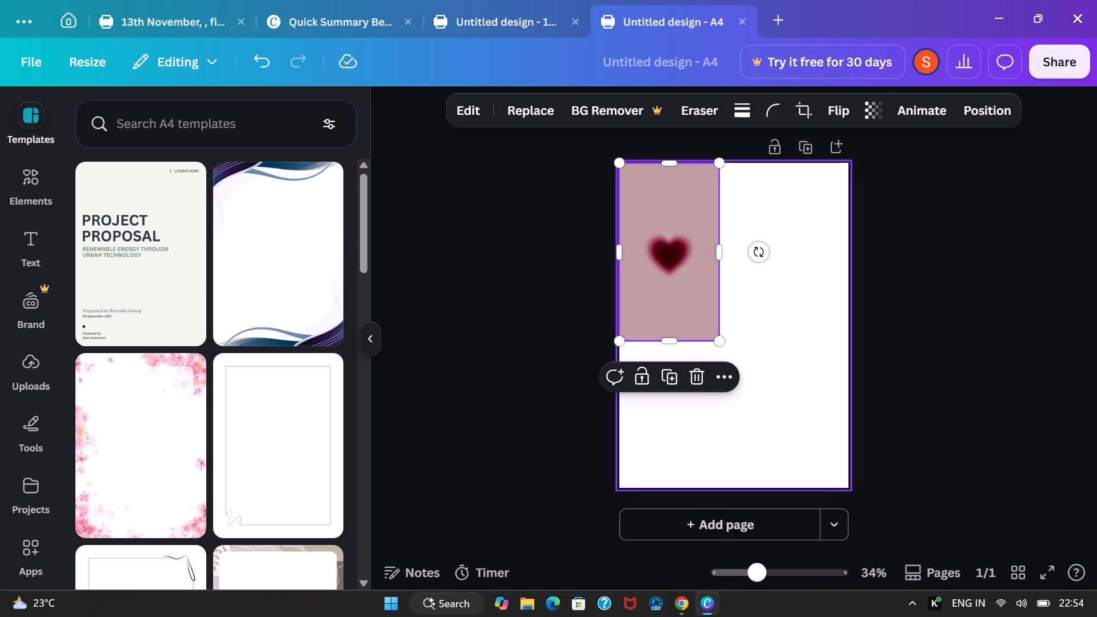
Open the related Pinterest pin with the blurred blue heart on grey, copy its image, and switch back to Canva.
left_click(687, 603)
scroll(955, 408, "down", 2)
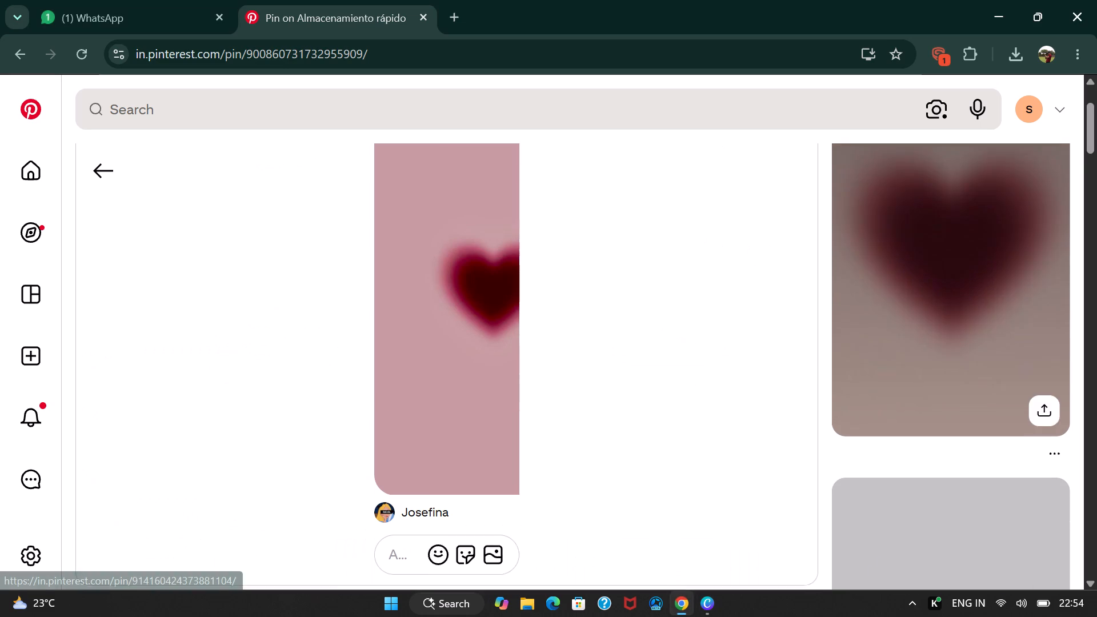
scroll(955, 408, "down", 2)
left_click(952, 399)
right_click(507, 343)
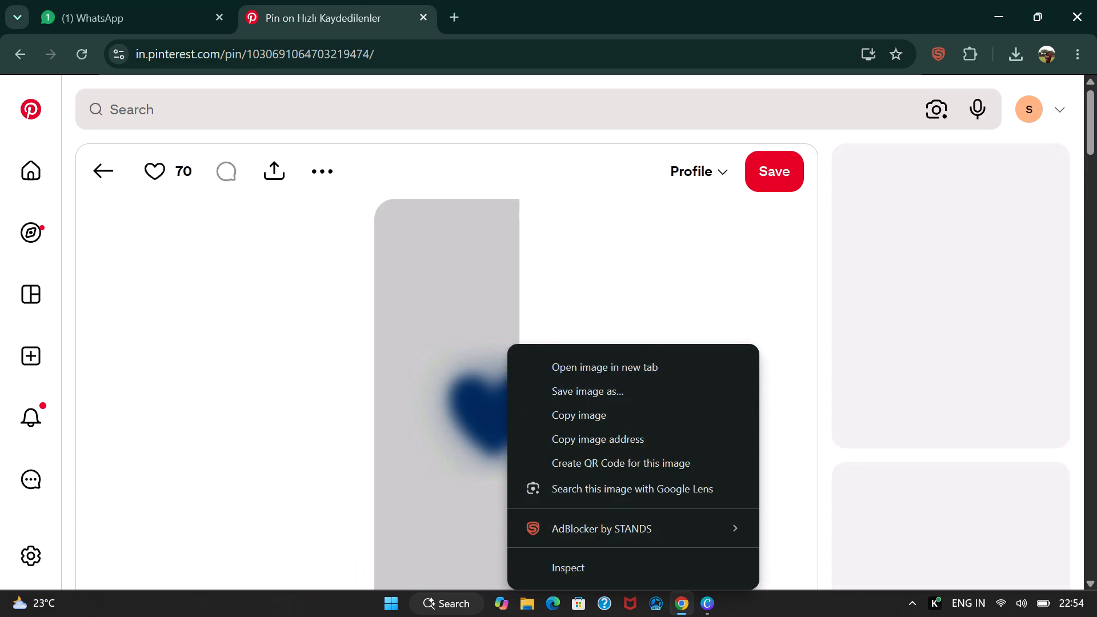
left_click(587, 417)
left_click(703, 598)
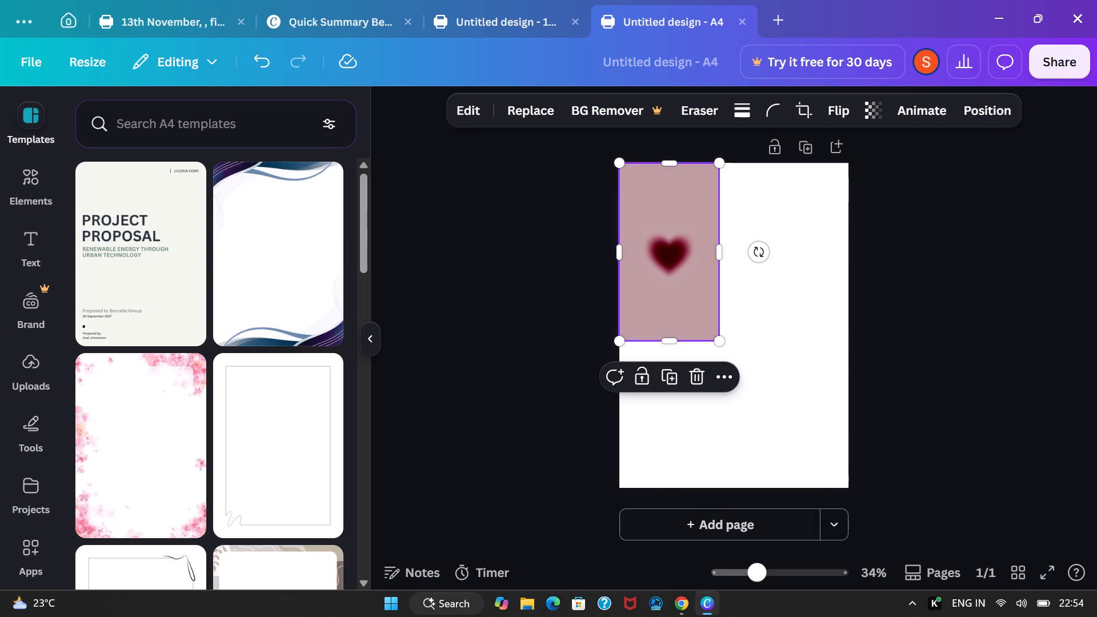
Paste the blue heart image, shrink it to nearly the dark-red image's size, and place it in the page's upper-right corner.
key("ctrl+v")
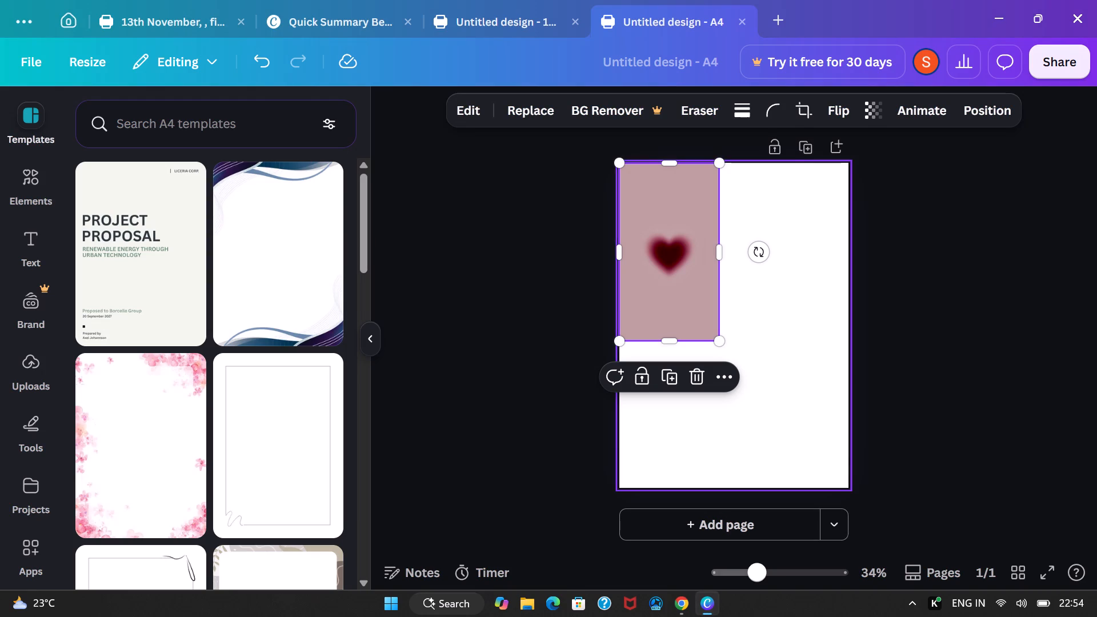
left_click_drag(756, 333, 808, 286)
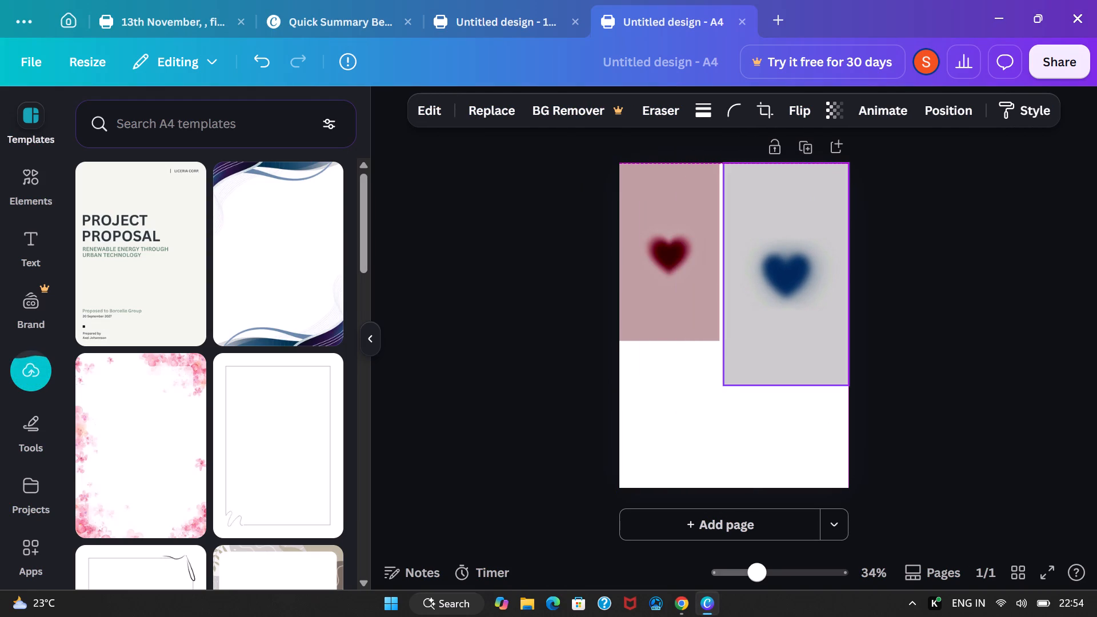
left_click_drag(808, 286, 807, 286)
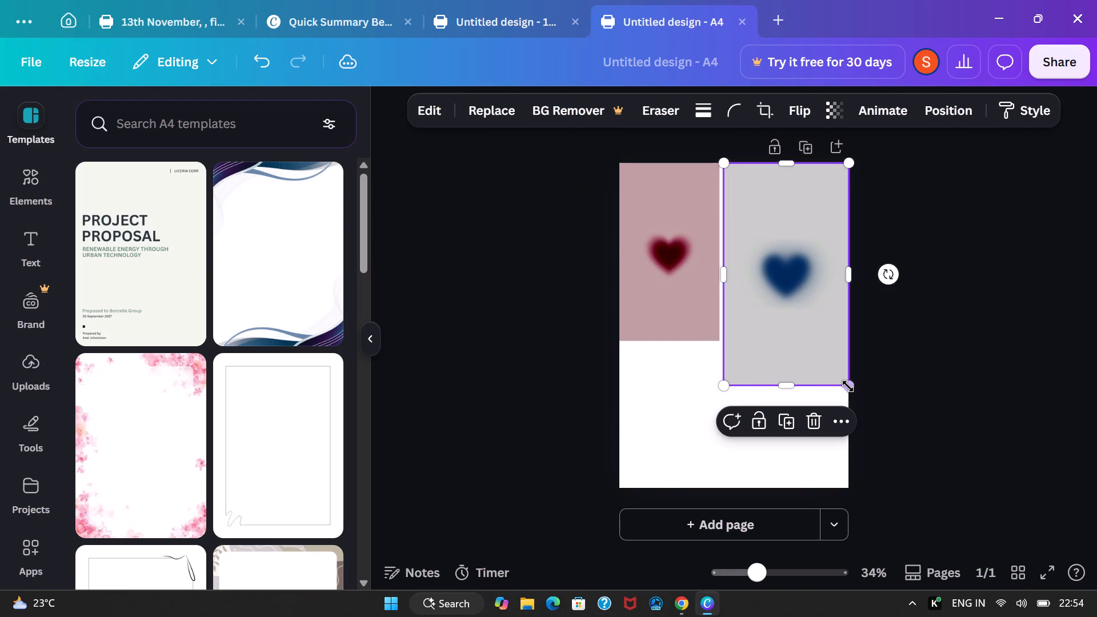
left_click_drag(848, 386, 832, 335)
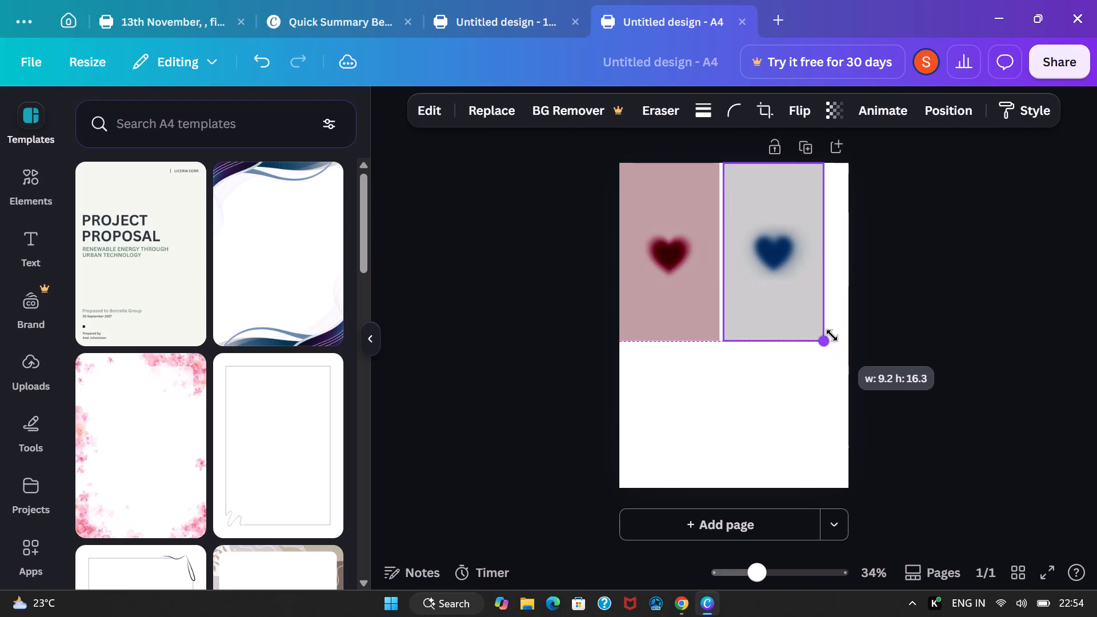
left_click_drag(832, 335, 830, 330)
left_click_drag(790, 285, 791, 285)
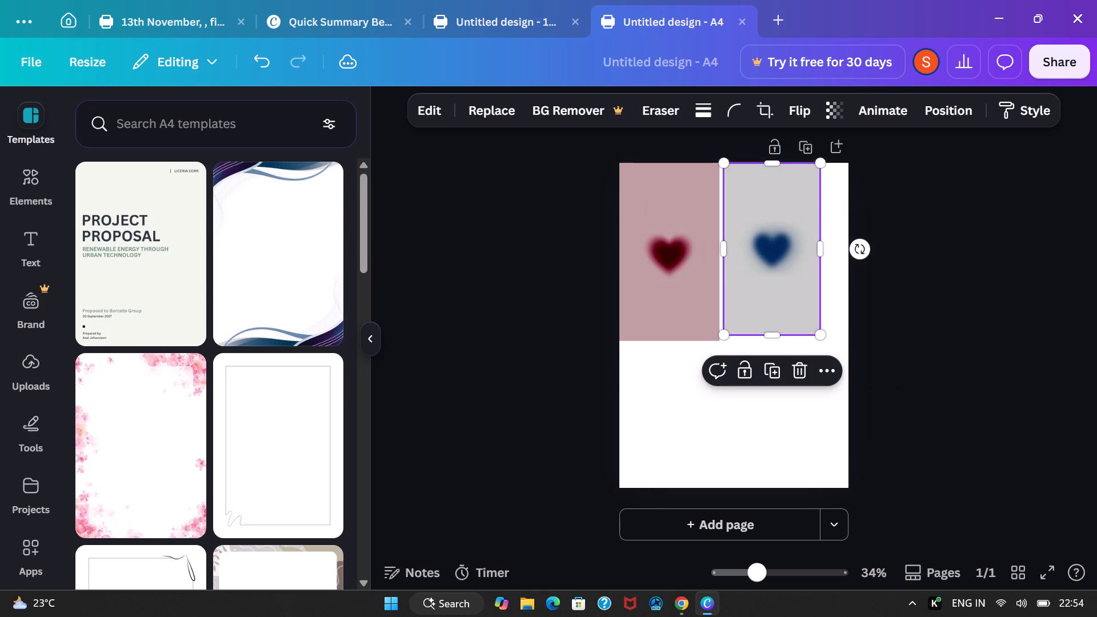
left_click_drag(791, 285, 816, 286)
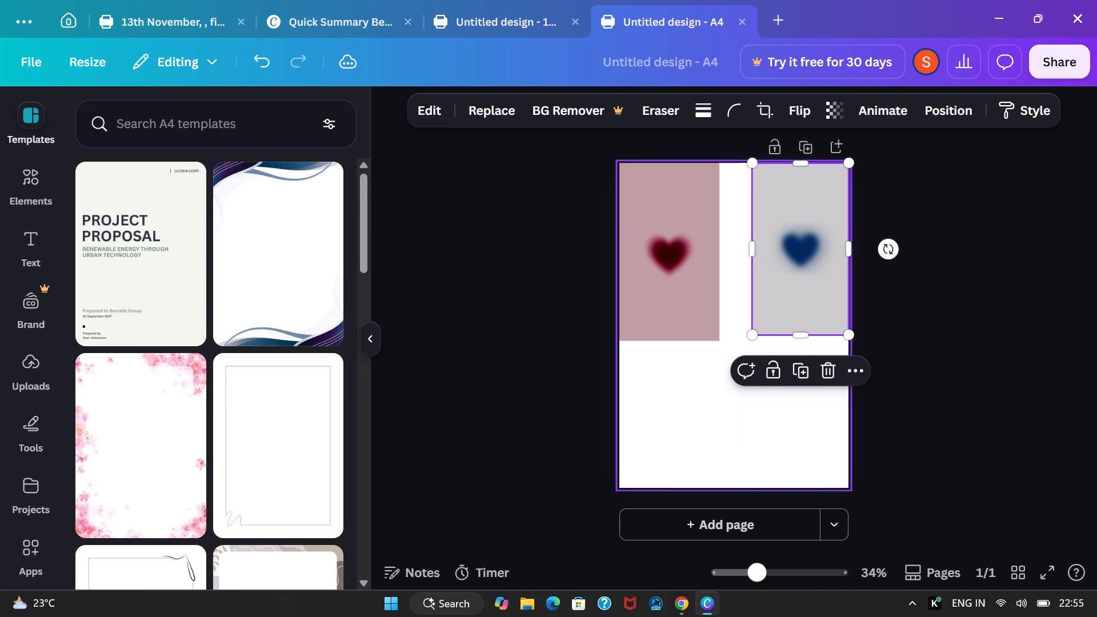
Resize the dark-red heart image to about 8.8 by 15.7 cm, matching the blue heart image's height.
left_click(704, 320)
left_click(720, 341)
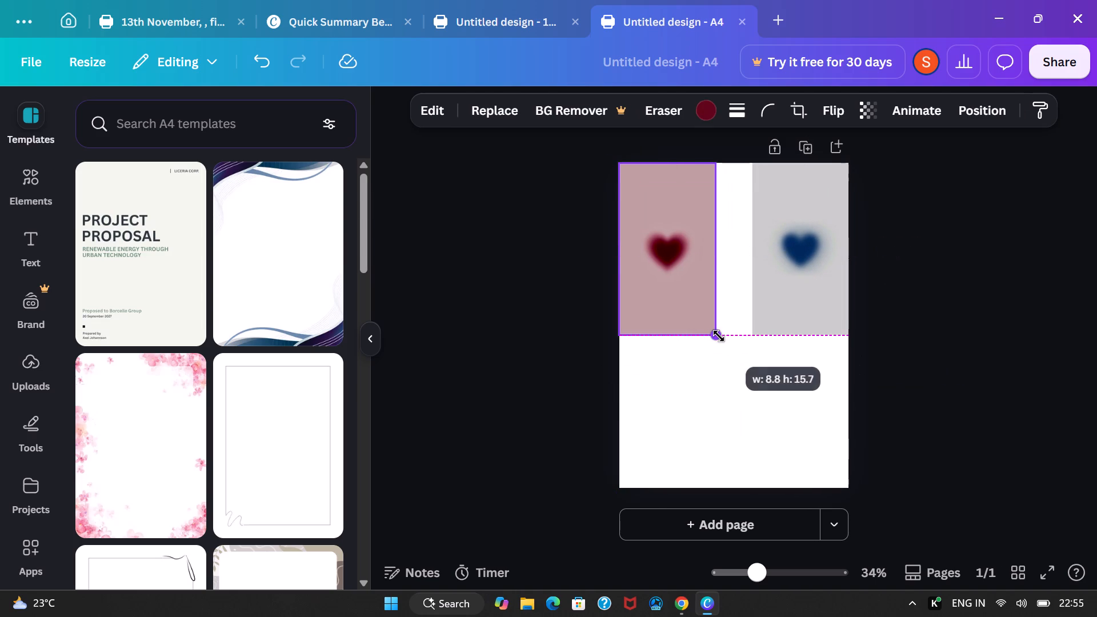
left_click(950, 348)
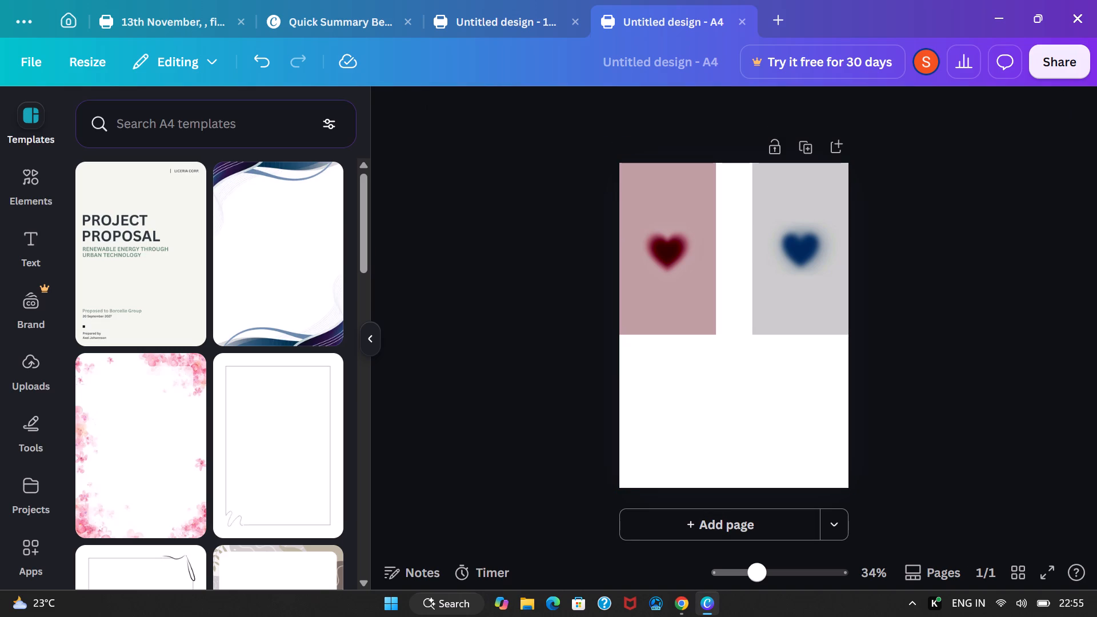
Switch to Pinterest and examine the pins related to the blue heart for further matching heart images.
left_click(678, 601)
scroll(714, 434, "down", 5)
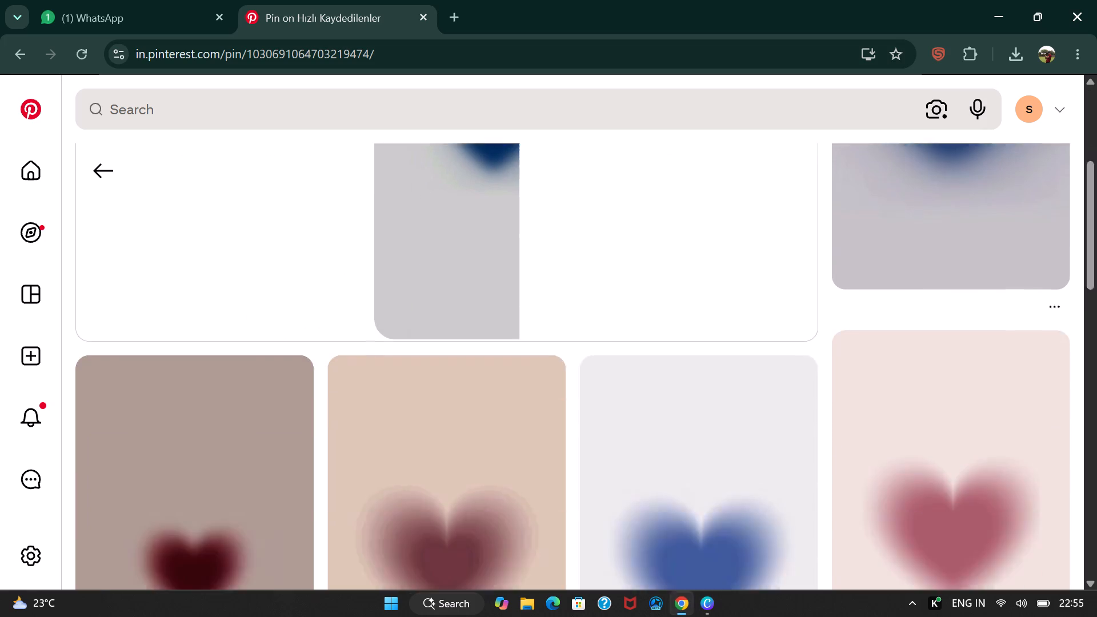
scroll(718, 431, "down", 11)
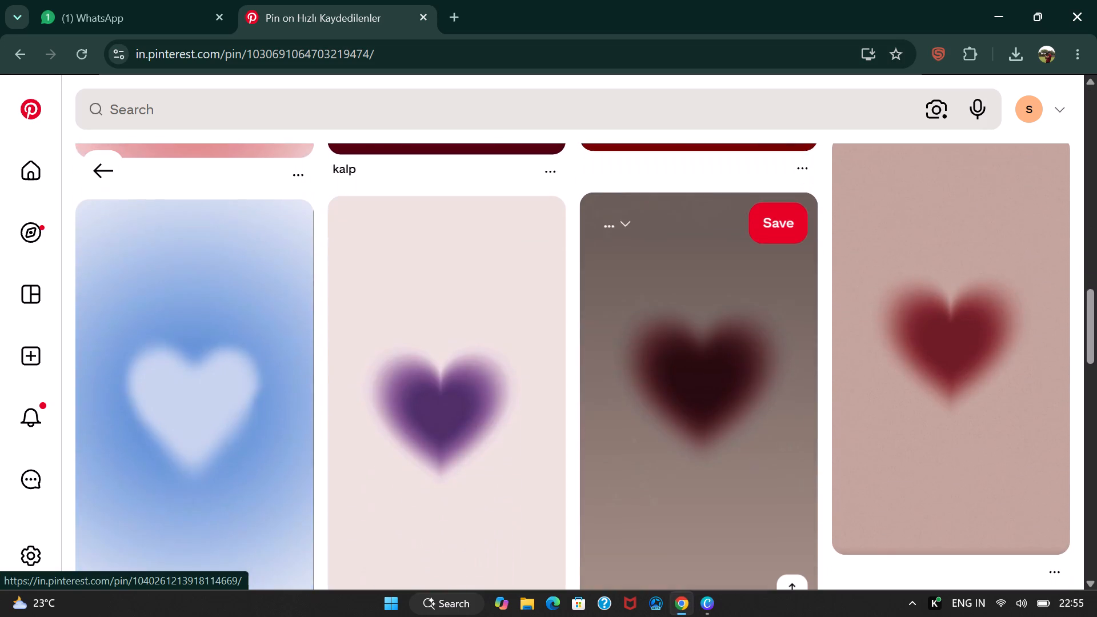
scroll(727, 426, "down", 11)
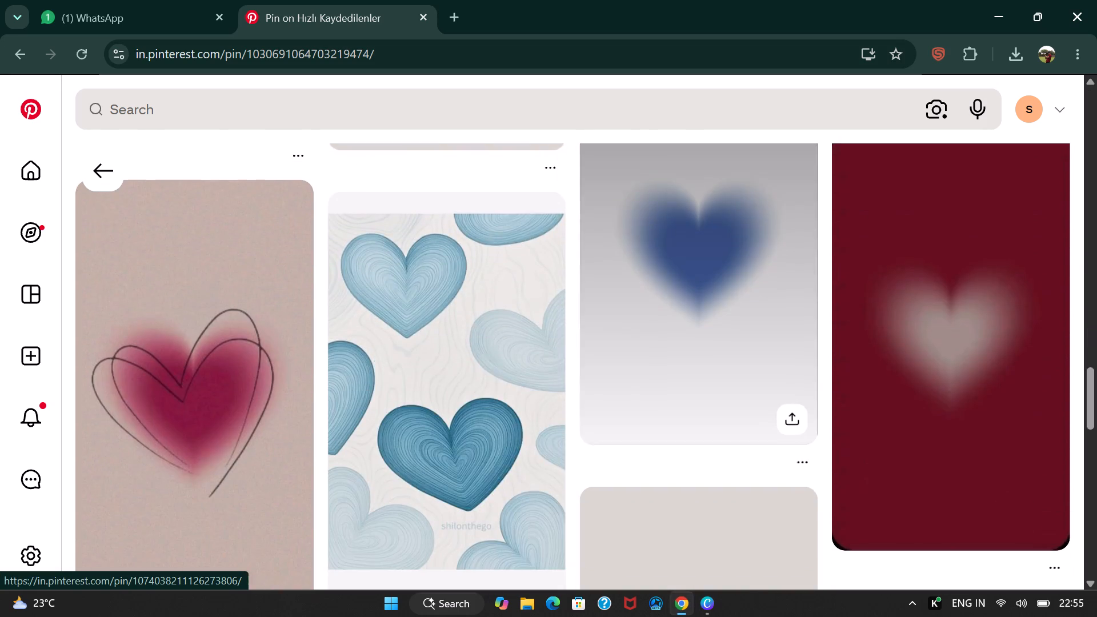
scroll(731, 426, "down", 11)
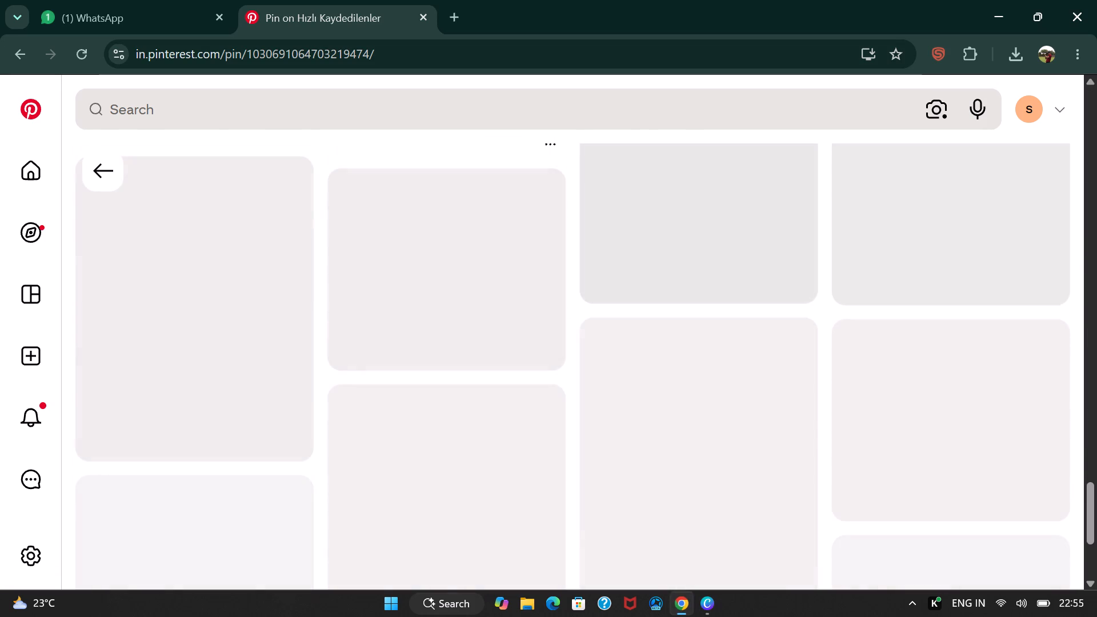
scroll(731, 426, "up", 17)
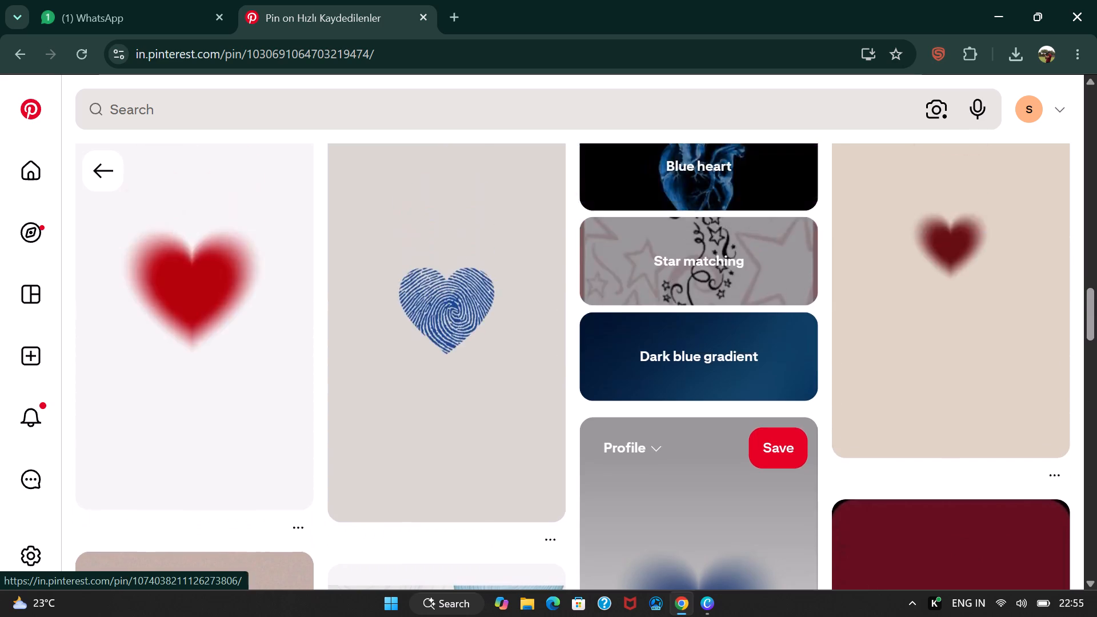
scroll(731, 426, "up", 5)
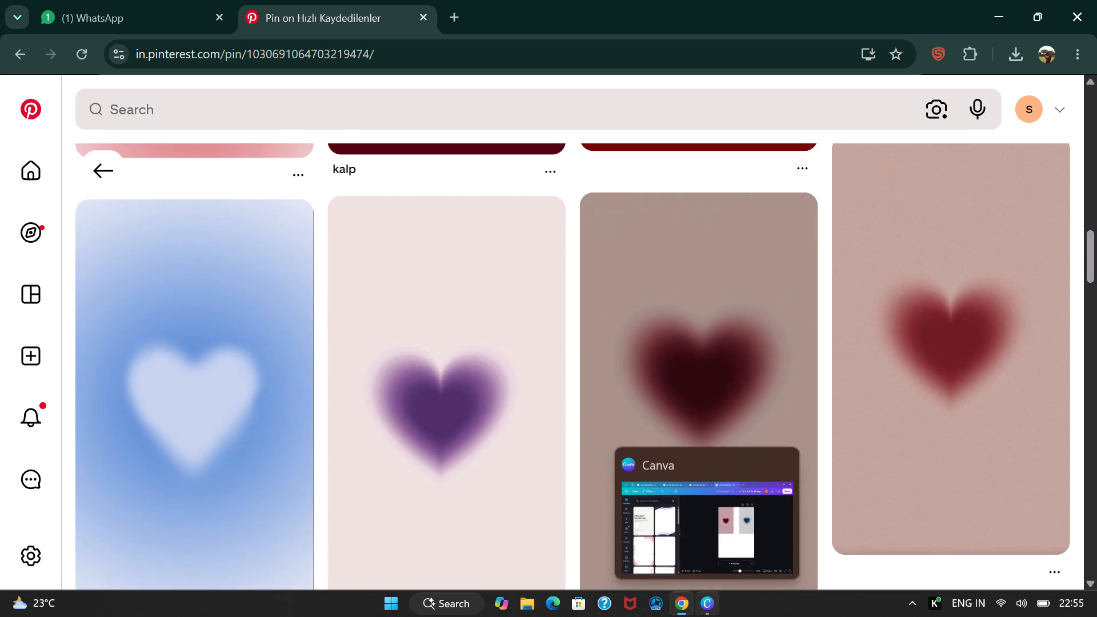
Check the poster layout in Canva and compare it with more blurred heart and star pins on Pinterest.
left_click(710, 602)
left_click(679, 592)
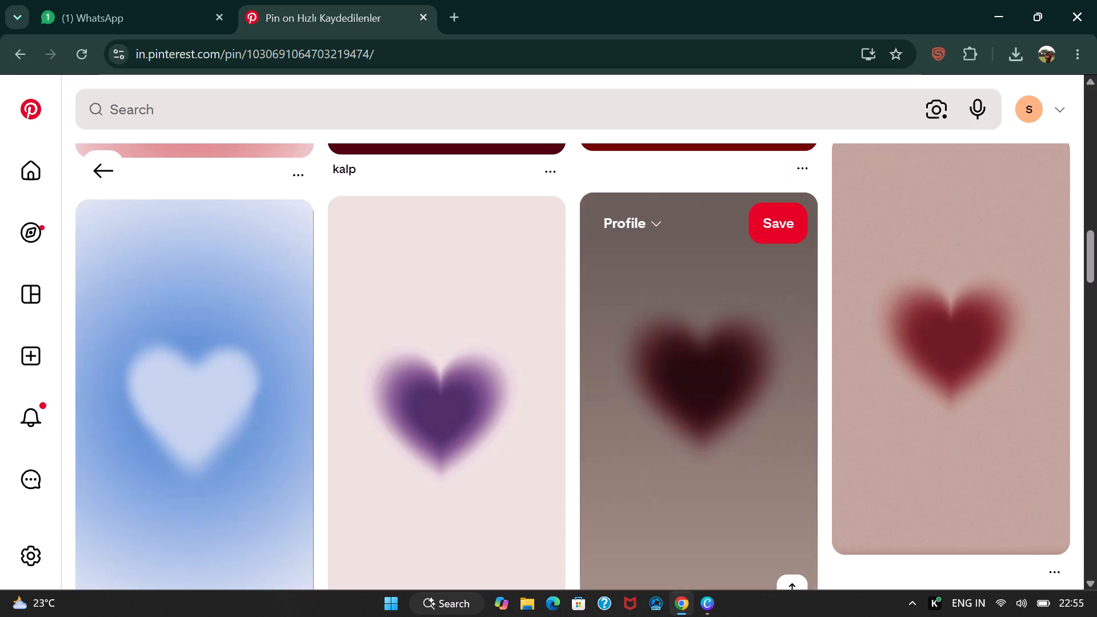
scroll(694, 431, "down", 19)
scroll(702, 426, "down", 6)
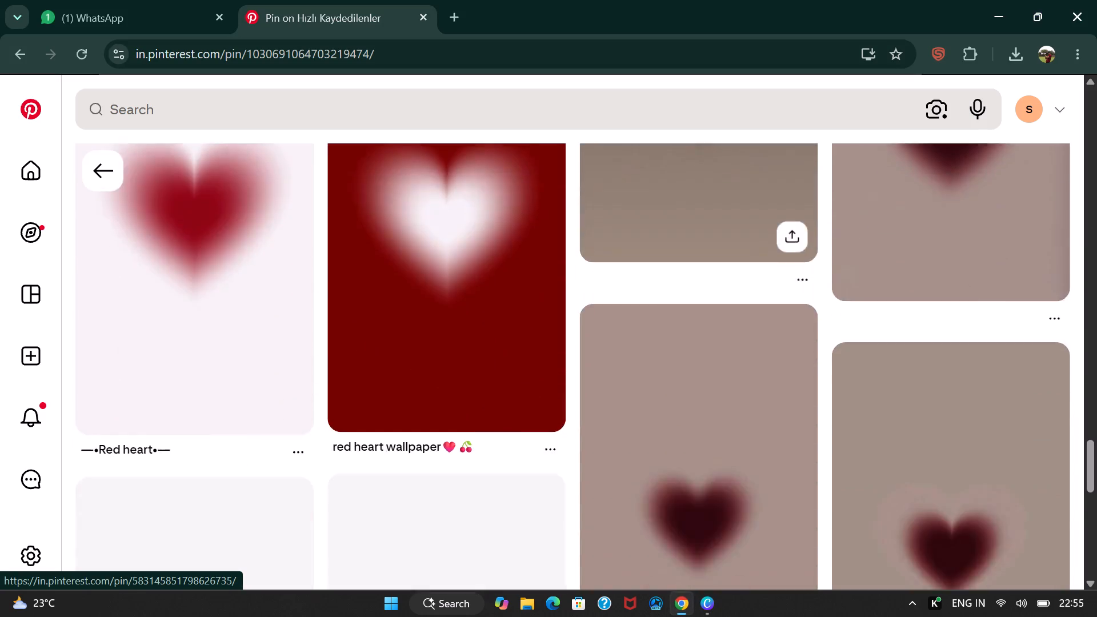
scroll(703, 425, "down", 12)
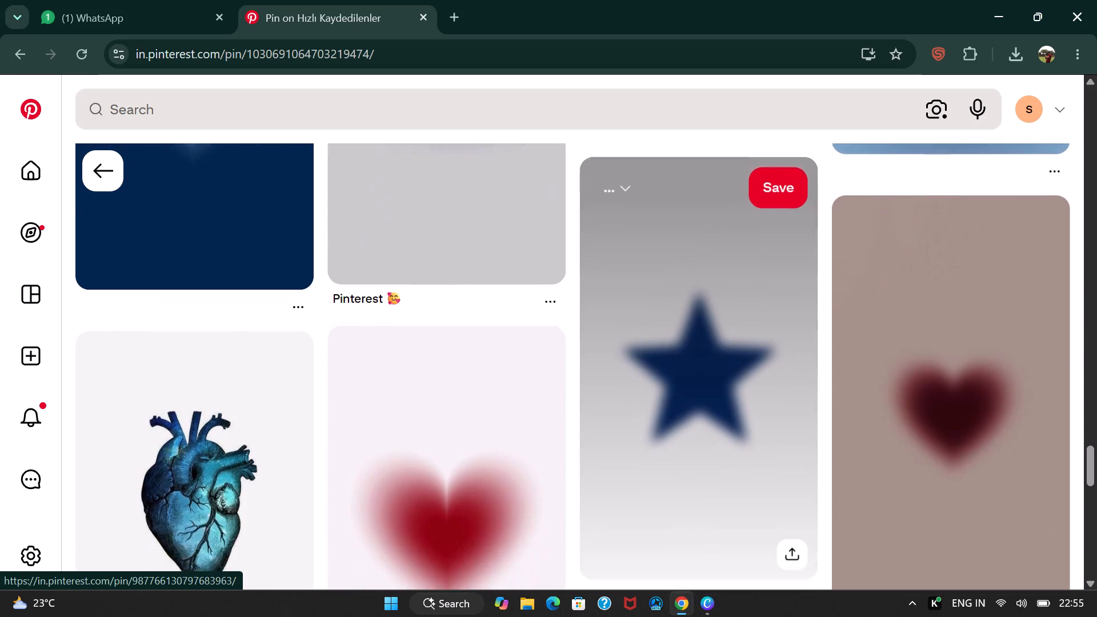
left_click(710, 599)
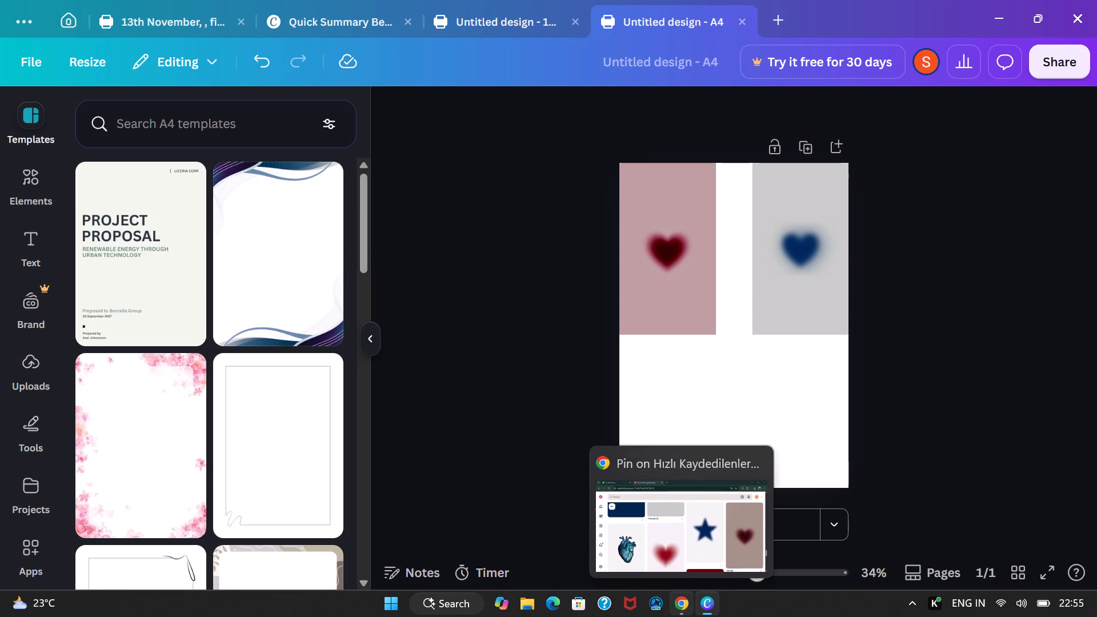
left_click(680, 600)
Open the "nico" pin with the blurred red heart on white and examine its related heart wallpapers.
scroll(686, 518, "up", 5)
scroll(686, 518, "down", 13)
scroll(689, 552, "up", 7)
left_click(391, 477)
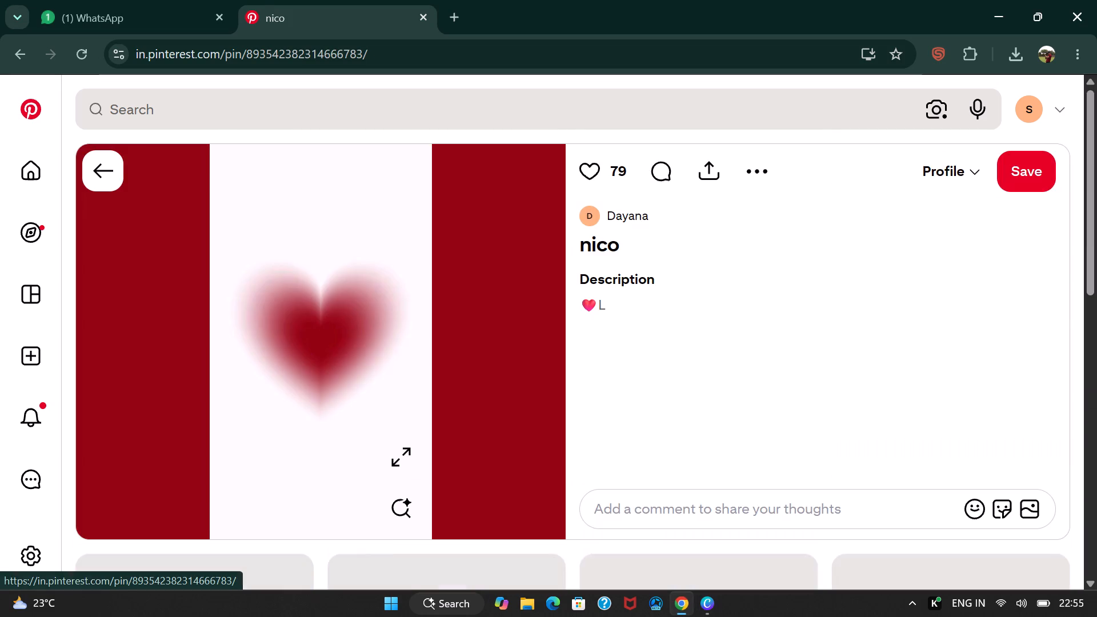
scroll(486, 476, "down", 6)
scroll(642, 470, "up", 4)
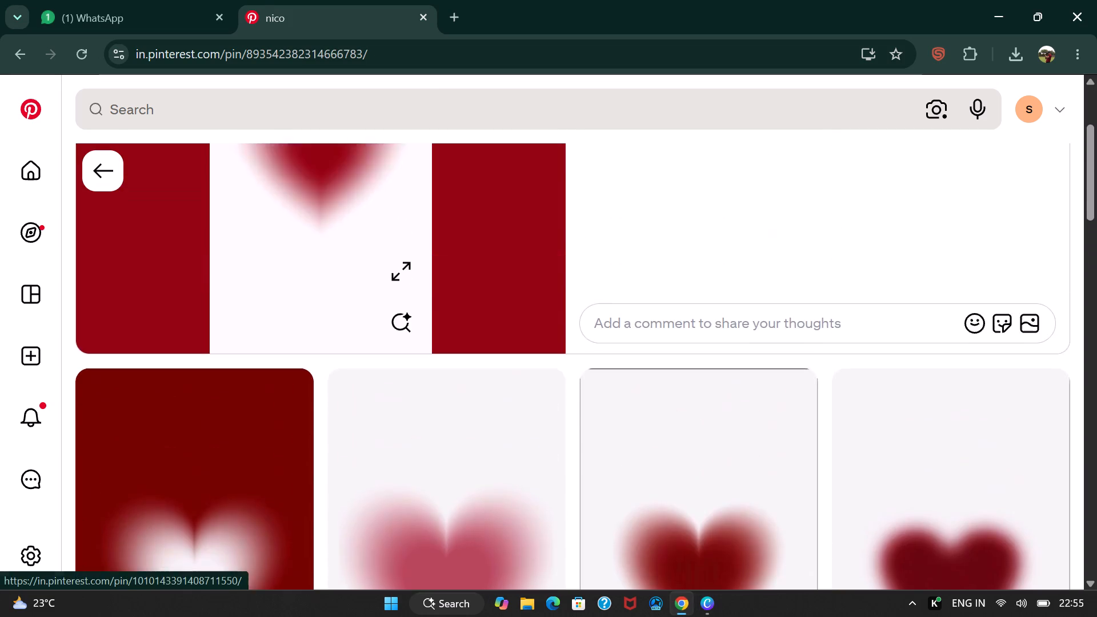
scroll(642, 470, "up", 1)
scroll(642, 470, "down", 18)
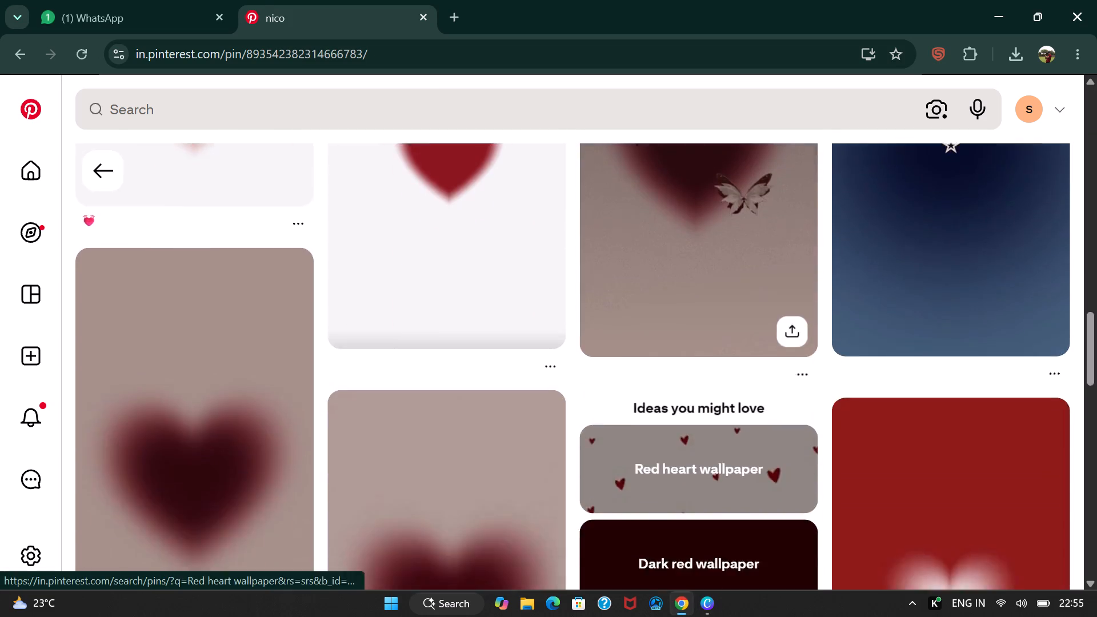
scroll(650, 466, "down", 9)
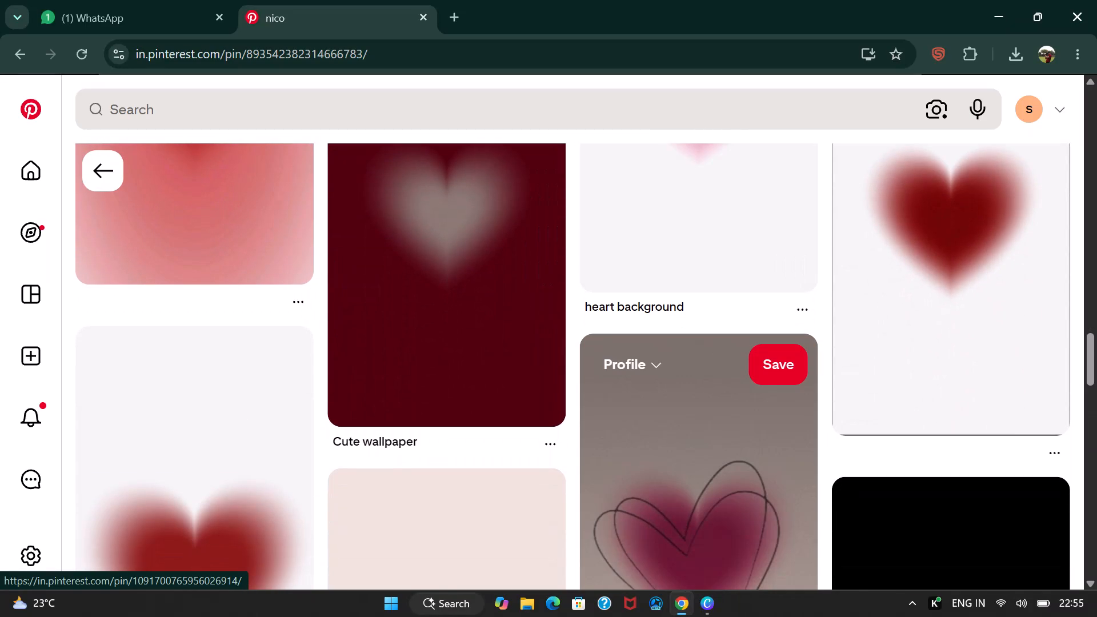
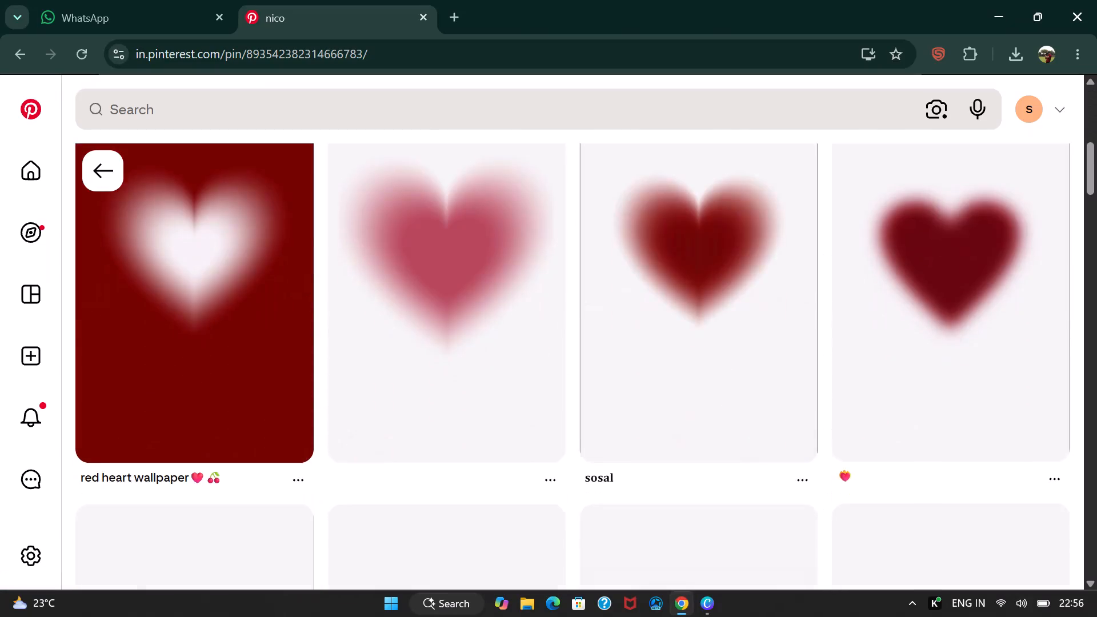
Open the "Cute pink wallpaper" love pin on Pinterest and examine its related blurred-heart wallpapers.
scroll(612, 466, "down", 6)
left_click(651, 338)
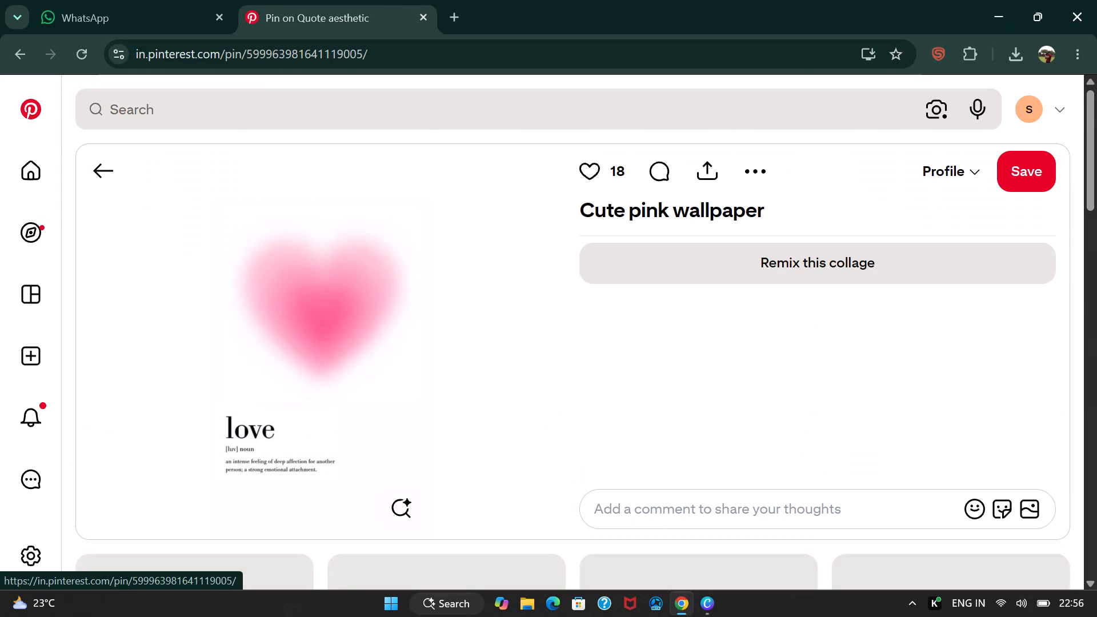
scroll(389, 378, "down", 5)
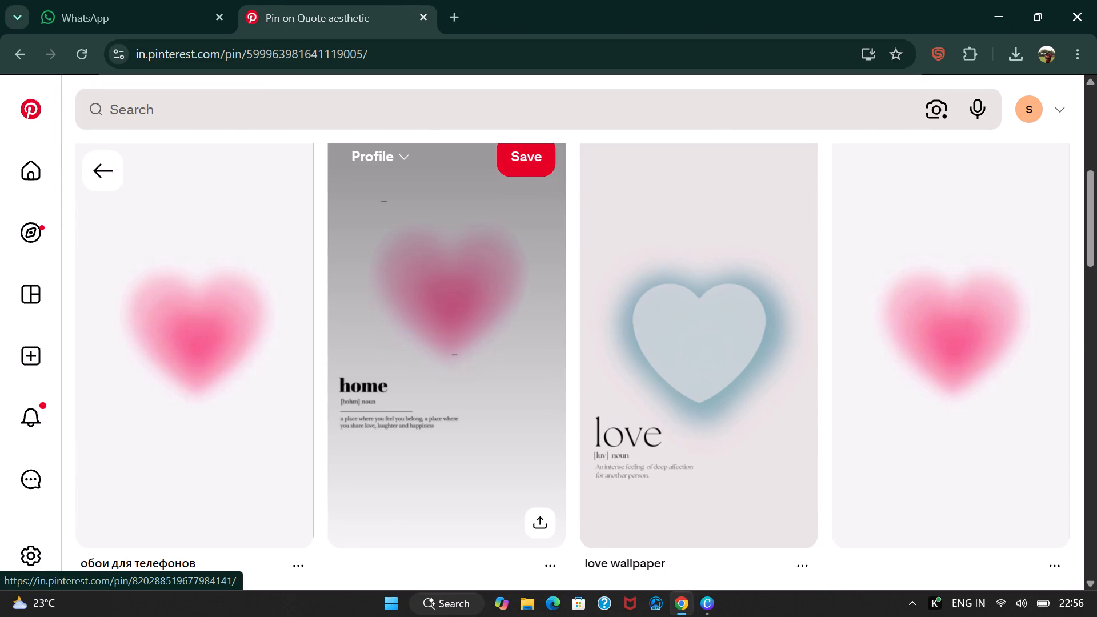
scroll(400, 379, "down", 6)
scroll(405, 386, "up", 9)
scroll(405, 386, "down", 14)
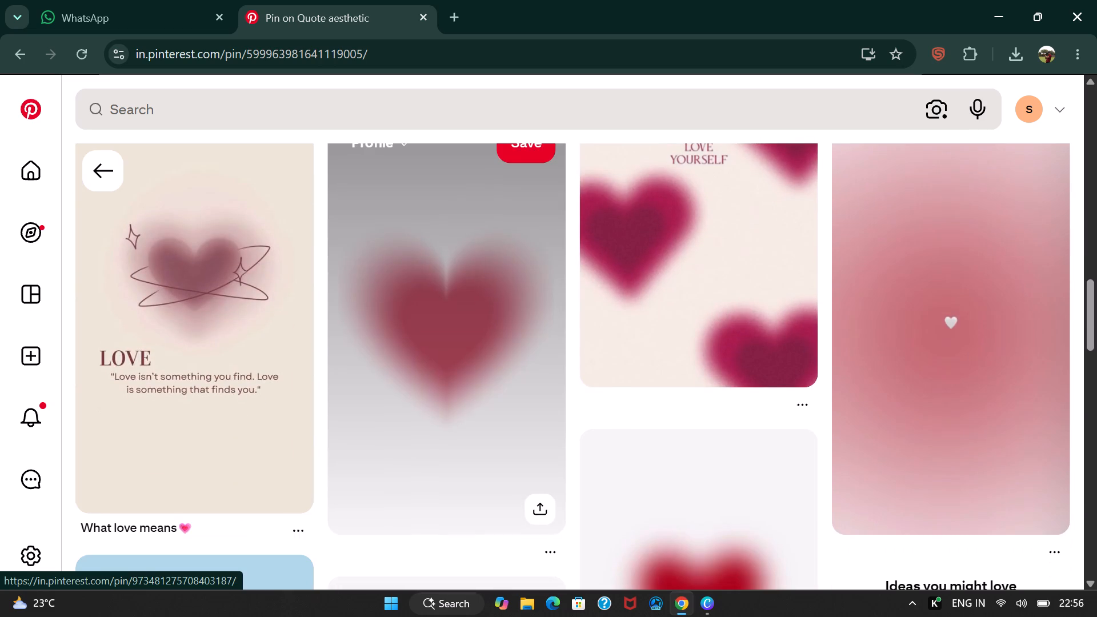
scroll(406, 384, "down", 12)
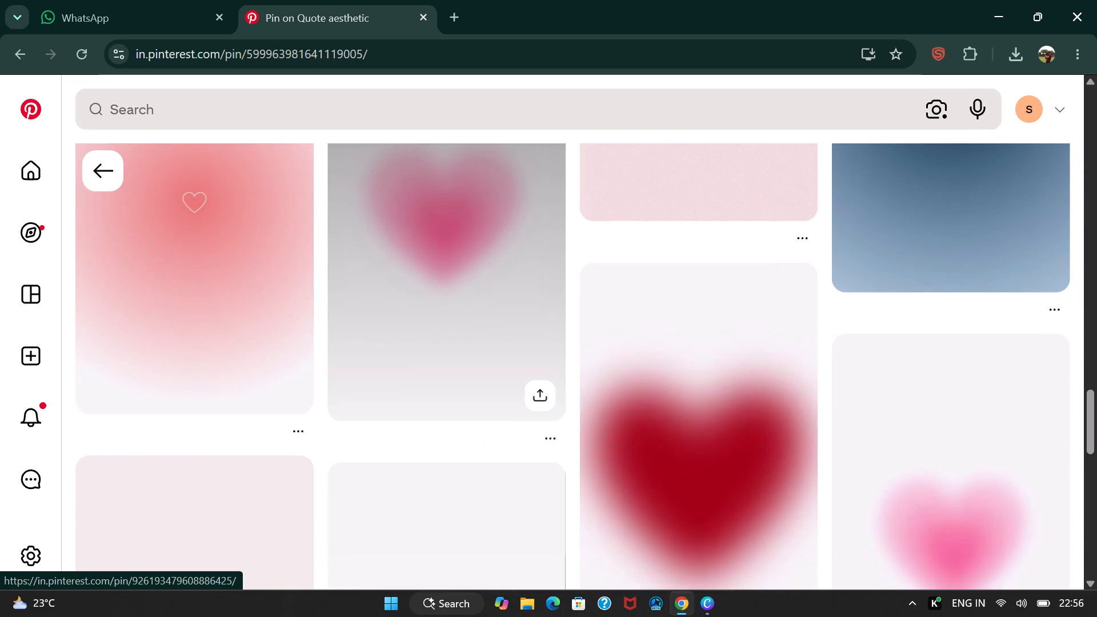
scroll(406, 384, "up", 3)
scroll(406, 384, "down", 18)
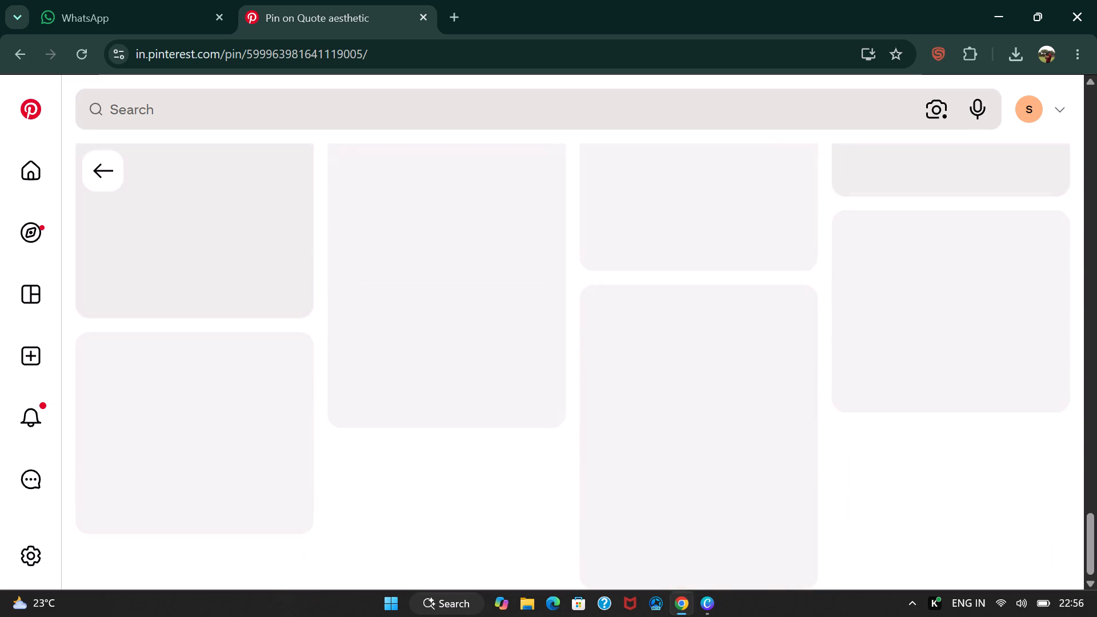
scroll(409, 380, "up", 14)
scroll(409, 380, "down", 17)
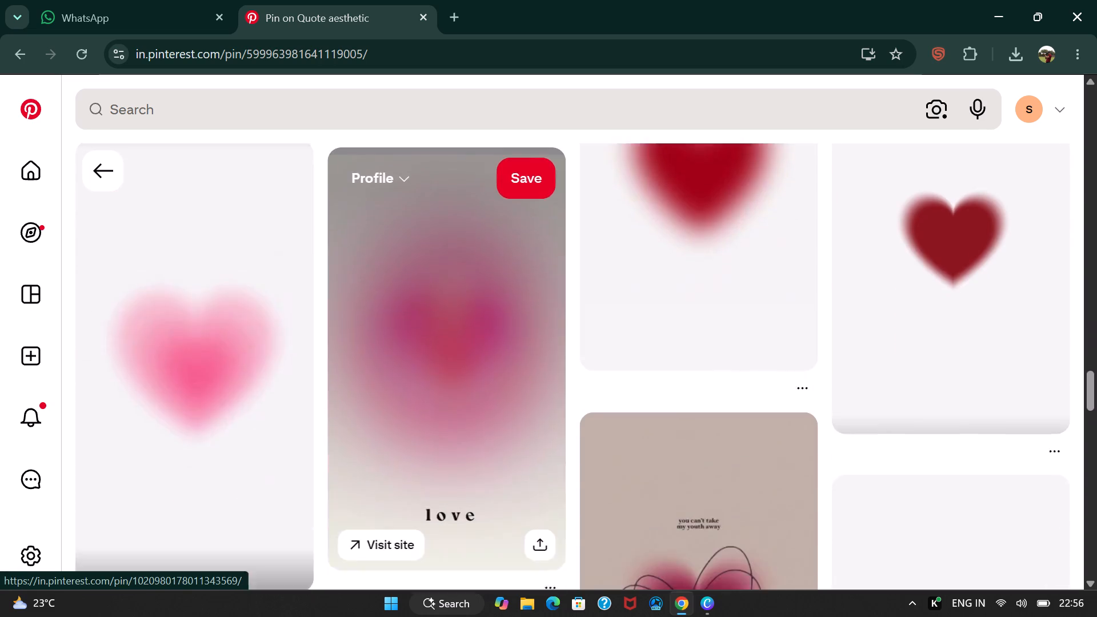
scroll(409, 380, "down", 14)
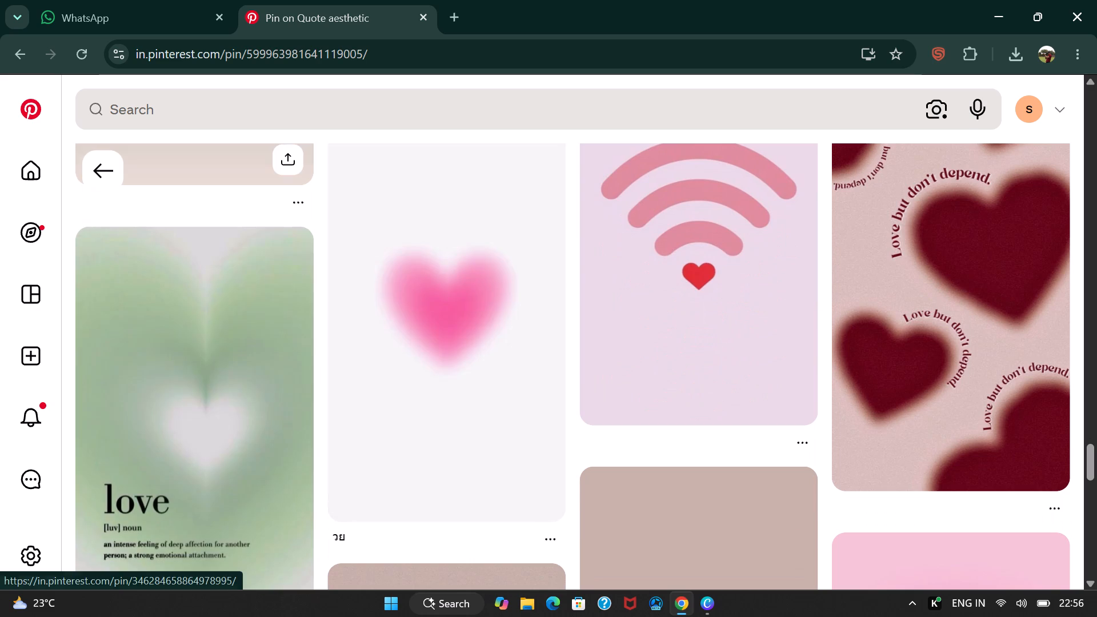
Go back two pins to the "Hızlı Kaydedilenler" pin and examine its related heart wallpapers for another match.
left_click(108, 168)
left_click(108, 168)
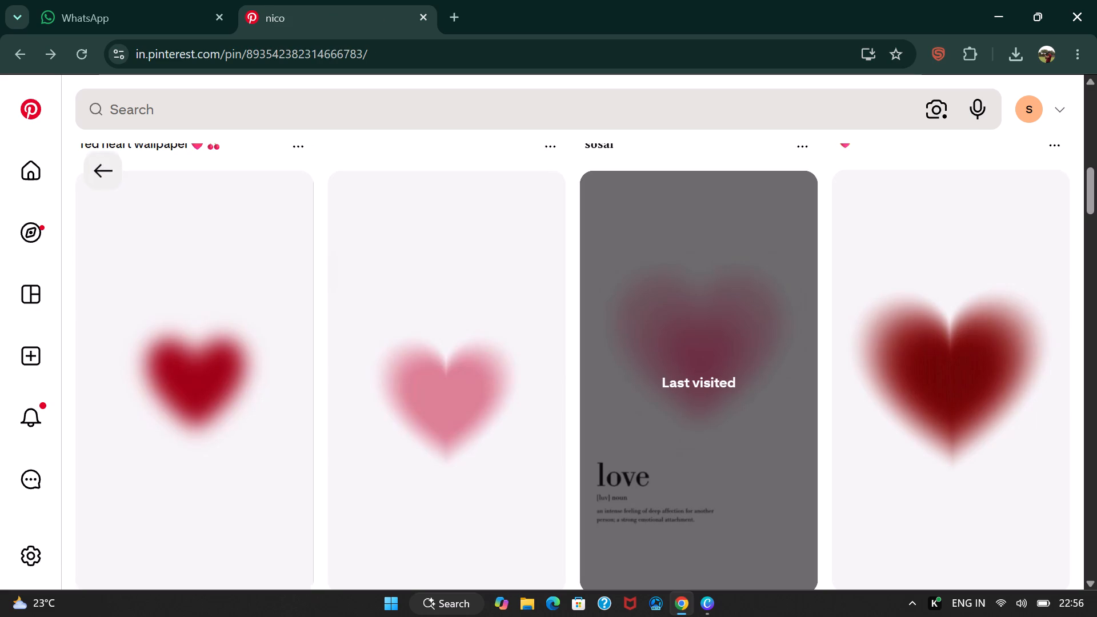
scroll(552, 338, "up", 10)
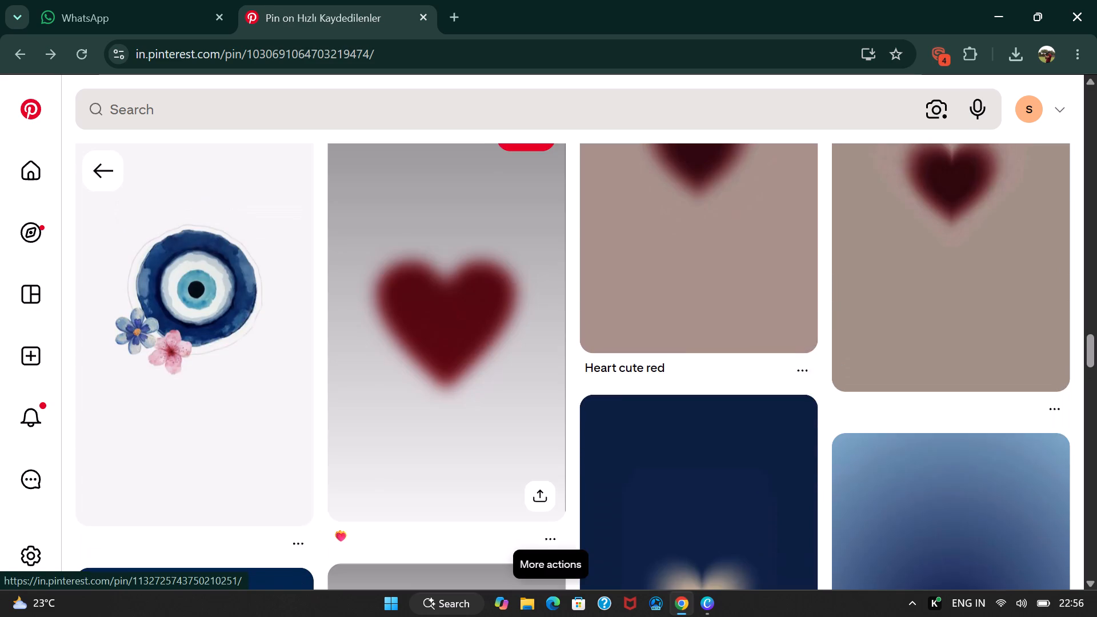
scroll(550, 352, "down", 8)
scroll(543, 356, "up", 20)
scroll(543, 356, "up", 3)
scroll(543, 357, "down", 7)
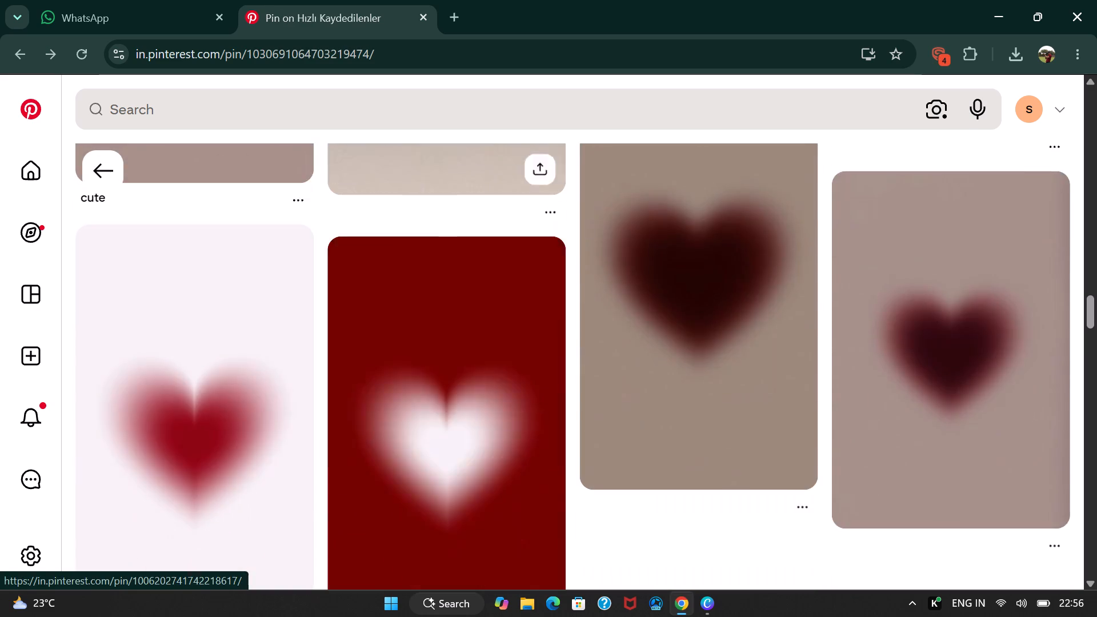
scroll(541, 462, "down", 20)
scroll(541, 462, "down", 14)
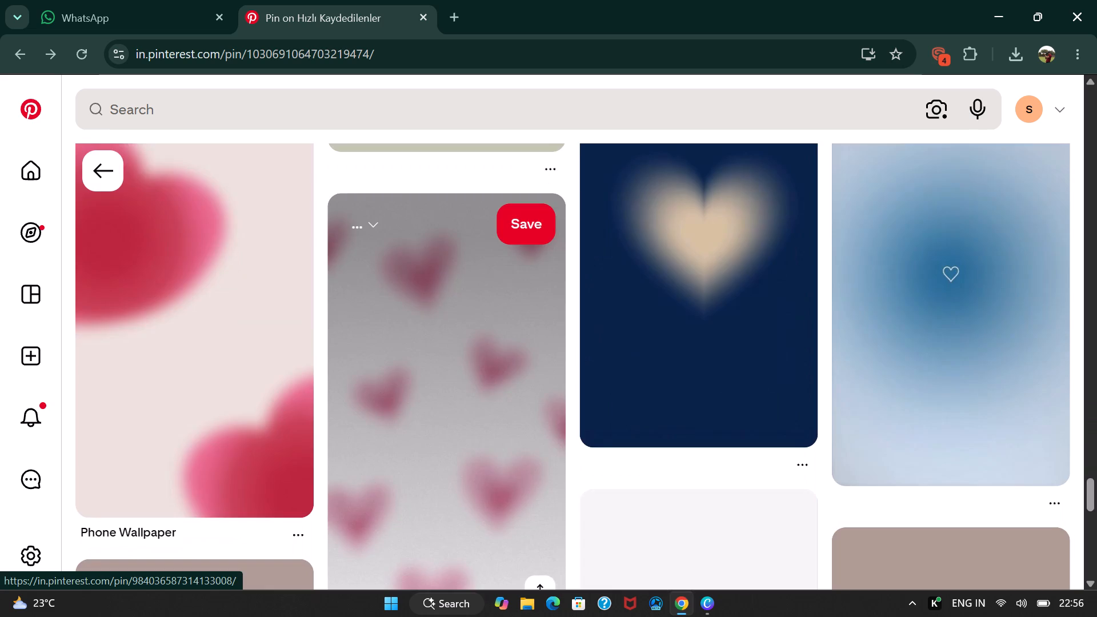
scroll(541, 456, "up", 4)
Open the blurred green heart pin, browse its related pins and compare it with the poster layout in Canva.
left_click(427, 399)
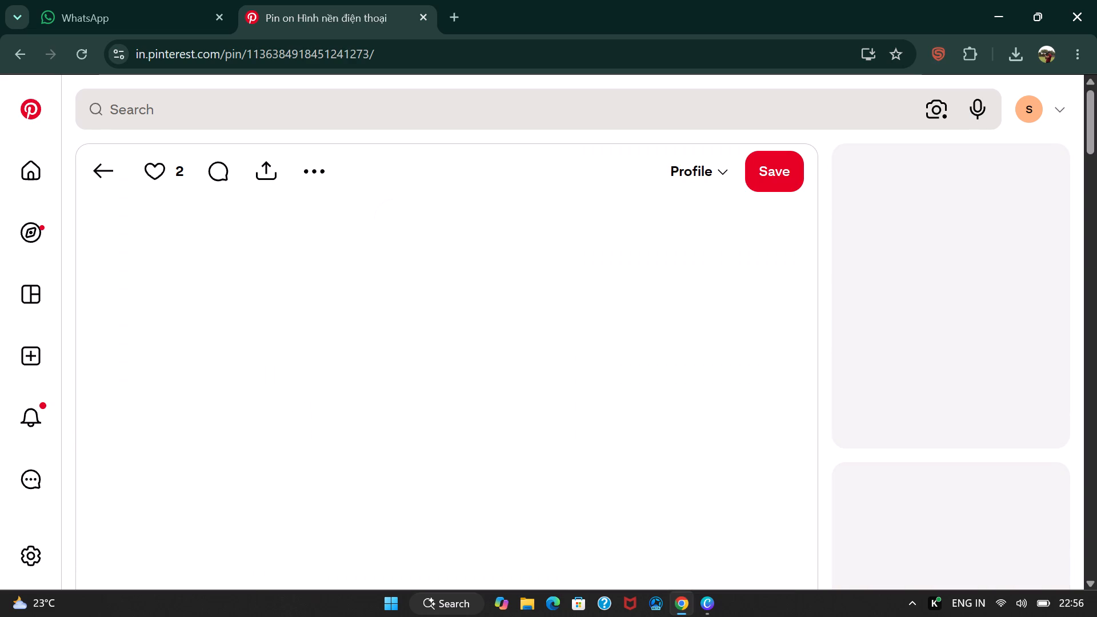
scroll(621, 357, "down", 3)
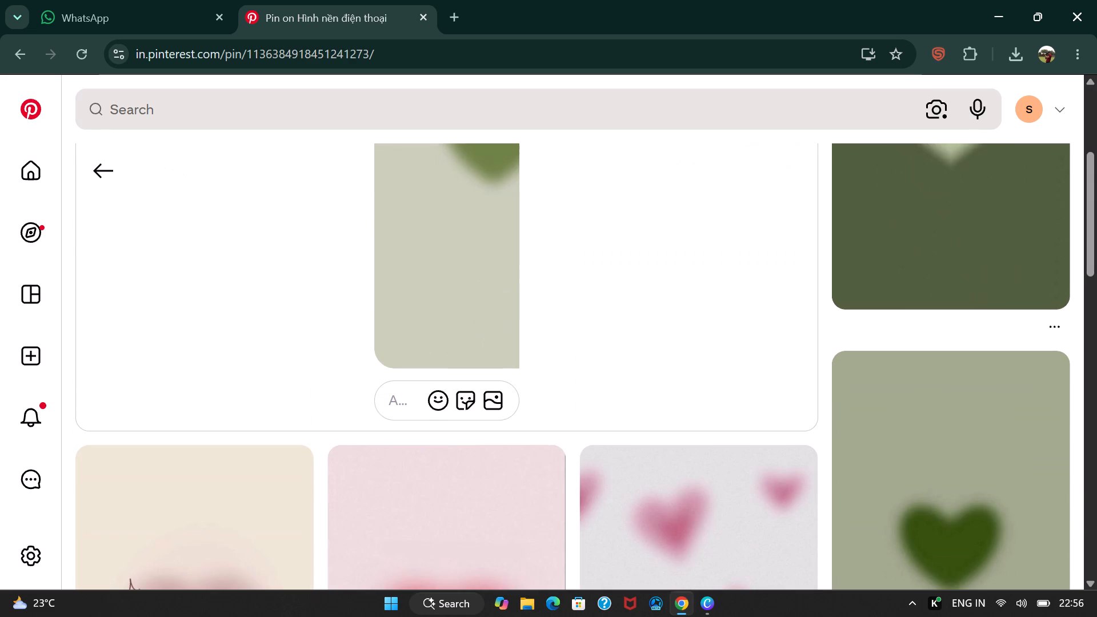
left_click(702, 608)
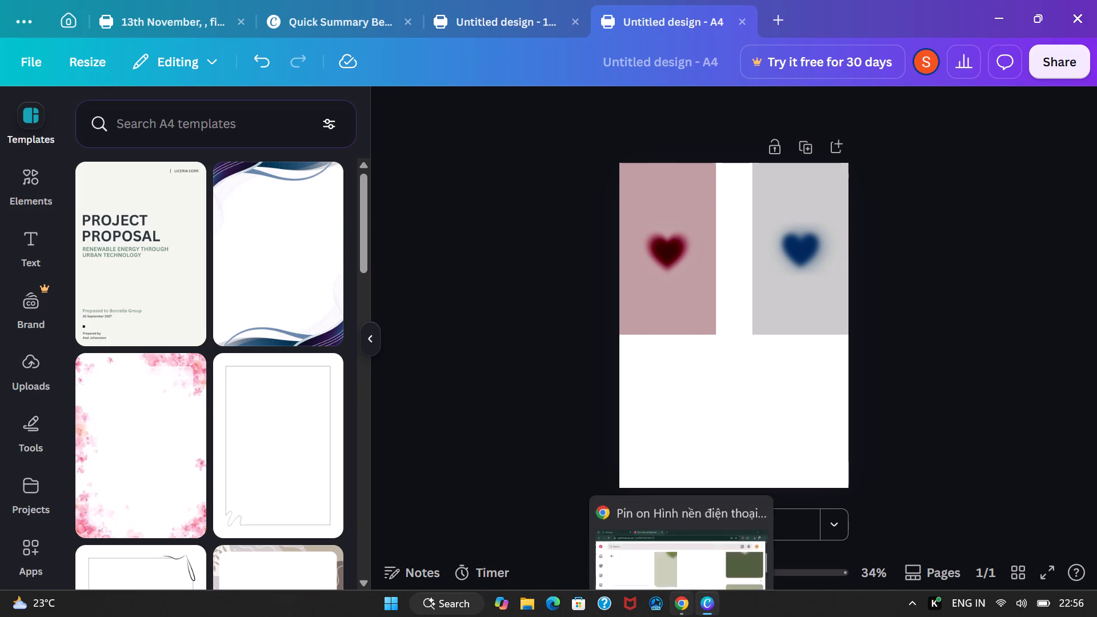
left_click(678, 604)
scroll(650, 451, "down", 6)
scroll(655, 443, "up", 2)
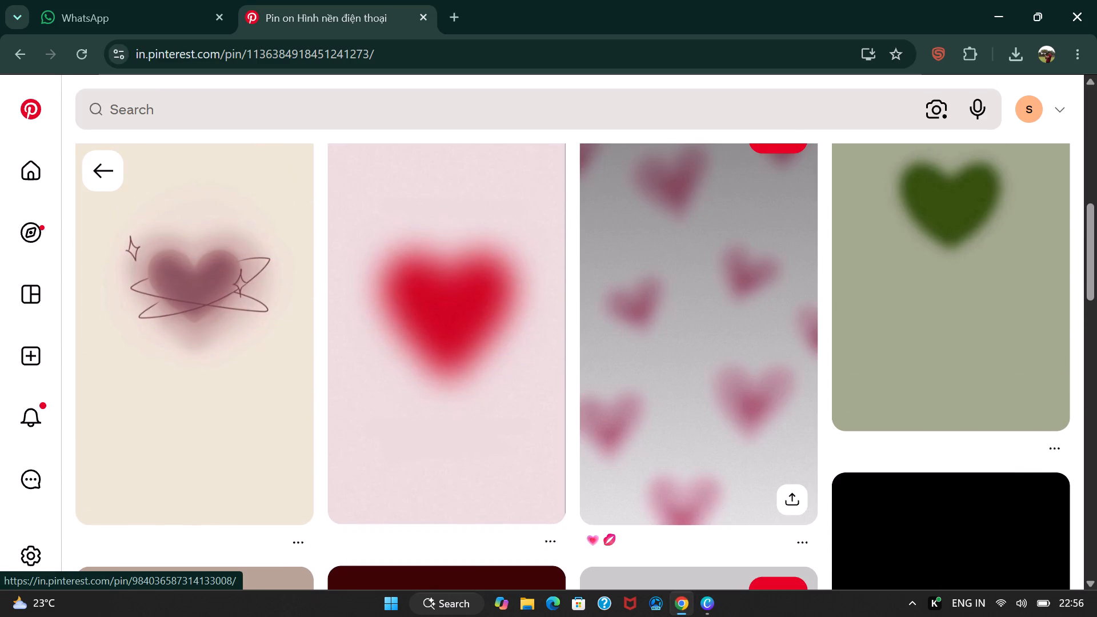
scroll(707, 414, "up", 4)
scroll(739, 372, "up", 4)
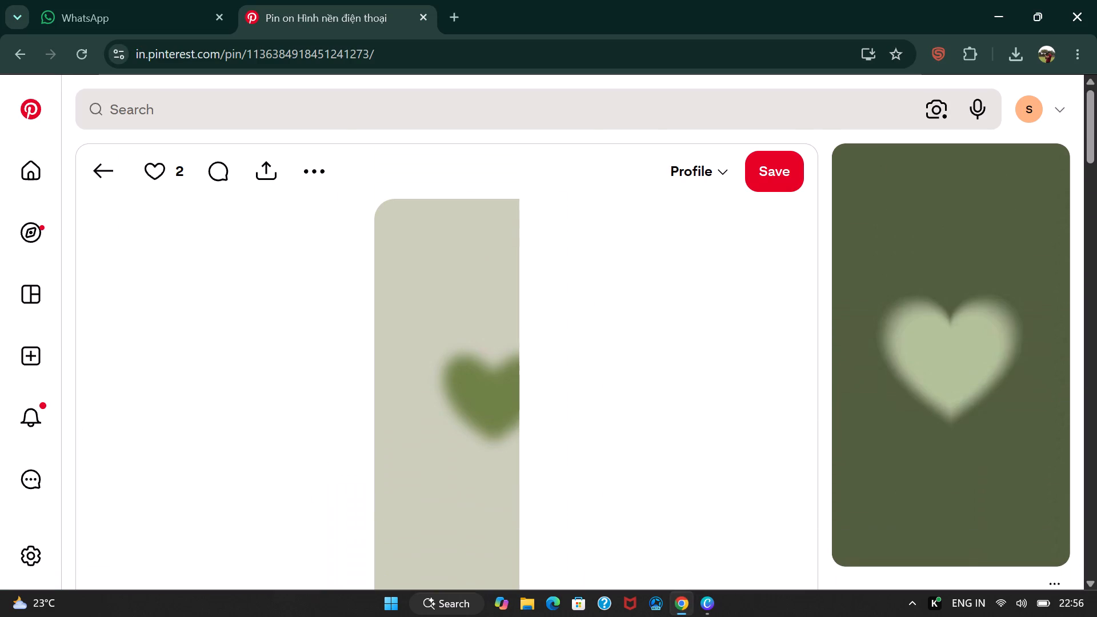
left_click(705, 608)
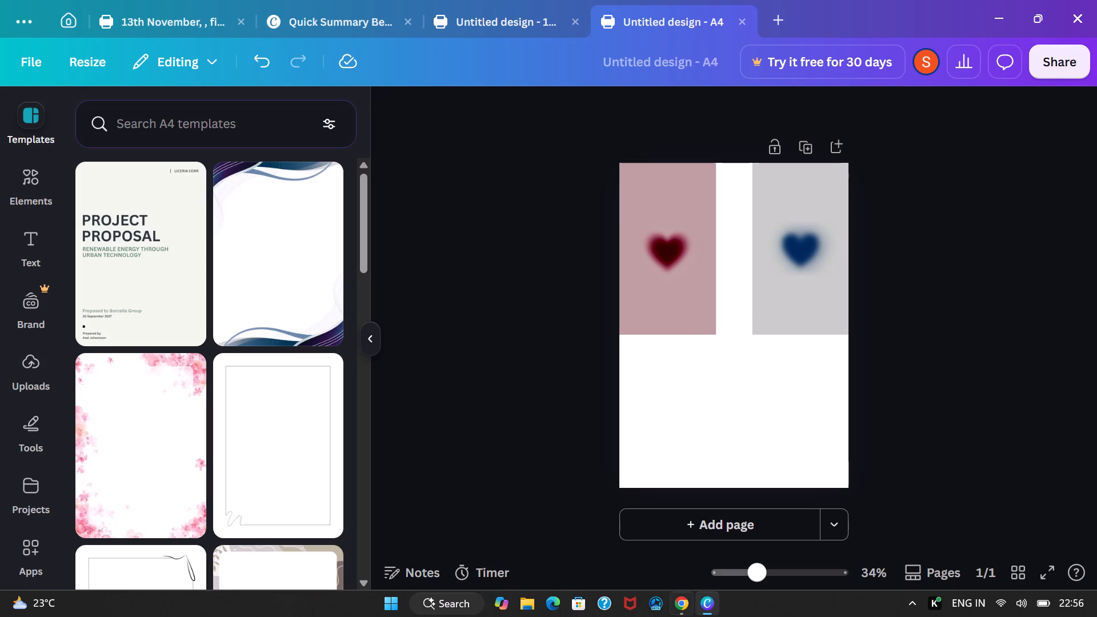
left_click(683, 602)
Copy the green heart image from its Pinterest pin and paste it onto the A4 page in Canva.
right_click(486, 376)
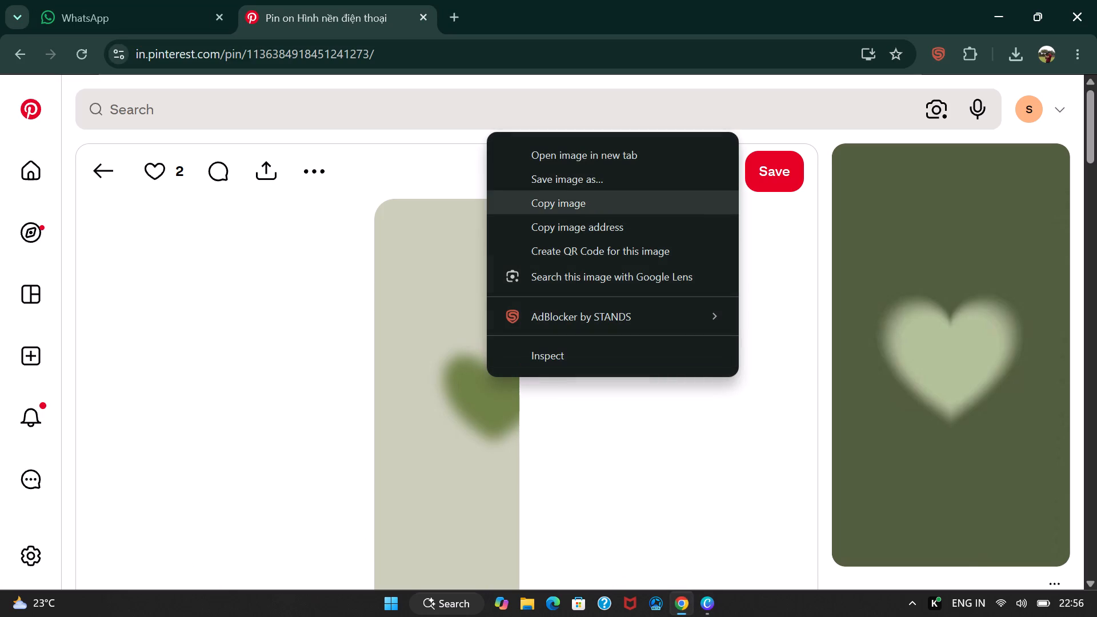
left_click(579, 203)
left_click(706, 594)
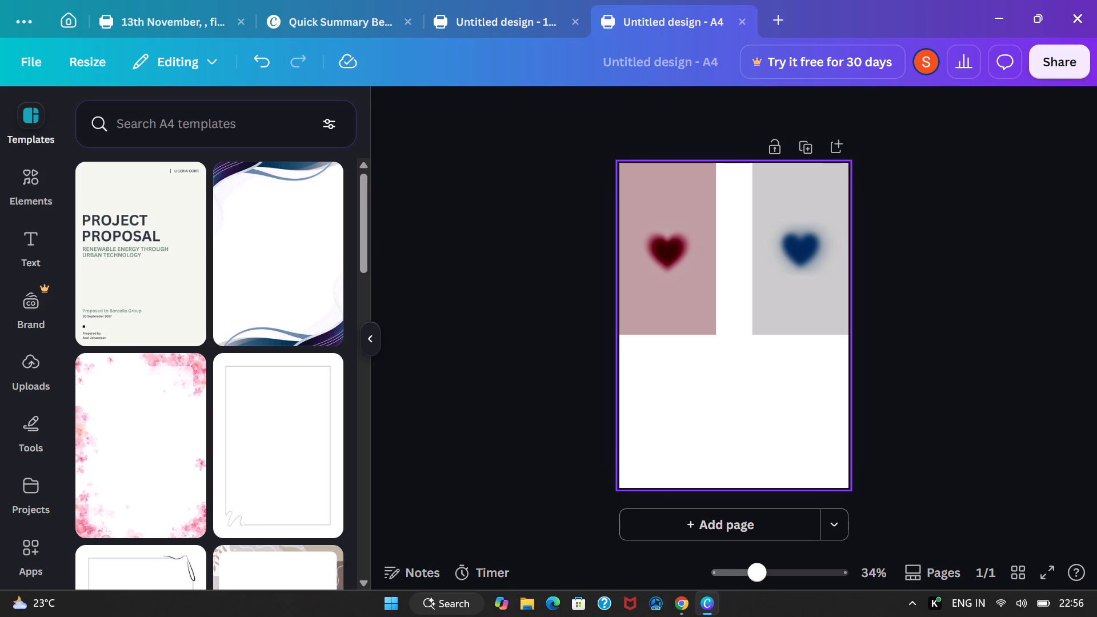
key("ctrl+v")
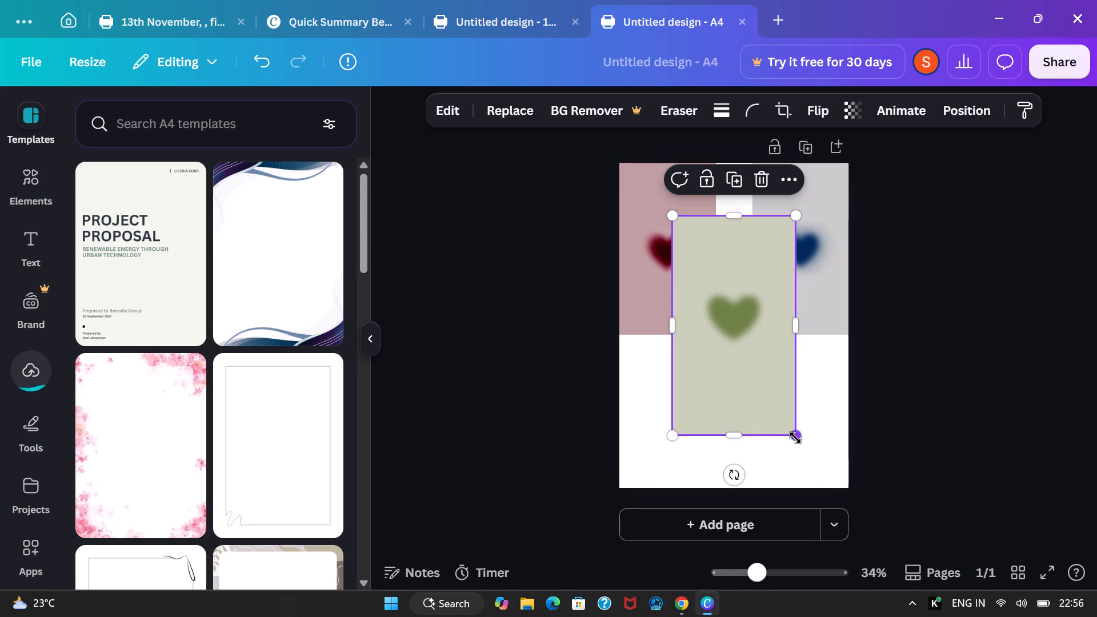
Resize the green heart image to match the dark-red heart image, aligning it over that image as a size guide.
left_click_drag(795, 438, 755, 376)
left_click_drag(714, 306, 668, 255)
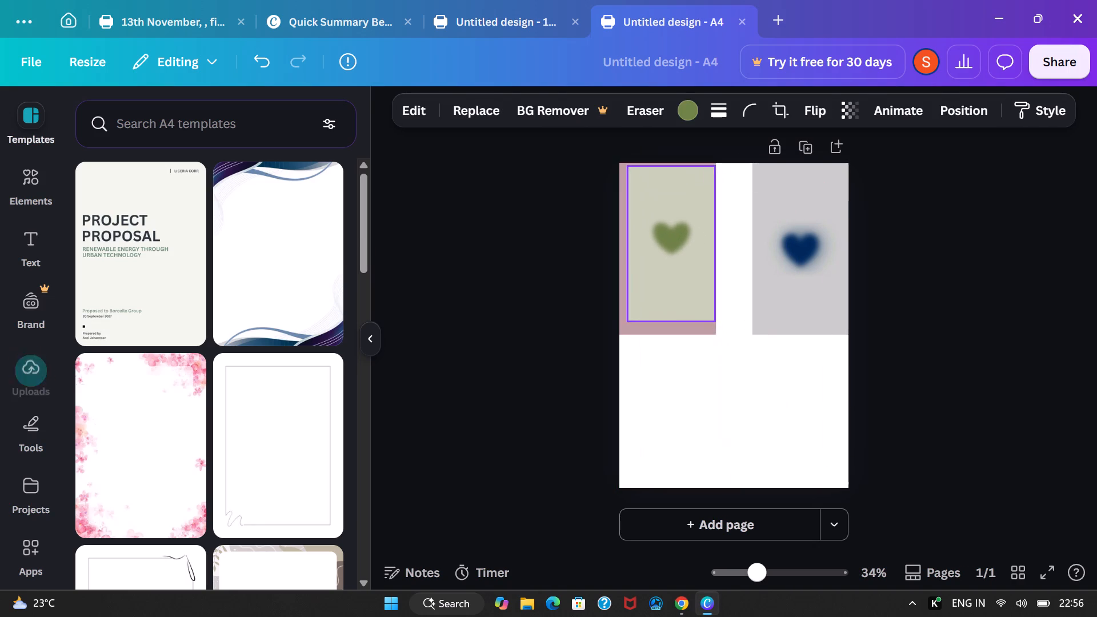
left_click_drag(668, 255, 662, 253)
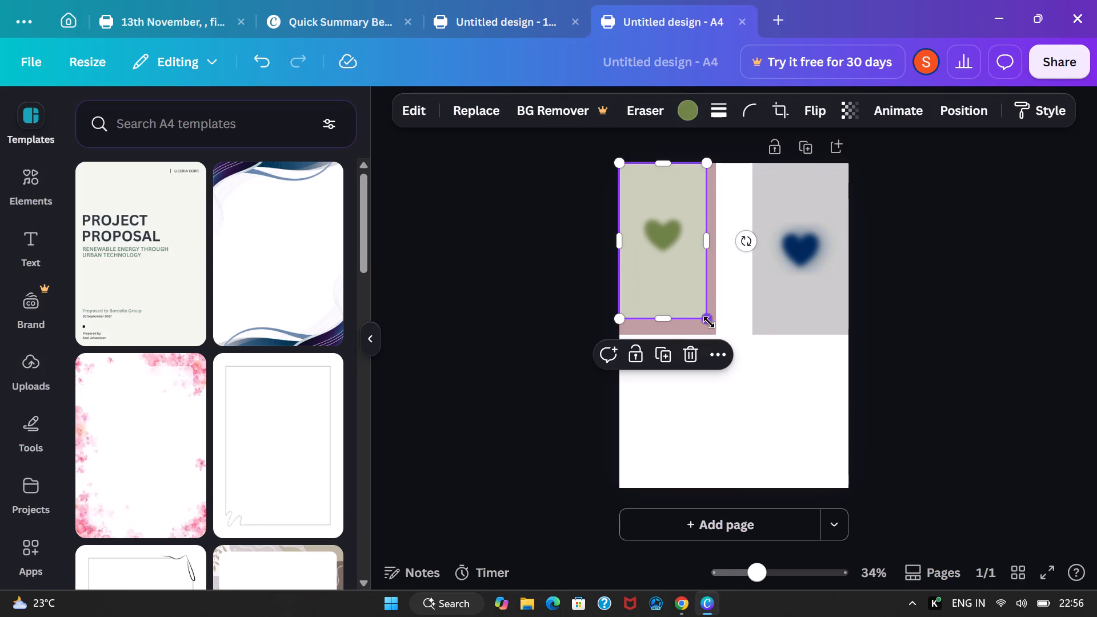
left_click_drag(707, 321, 723, 335)
Move the green heart image down to the blank lower part of the page, beneath the dark-red heart image.
left_click_drag(671, 260, 688, 400)
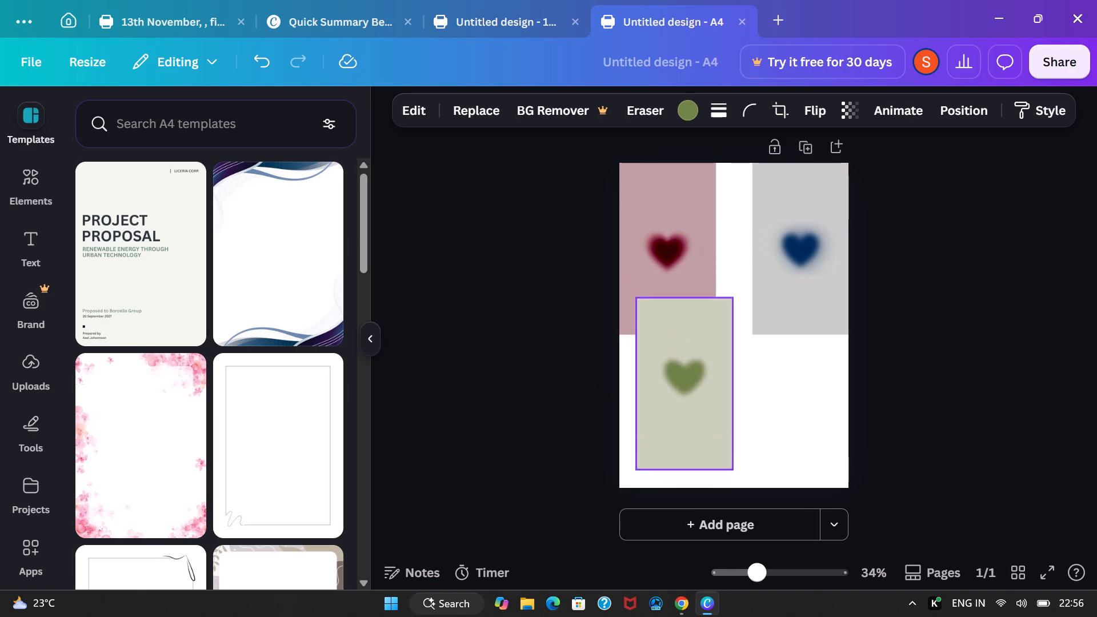
Move the green heart image flush with the page's left edge, with its top at the page's mid-height.
left_click_drag(688, 400, 674, 415)
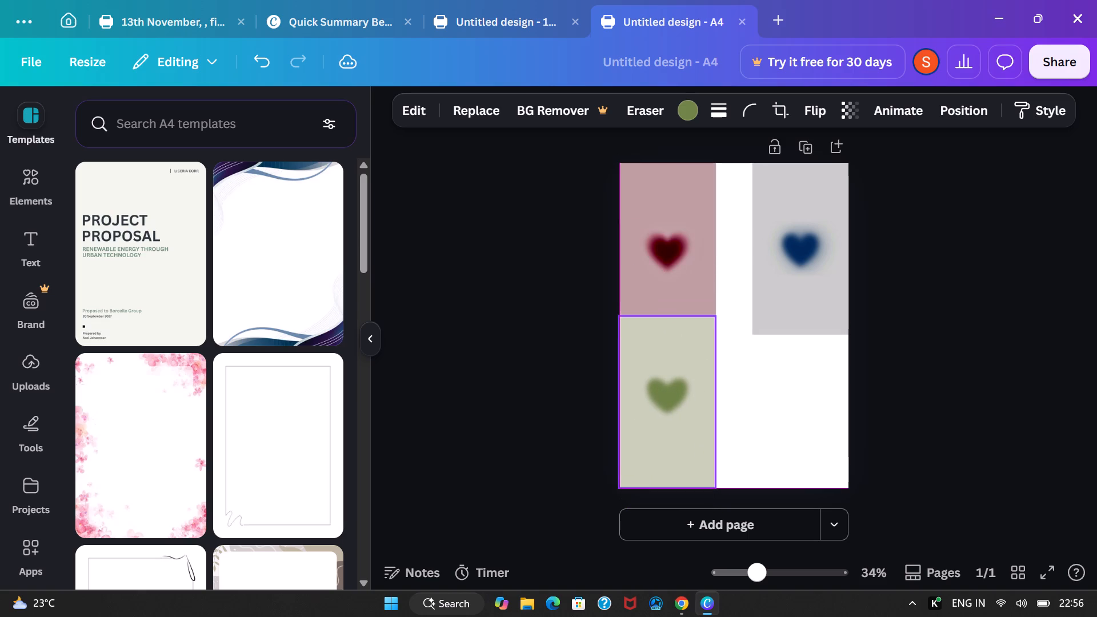
left_click_drag(674, 415, 676, 419)
Shrink the dark-red heart image to about 8.4 by 14.8, ending at the page's mid-height above the green heart image.
left_click(663, 229)
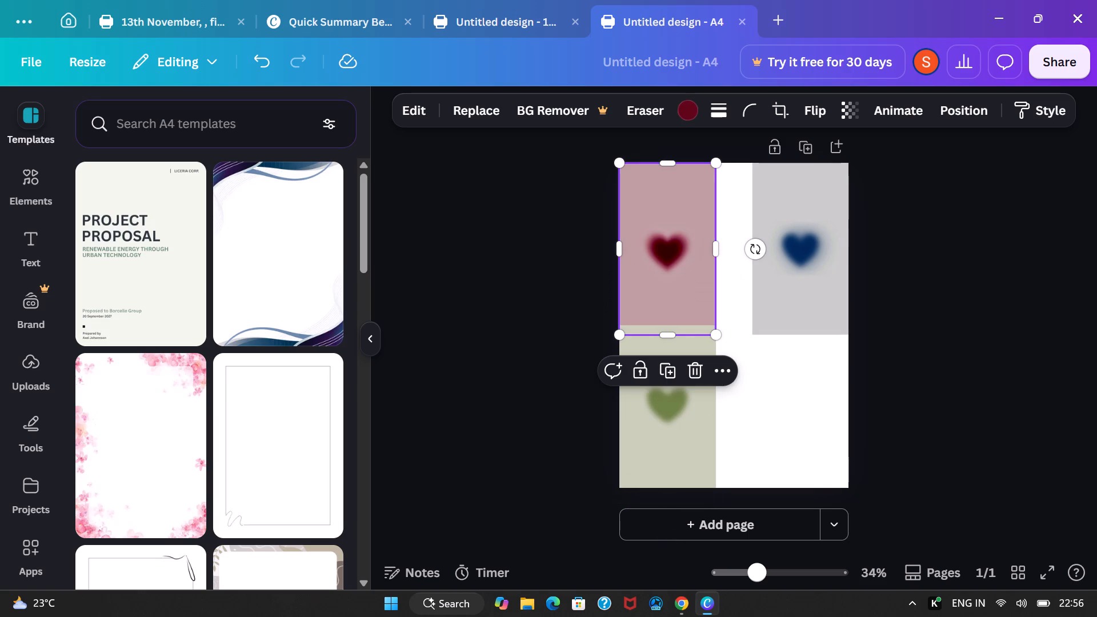
left_click(715, 336)
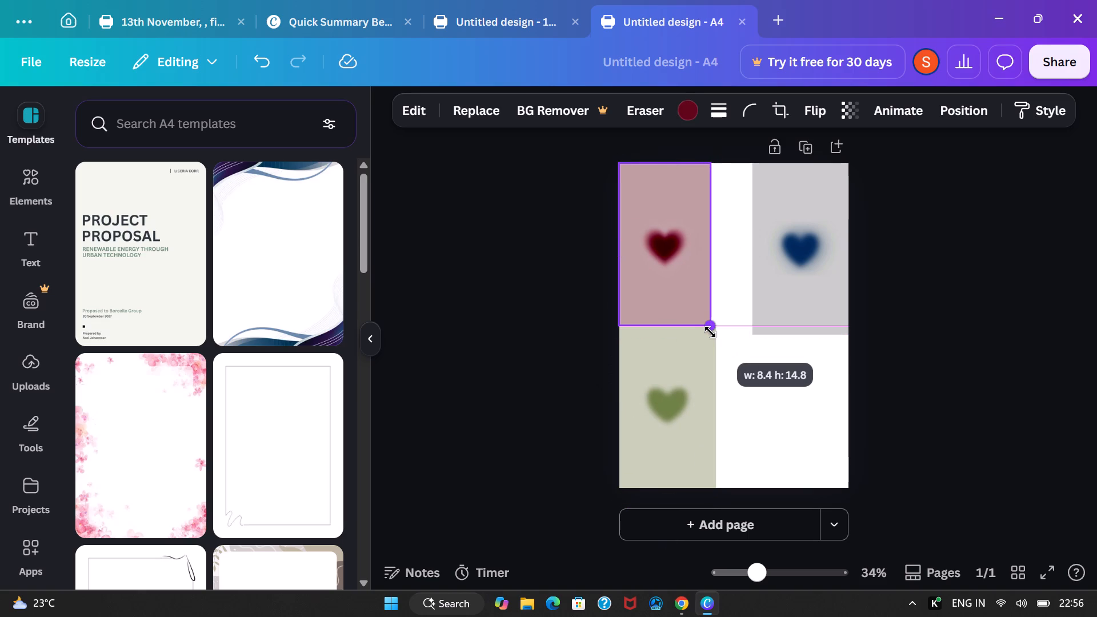
Shrink the green heart image to the dark-red image's width and fit it exactly into the page's lower-left half.
left_click(702, 418)
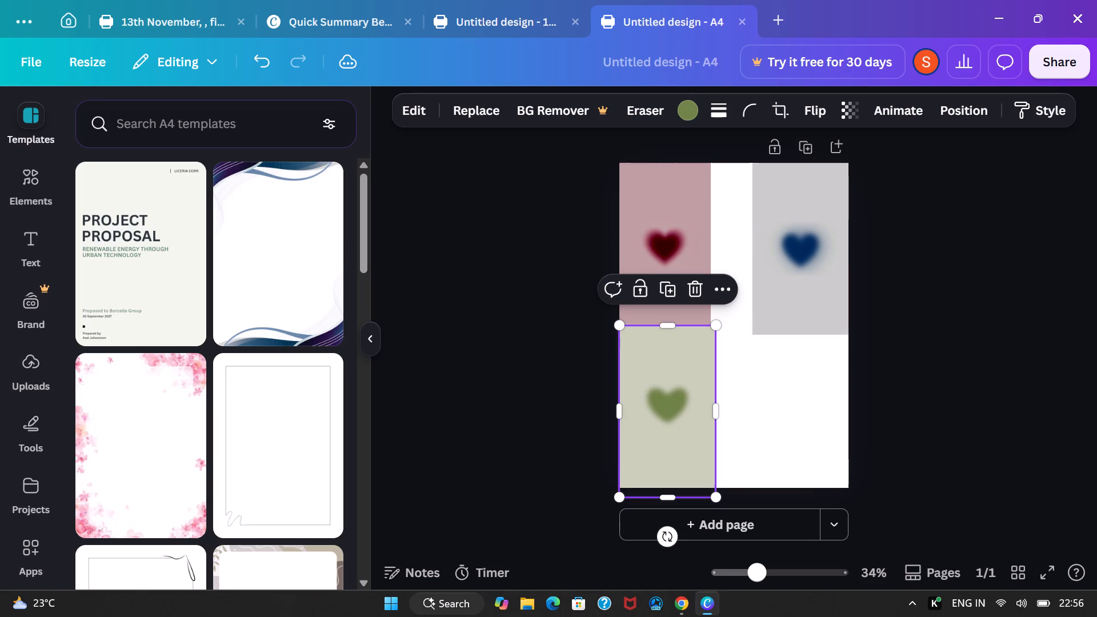
left_click_drag(715, 496, 707, 484)
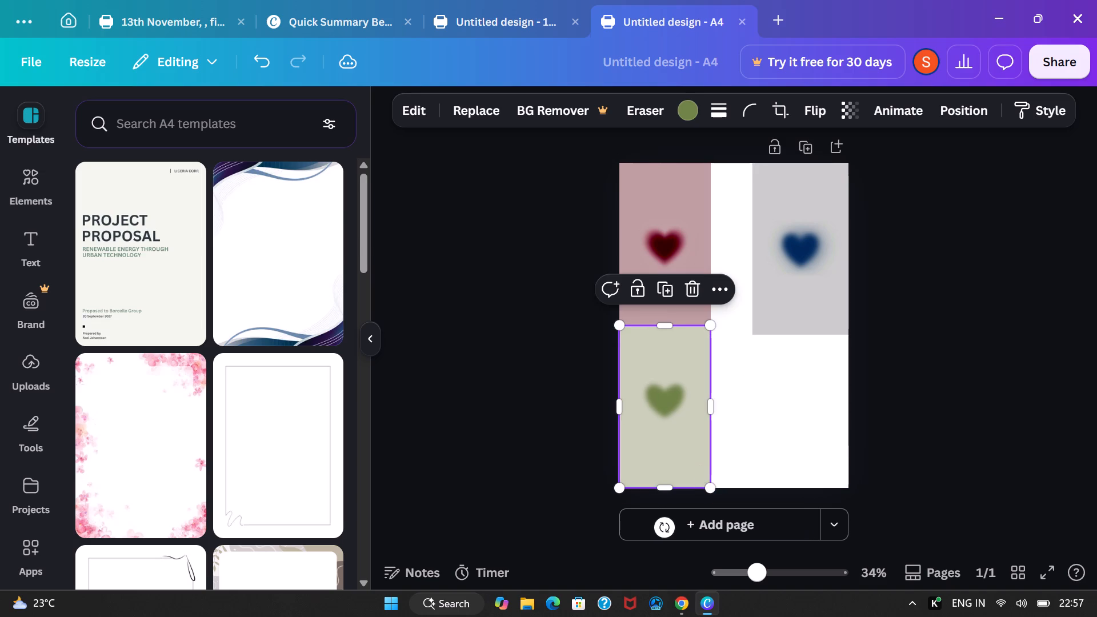
left_click(674, 419)
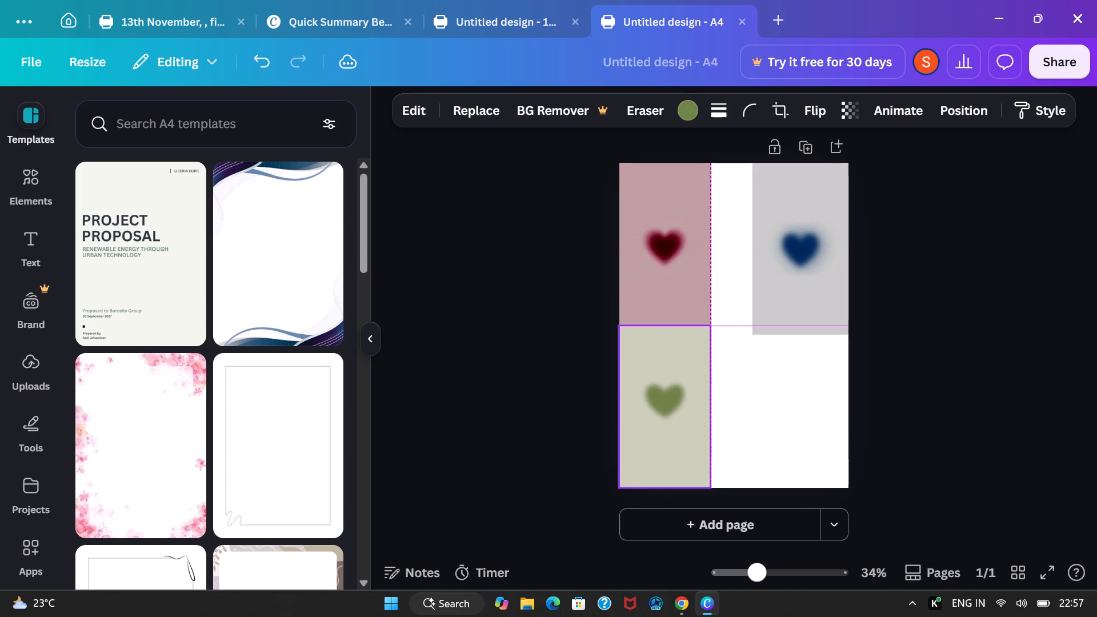
Shrink the blue heart image to match the dark-red one, keeping it anchored in the page's top-right corner.
left_click(782, 322)
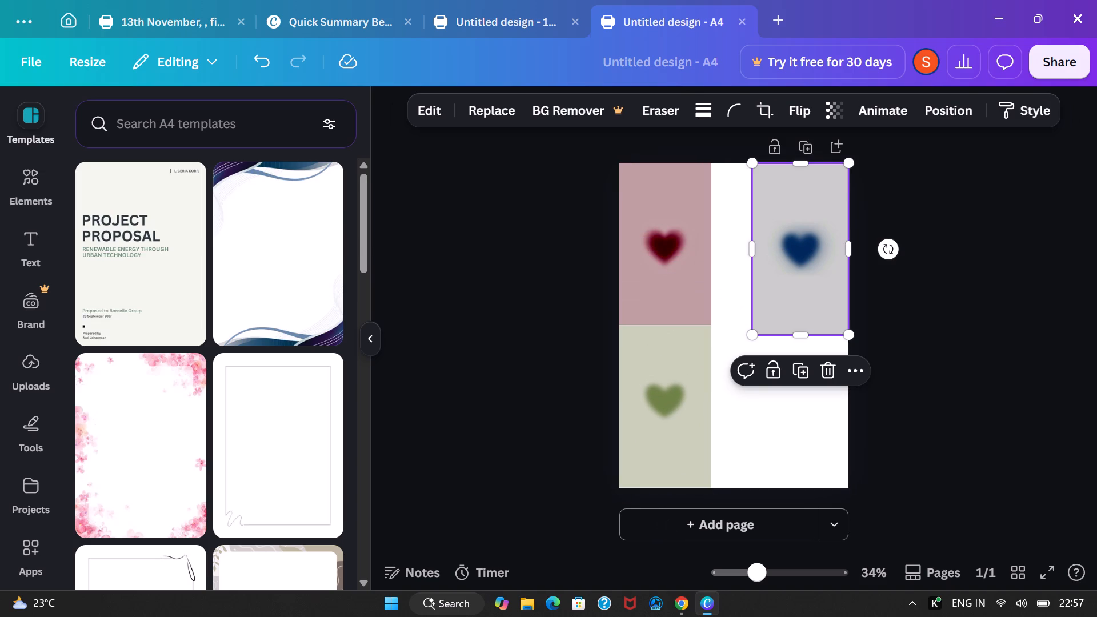
left_click_drag(752, 336, 759, 328)
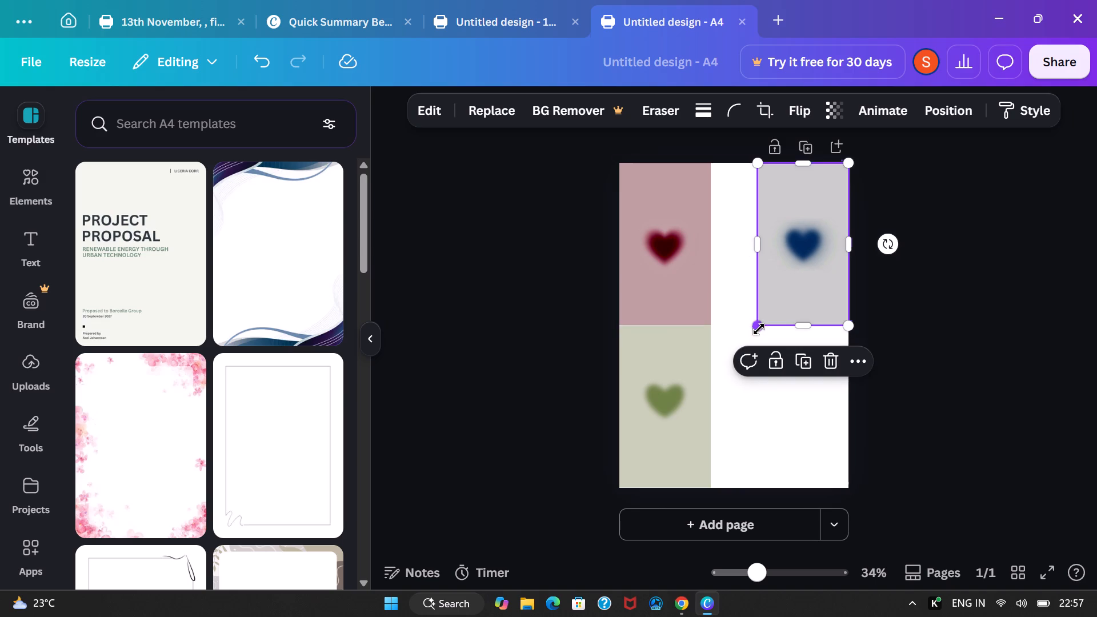
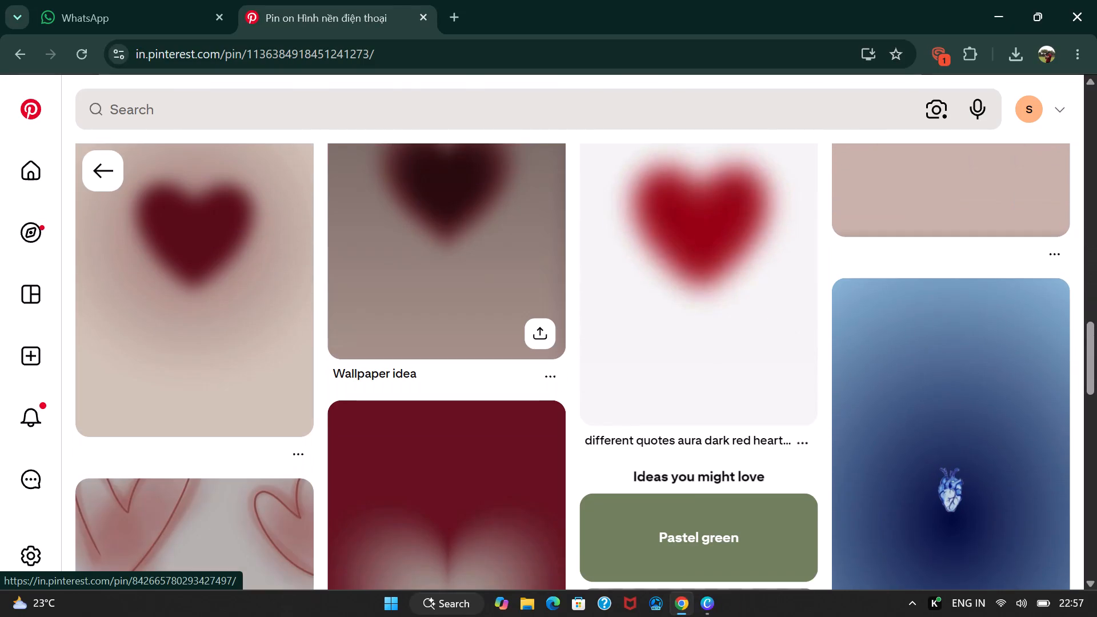
Browse further through the related Pinterest pins for another blurred heart image to add to the poster.
scroll(529, 267, "down", 14)
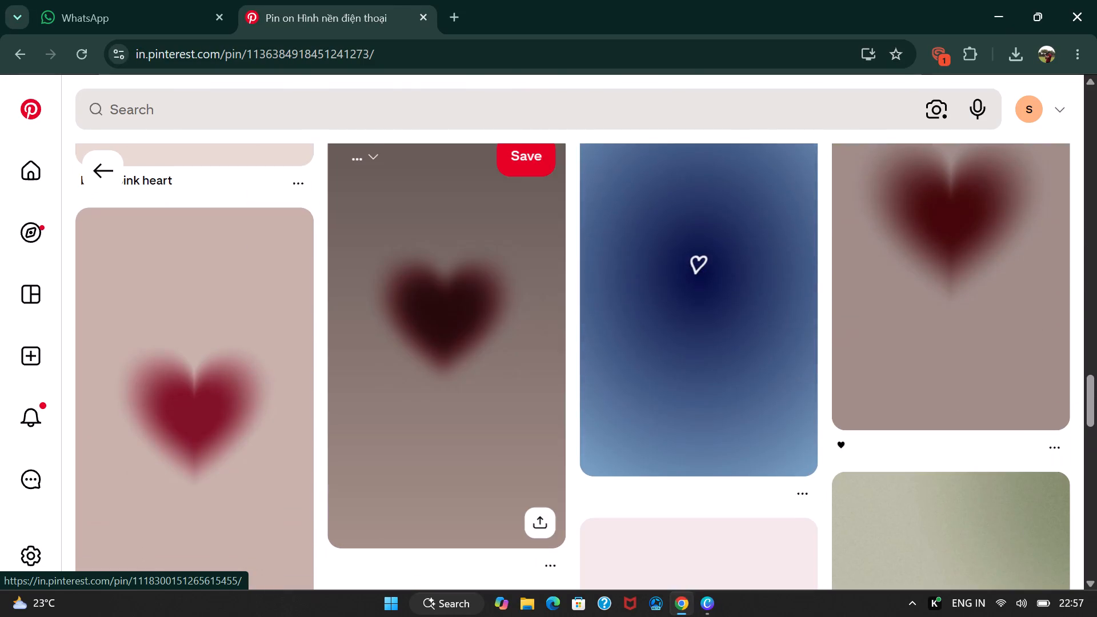
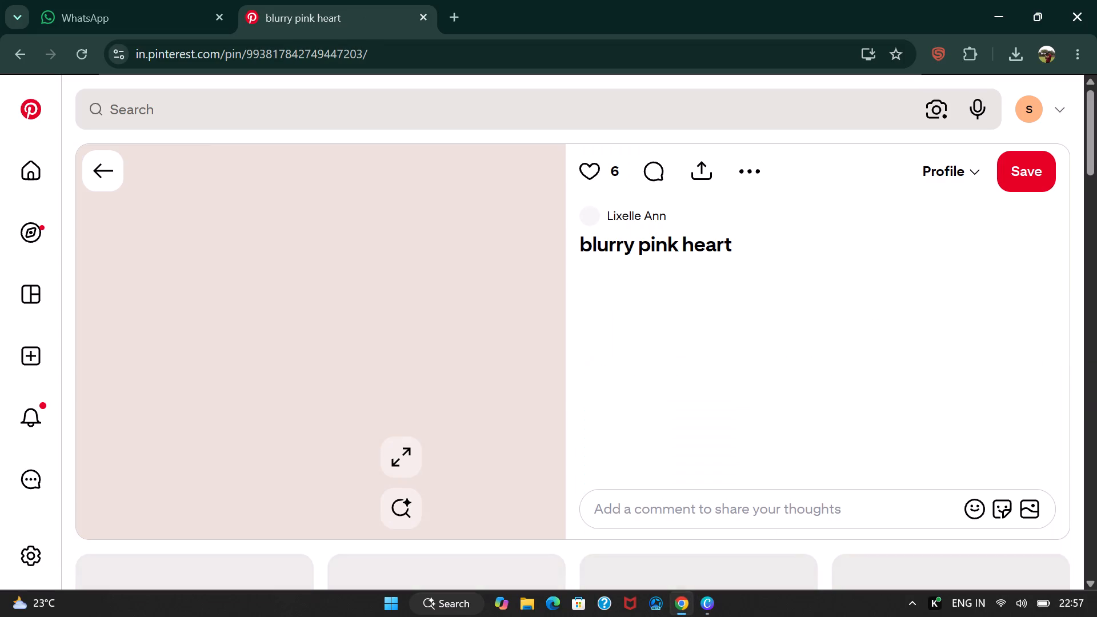
Copy the blurry pink heart image from its Pinterest pin and switch to the A4 design in Canva.
right_click(289, 299)
left_click(395, 377)
scroll(473, 409, "down", 5)
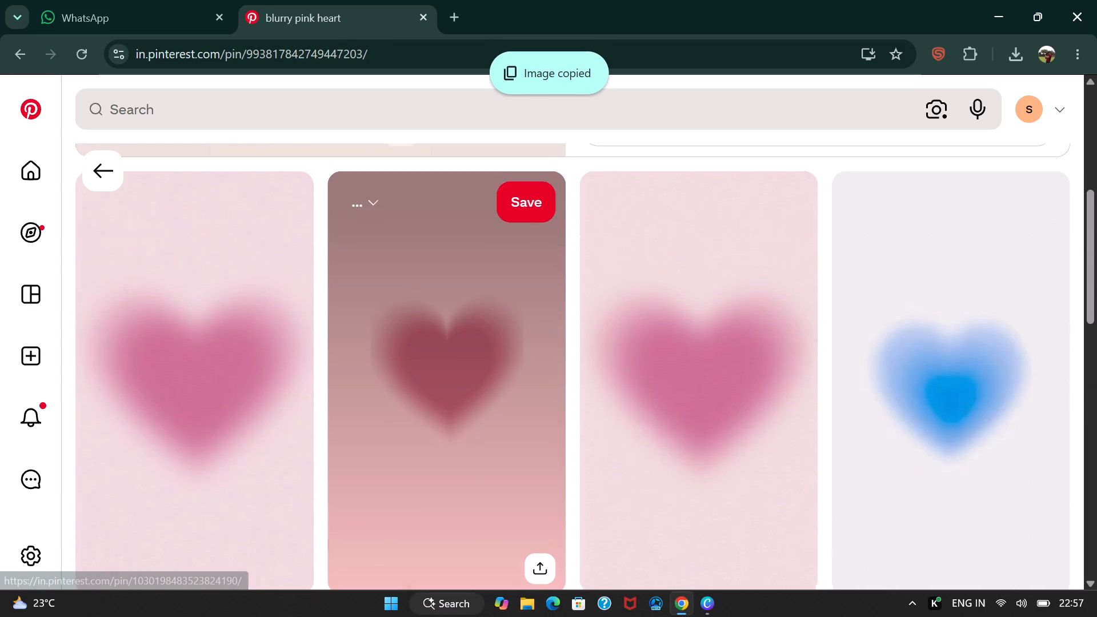
scroll(586, 399, "down", 2)
left_click(711, 616)
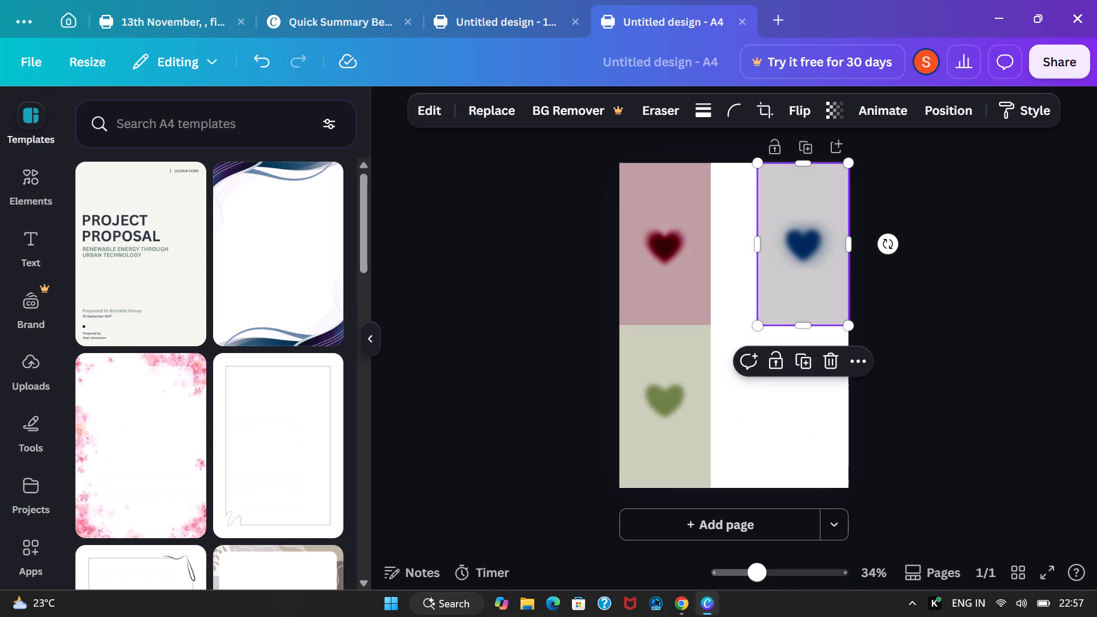
Paste the copied pink heart image onto the A4 page and delete the surplus copies, keeping only one.
key("ctrl+v")
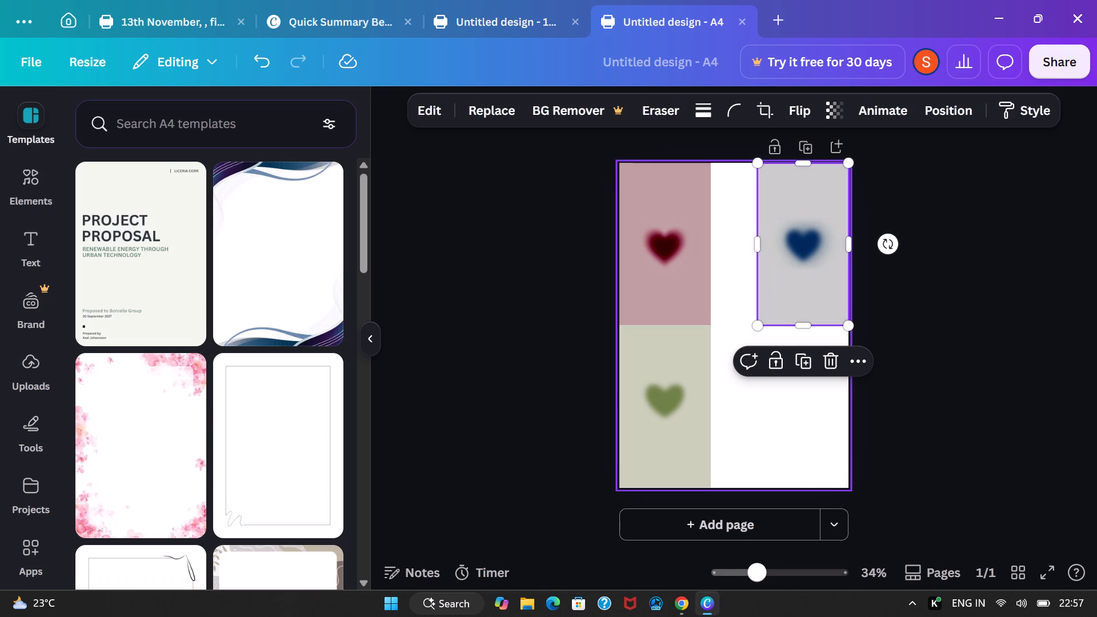
left_click(763, 423)
key("ctrl+v")
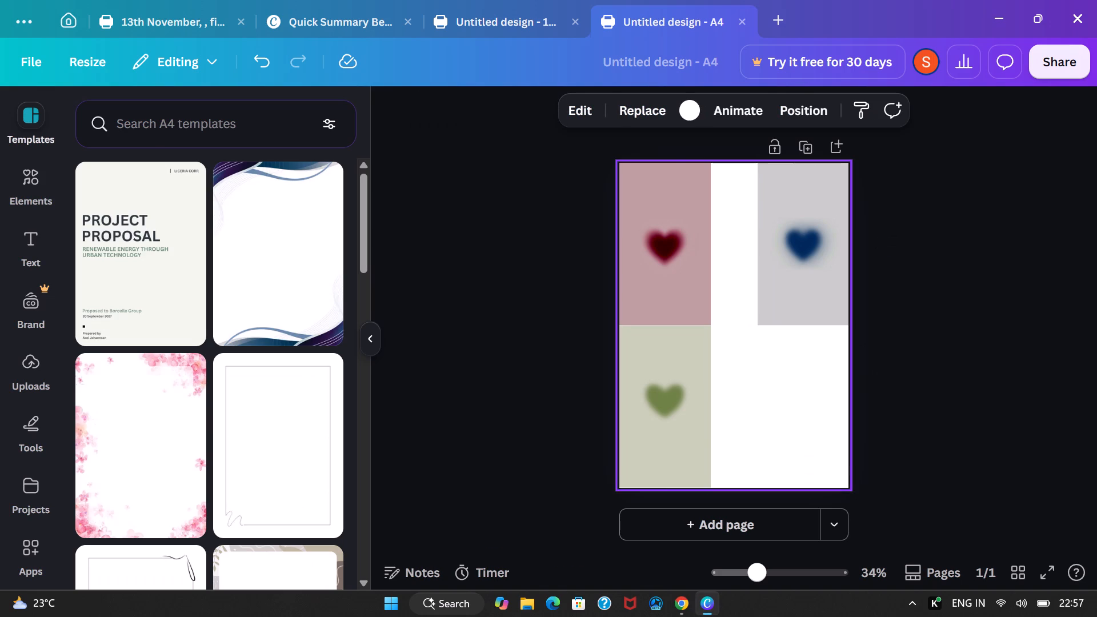
key("ctrl+v")
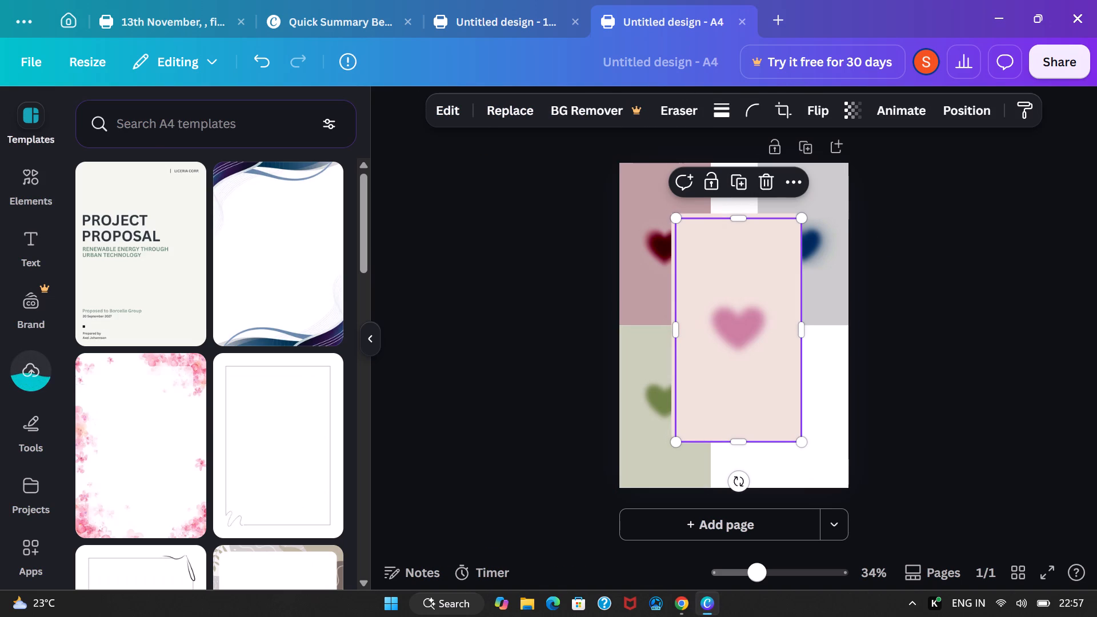
left_click(764, 186)
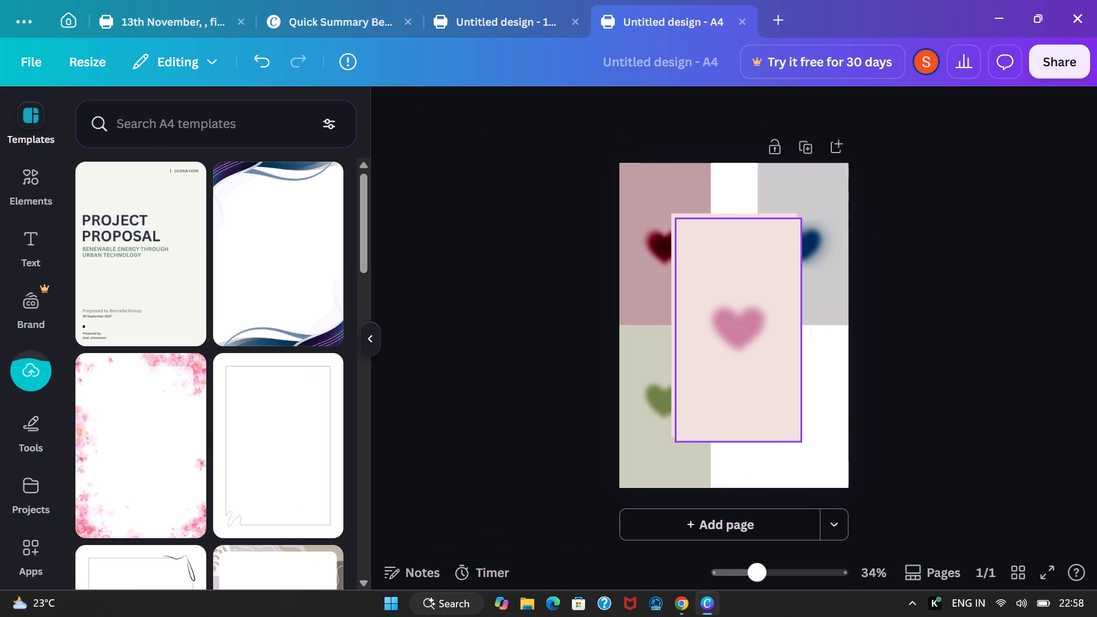
left_click_drag(751, 289, 766, 314)
left_click(775, 215)
Shrink the pink heart image to match the blue heart image and fit it into the blank page corner directly beneath it.
left_click_drag(770, 255, 783, 301)
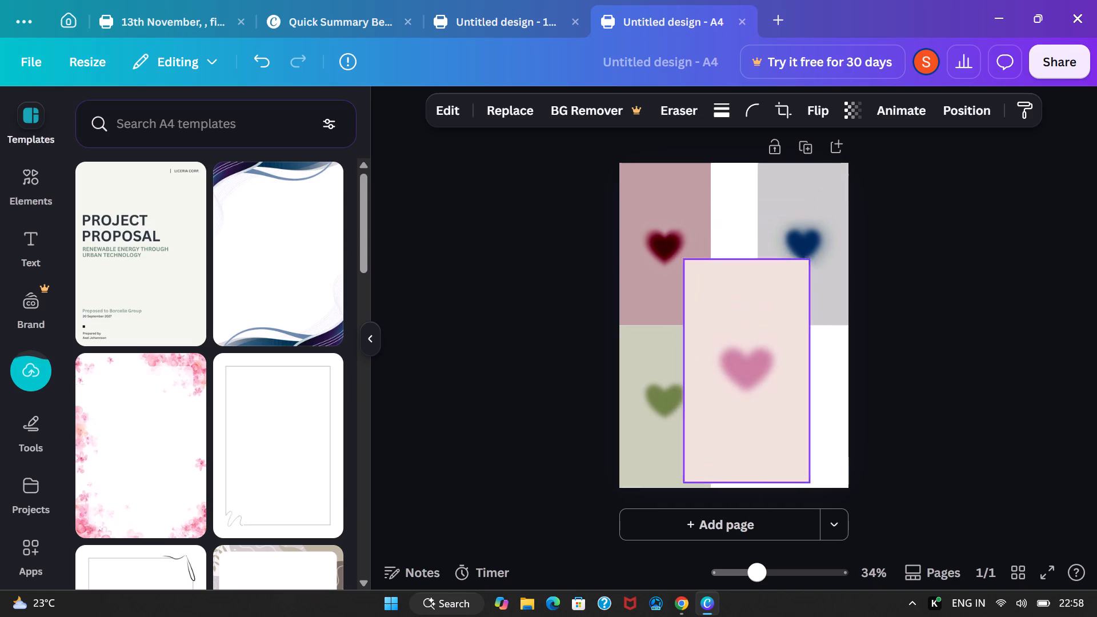
left_click_drag(783, 301, 798, 319)
left_click_drag(823, 500, 756, 402)
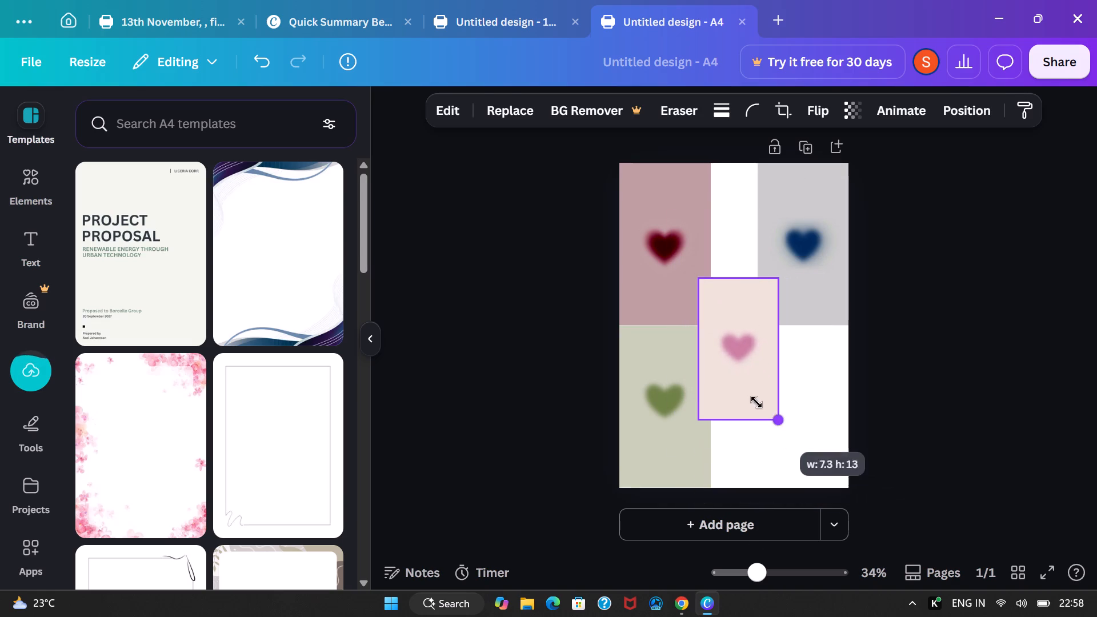
left_click_drag(756, 402, 790, 444)
left_click_drag(747, 362, 790, 419)
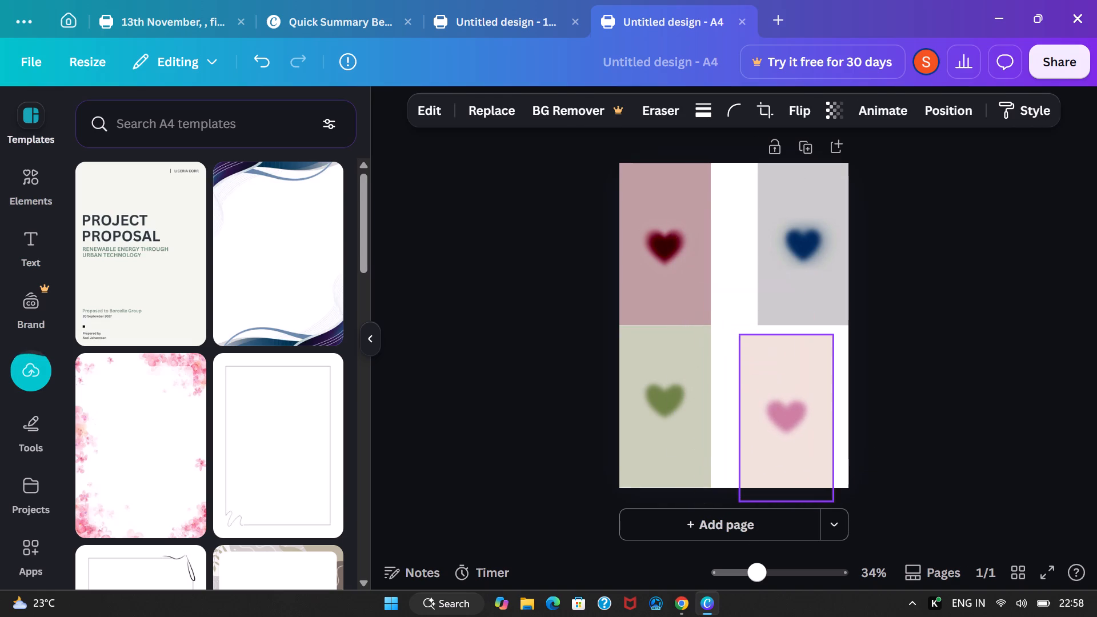
left_click_drag(790, 419, 794, 420)
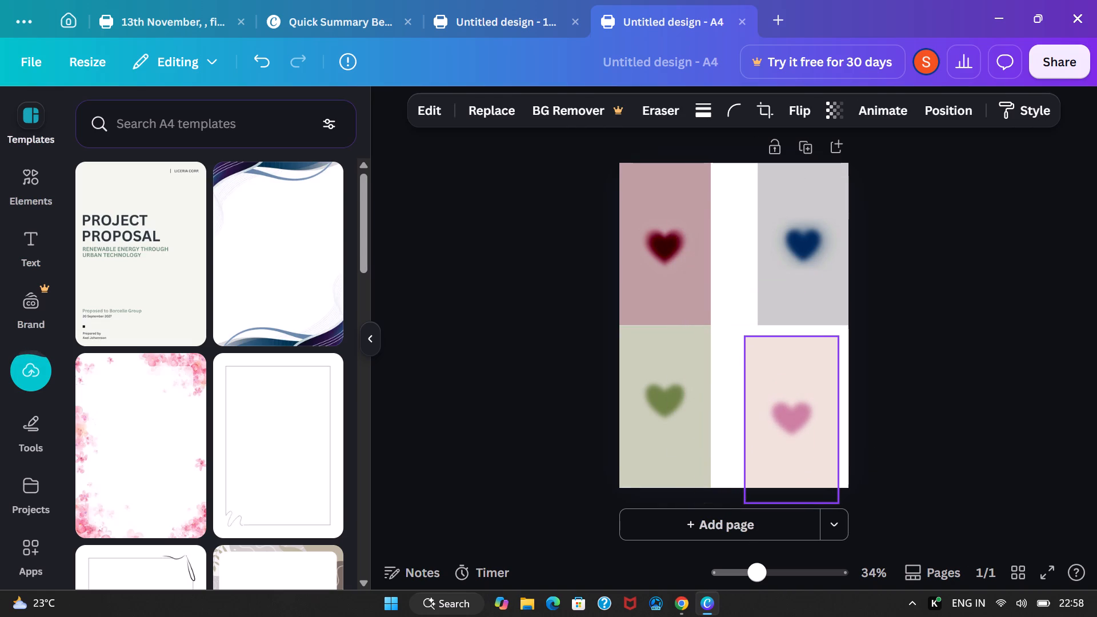
left_click_drag(794, 420, 802, 402)
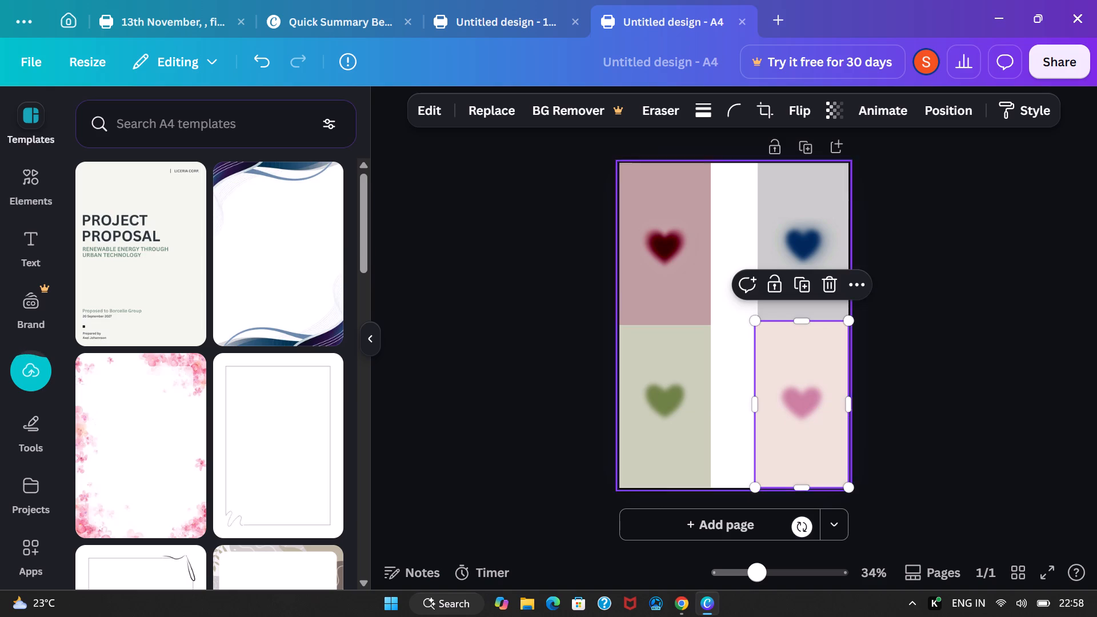
left_click(757, 322)
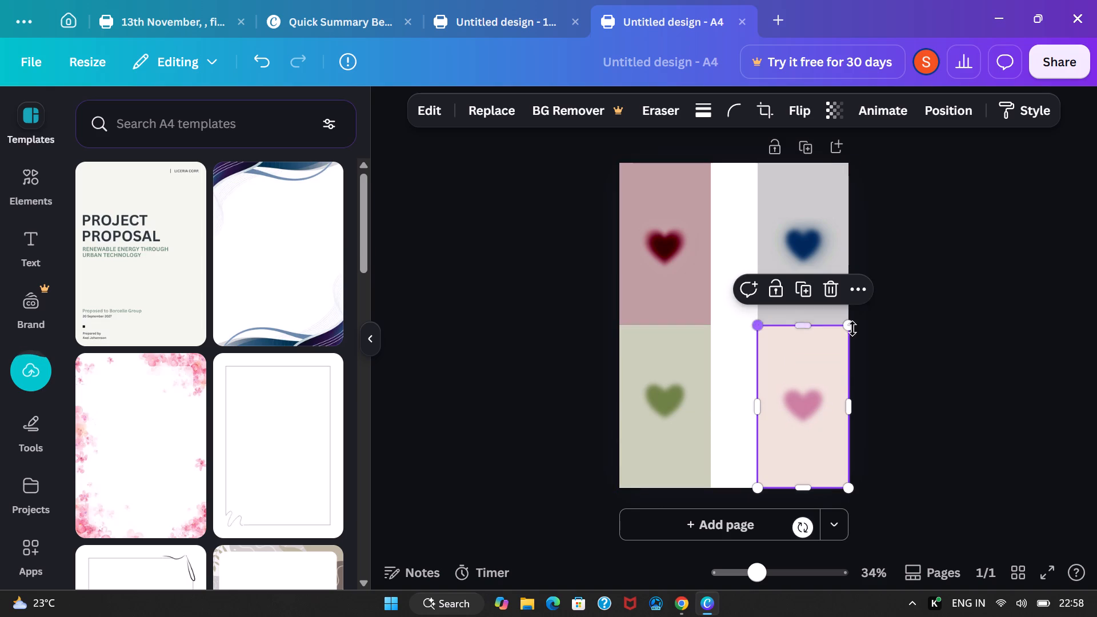
left_click(951, 336)
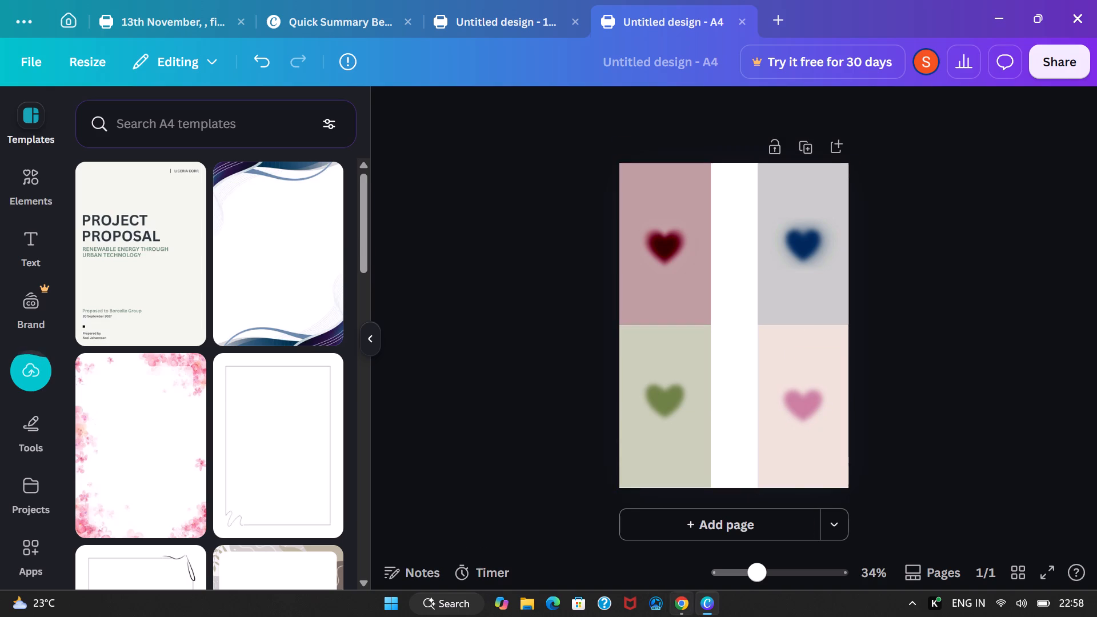
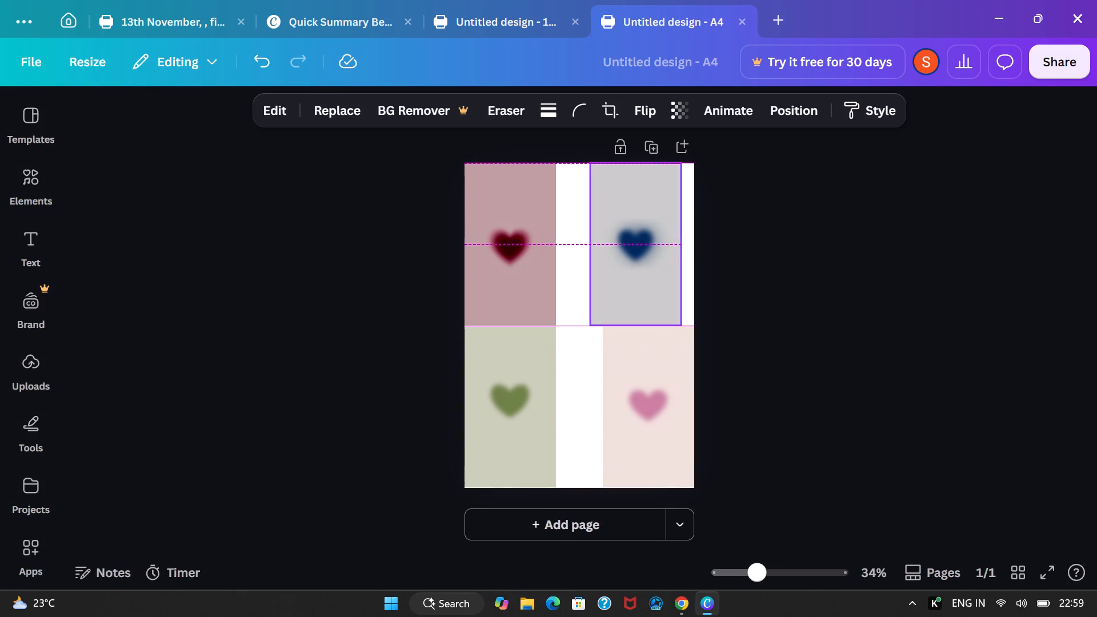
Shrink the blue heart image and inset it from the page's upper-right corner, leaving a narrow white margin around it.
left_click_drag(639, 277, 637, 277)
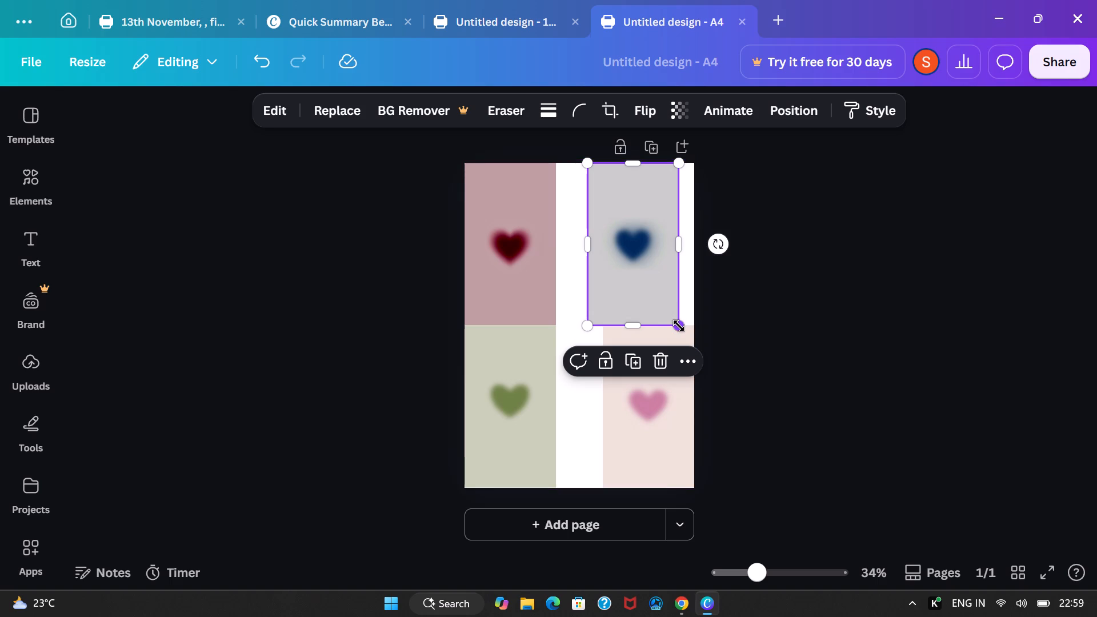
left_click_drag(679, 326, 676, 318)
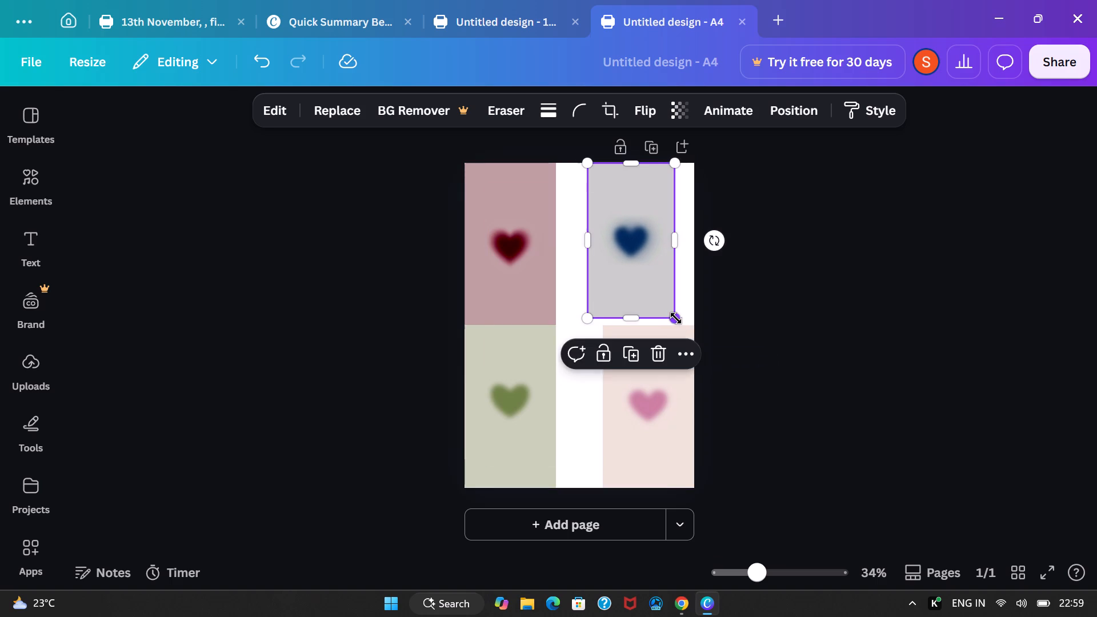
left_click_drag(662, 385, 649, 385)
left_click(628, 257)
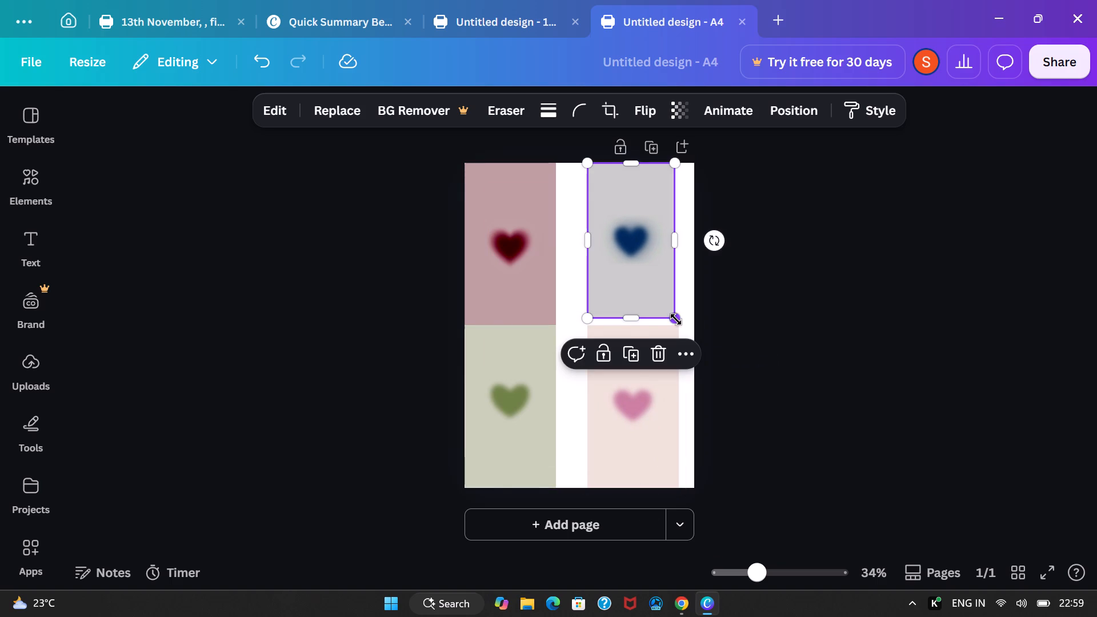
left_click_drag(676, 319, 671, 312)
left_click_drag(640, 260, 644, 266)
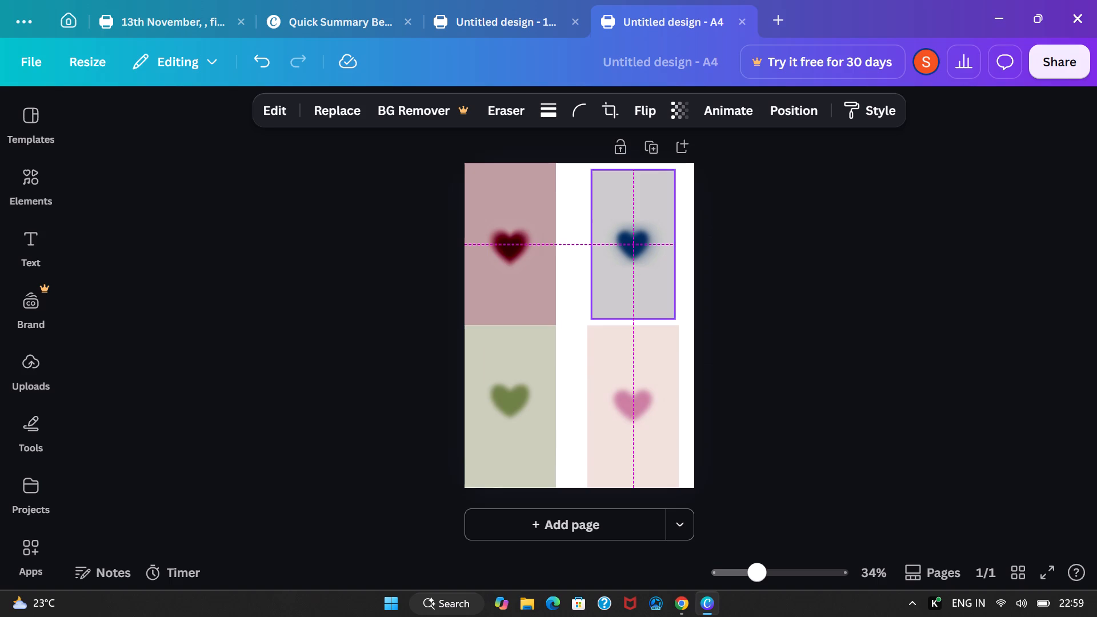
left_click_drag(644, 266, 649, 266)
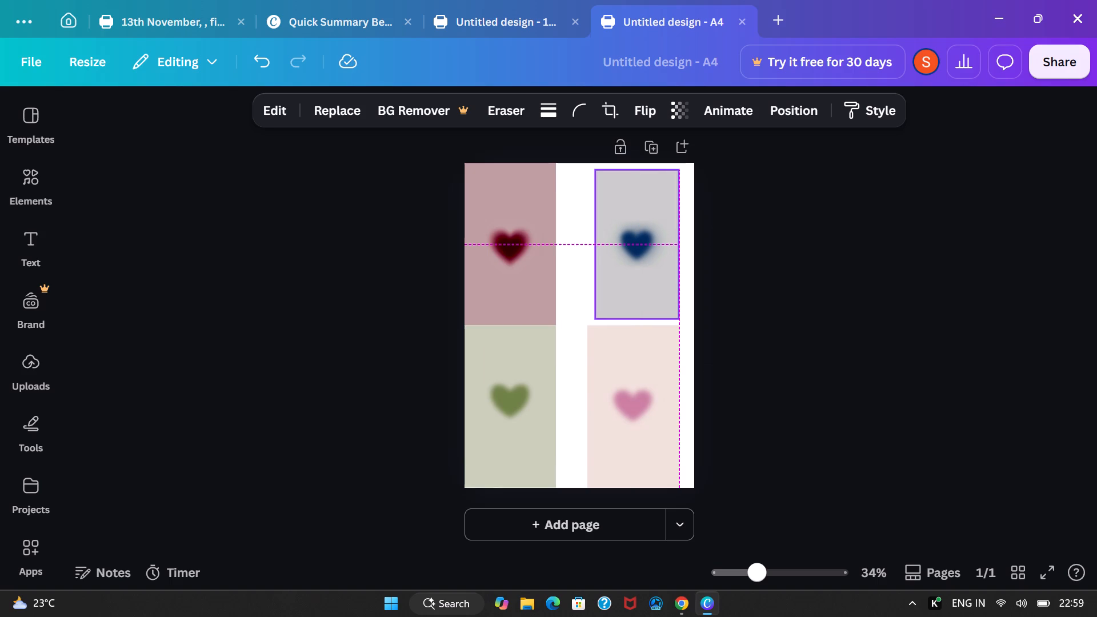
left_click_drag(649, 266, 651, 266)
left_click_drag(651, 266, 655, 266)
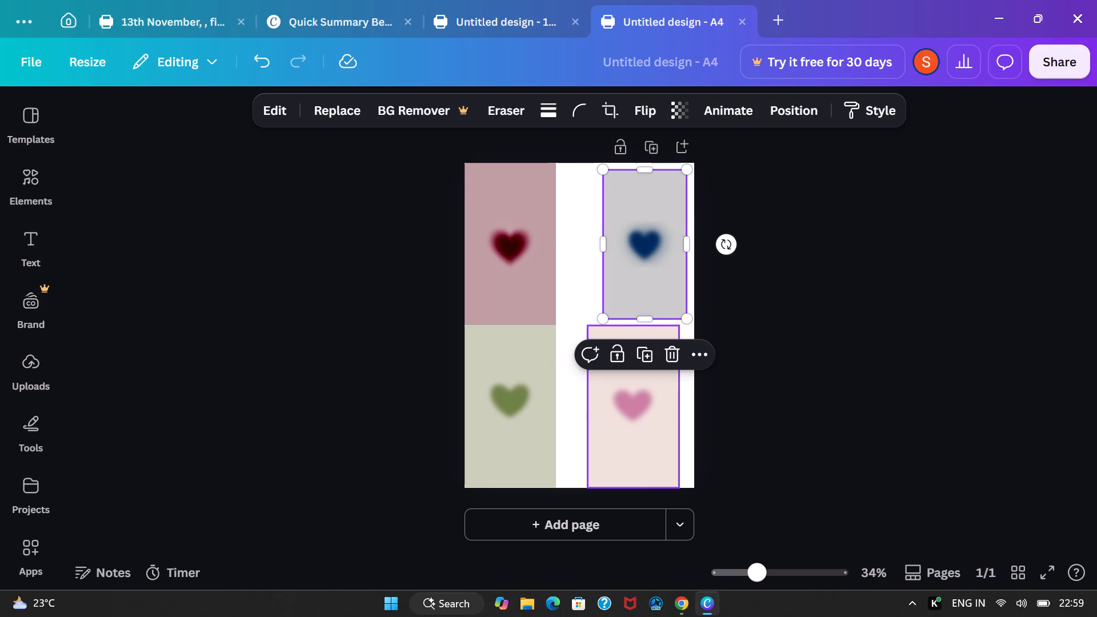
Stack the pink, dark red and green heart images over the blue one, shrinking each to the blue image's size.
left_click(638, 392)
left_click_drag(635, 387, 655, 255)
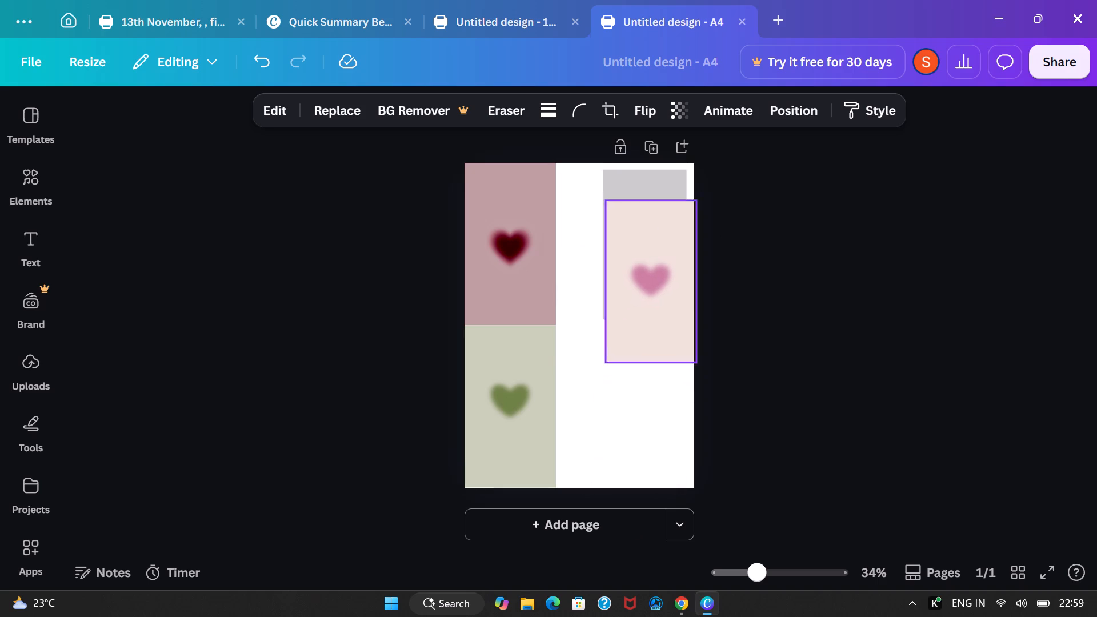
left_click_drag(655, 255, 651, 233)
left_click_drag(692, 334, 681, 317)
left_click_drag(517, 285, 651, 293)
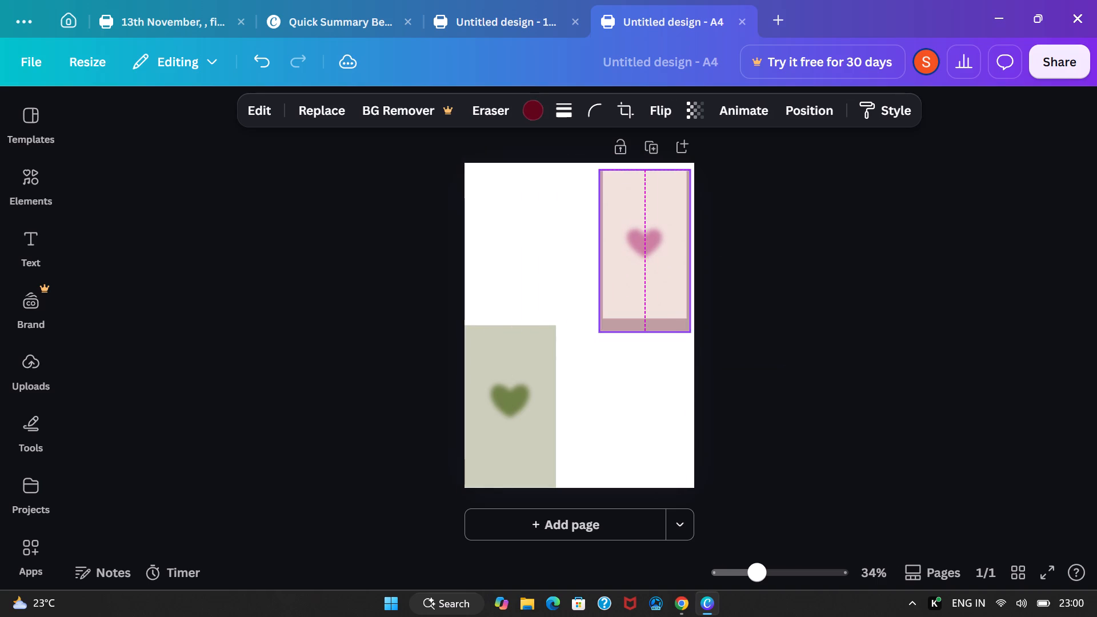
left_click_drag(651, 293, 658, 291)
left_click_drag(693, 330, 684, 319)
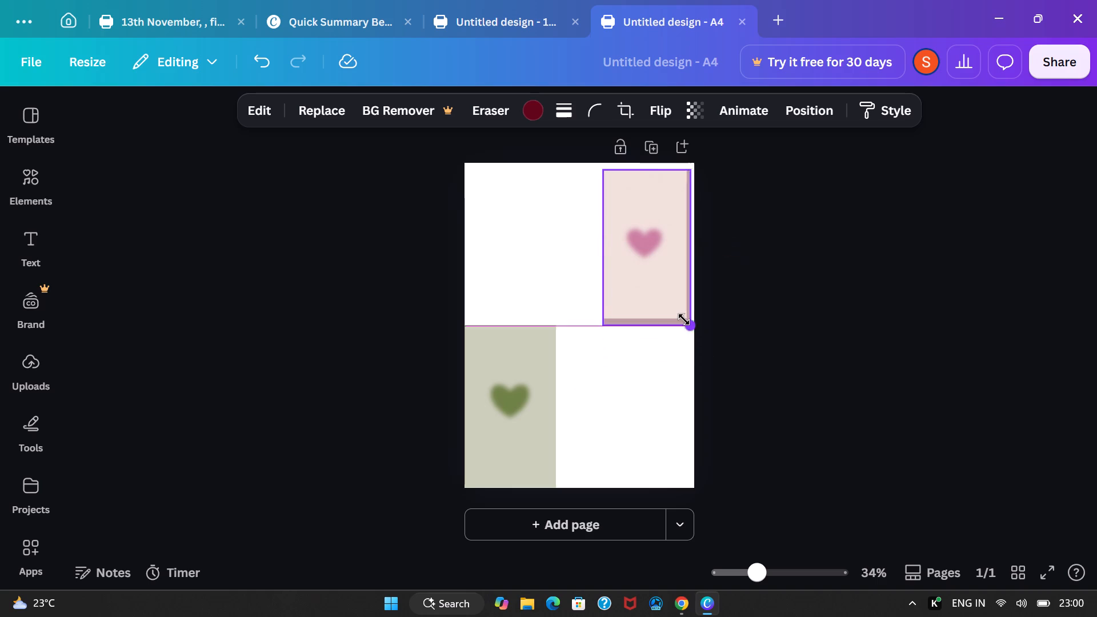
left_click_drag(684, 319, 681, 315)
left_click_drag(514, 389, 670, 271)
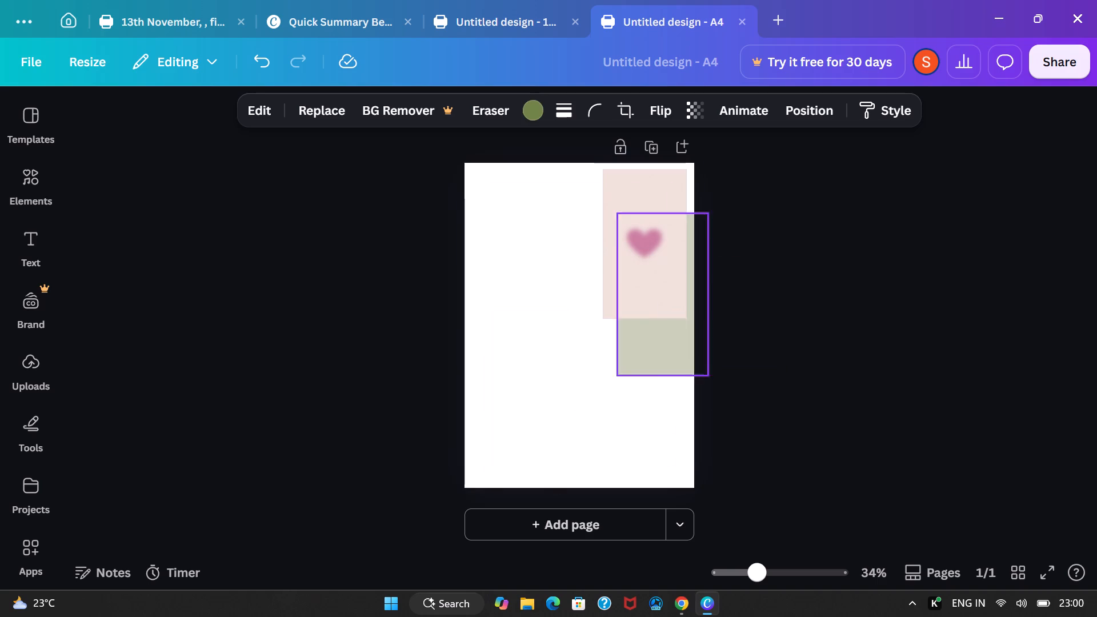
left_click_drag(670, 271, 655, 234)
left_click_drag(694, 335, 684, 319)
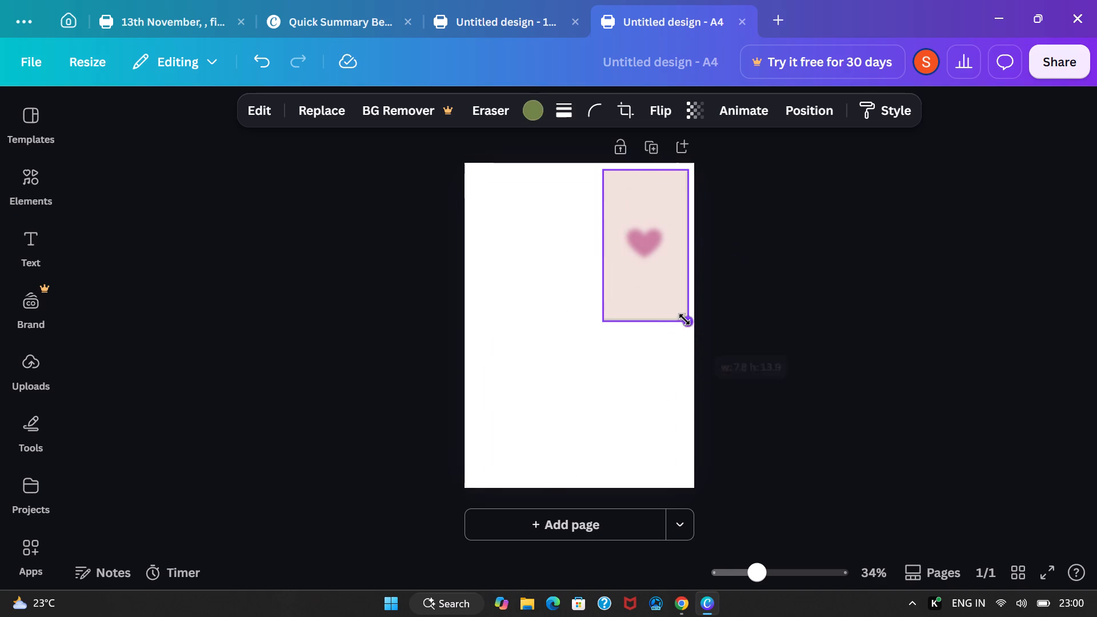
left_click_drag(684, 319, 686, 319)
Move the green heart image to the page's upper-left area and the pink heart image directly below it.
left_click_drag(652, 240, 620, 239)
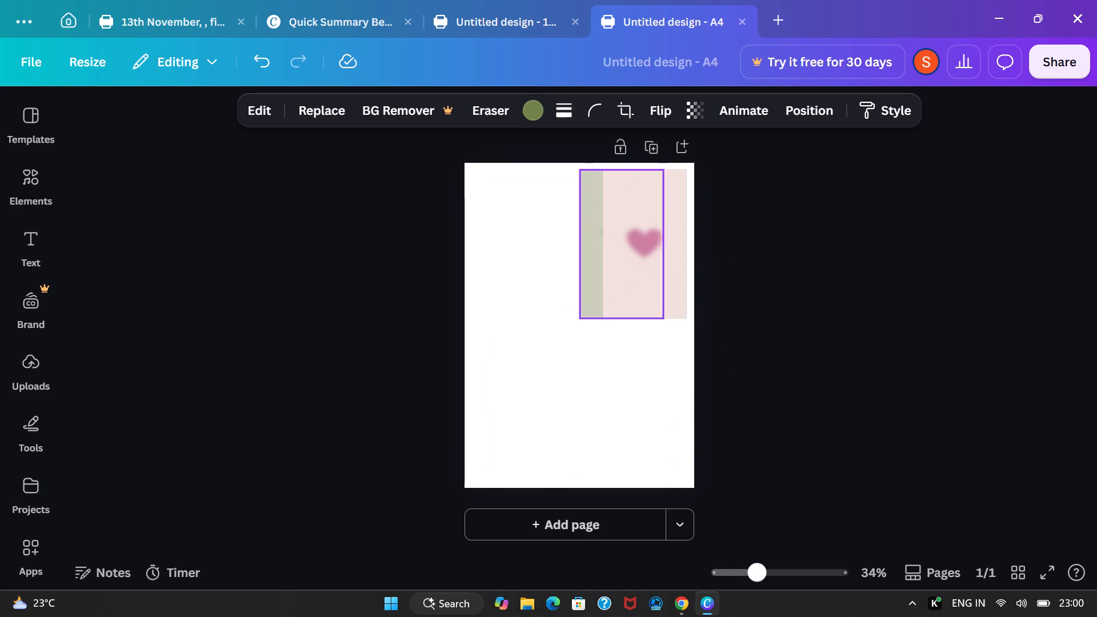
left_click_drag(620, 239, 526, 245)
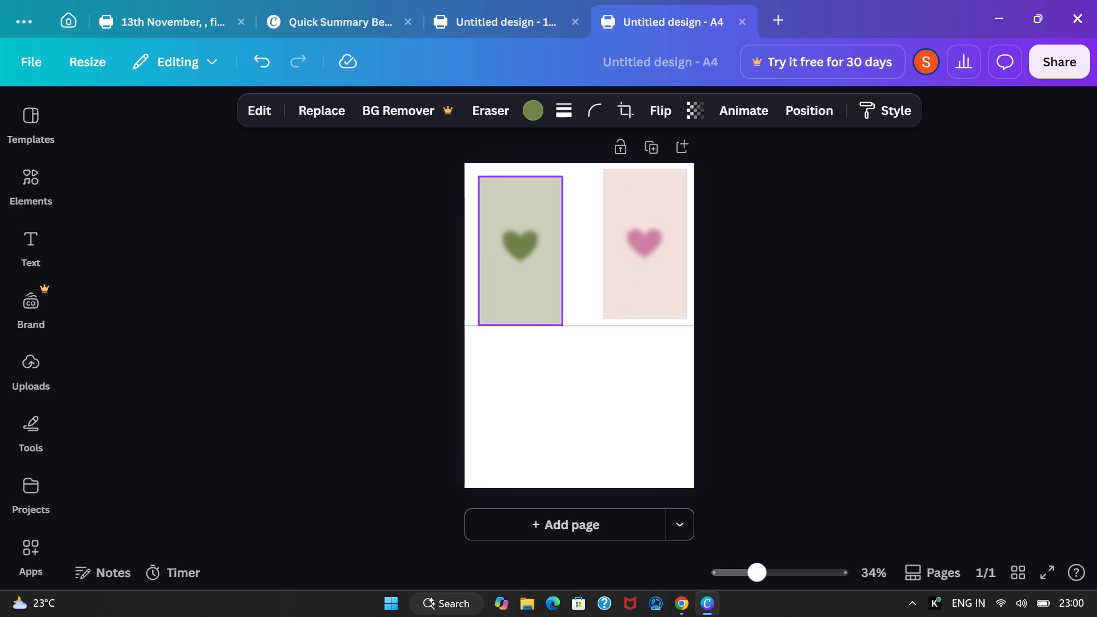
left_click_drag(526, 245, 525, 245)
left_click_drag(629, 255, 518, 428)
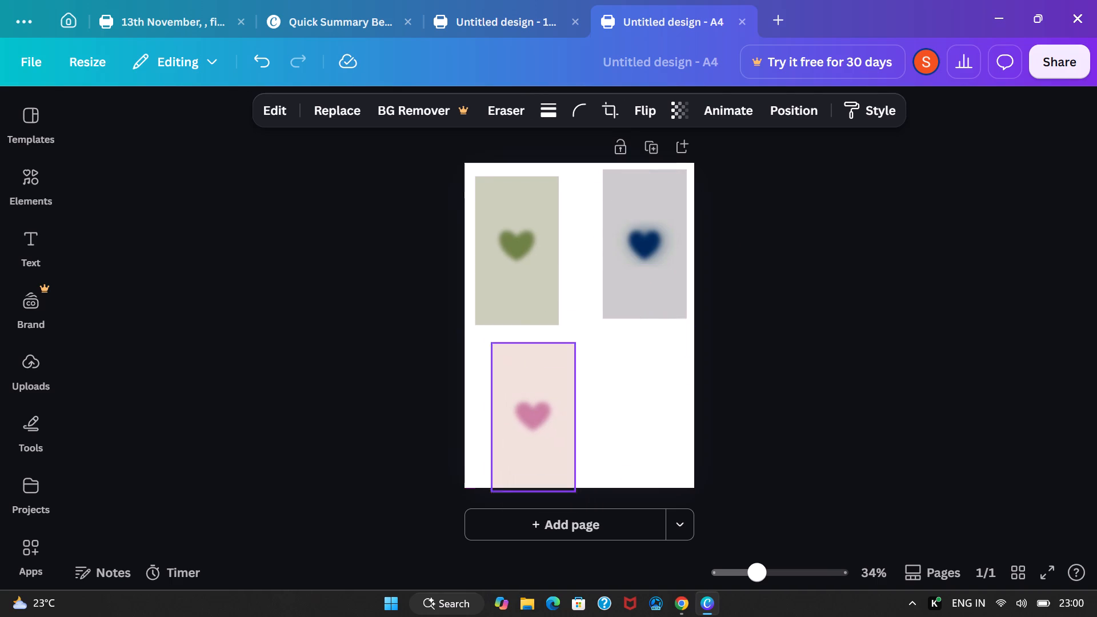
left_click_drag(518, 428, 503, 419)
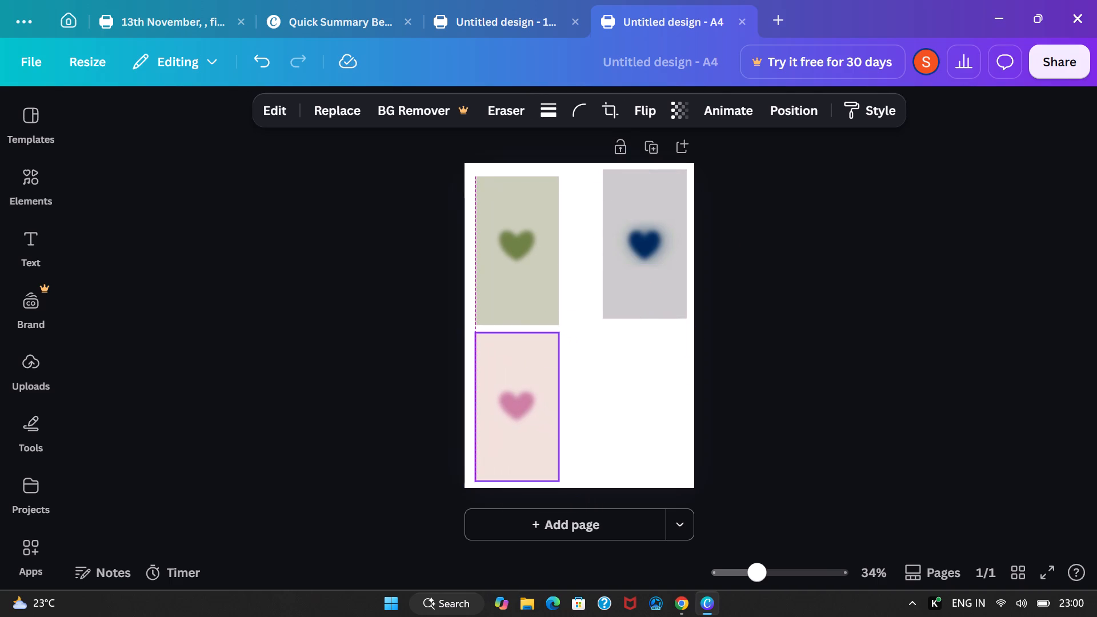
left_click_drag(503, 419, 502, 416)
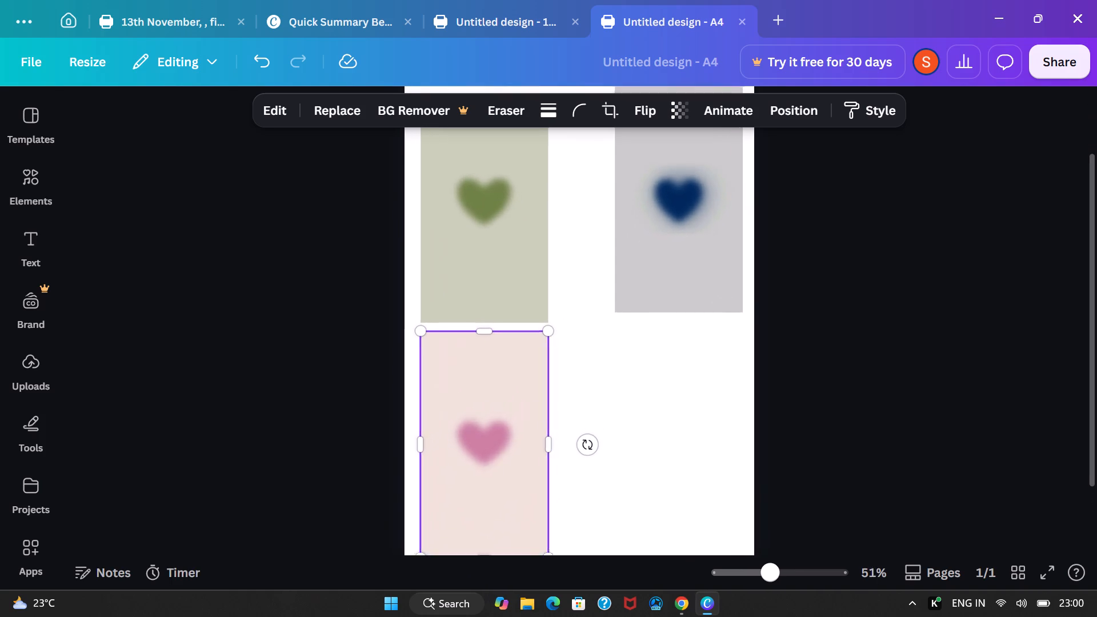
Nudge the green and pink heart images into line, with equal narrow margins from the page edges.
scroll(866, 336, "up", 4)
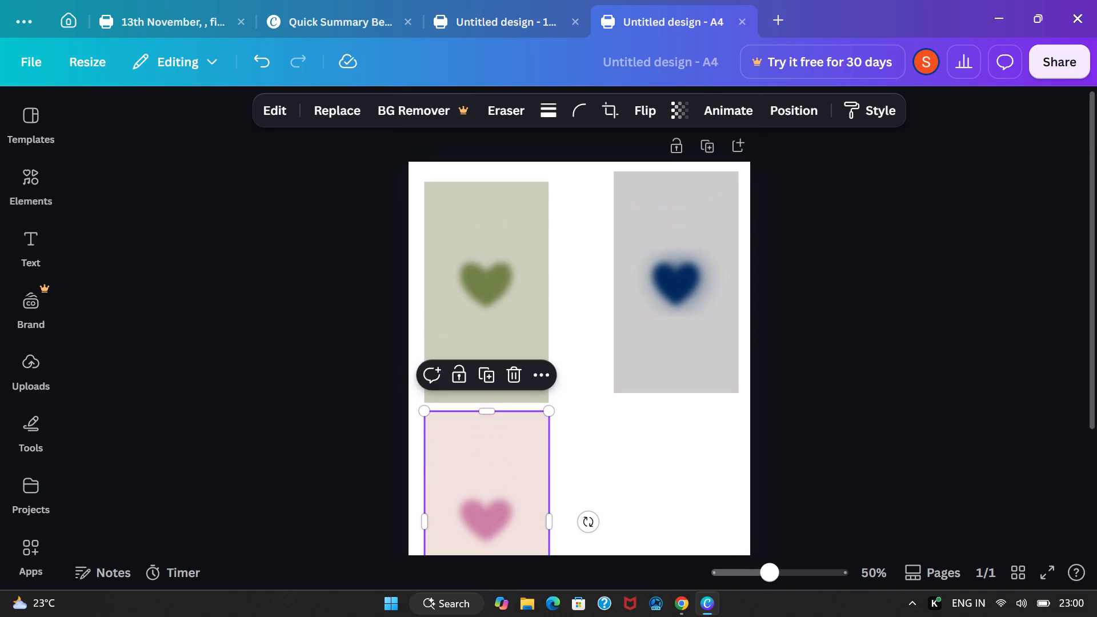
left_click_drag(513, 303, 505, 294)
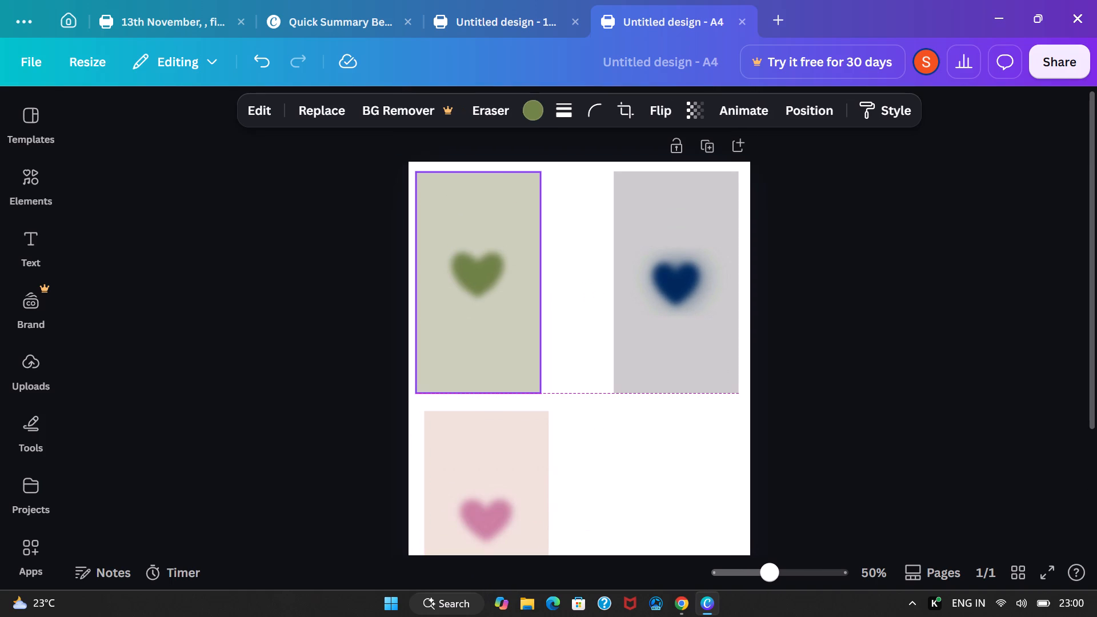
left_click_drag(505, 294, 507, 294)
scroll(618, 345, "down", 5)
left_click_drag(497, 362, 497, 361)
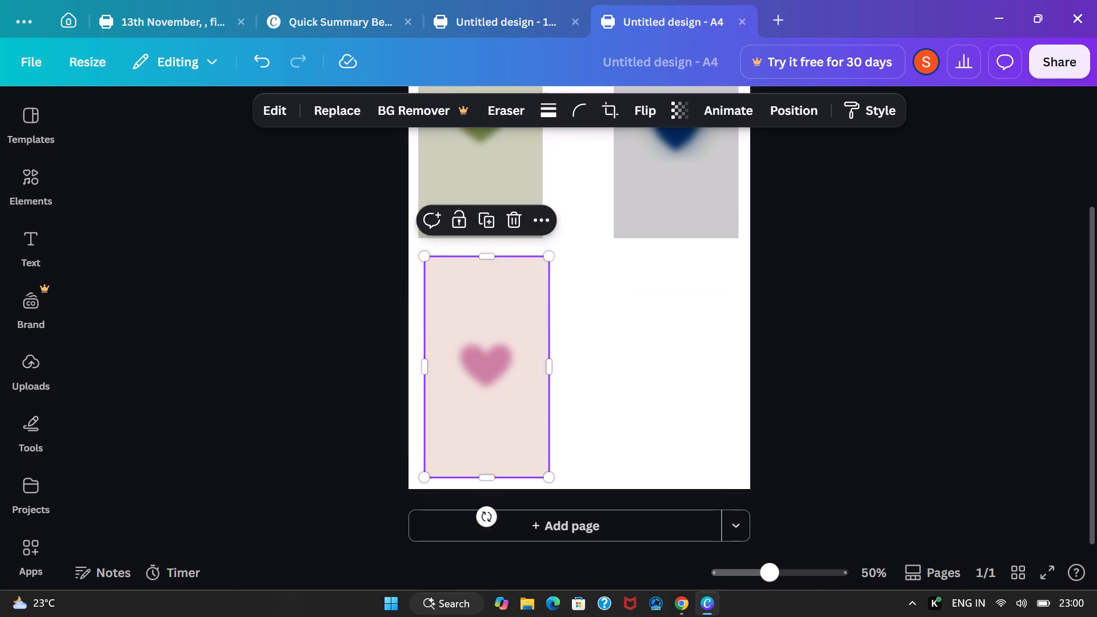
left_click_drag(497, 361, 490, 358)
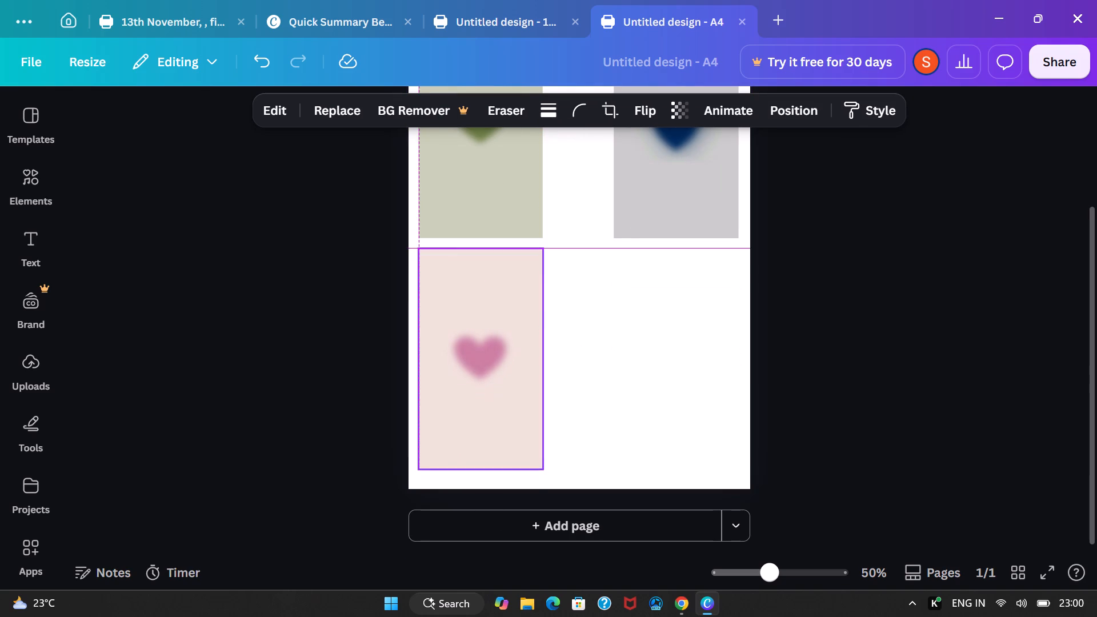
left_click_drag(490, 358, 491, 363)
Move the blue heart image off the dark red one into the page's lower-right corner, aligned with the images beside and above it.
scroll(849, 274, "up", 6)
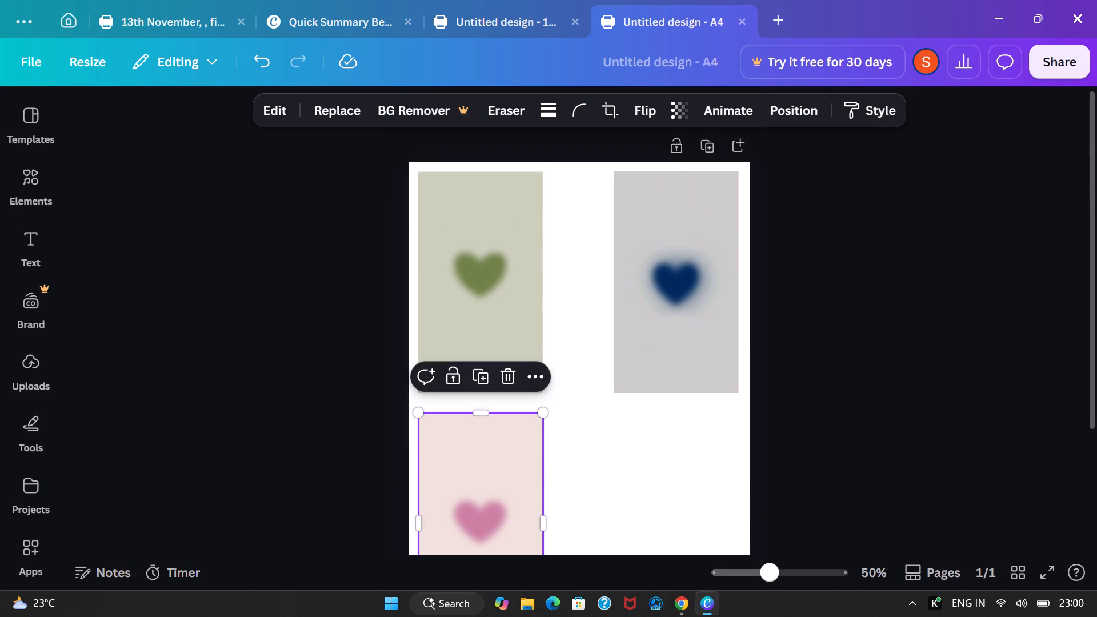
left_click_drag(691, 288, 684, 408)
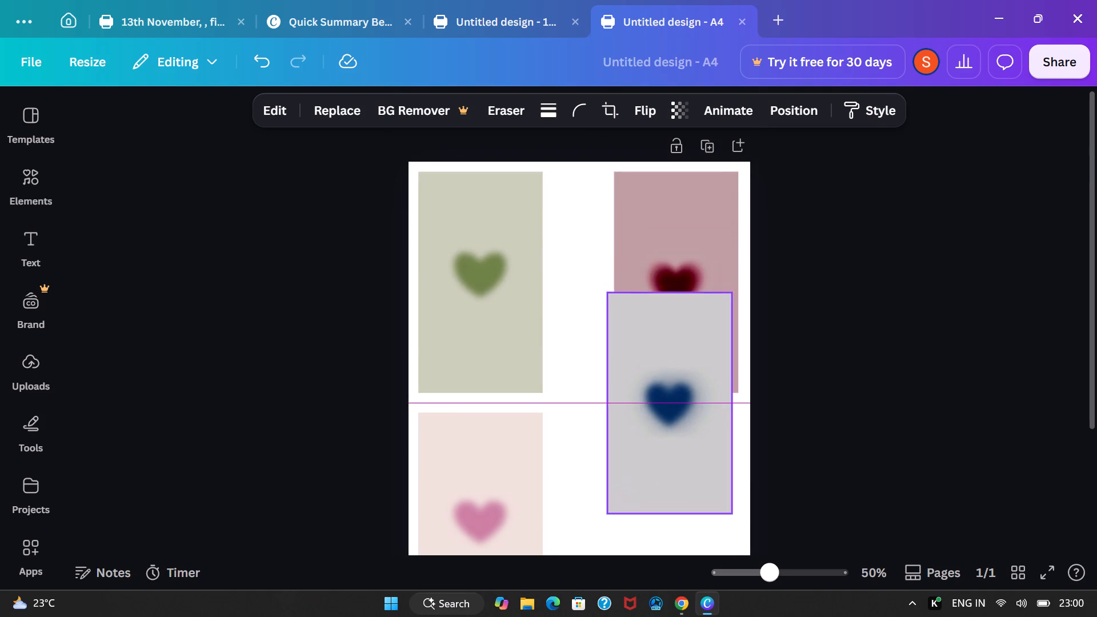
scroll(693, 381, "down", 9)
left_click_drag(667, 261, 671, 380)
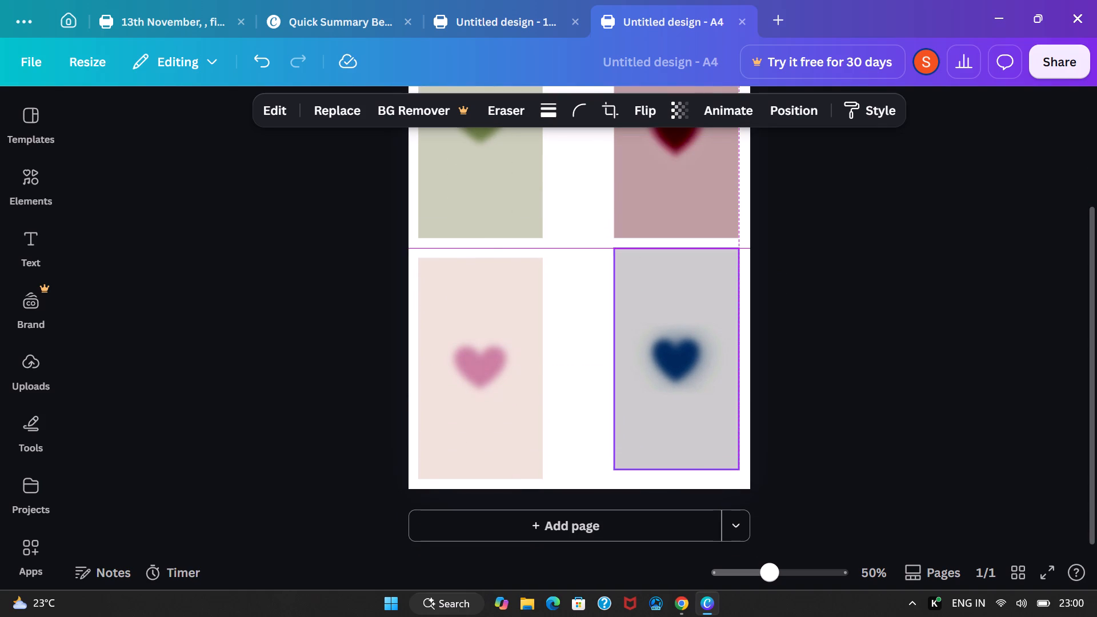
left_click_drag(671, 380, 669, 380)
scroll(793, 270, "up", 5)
Examine the margins and alignment of the four heart images on the page.
left_click(502, 294)
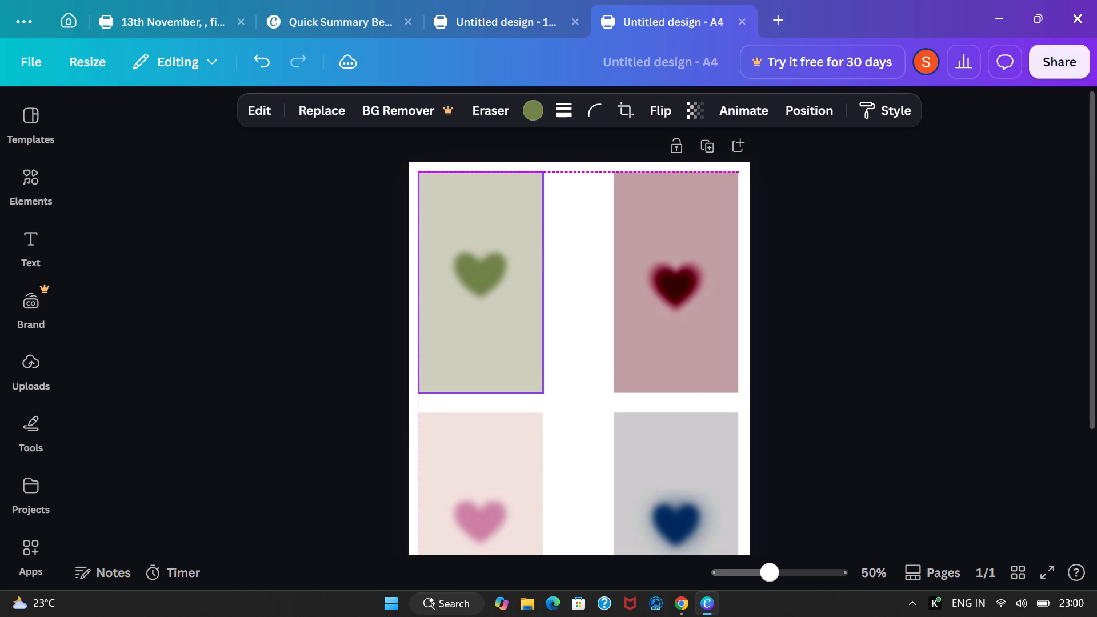
scroll(631, 285, "down", 5)
left_click(485, 332)
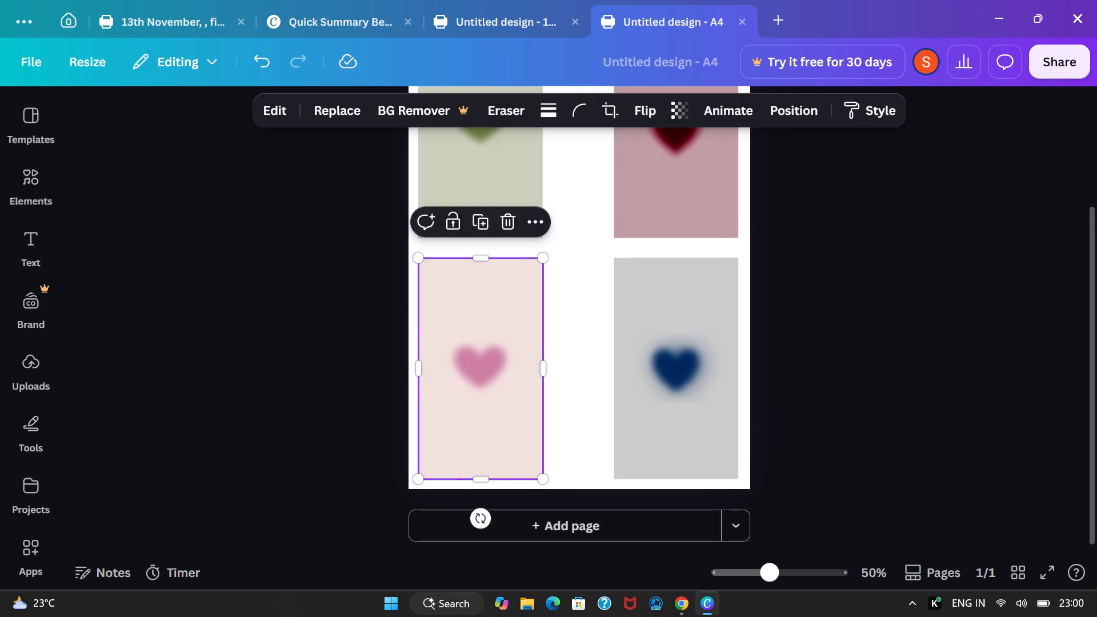
scroll(487, 330, "up", 5)
left_click(469, 306)
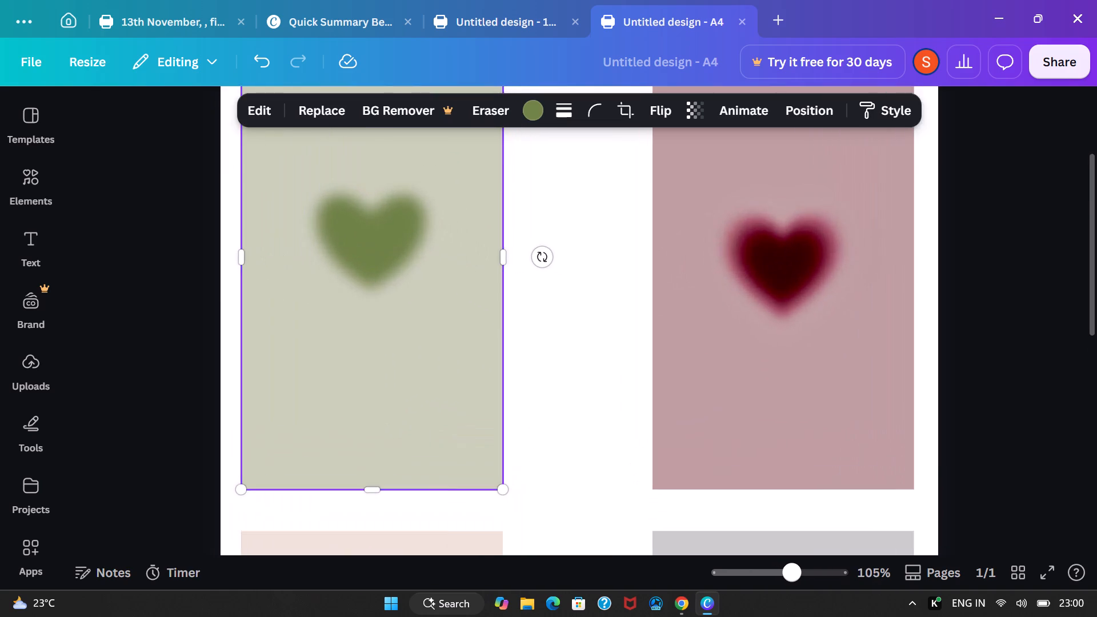
scroll(469, 305, "up", 5)
left_click(101, 280)
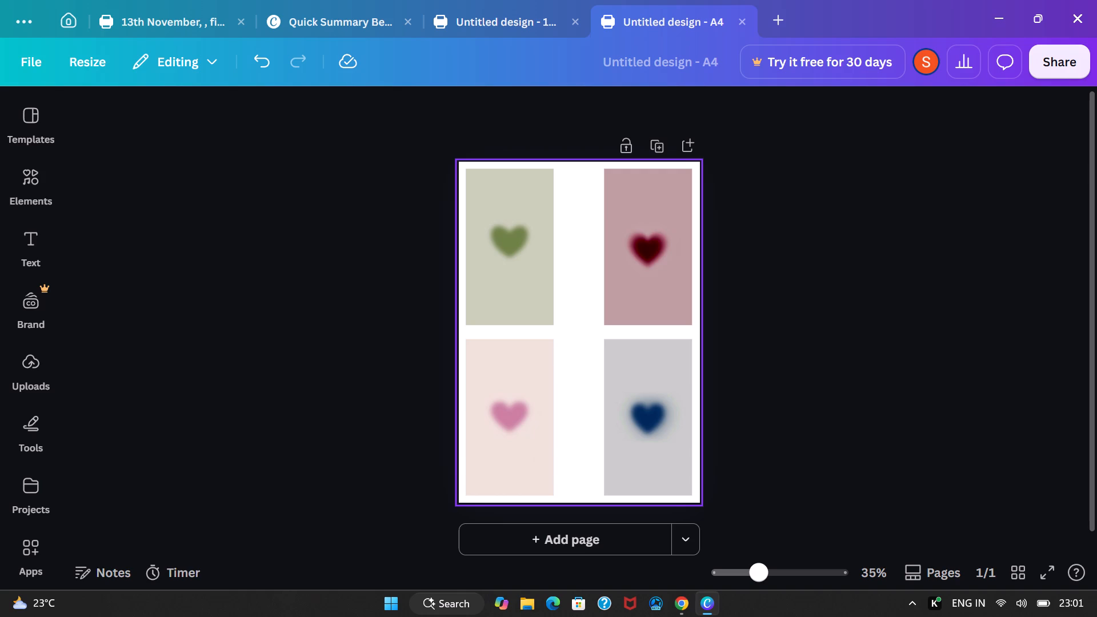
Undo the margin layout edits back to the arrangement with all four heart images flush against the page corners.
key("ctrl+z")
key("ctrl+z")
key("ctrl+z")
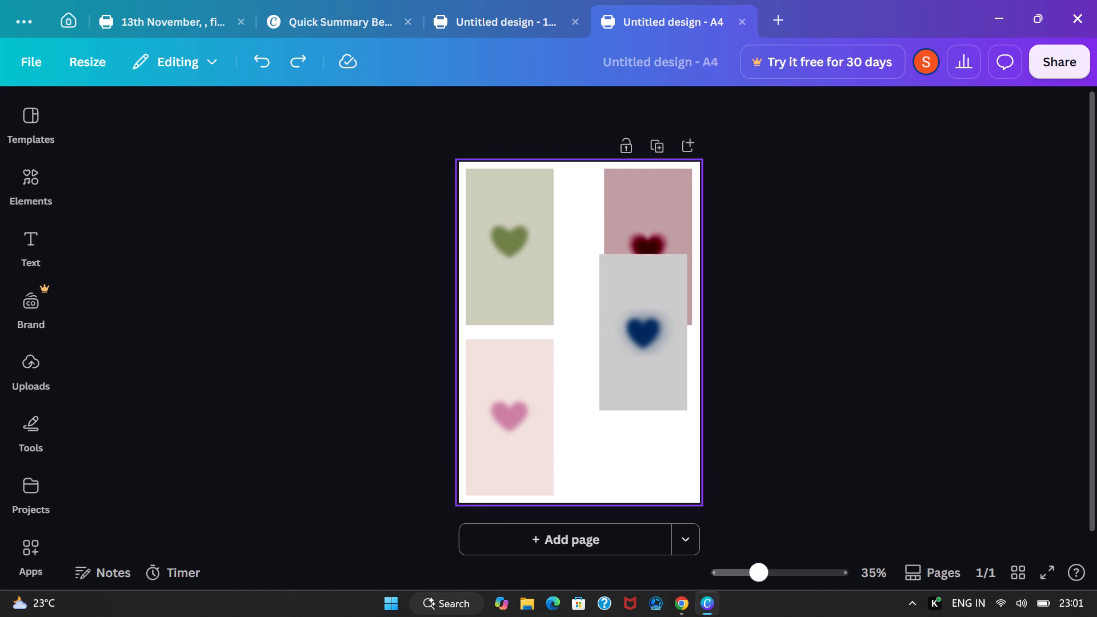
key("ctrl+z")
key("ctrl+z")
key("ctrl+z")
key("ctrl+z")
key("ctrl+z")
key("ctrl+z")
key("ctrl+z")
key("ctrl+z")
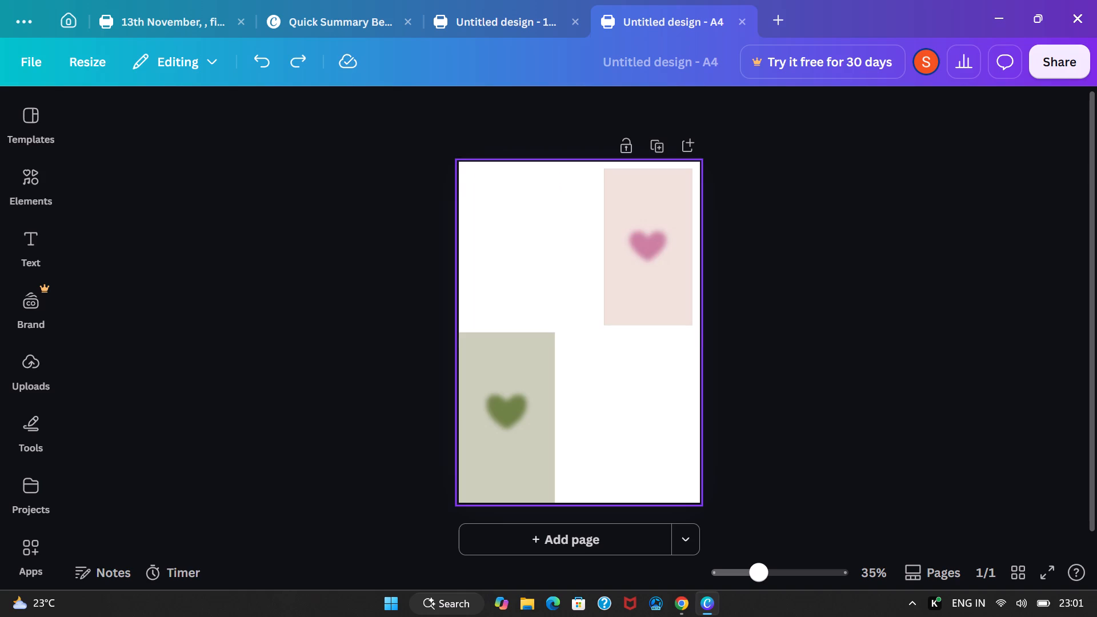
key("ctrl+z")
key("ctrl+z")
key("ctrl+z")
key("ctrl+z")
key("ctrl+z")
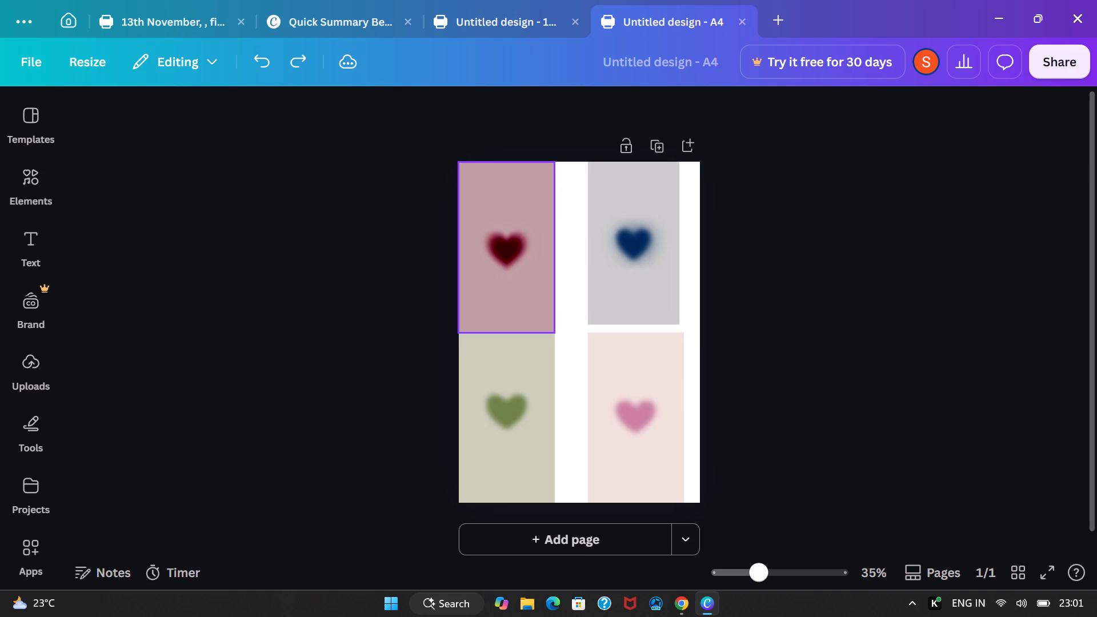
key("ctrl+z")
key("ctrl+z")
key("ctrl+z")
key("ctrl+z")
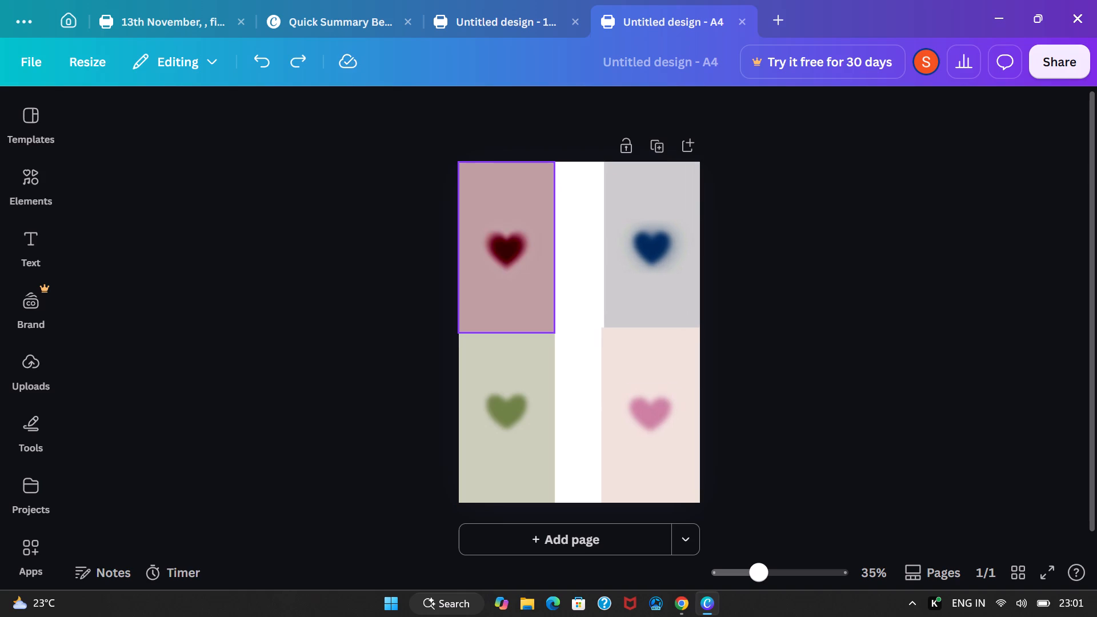
Shrink the pink heart image to about 8.4 by 14.8, matching the blue image's width and meeting its lower edge.
left_click(632, 383)
left_click(606, 327)
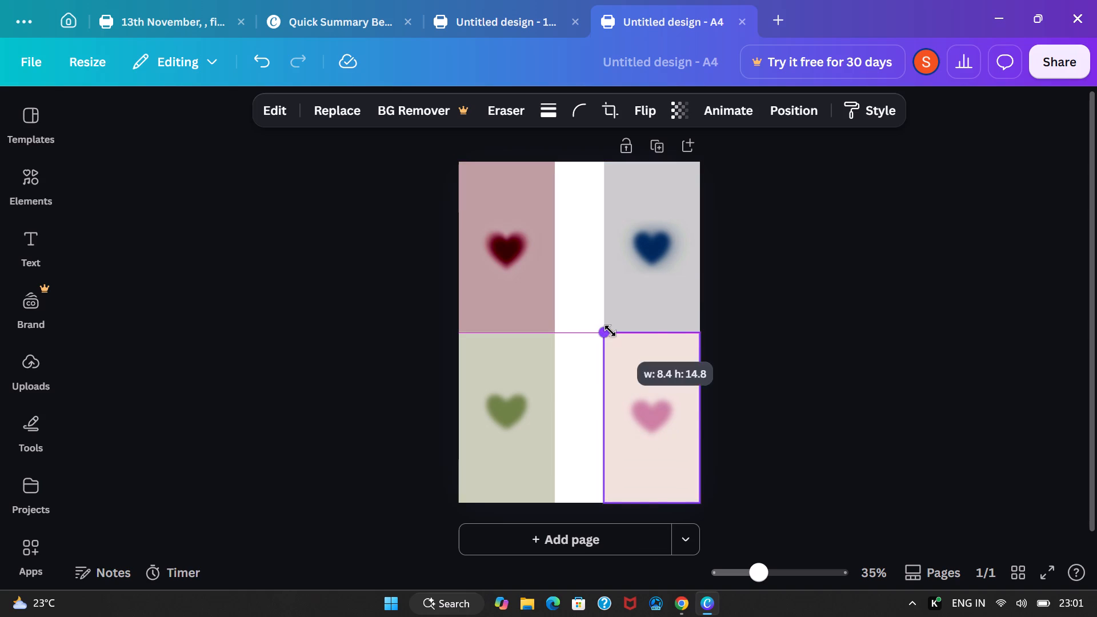
left_click(838, 314)
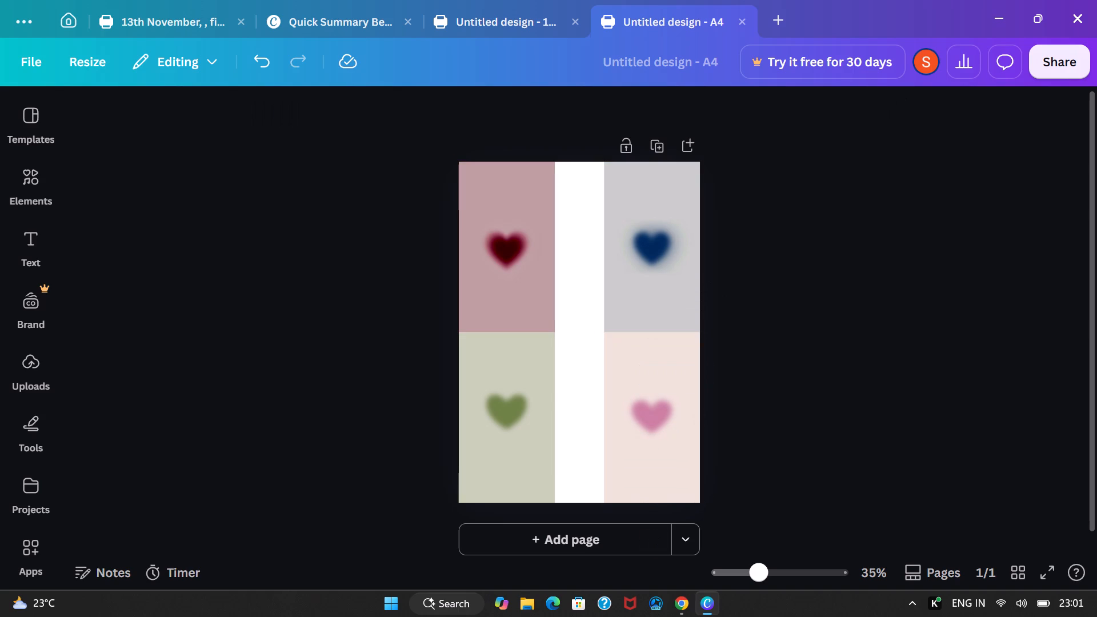
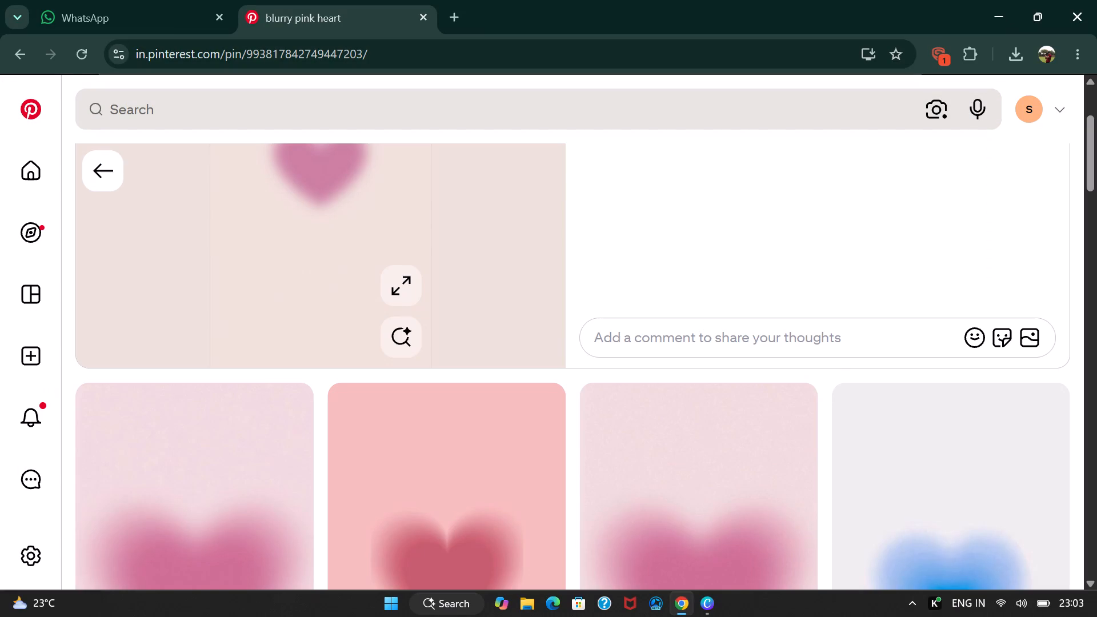
left_click(708, 604)
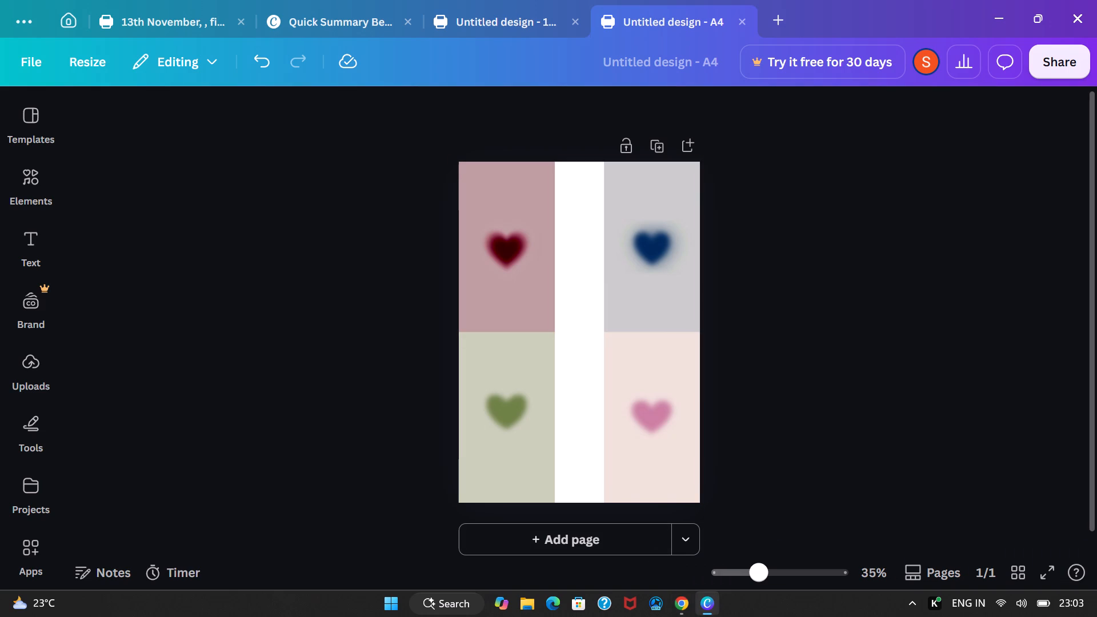
left_click(686, 608)
left_click(460, 14)
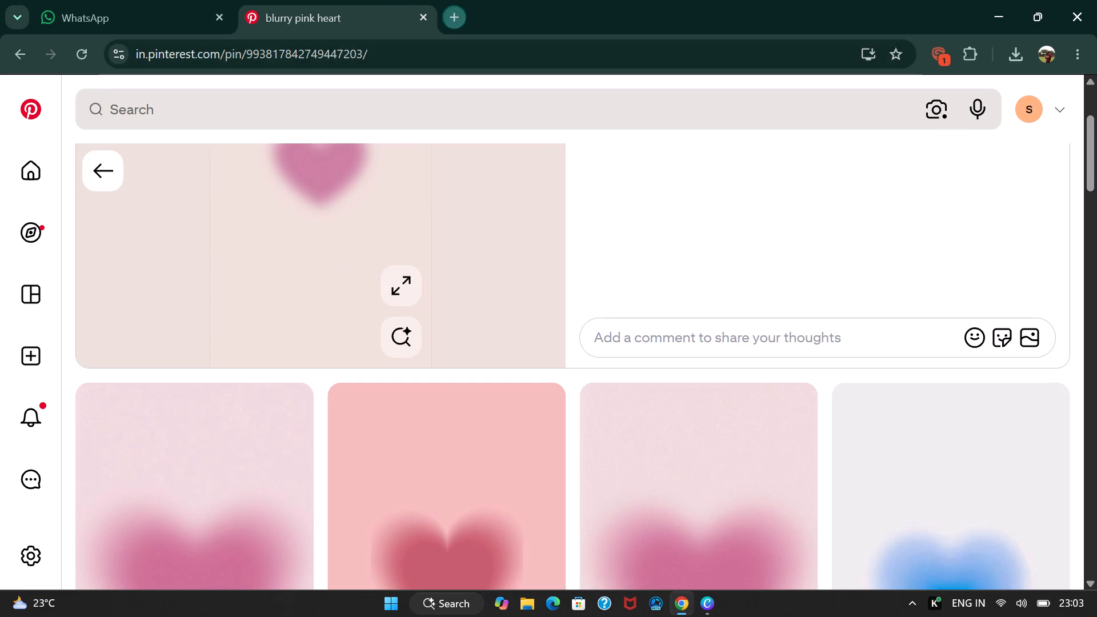
left_click(471, 57)
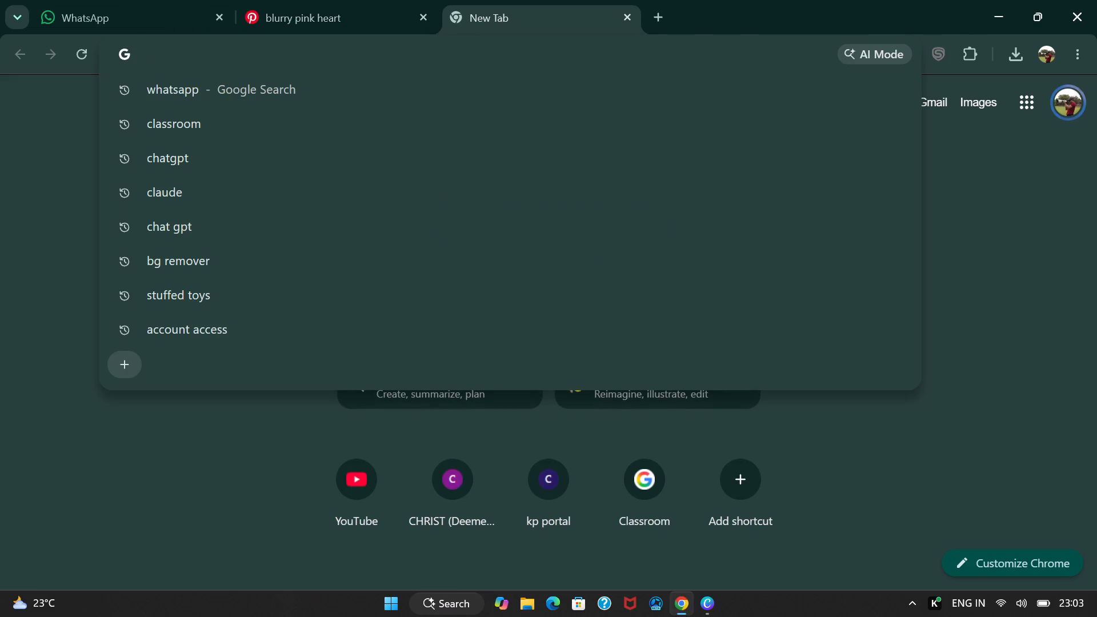
type("lo")
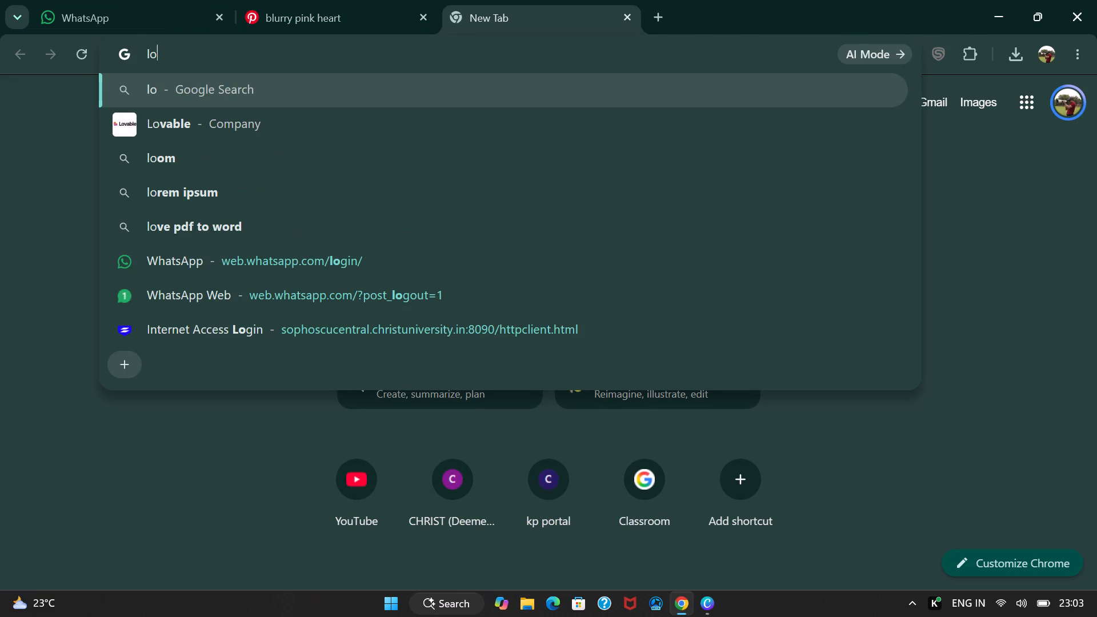
key("BackSpace")
key("BackSpace")
key("BackSpace")
key("BackSpace")
key("BackSpace")
key("BackSpace")
key("BackSpace")
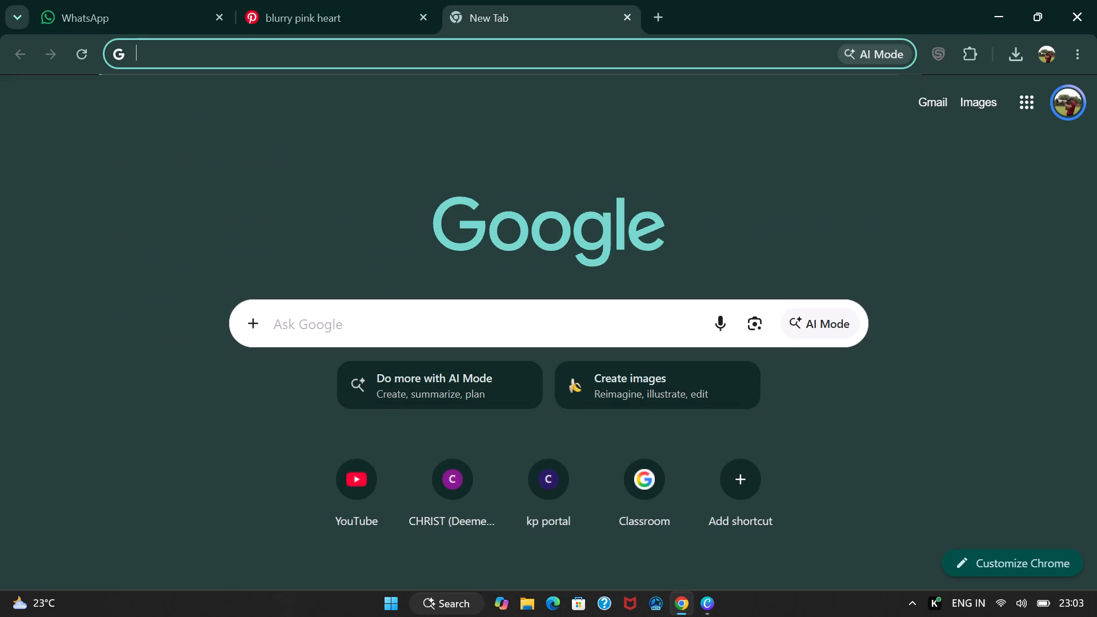
left_click(334, 54)
left_click(311, 50)
left_click(300, 47)
type("ch")
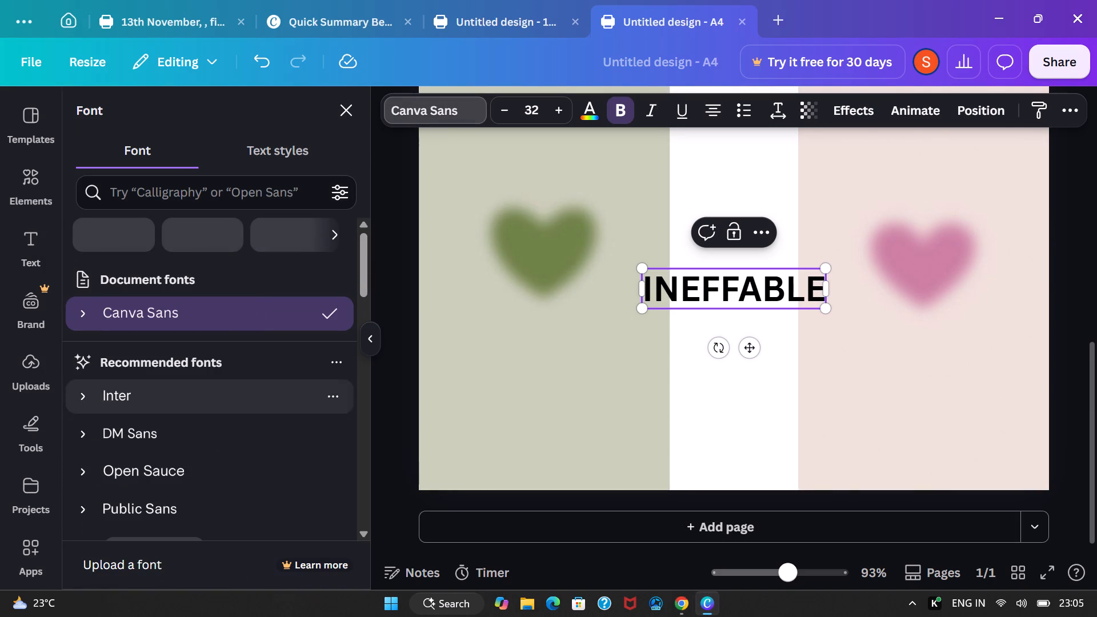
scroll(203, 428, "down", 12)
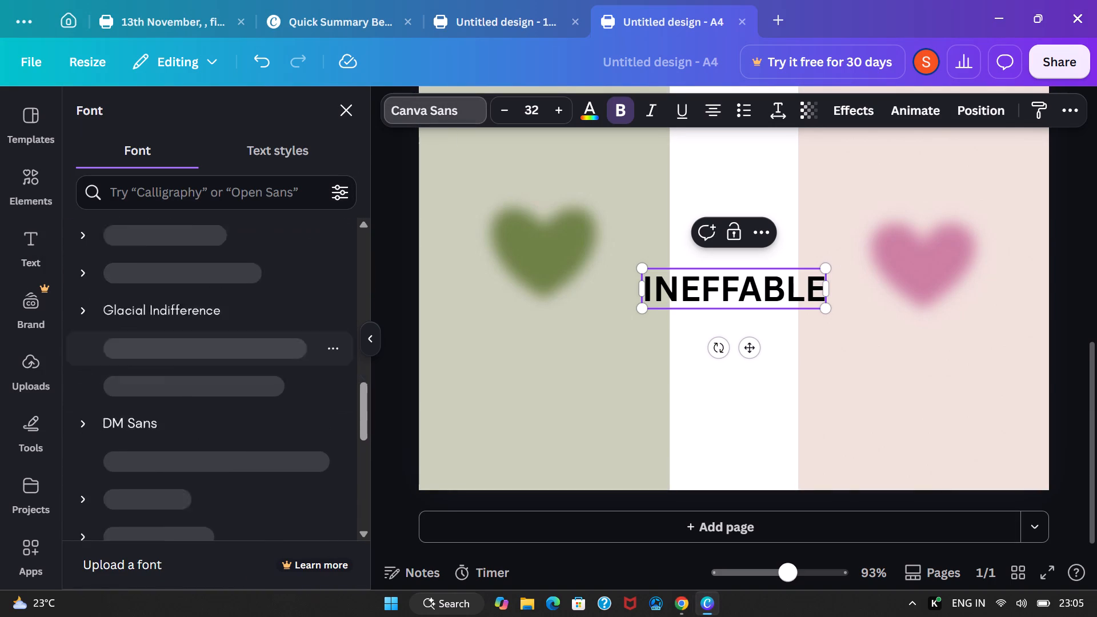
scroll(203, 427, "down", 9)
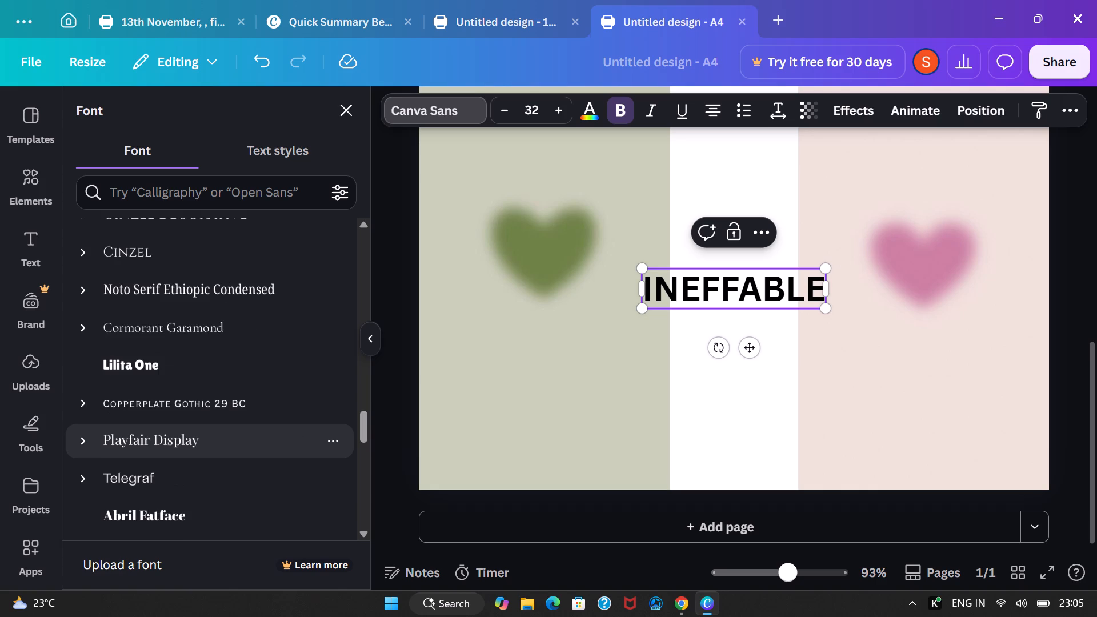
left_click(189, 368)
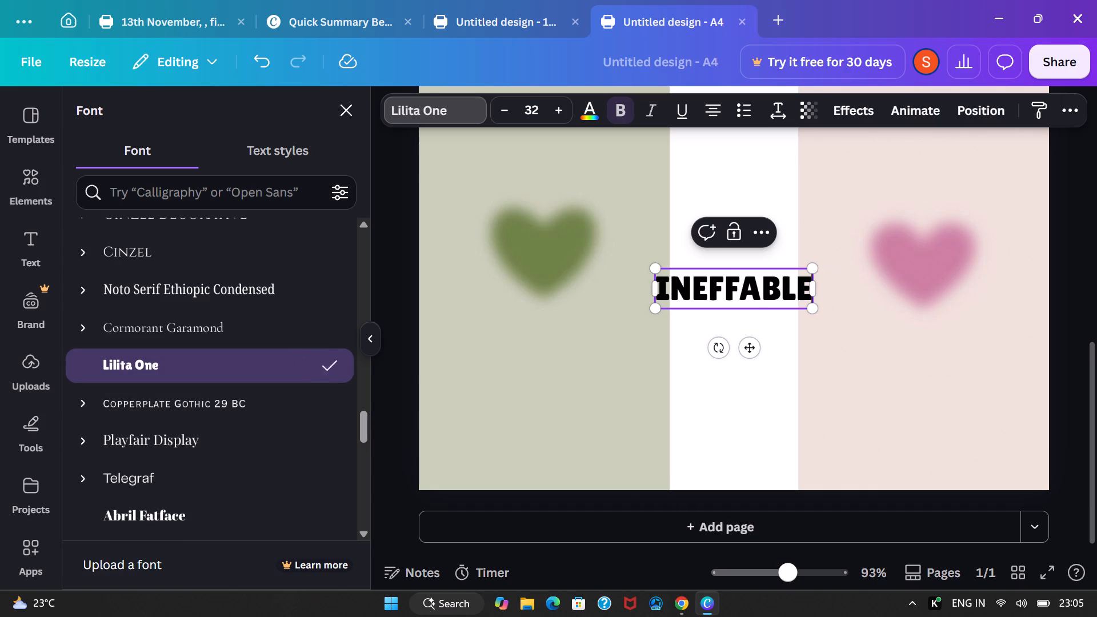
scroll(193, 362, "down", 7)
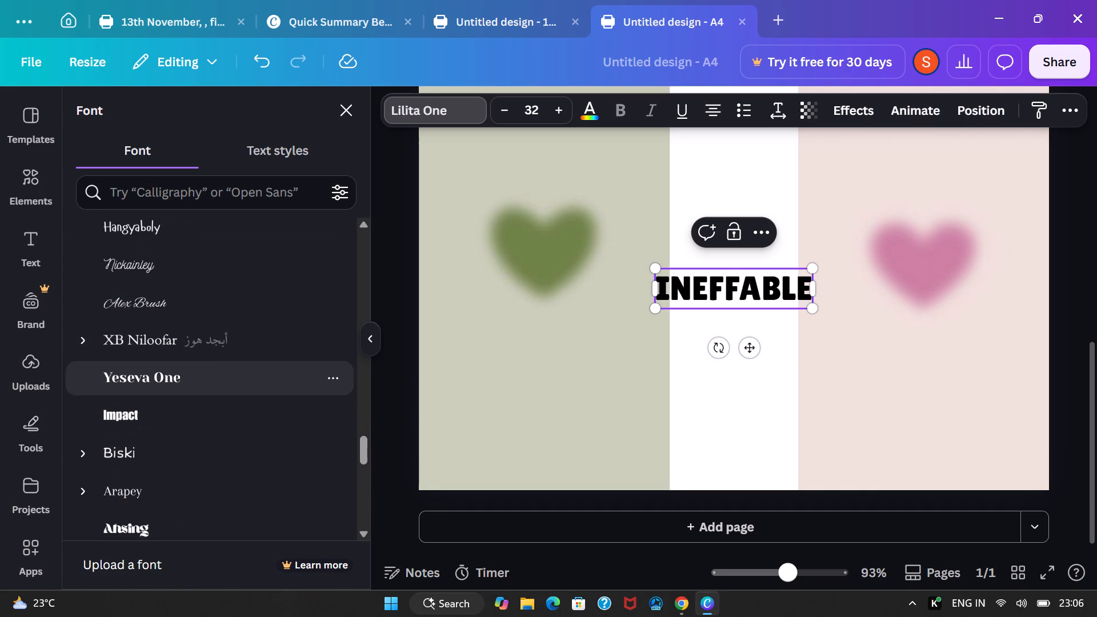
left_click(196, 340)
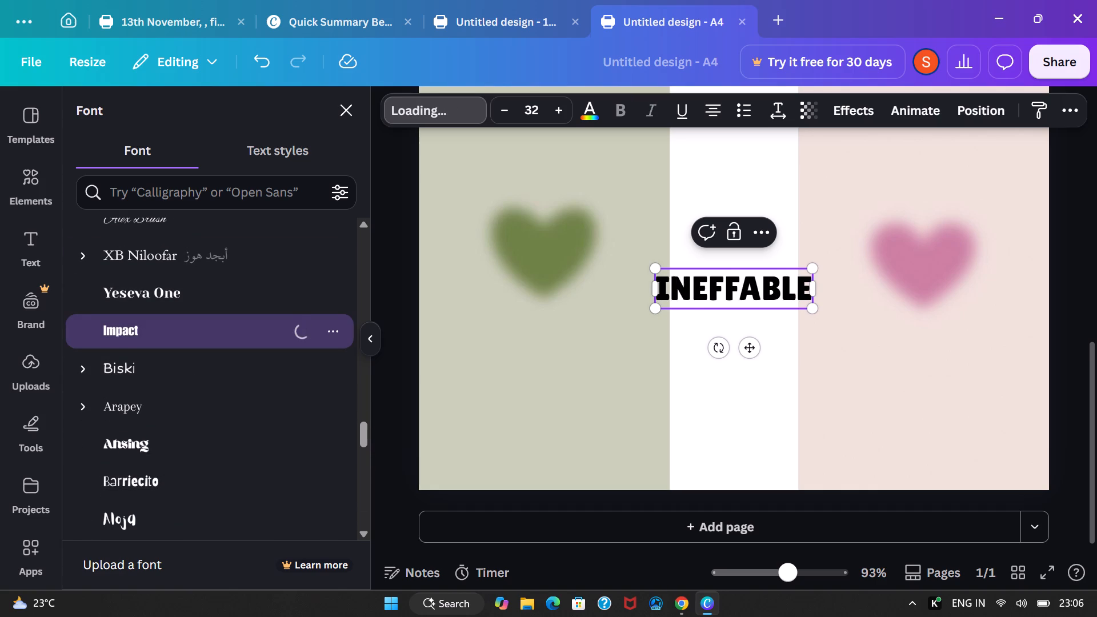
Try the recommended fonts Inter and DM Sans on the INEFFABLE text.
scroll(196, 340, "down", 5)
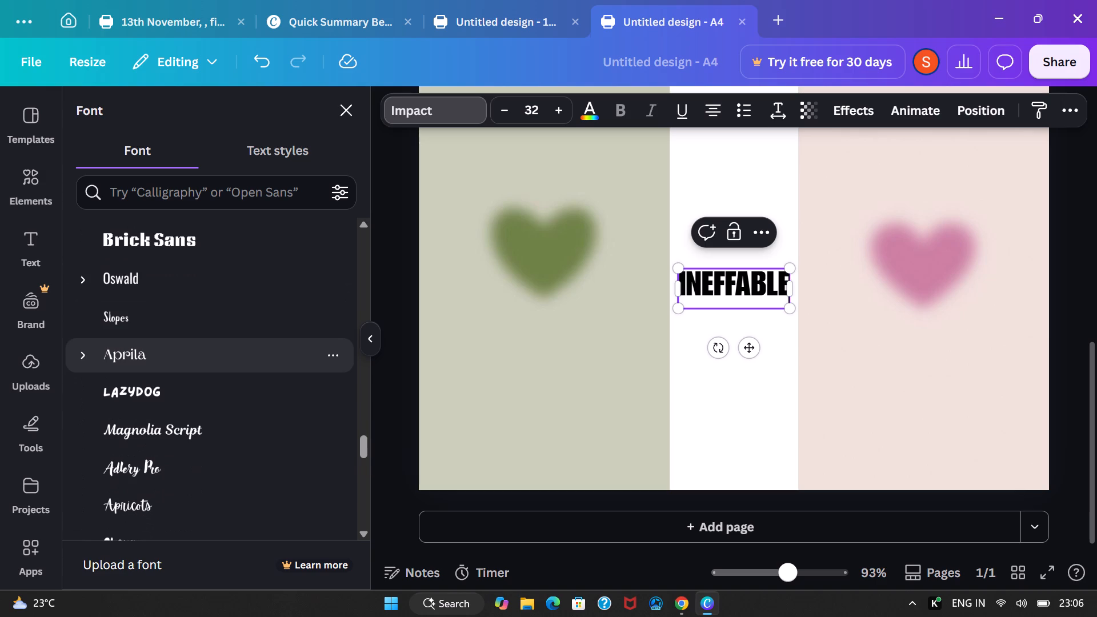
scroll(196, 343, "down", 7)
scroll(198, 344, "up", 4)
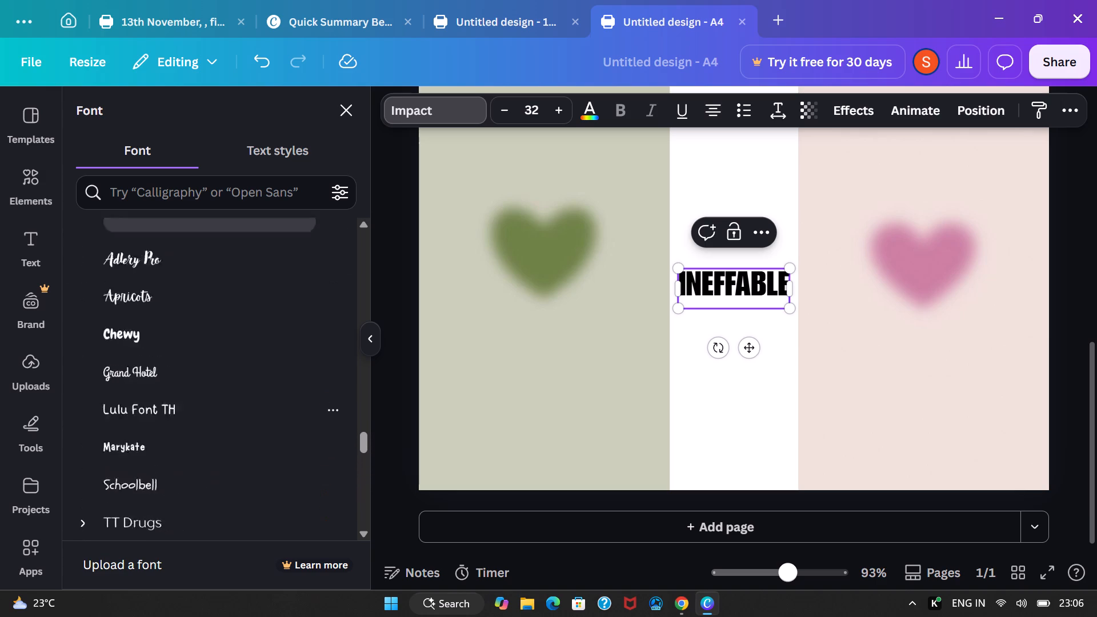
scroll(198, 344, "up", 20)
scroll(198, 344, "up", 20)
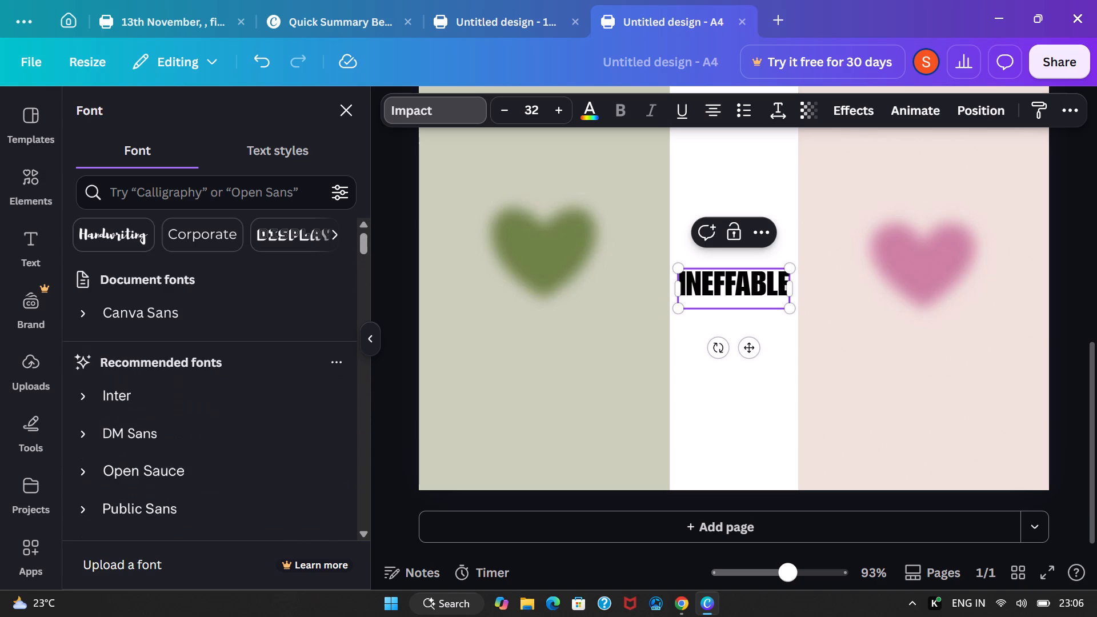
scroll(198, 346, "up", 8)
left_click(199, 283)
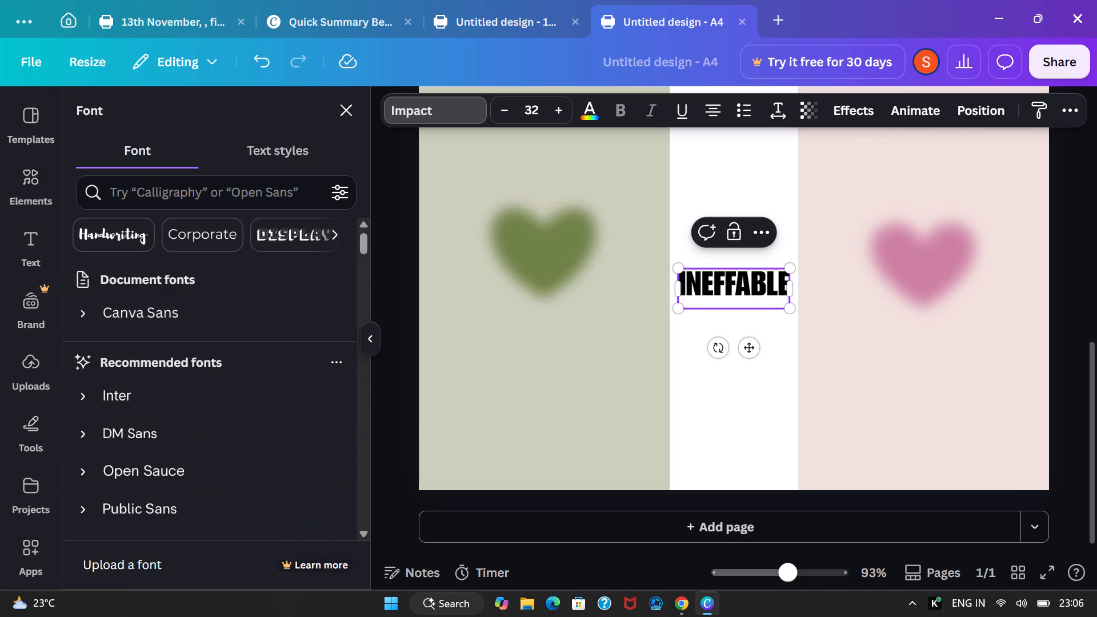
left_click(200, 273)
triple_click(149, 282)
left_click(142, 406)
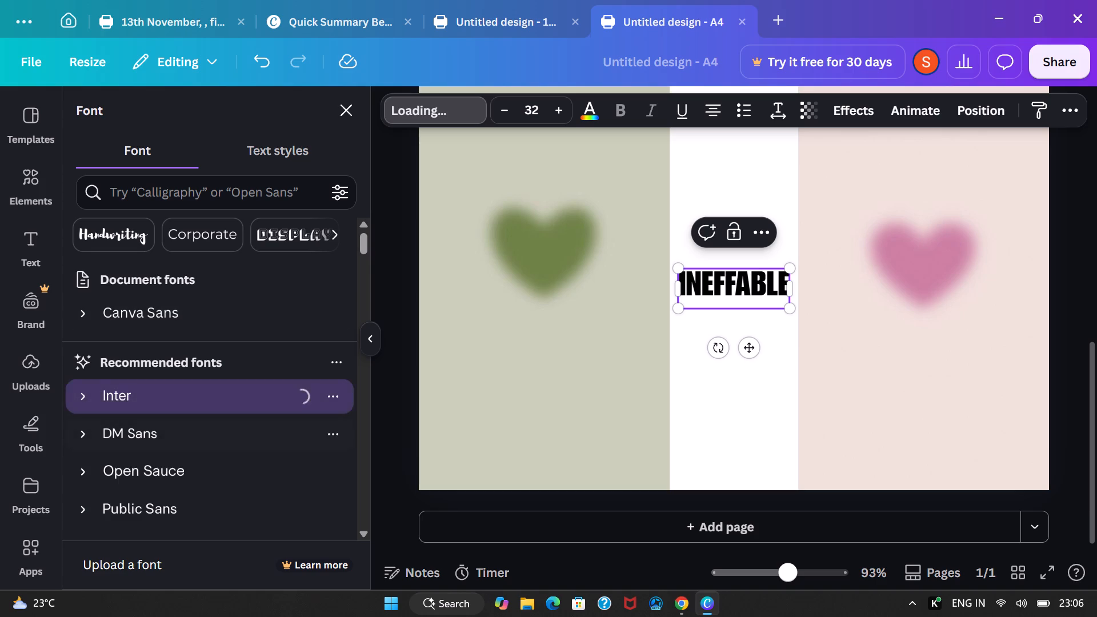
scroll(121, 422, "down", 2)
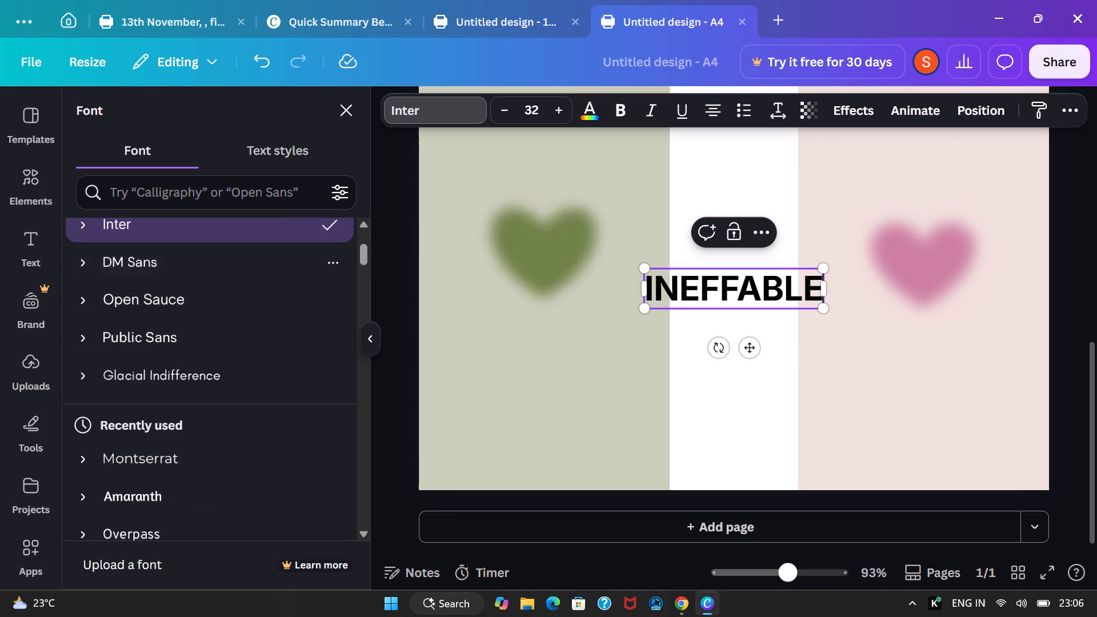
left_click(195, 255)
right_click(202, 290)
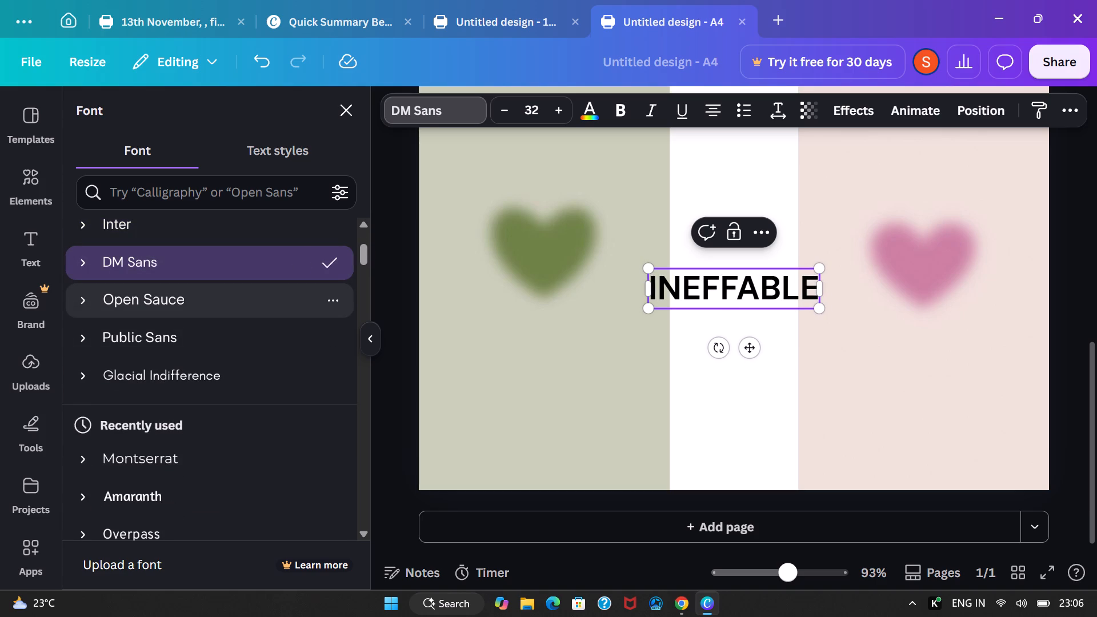
Rewrite the word between the two heart images in sentence case as "Ineffable".
left_click(816, 287)
key("BackSpace")
key("BackSpace")
key("BackSpace")
key("BackSpace")
key("BackSpace")
key("BackSpace")
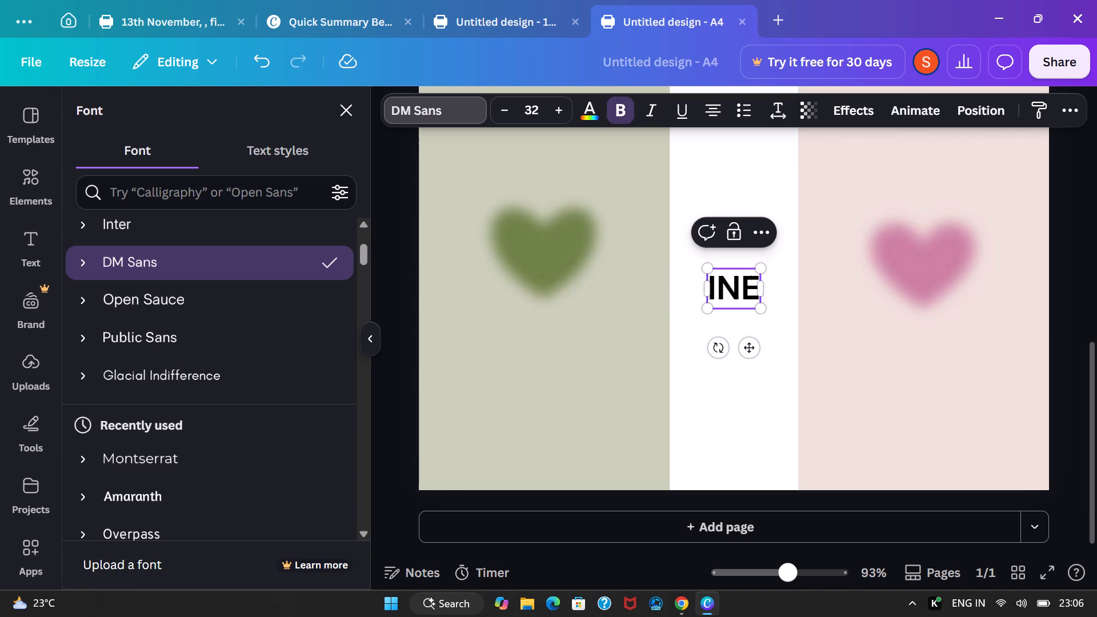
key("BackSpace")
key("BackSpace")
key("BackSpace")
type("neffable")
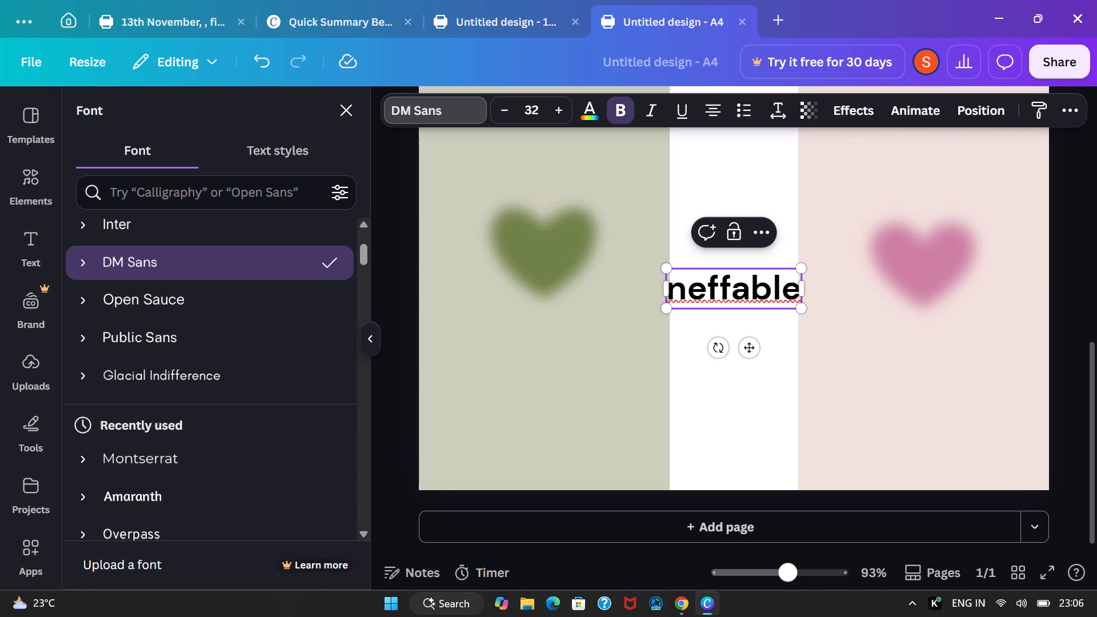
left_click(677, 289)
key("Left")
key("shift+i")
key("Right")
key("Right")
key("Right")
key("Right")
key("Right")
key("Right")
key("Right")
key("Right")
key("Right")
key("Right")
key("Right")
key("Right")
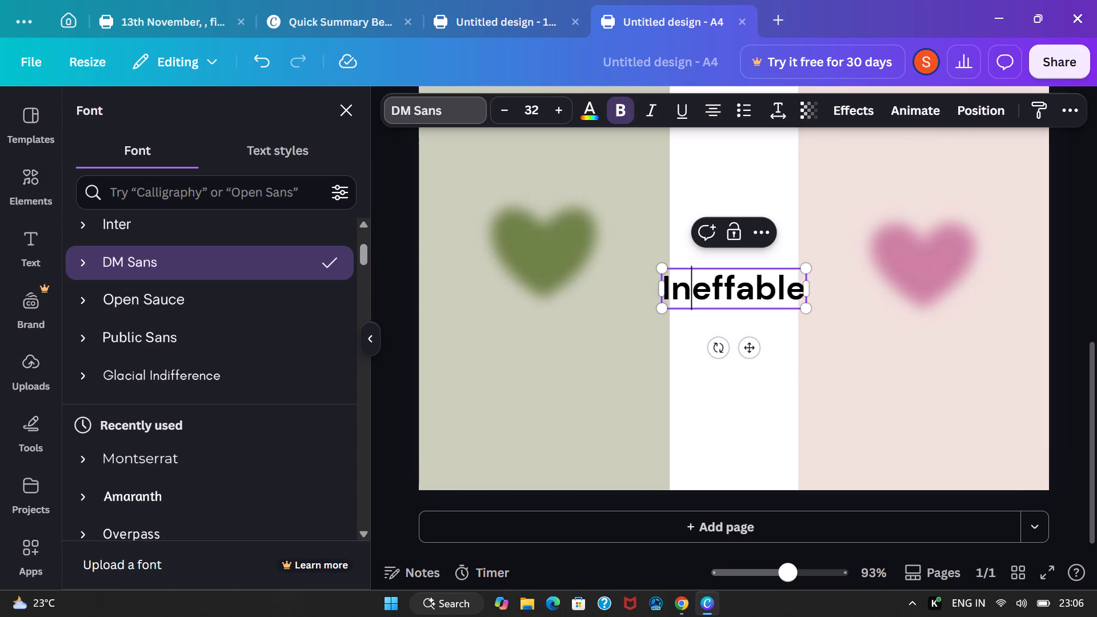
Try Open Sauce and Public Sans on the Ineffable text and settle on the Amaranth font.
left_click(171, 295)
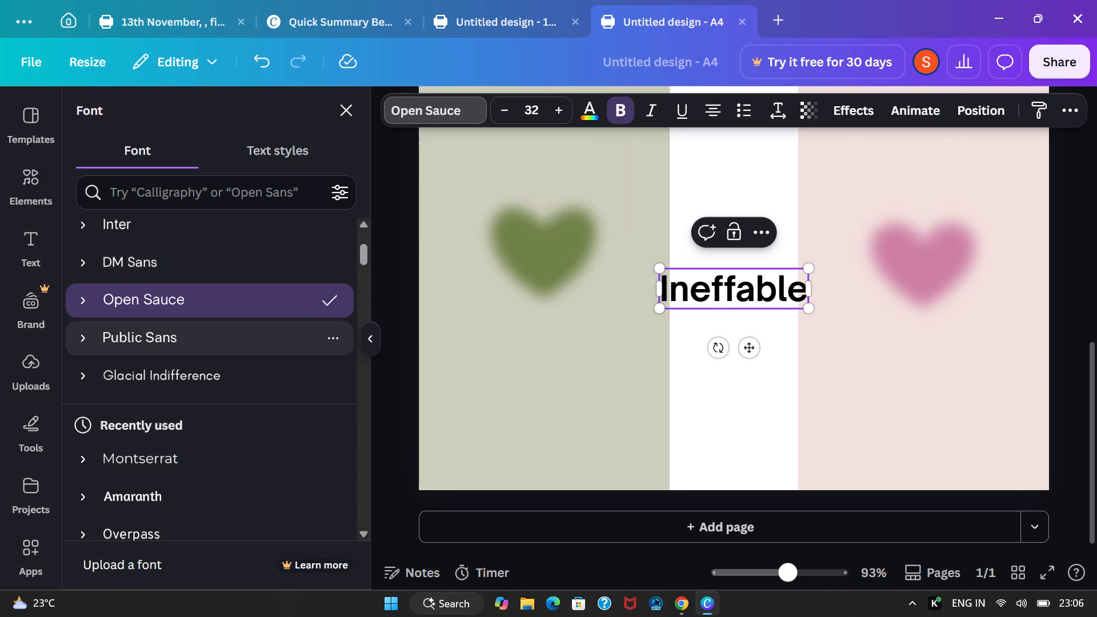
left_click(195, 350)
scroll(202, 330, "down", 2)
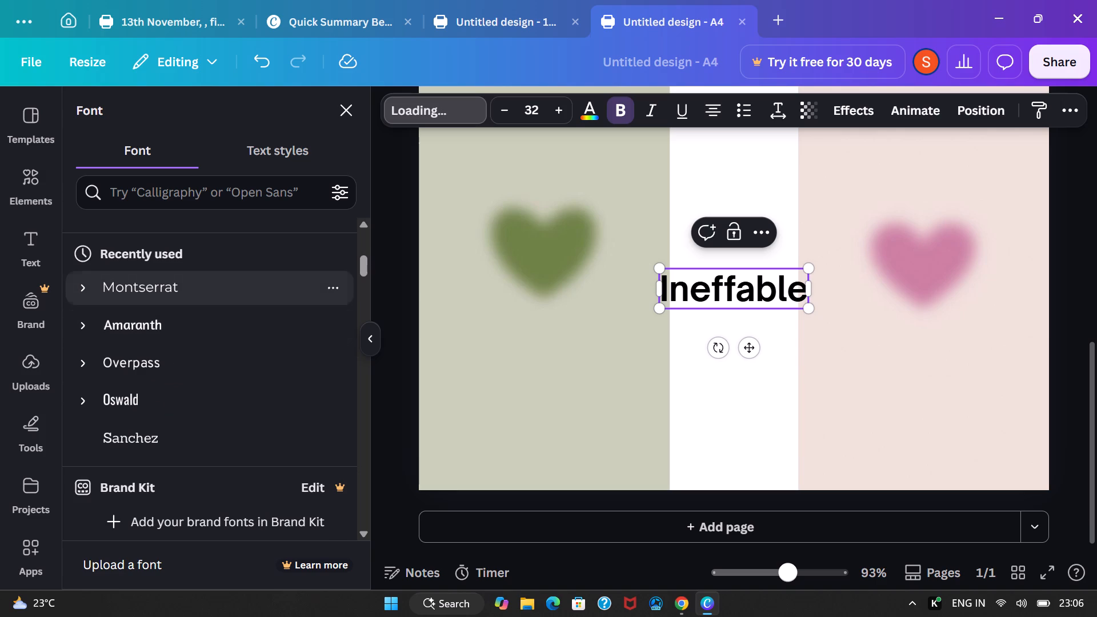
left_click(188, 320)
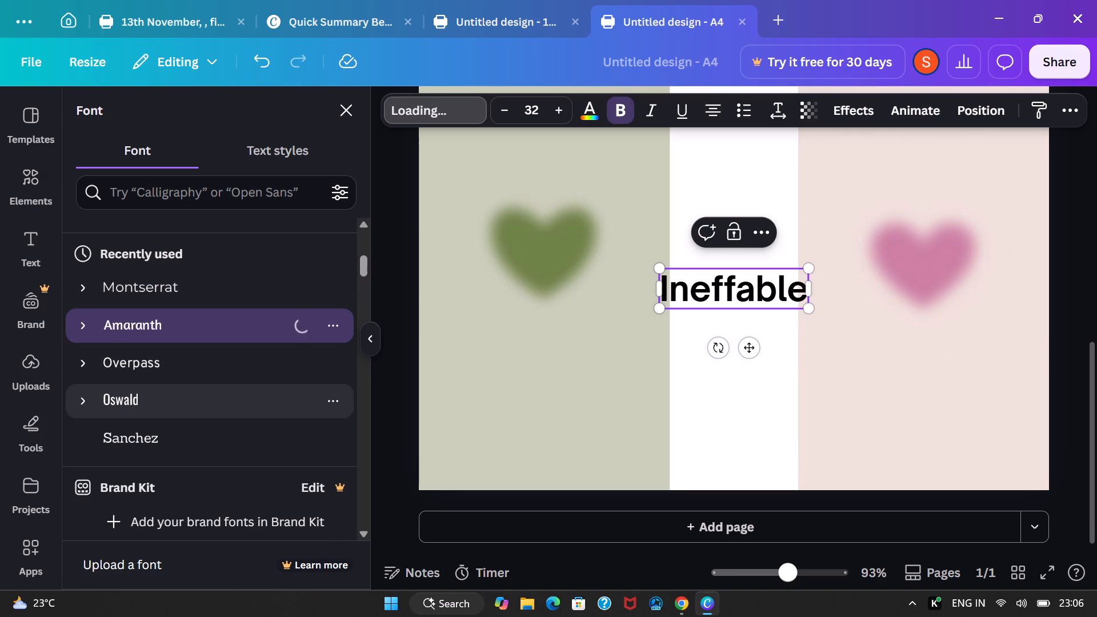
Switch to Pinterest in Chrome and go back through the earlier heart pins, browsing their related blurred heart wallpapers.
left_click(678, 599)
left_click(403, 0)
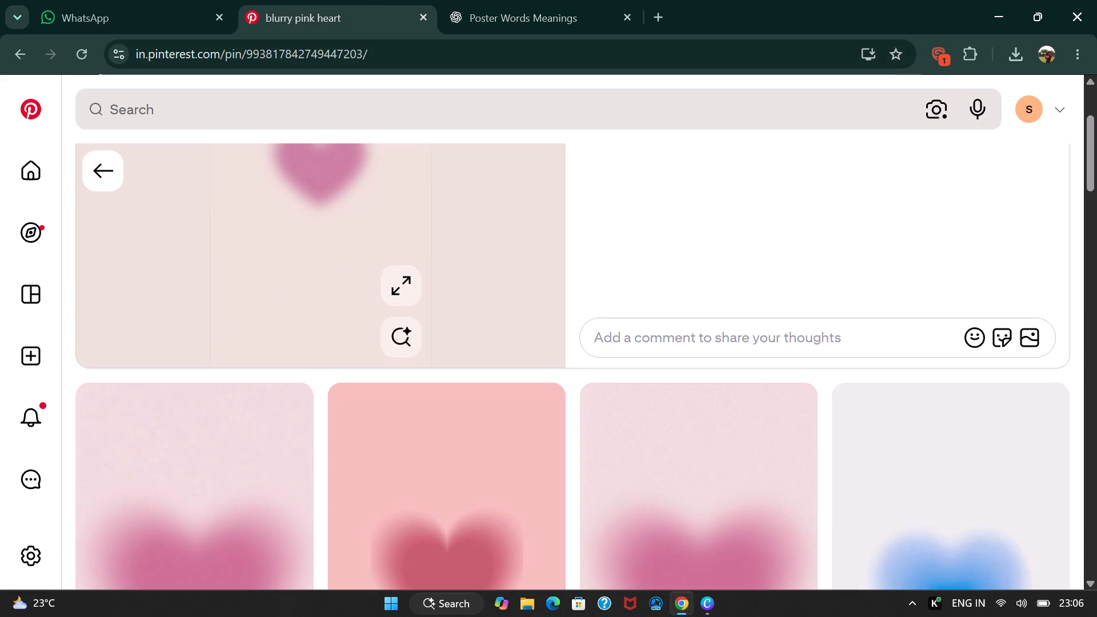
scroll(377, 232, "up", 11)
left_click(106, 167)
scroll(239, 318, "down", 1)
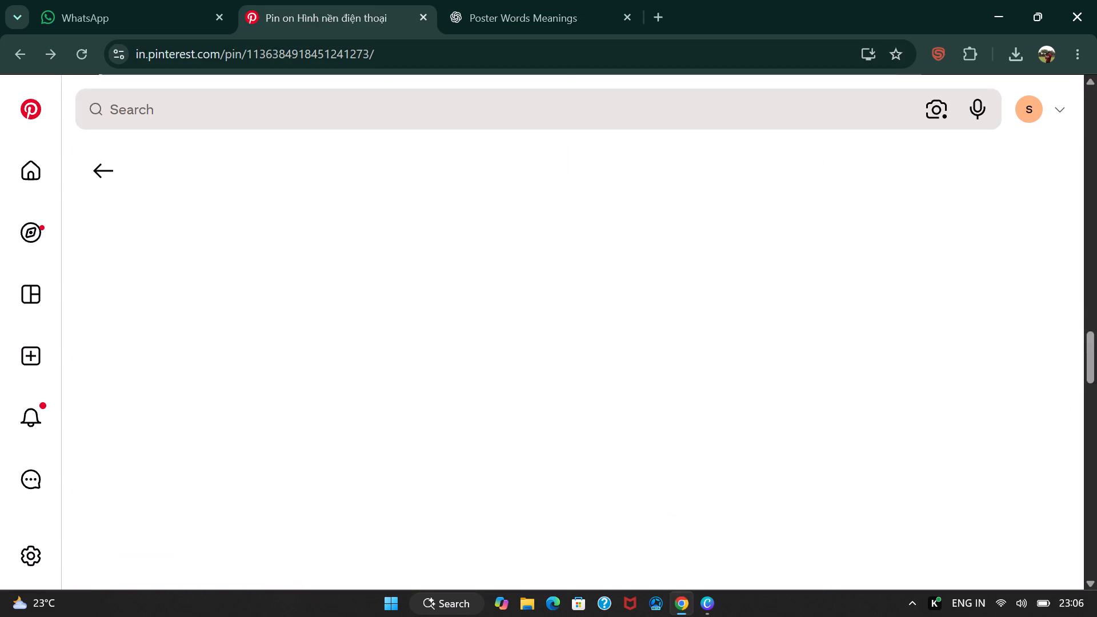
scroll(239, 318, "down", 5)
scroll(330, 293, "up", 20)
scroll(330, 293, "up", 12)
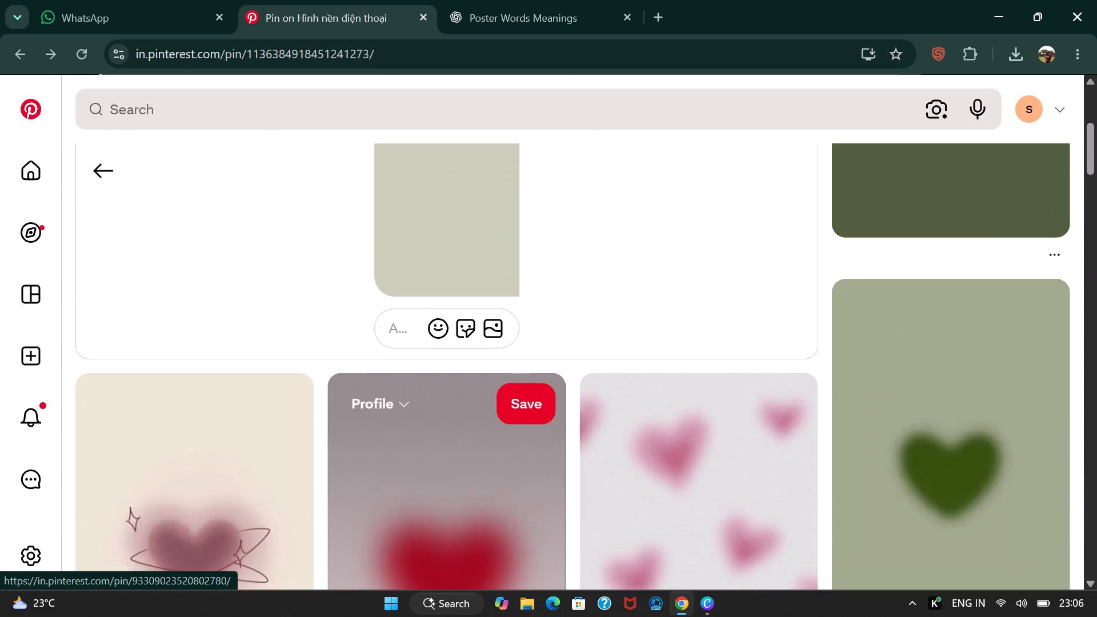
scroll(330, 293, "up", 13)
left_click(103, 170)
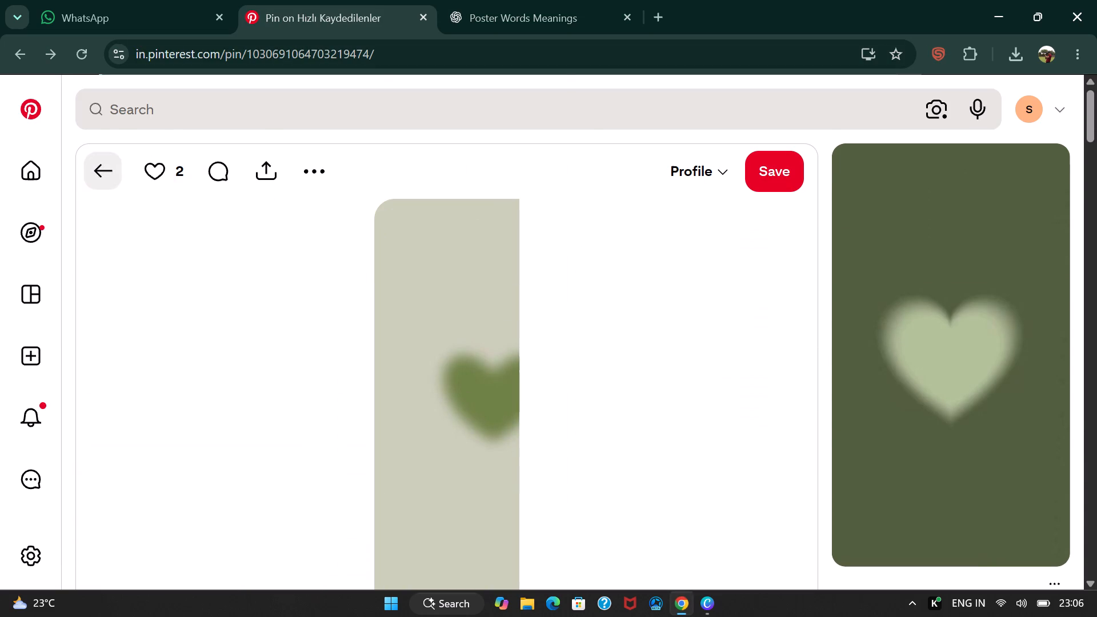
scroll(504, 322, "up", 8)
scroll(504, 321, "down", 20)
scroll(505, 322, "down", 4)
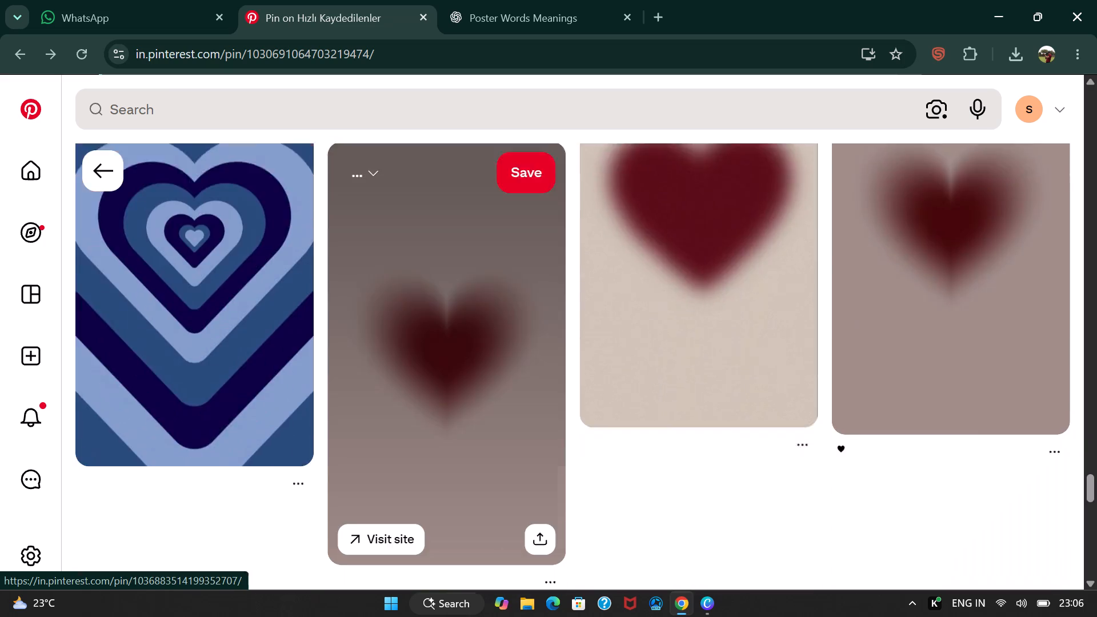
scroll(505, 322, "down", 11)
scroll(505, 322, "up", 1)
scroll(505, 322, "down", 12)
scroll(505, 323, "up", 5)
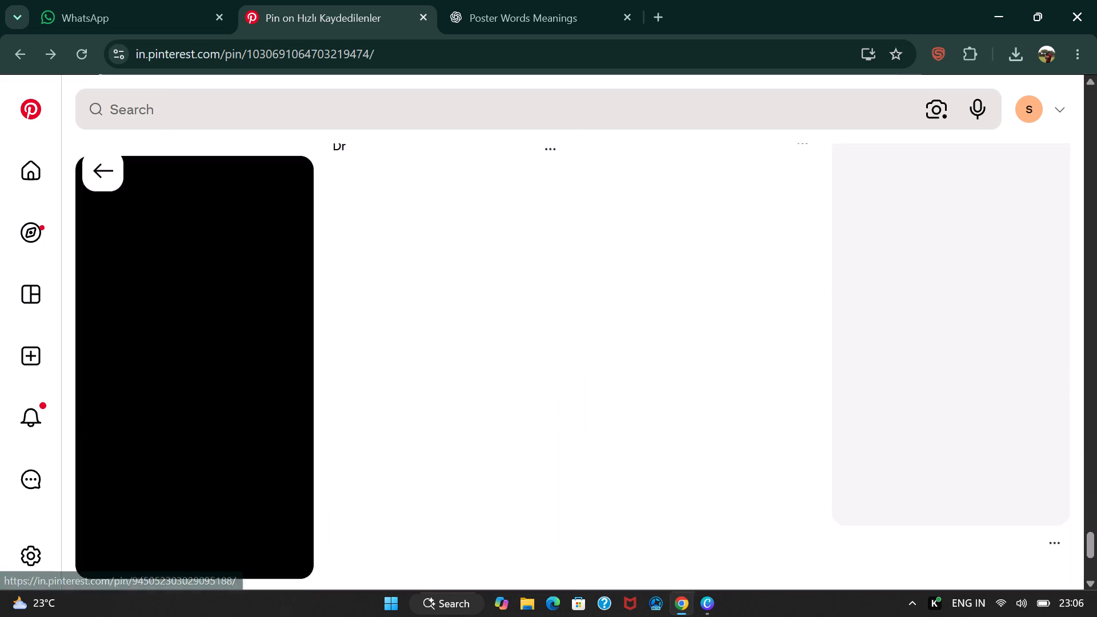
scroll(505, 323, "up", 20)
scroll(505, 323, "up", 20)
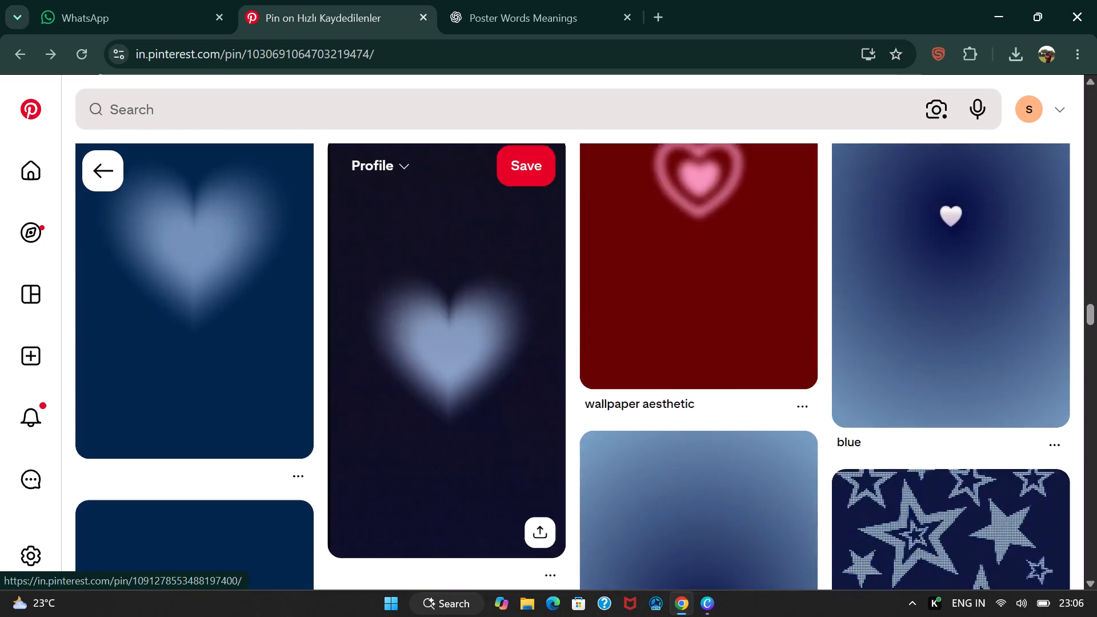
scroll(505, 323, "up", 13)
scroll(505, 323, "down", 1)
scroll(505, 323, "up", 20)
scroll(505, 323, "up", 6)
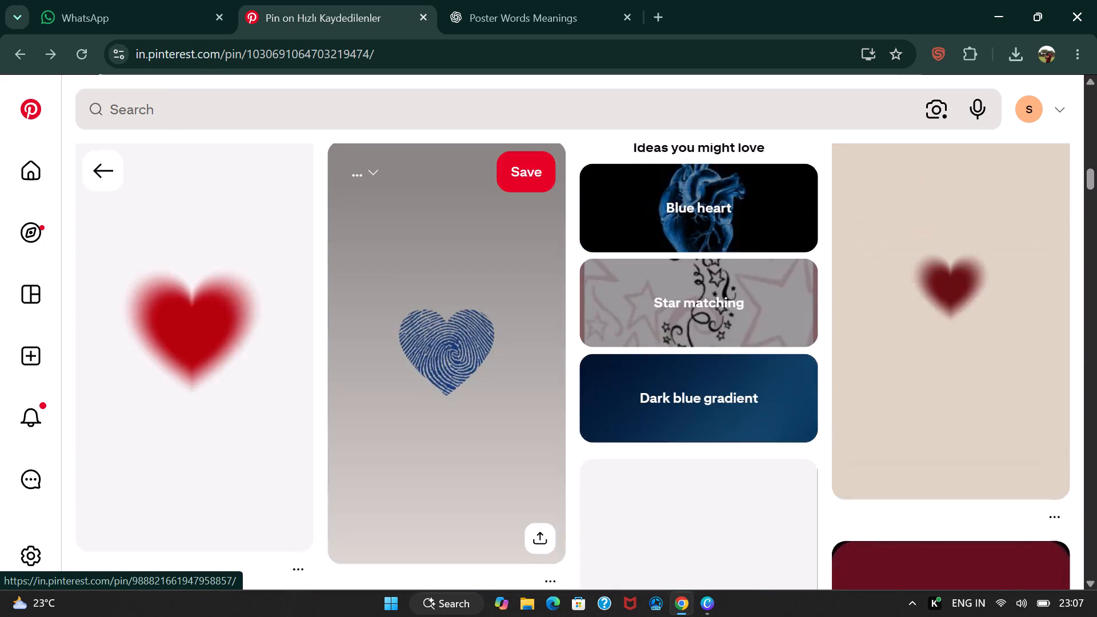
scroll(505, 323, "up", 20)
scroll(505, 323, "up", 12)
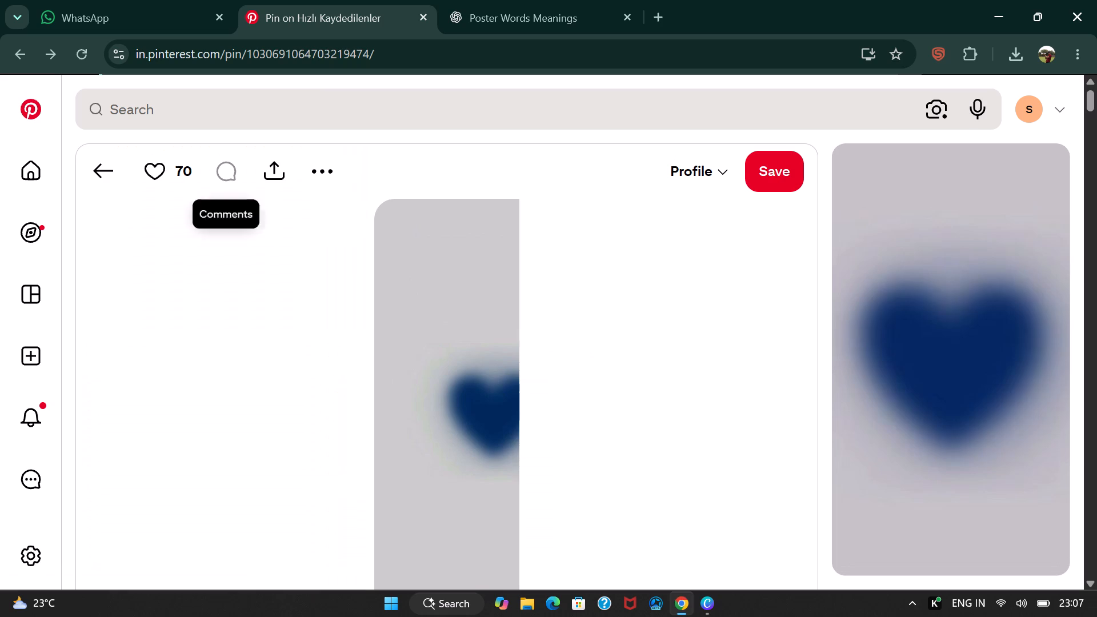
Return to the Pinterest search results and search for "single heart wallpaper aesthetic word meaning".
left_click(94, 163)
left_click(108, 173)
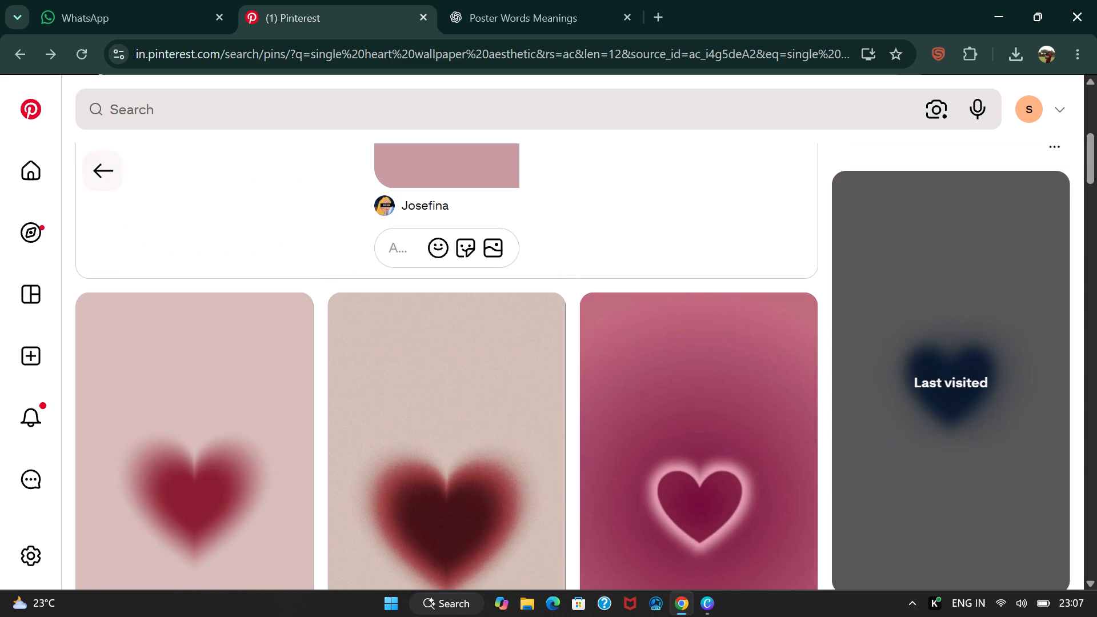
left_click(417, 122)
key("space")
type("word meaning")
key("Return")
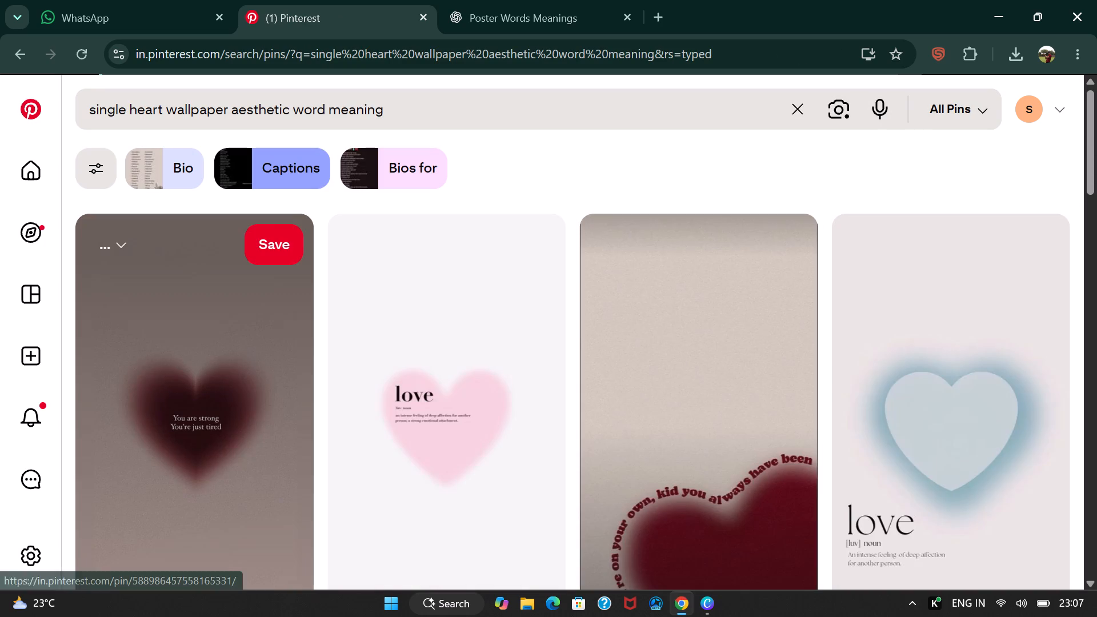
Browse the Pinterest results for single-heart wallpapers that pair a heart with a word or its meaning.
scroll(245, 407, "down", 7)
scroll(245, 410, "up", 8)
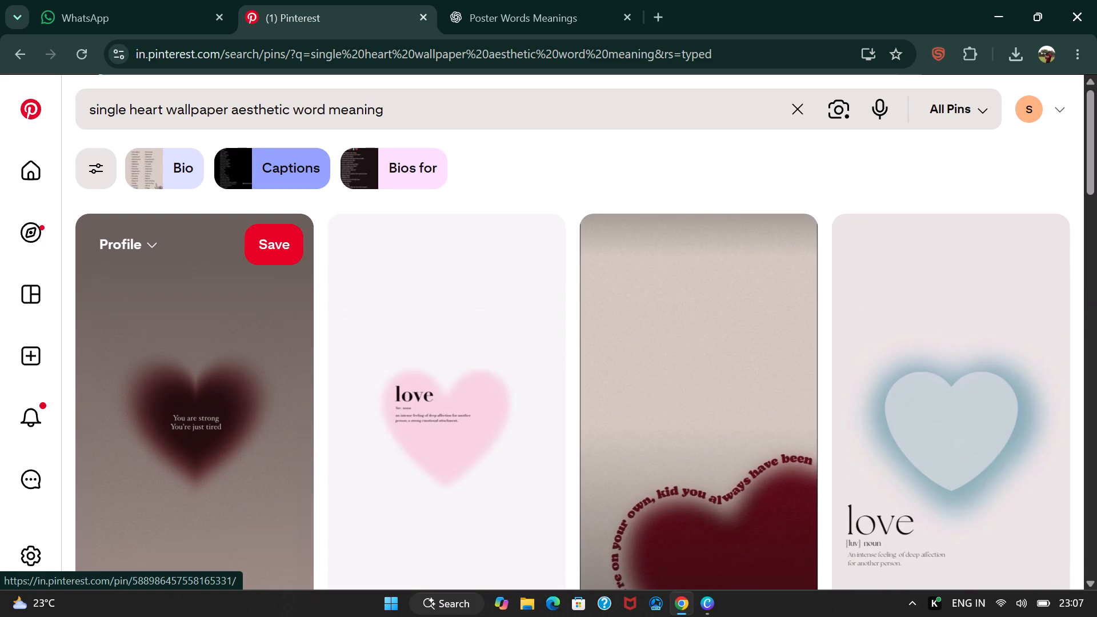
scroll(349, 425, "down", 6)
scroll(416, 408, "down", 6)
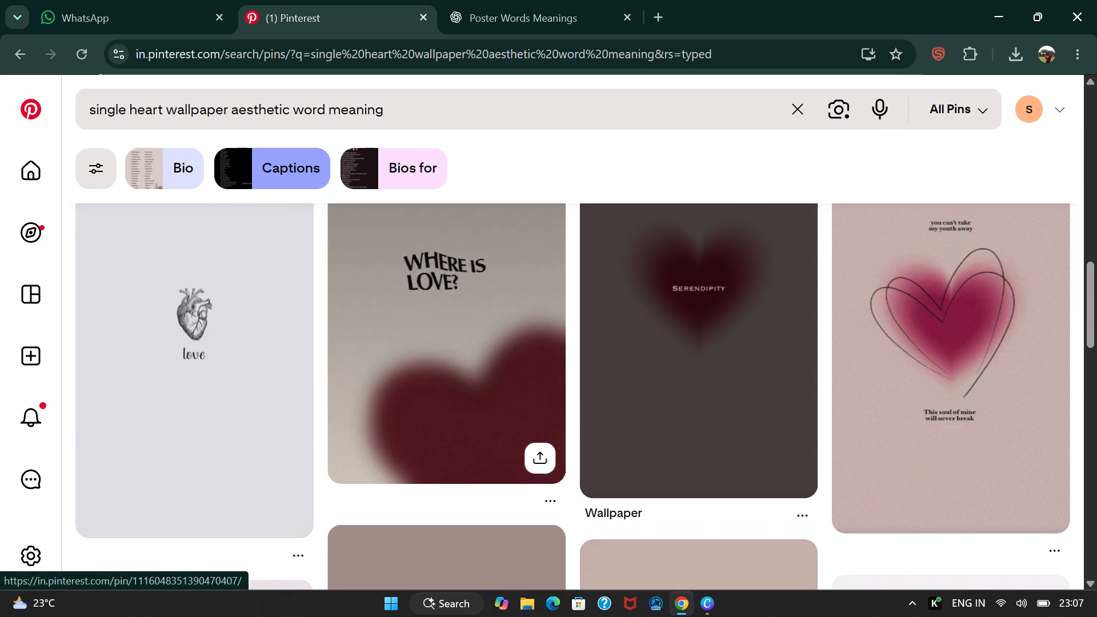
scroll(422, 418, "down", 7)
scroll(429, 421, "up", 7)
scroll(429, 421, "up", 20)
scroll(429, 421, "up", 2)
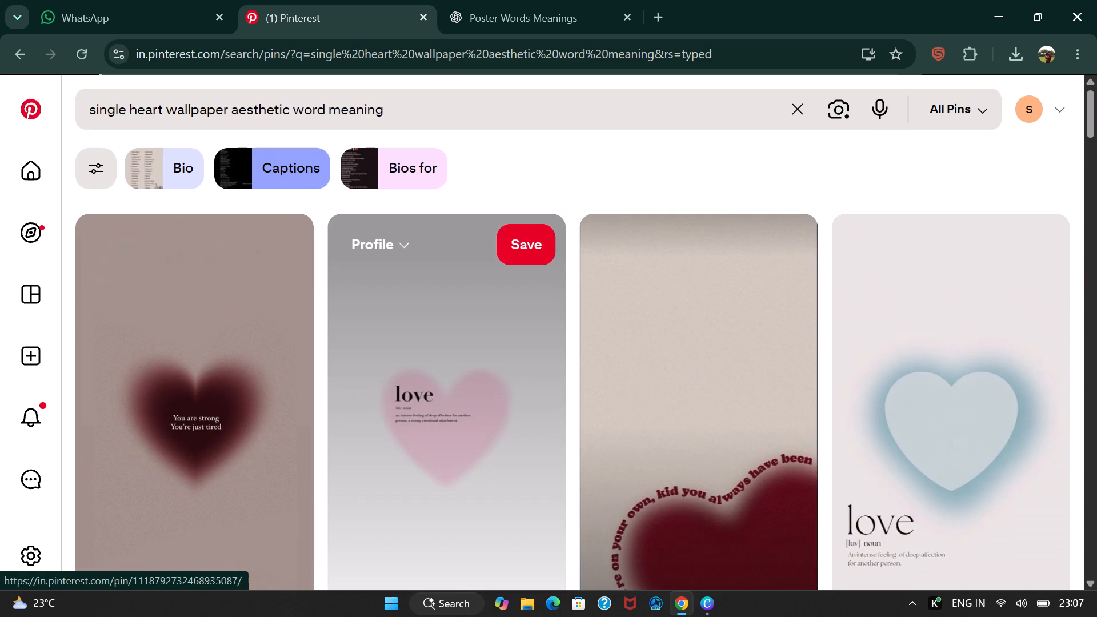
Open the pale pink heart pin with the love definition and browse its related blurred heart and word wallpapers.
left_click(429, 422)
scroll(431, 423, "down", 7)
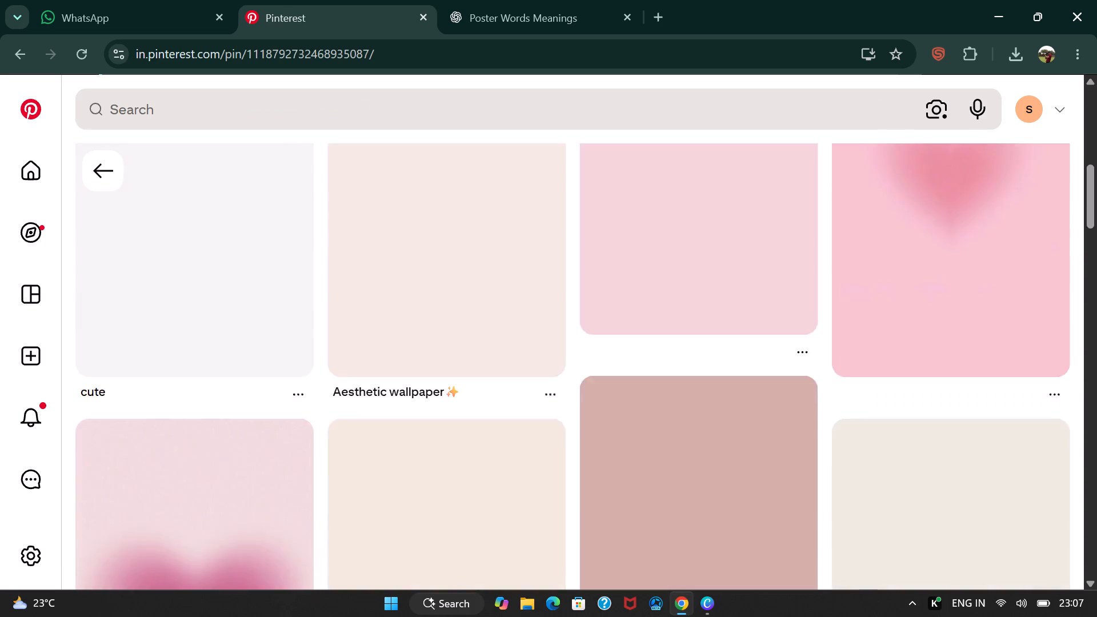
scroll(433, 423, "up", 5)
scroll(433, 423, "down", 6)
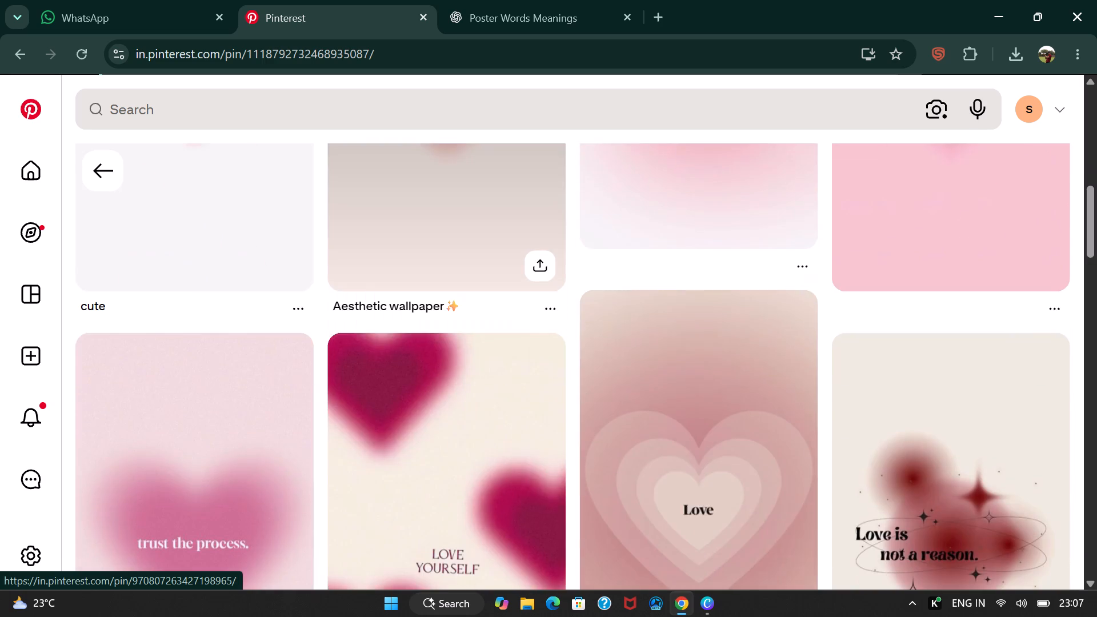
scroll(433, 424, "down", 12)
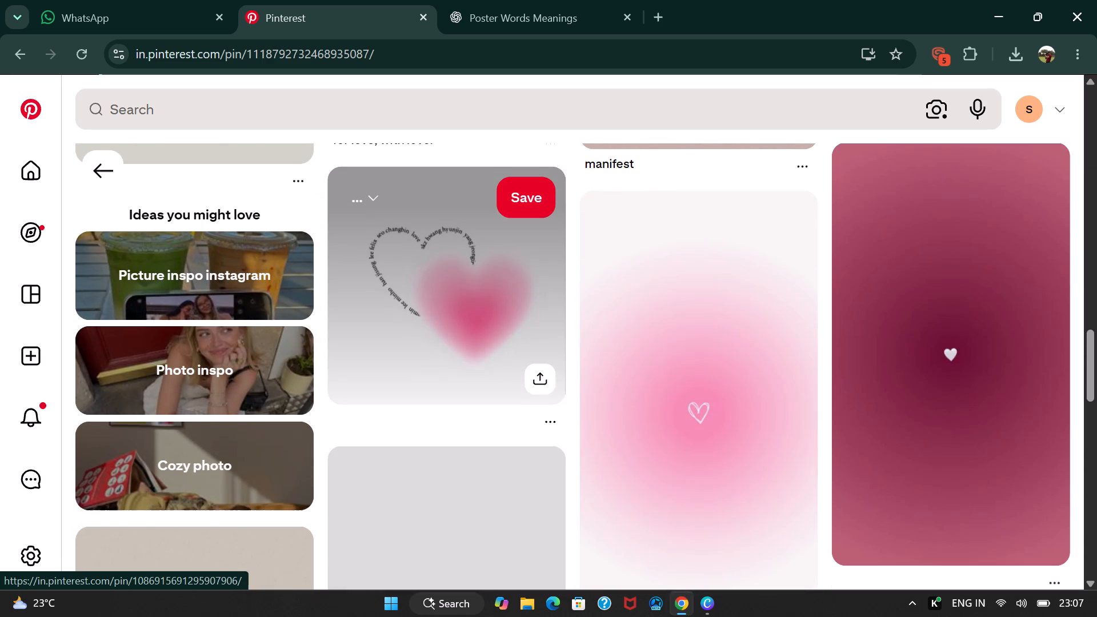
scroll(433, 424, "down", 7)
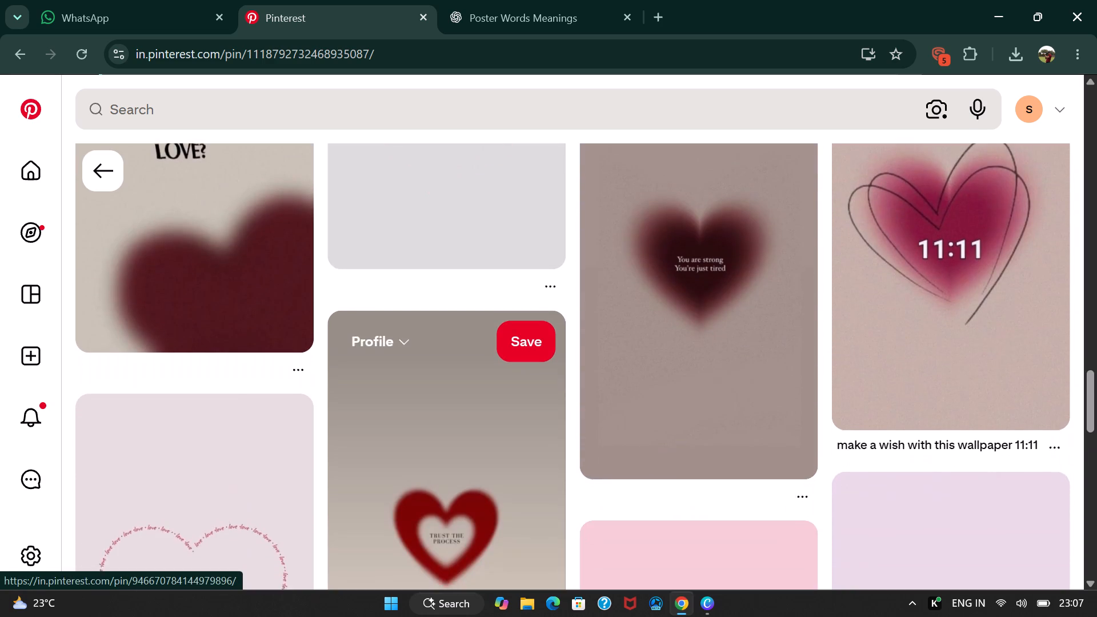
scroll(433, 424, "up", 3)
scroll(433, 424, "down", 12)
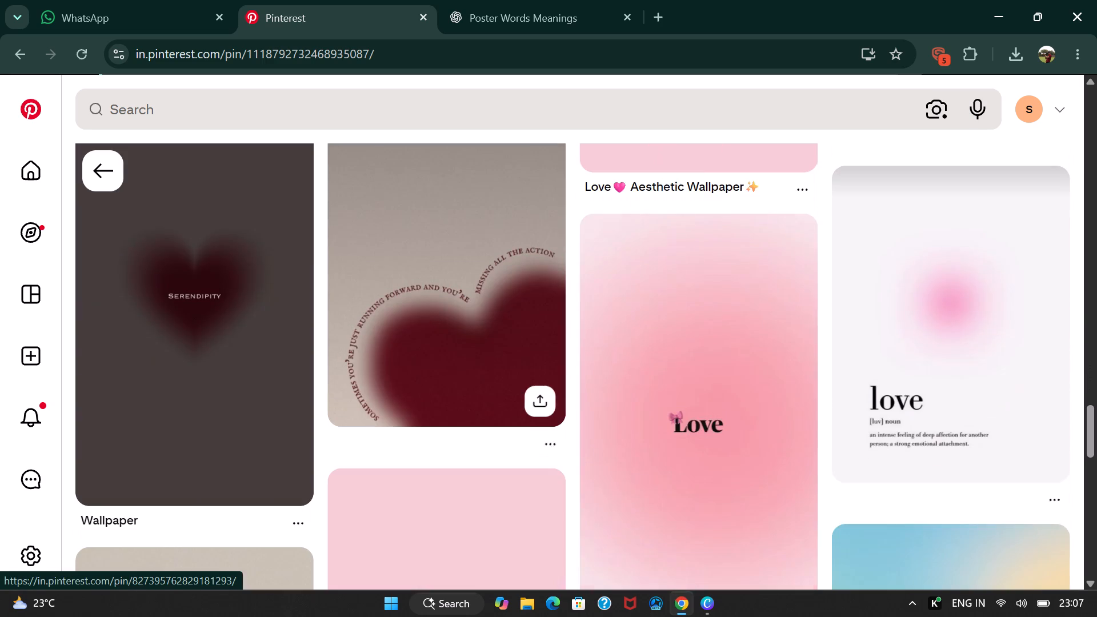
scroll(433, 424, "down", 4)
scroll(433, 424, "up", 3)
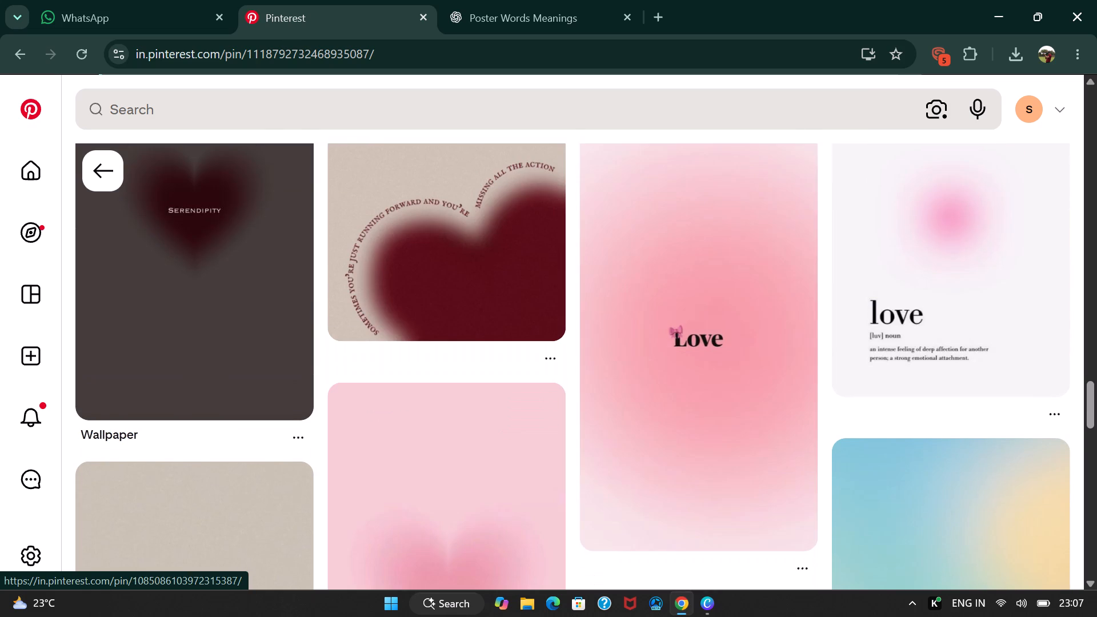
Open the related pin with a pink glow above the love definition and examine its lettering up close.
left_click(874, 293)
scroll(715, 319, "down", 3)
scroll(725, 311, "up", 3)
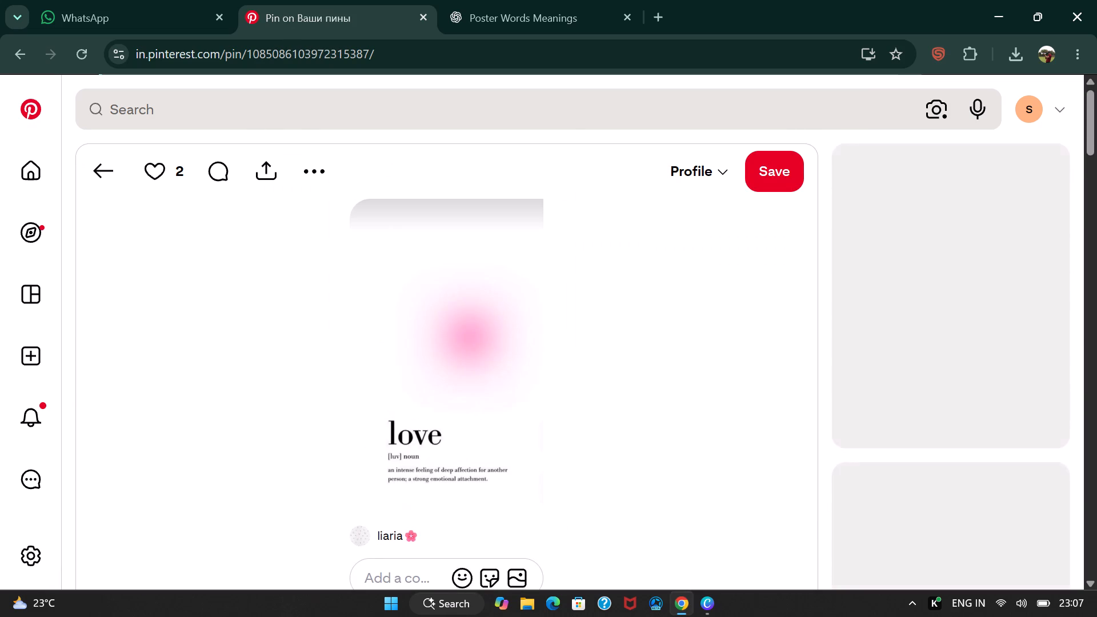
scroll(523, 422, "down", 6)
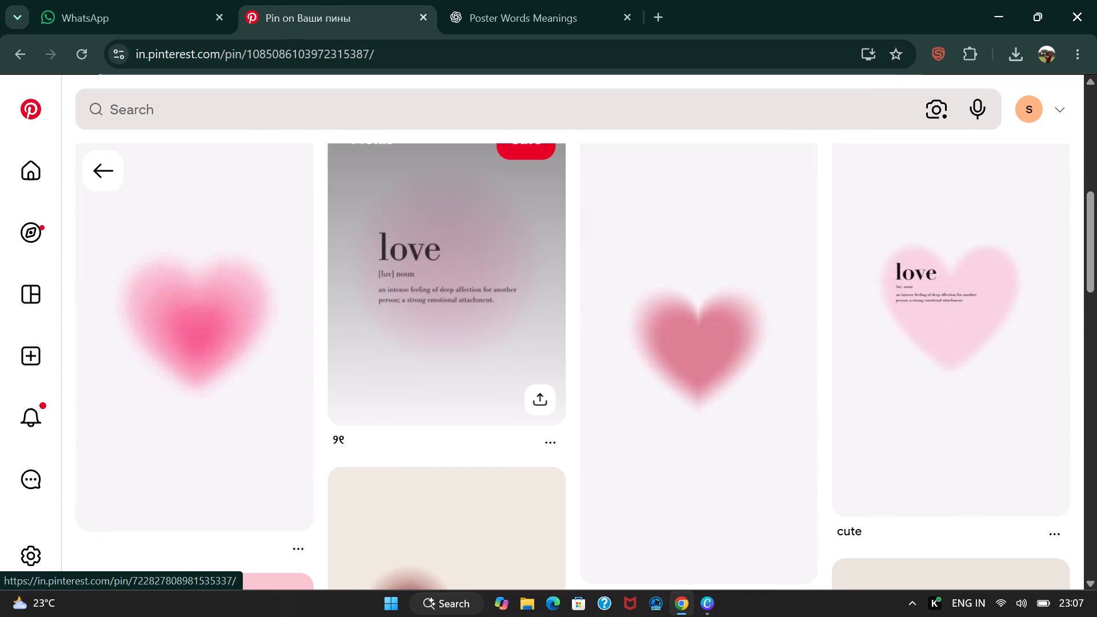
scroll(679, 344, "up", 5)
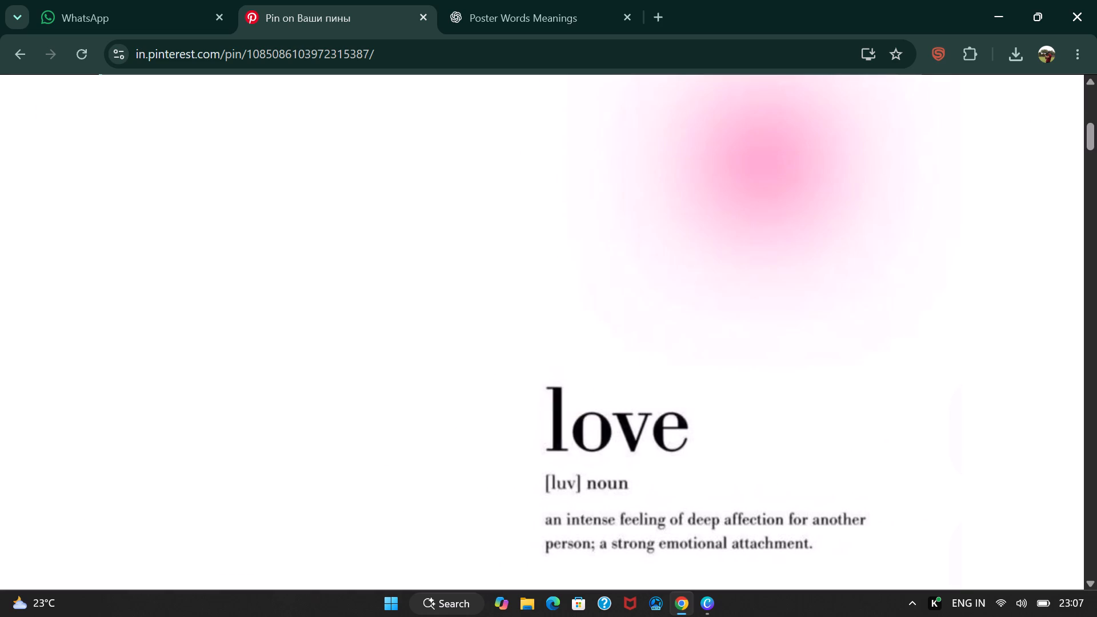
left_click_drag(606, 518, 425, 335)
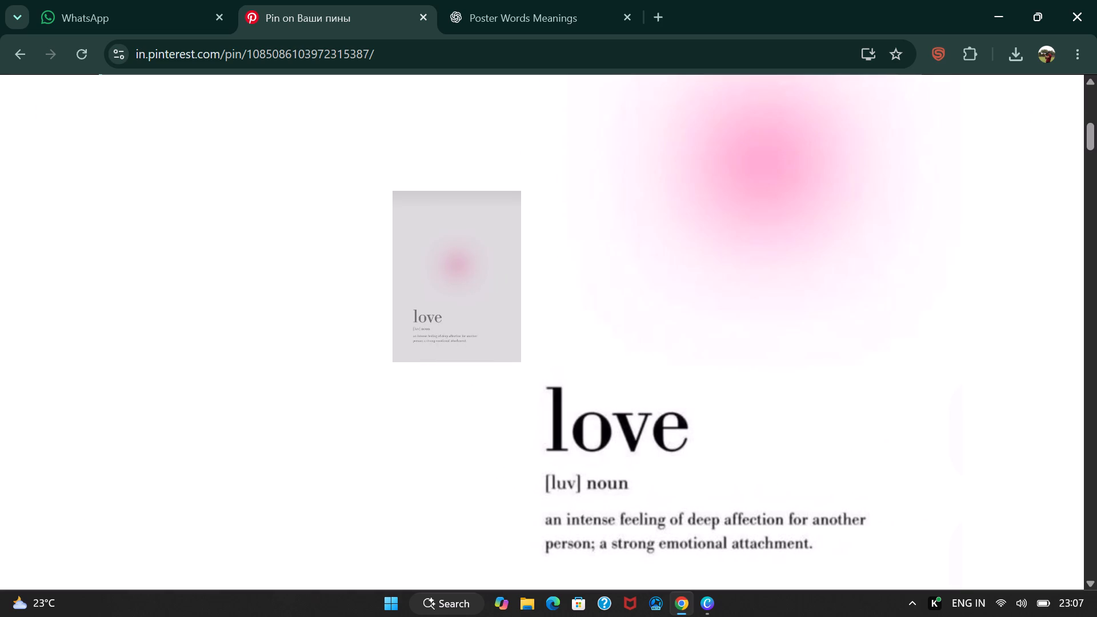
scroll(560, 472, "down", 2)
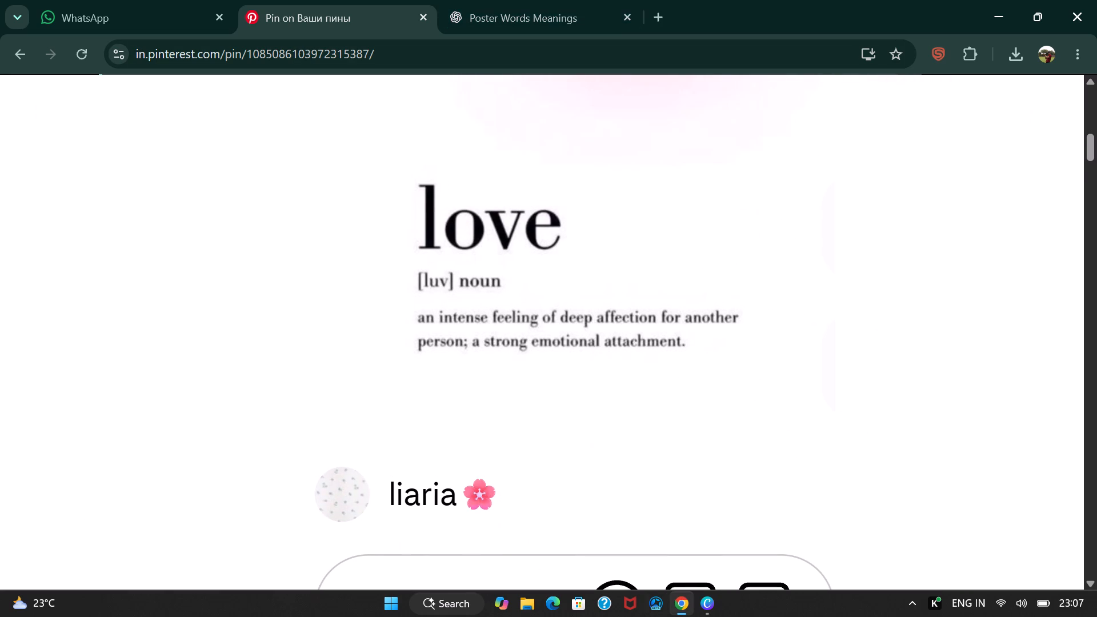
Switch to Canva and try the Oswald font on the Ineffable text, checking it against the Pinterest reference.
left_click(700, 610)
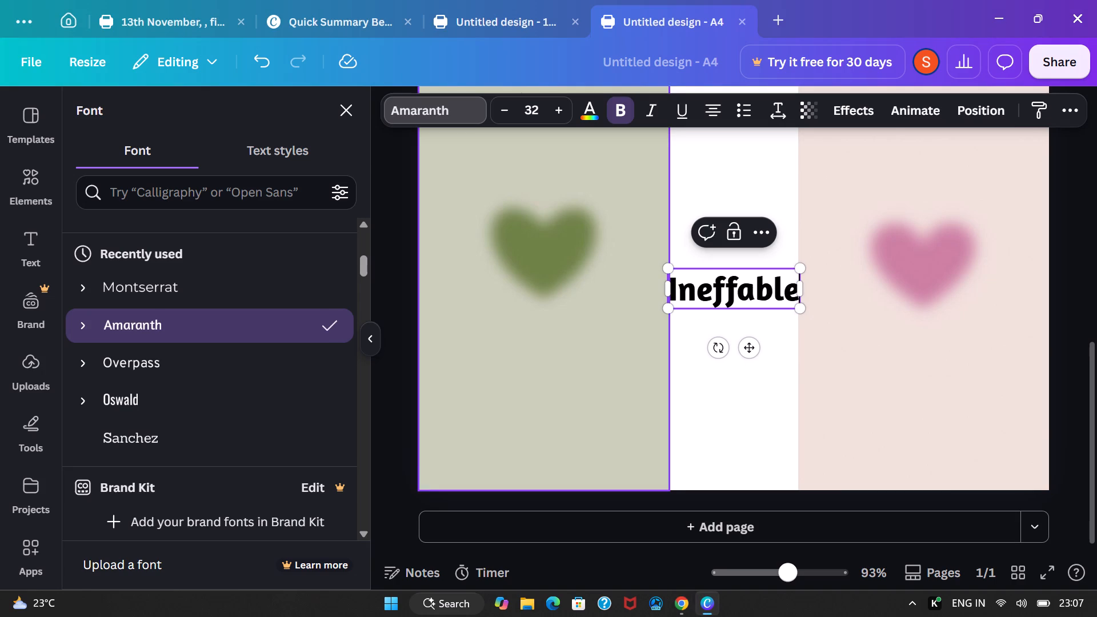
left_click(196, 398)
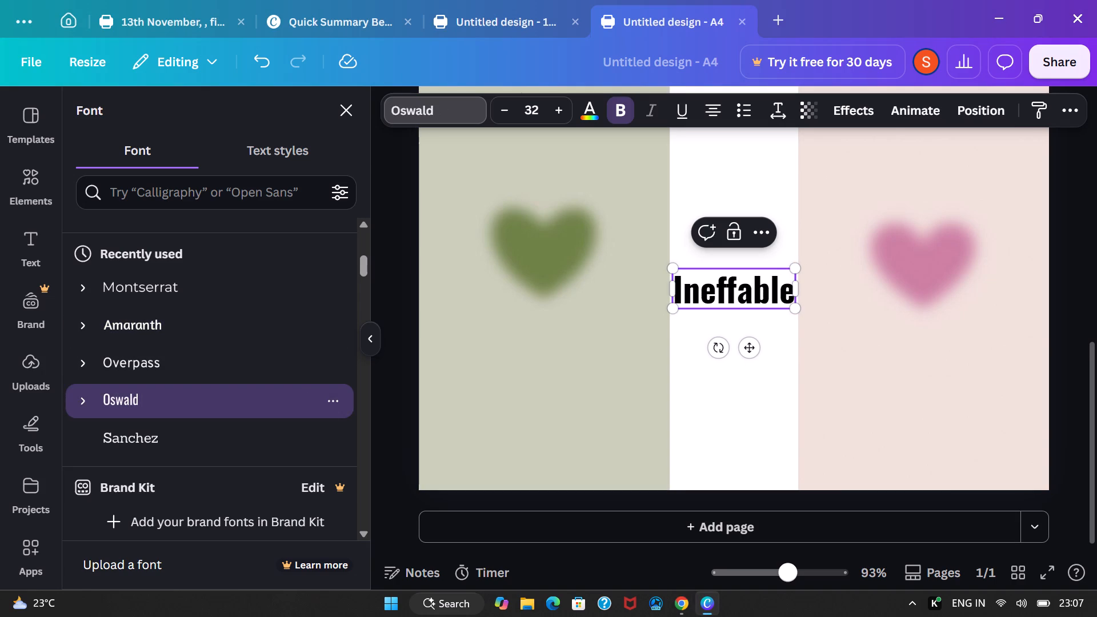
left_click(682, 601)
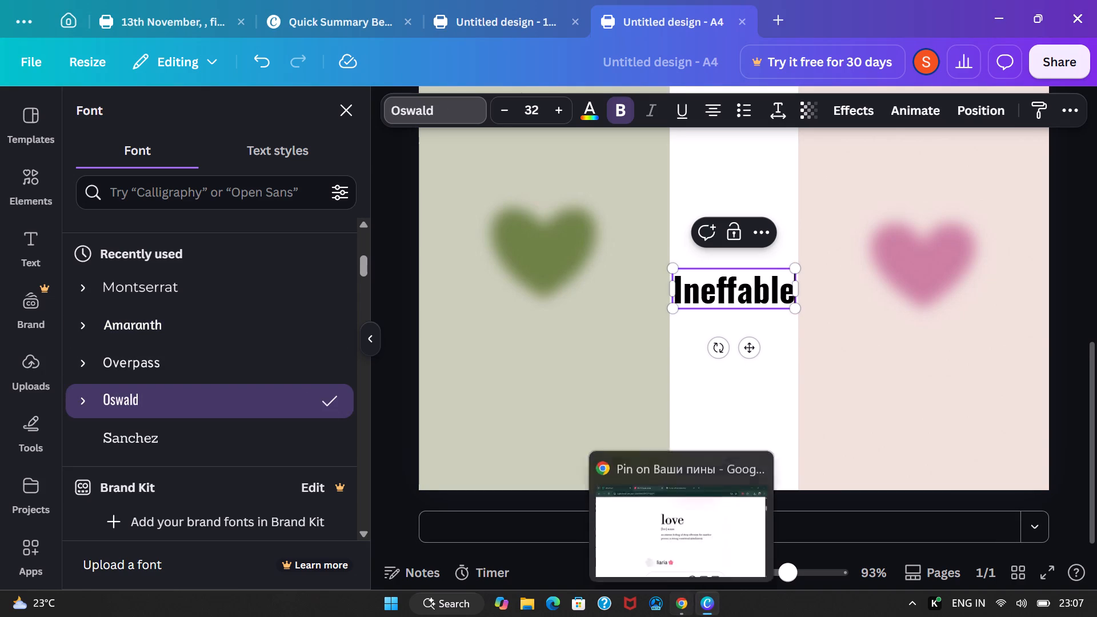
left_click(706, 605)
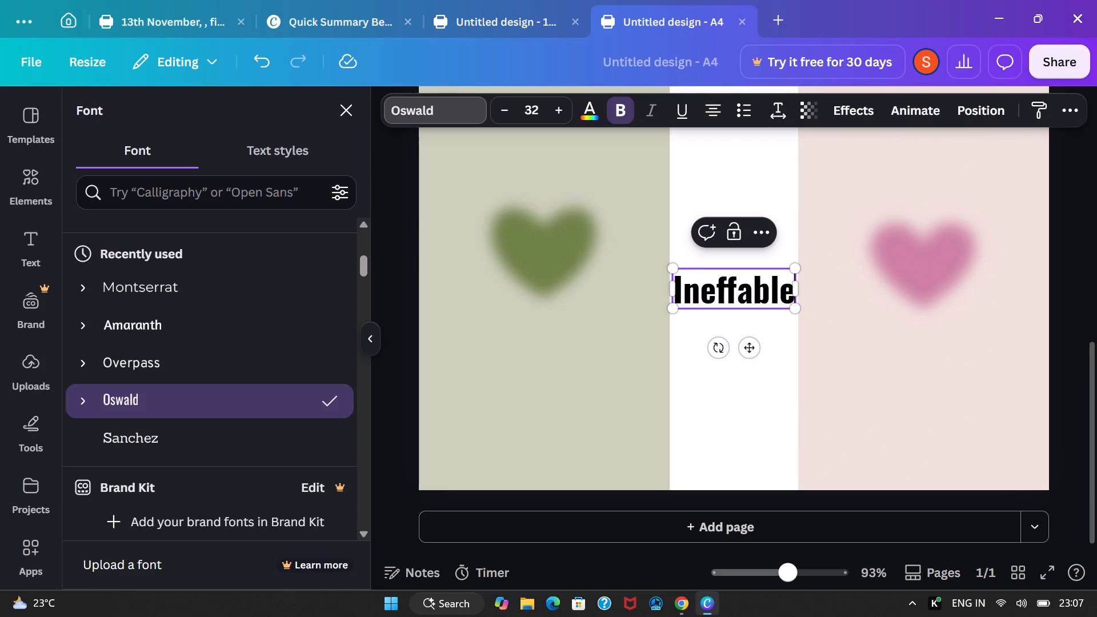
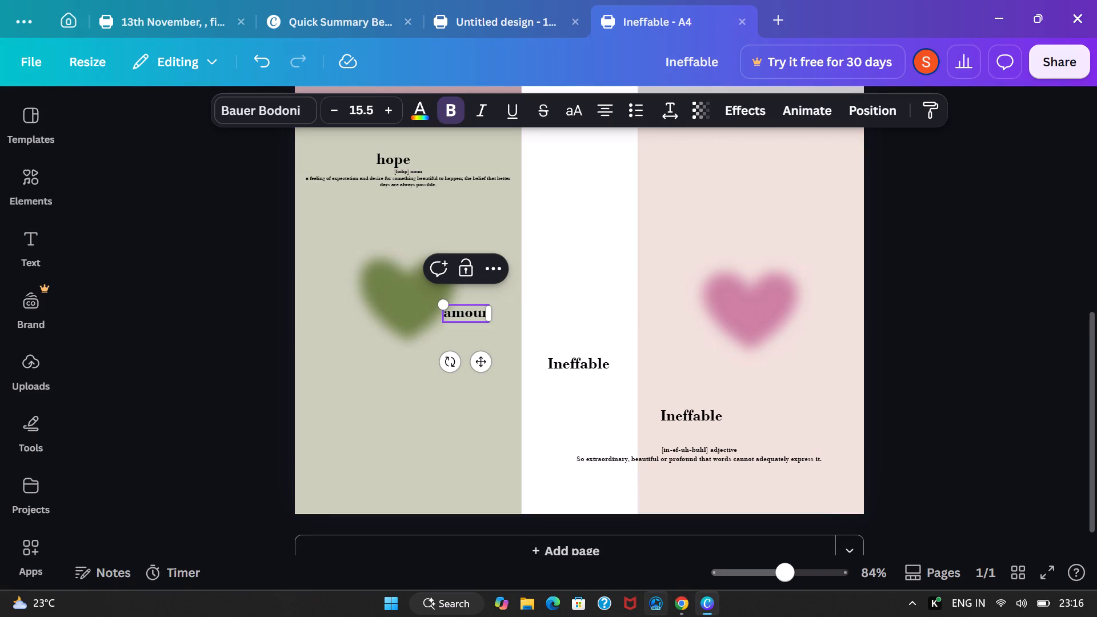
Copy amour's pronunciation and definition from ChatGPT into the Canva poster, shrink the text to about 5.3, and place it under the amour heading.
left_click(674, 601)
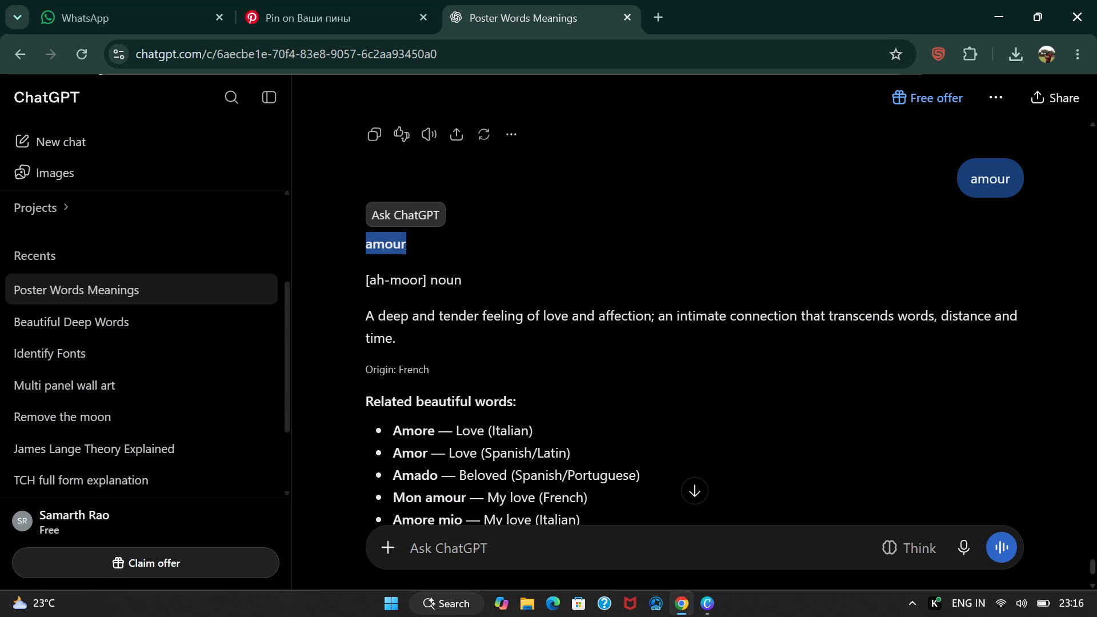
left_click_drag(367, 277, 410, 338)
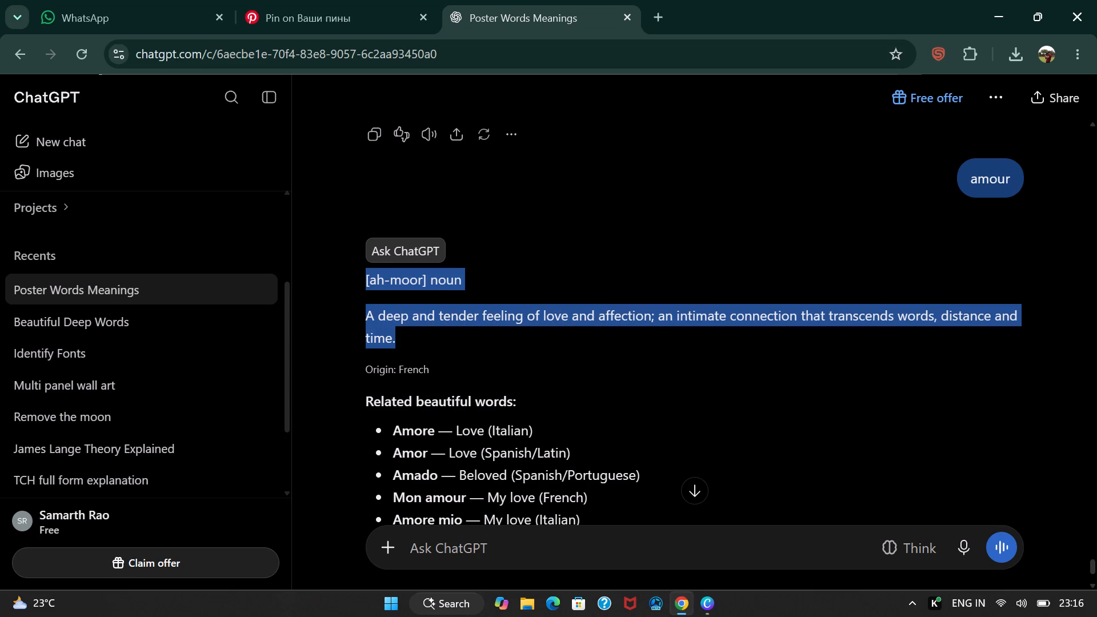
key("ctrl+c")
left_click(708, 599)
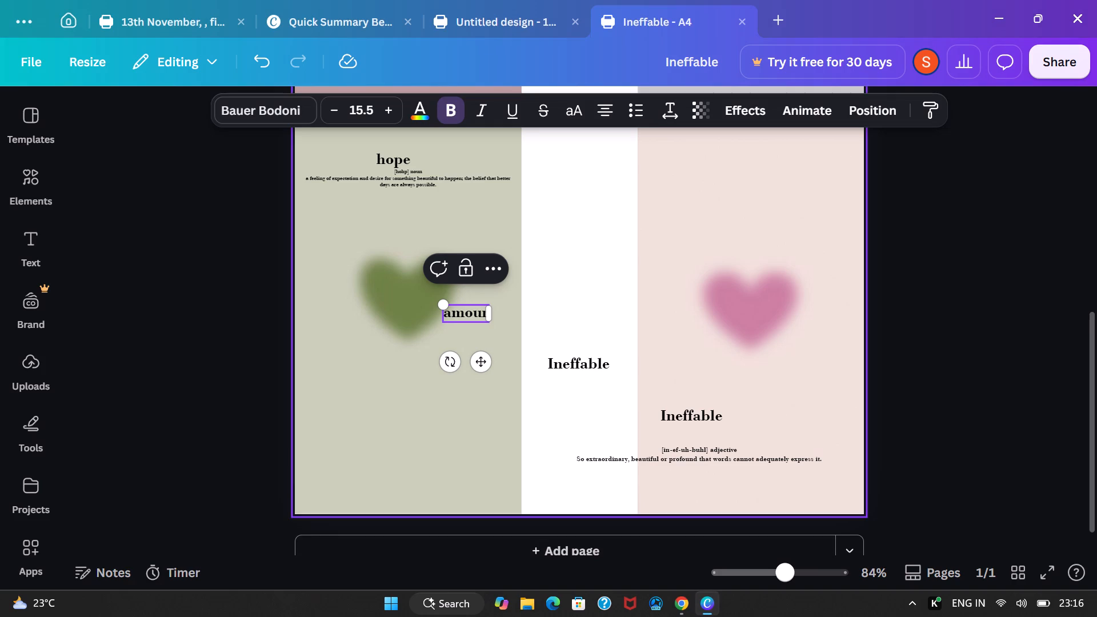
left_click(567, 305)
key("ctrl+v")
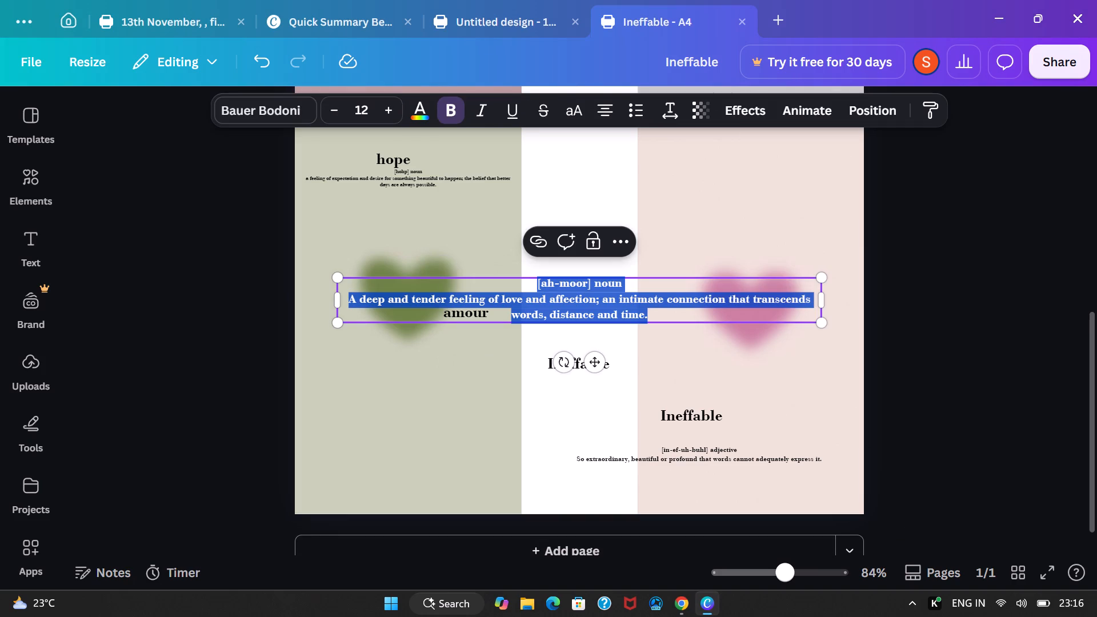
left_click_drag(821, 323, 551, 283)
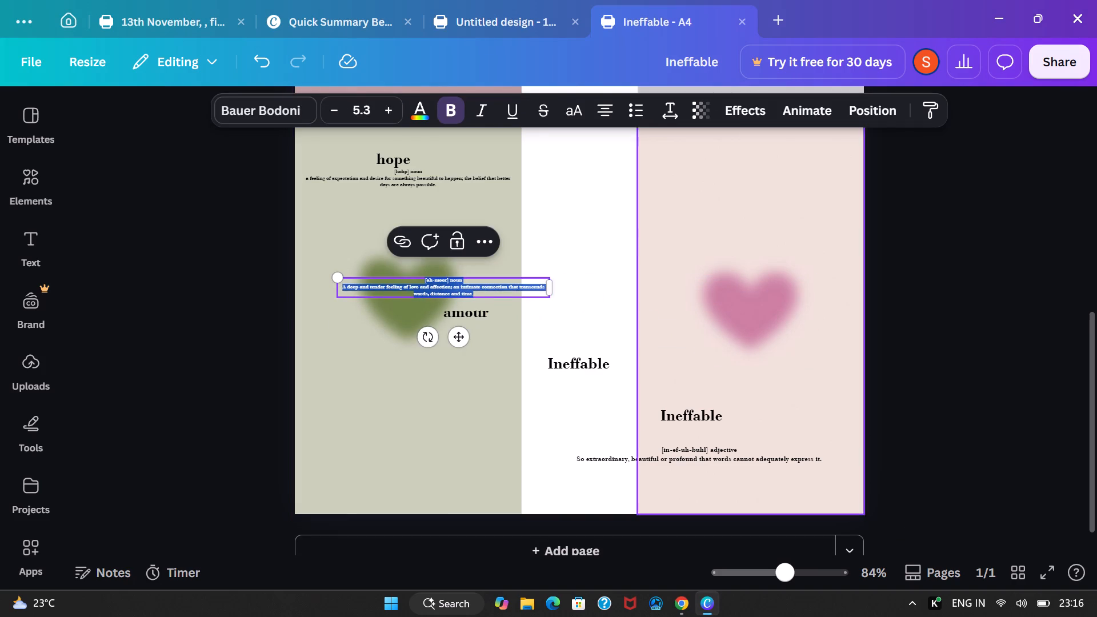
left_click(994, 278)
left_click_drag(445, 280, 461, 329)
left_click(922, 226)
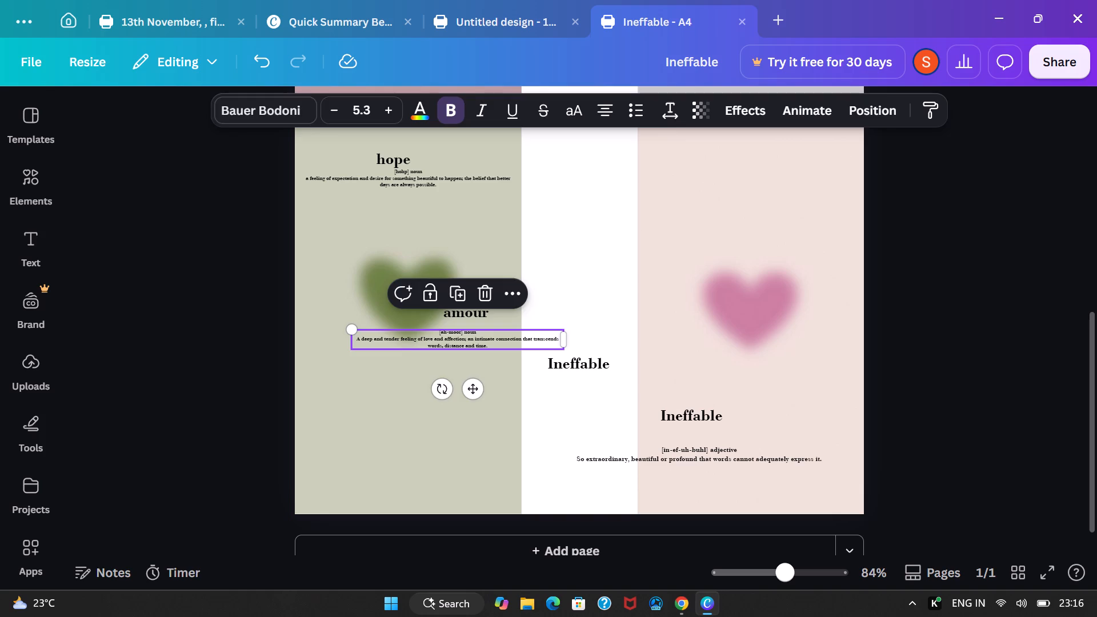
Ask ChatGPT for the meaning of "love" in the "Poster Words Meanings" chat.
left_click(675, 598)
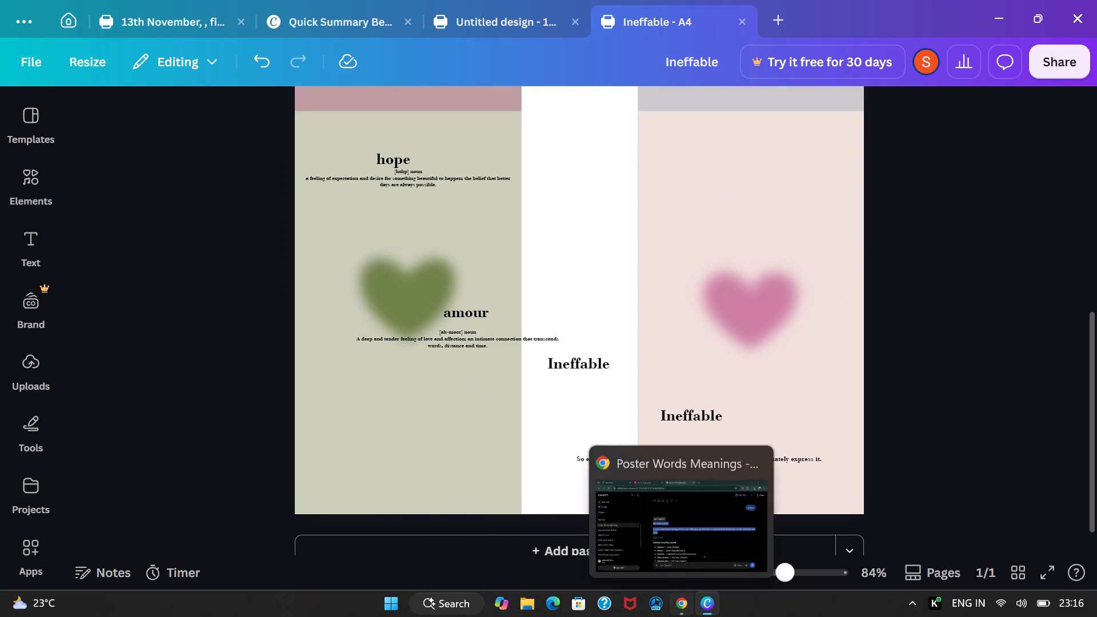
left_click(706, 602)
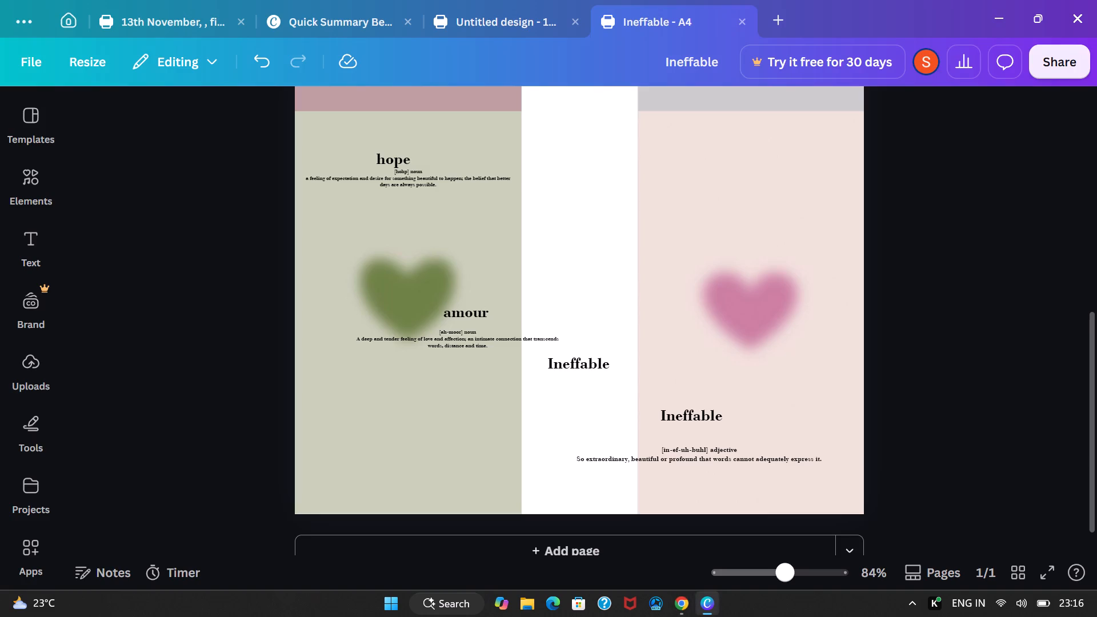
left_click(686, 612)
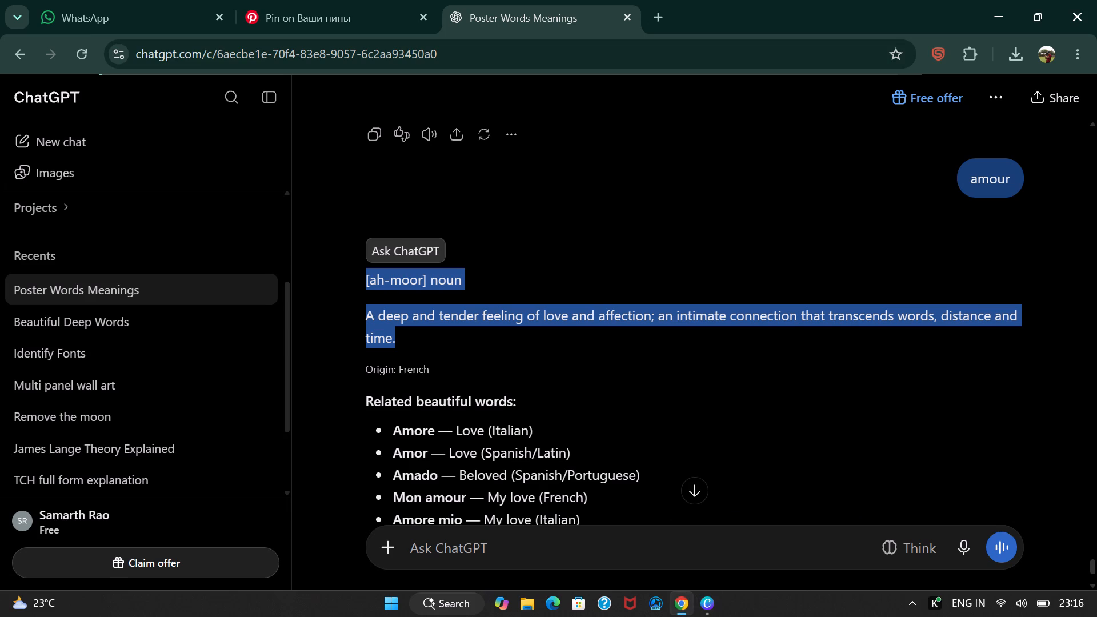
left_click(585, 557)
type("love")
key("Return")
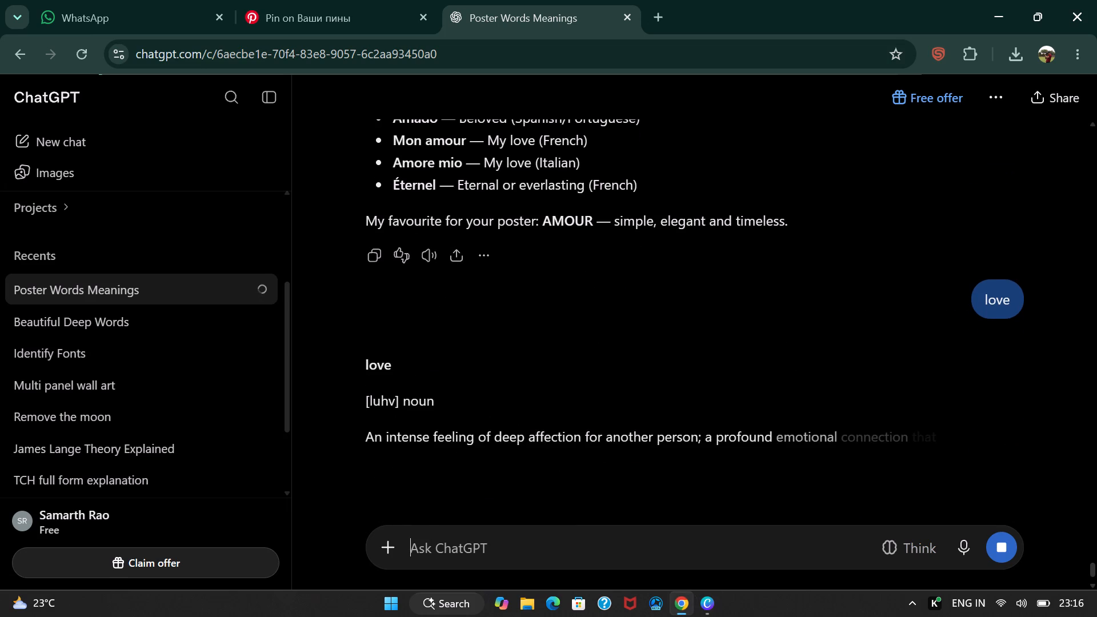
scroll(434, 320, "down", 1)
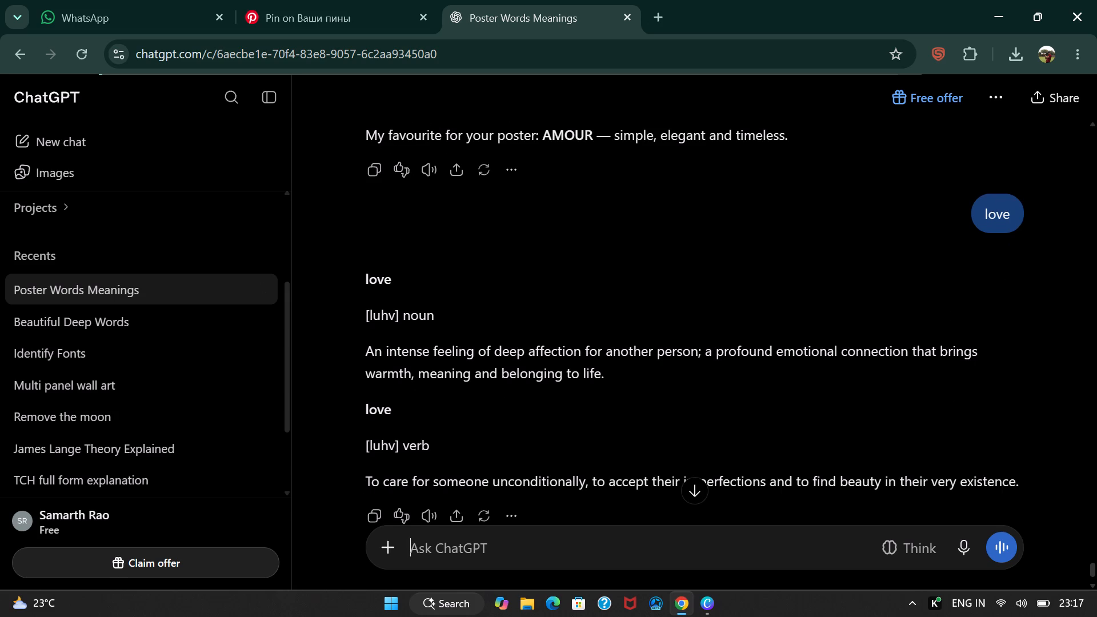
Copy love's noun definition into the Canva poster, shrink it to about 5.5, and place it under the Ineffable heading in the white strip.
left_click_drag(366, 312, 629, 371)
key("ctrl+c")
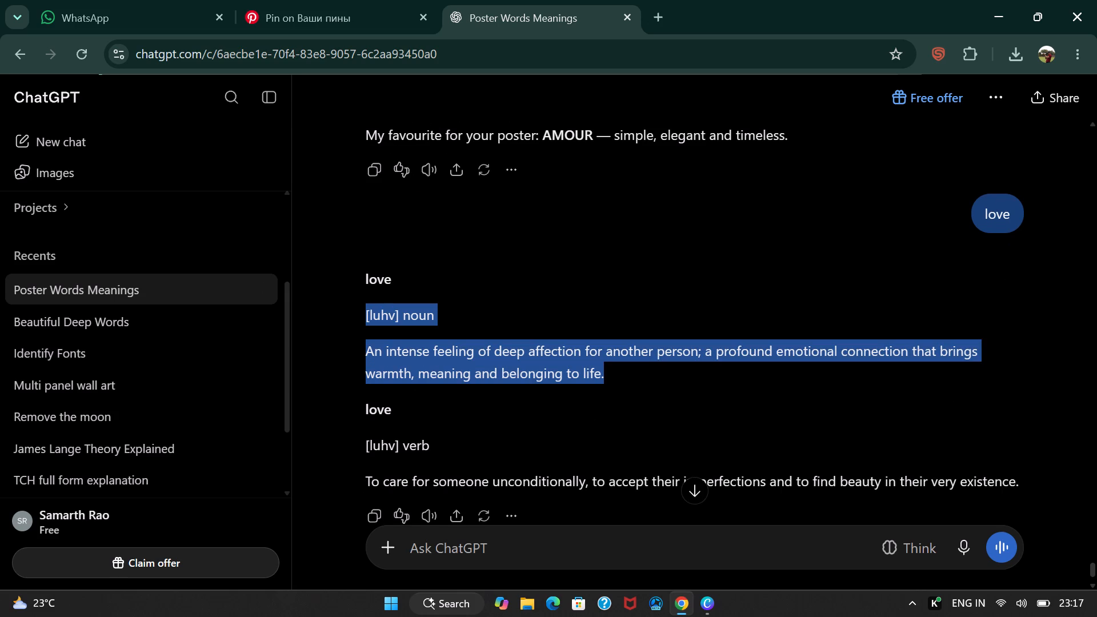
left_click(703, 604)
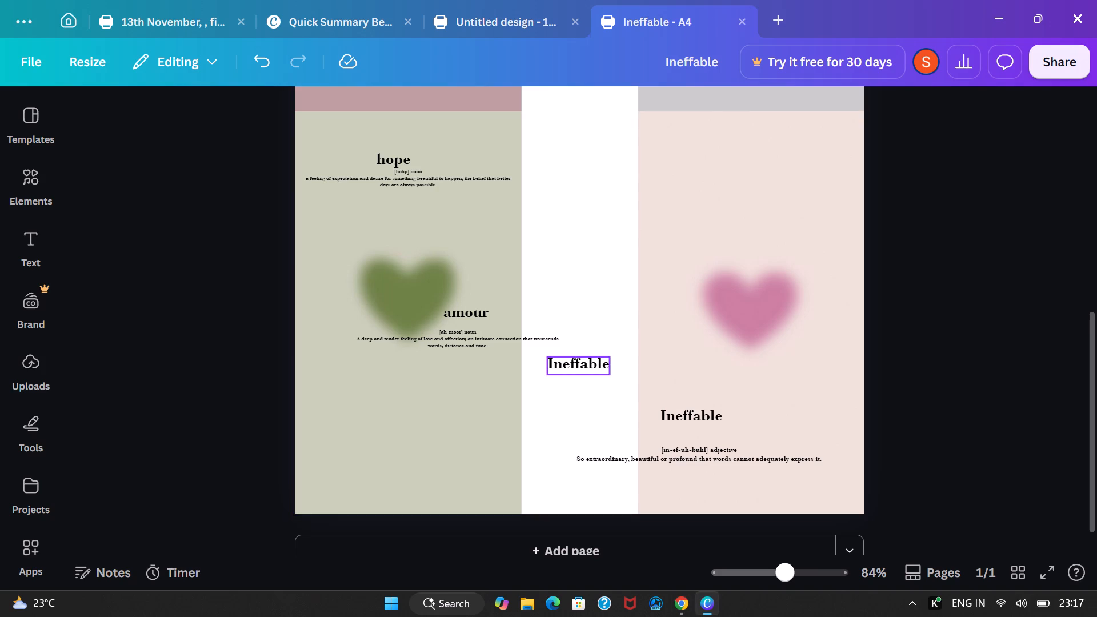
key("ctrl+v")
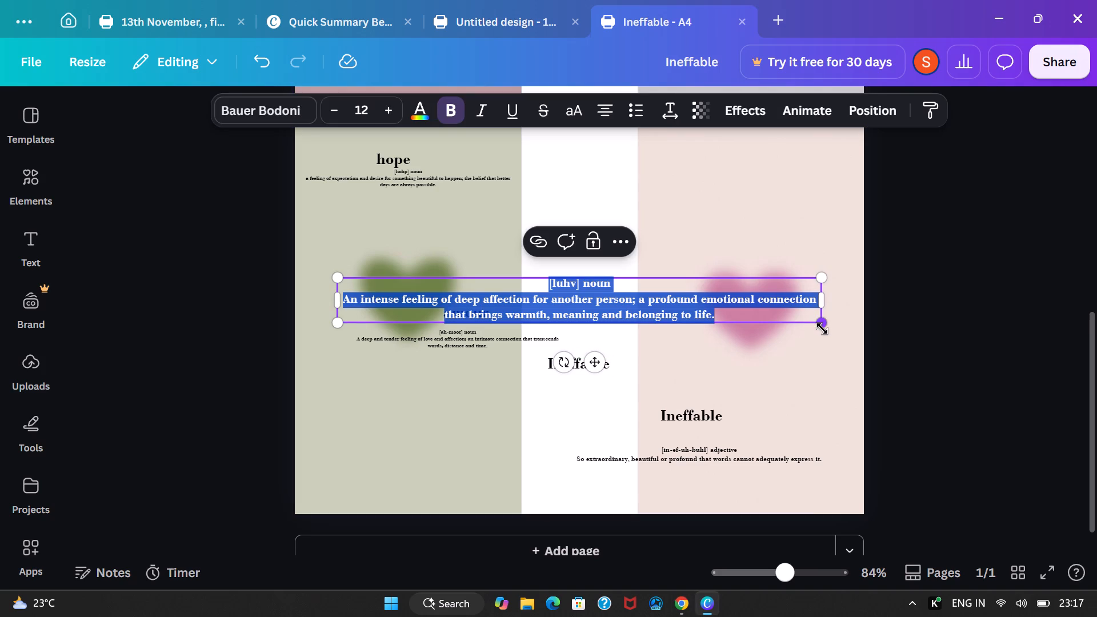
left_click_drag(822, 328, 561, 284)
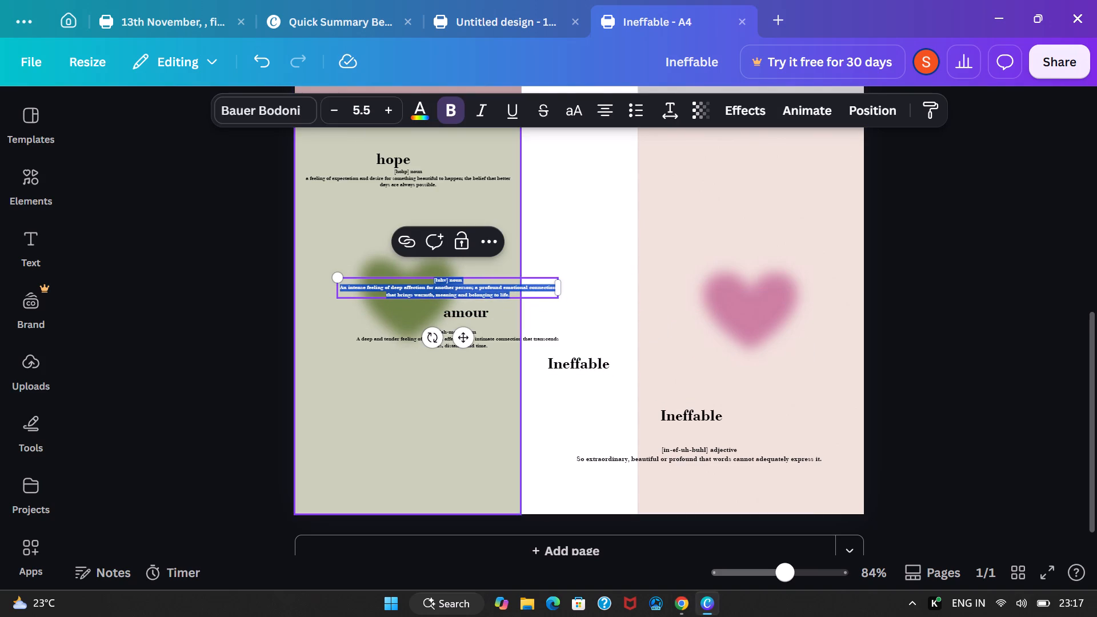
left_click(575, 238)
left_click_drag(463, 281, 584, 377)
Replace the Ineffable heading in the white strip with "love".
double_click(580, 358)
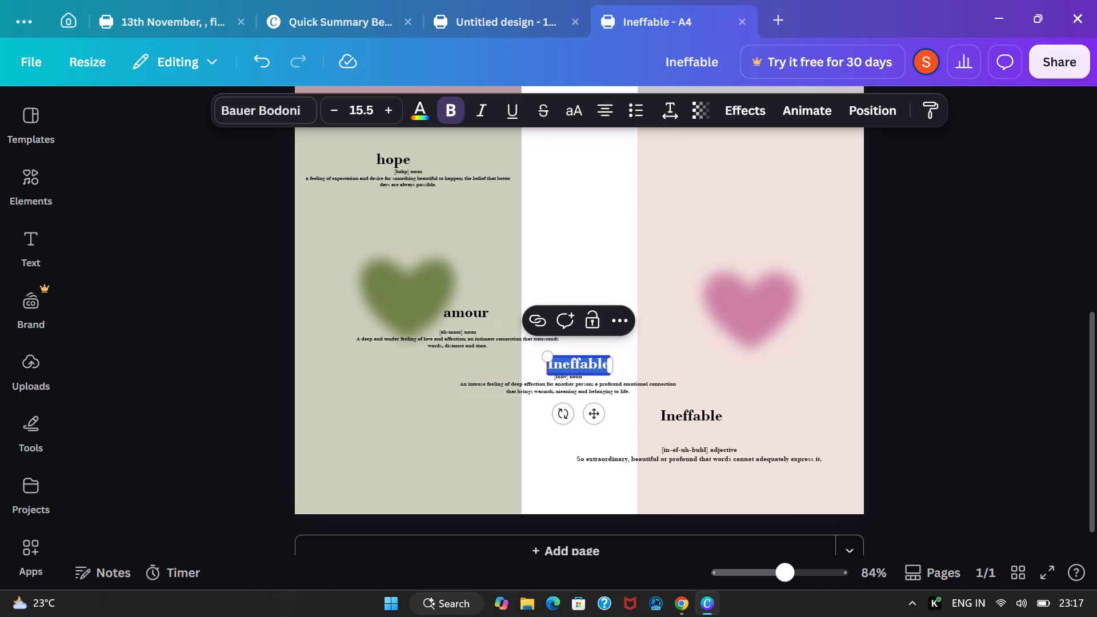
key("o")
key("BackSpace")
type("love")
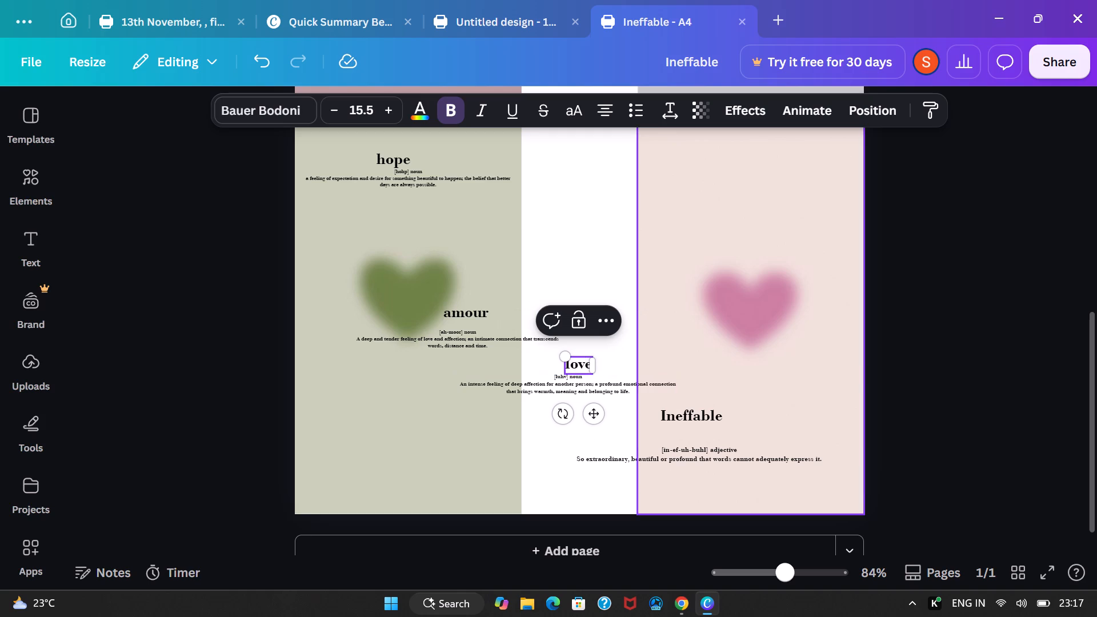
Change the first letter of the Ineffable heading on the light pink panel to a lowercase i.
left_click(664, 410)
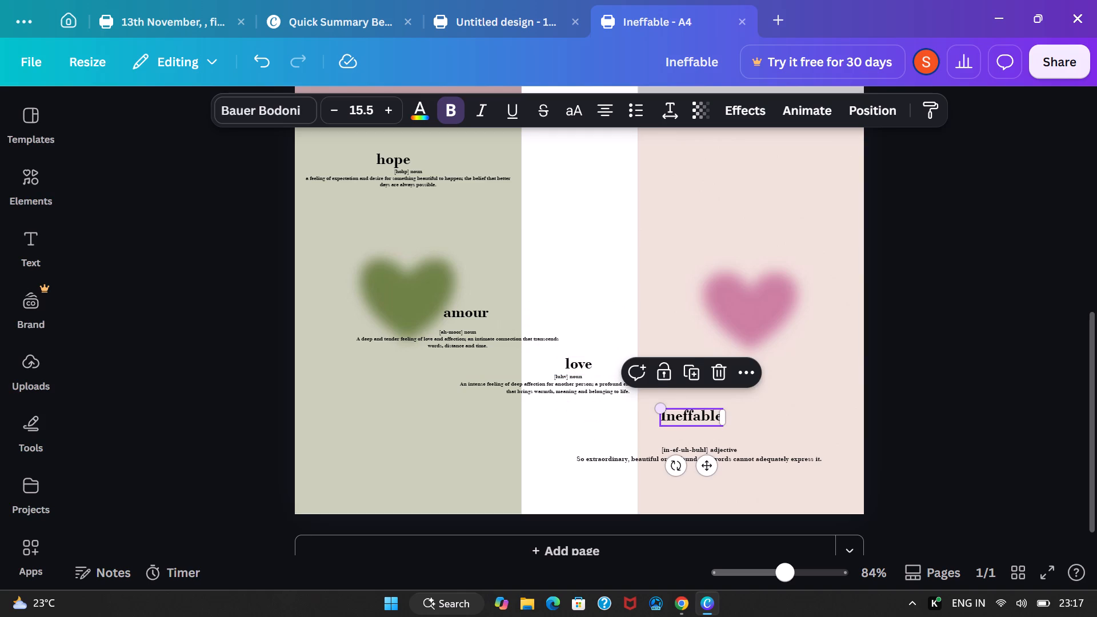
left_click(665, 416)
key("BackSpace")
key("i")
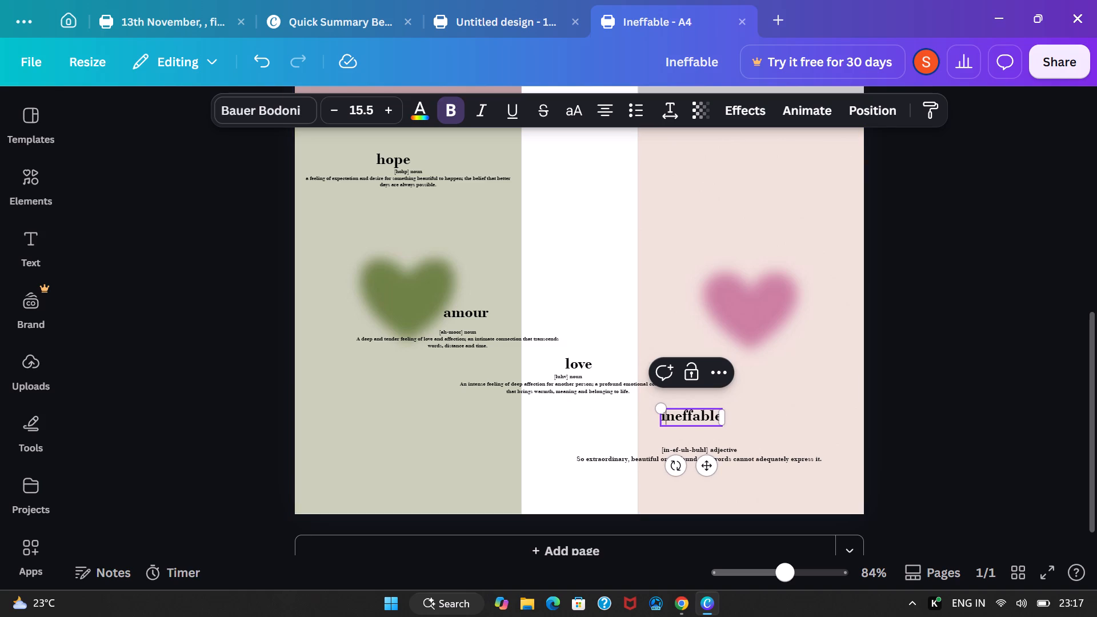
left_click(956, 391)
Try to change the first letter of the ineffable heading on the light pink panel back to a capital I.
left_click(666, 416)
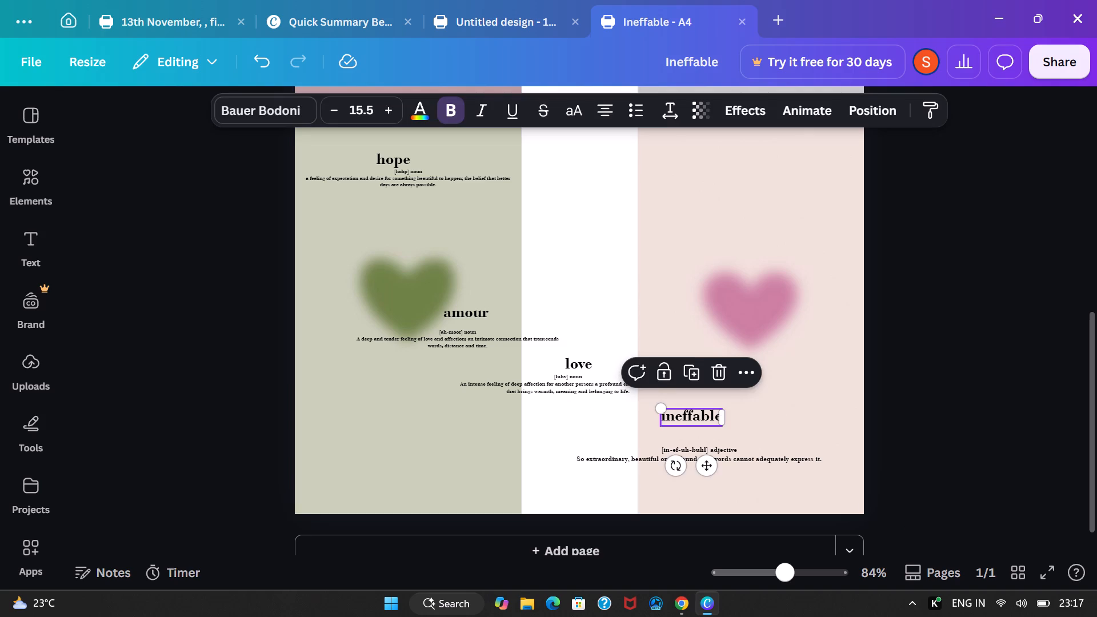
left_click(664, 415)
key("BackSpace")
key("shift+i")
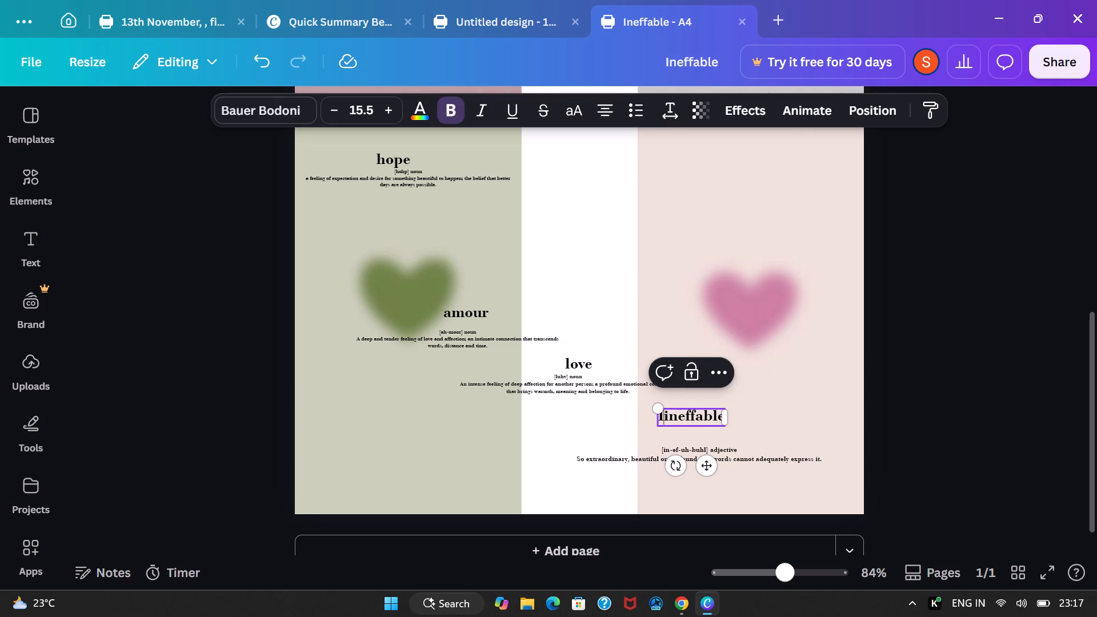
left_click(1055, 324)
Move the hope heading from the green panel onto the dusty pink panel, below and to the left of the red heart.
scroll(1055, 324, "up", 2)
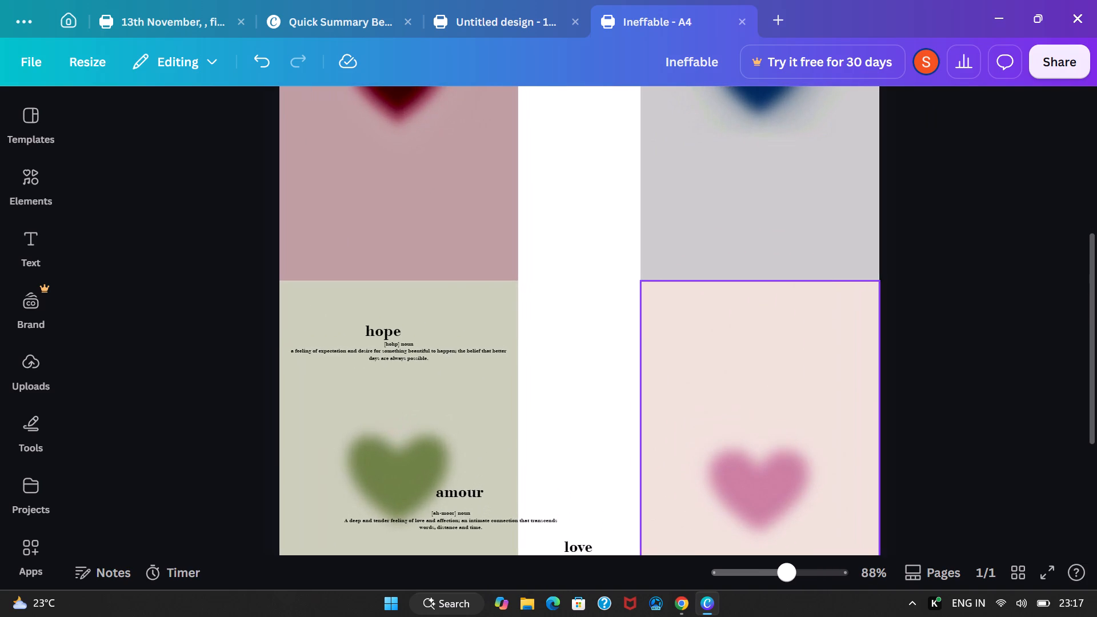
scroll(548, 376, "up", 6)
scroll(602, 380, "down", 3)
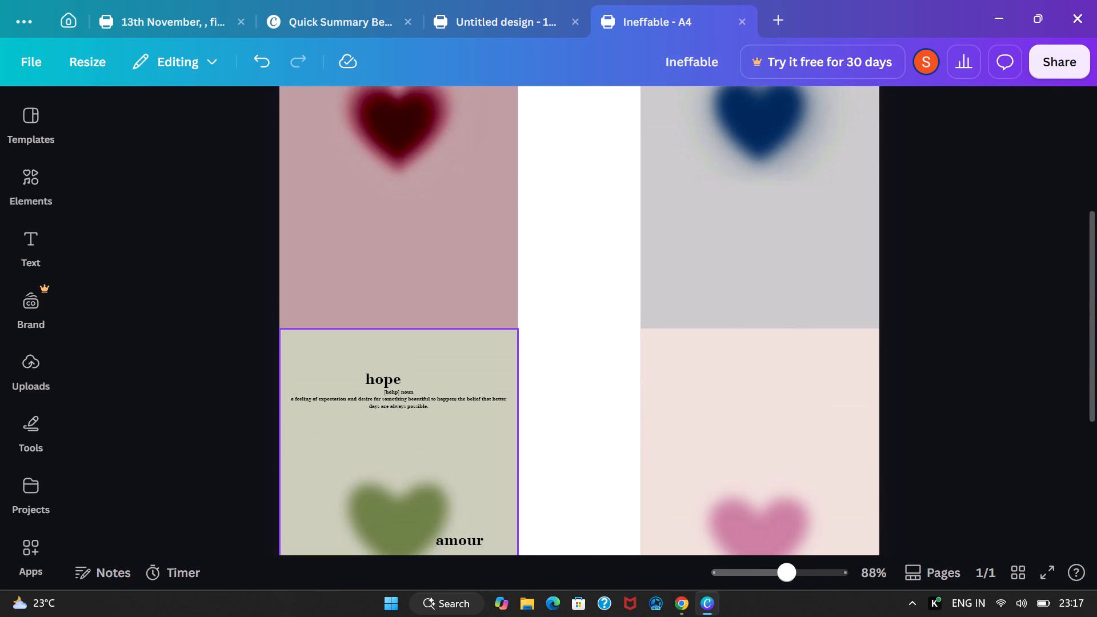
left_click_drag(389, 378, 322, 243)
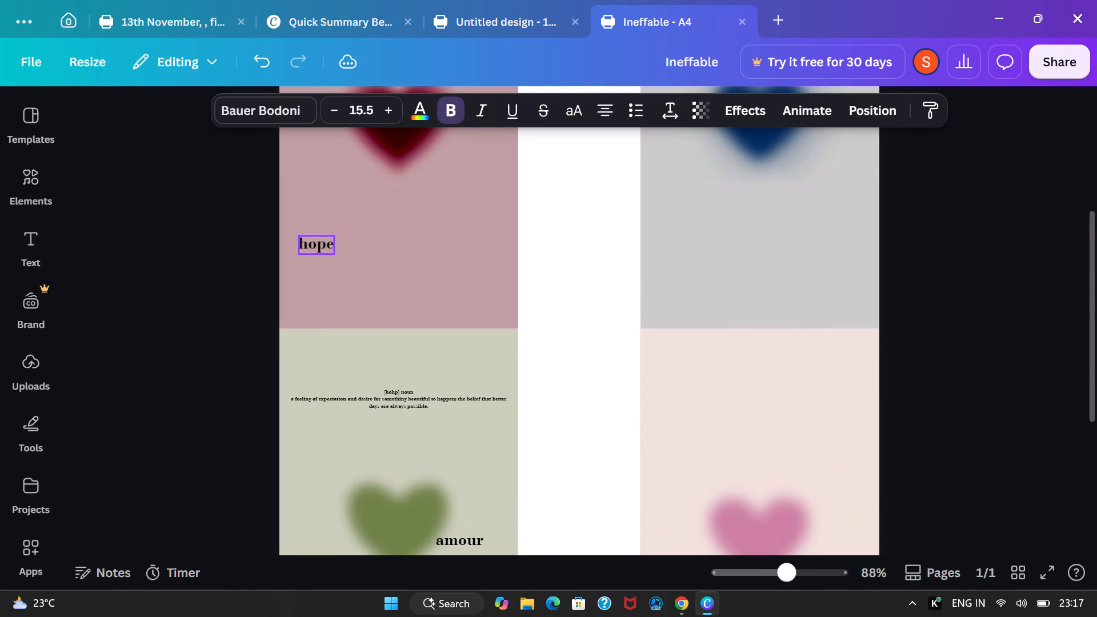
left_click_drag(322, 243, 322, 238)
Left-align the hope definition on the green panel and narrow its text box so the sentence wraps onto two lines.
double_click(383, 405)
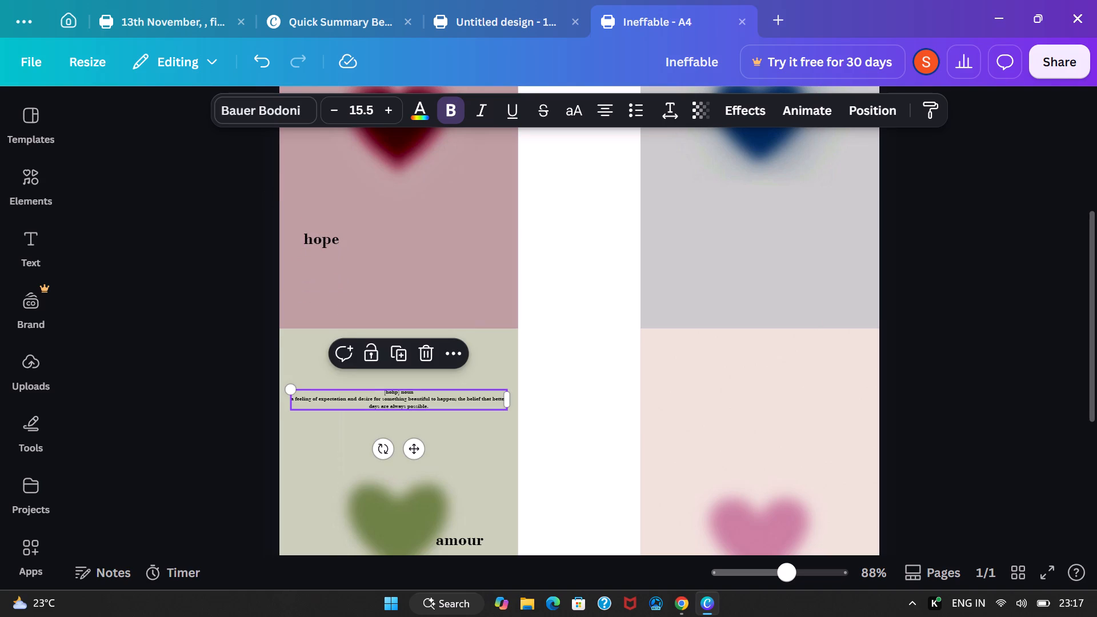
left_click(606, 111)
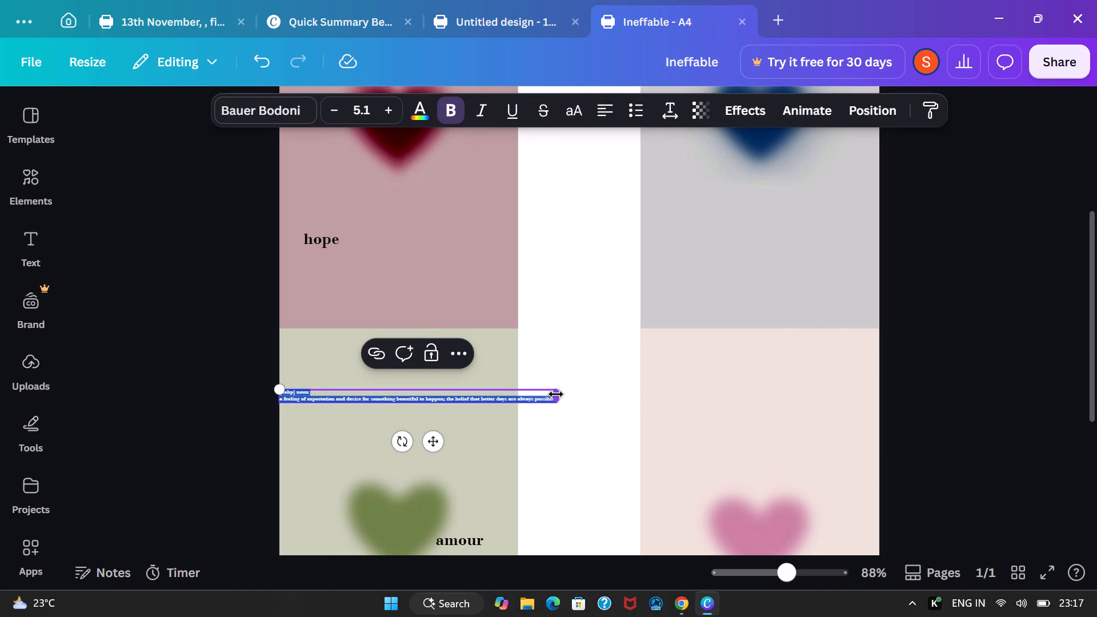
left_click_drag(556, 394, 426, 388)
left_click(248, 394)
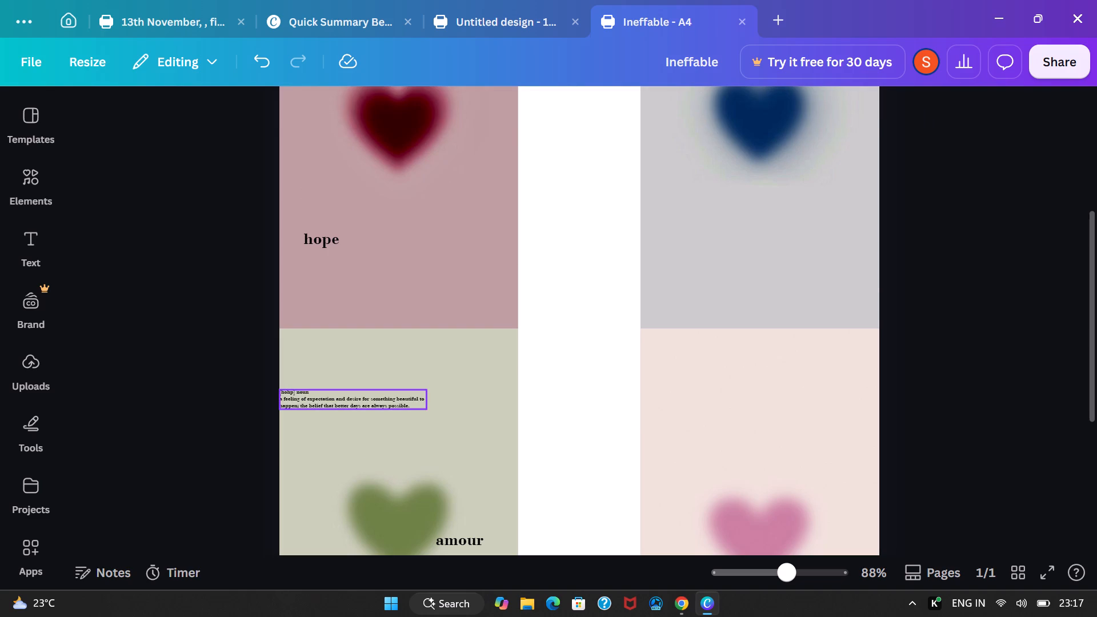
Move the hope definition onto the dusty pink panel beneath the hope heading and enlarge its text to size 6.2.
left_click_drag(320, 396, 342, 262)
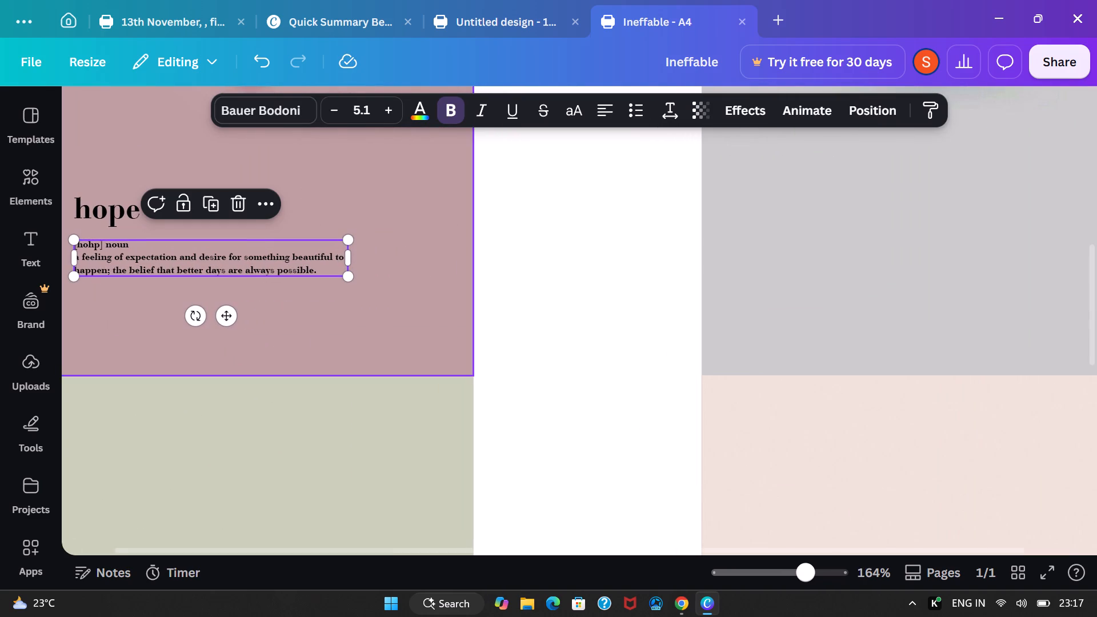
scroll(379, 296, "right", 3)
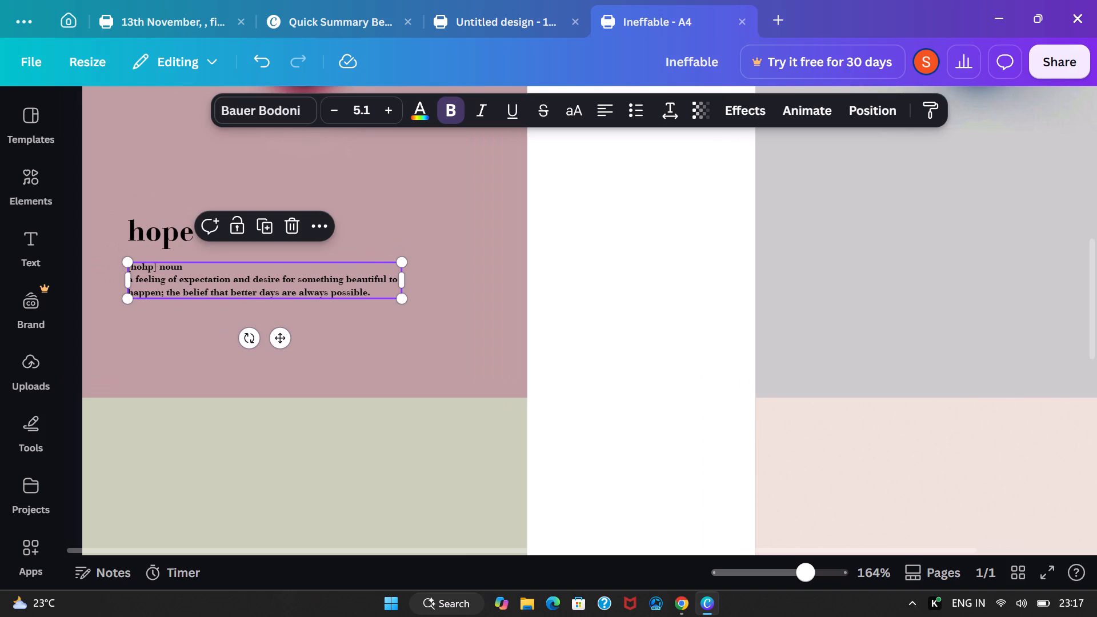
left_click_drag(403, 298, 451, 363)
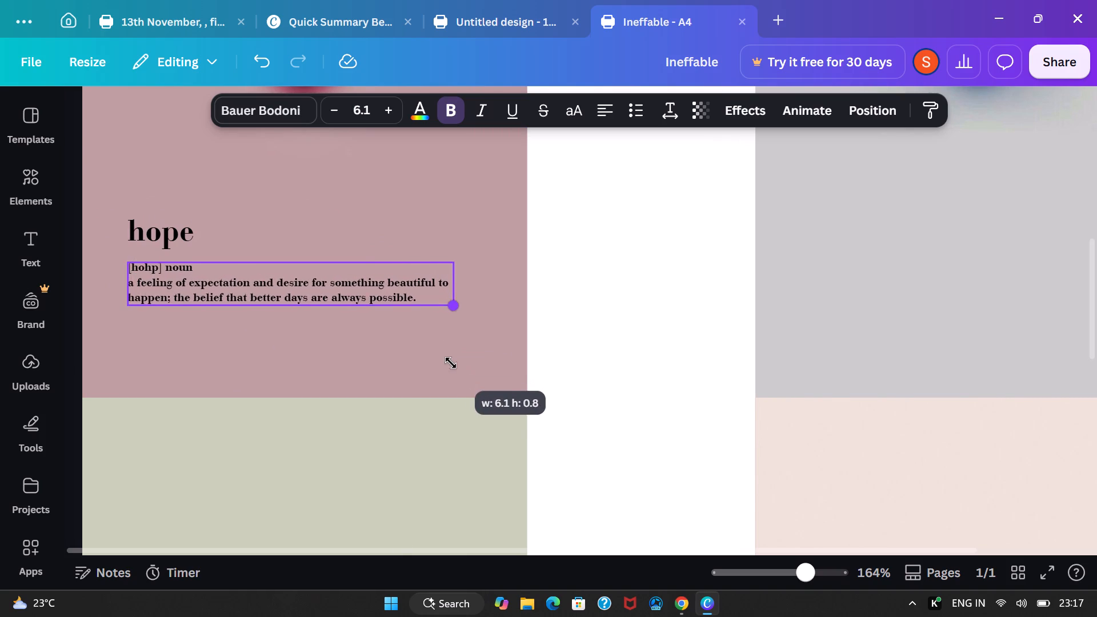
left_click_drag(451, 363, 460, 375)
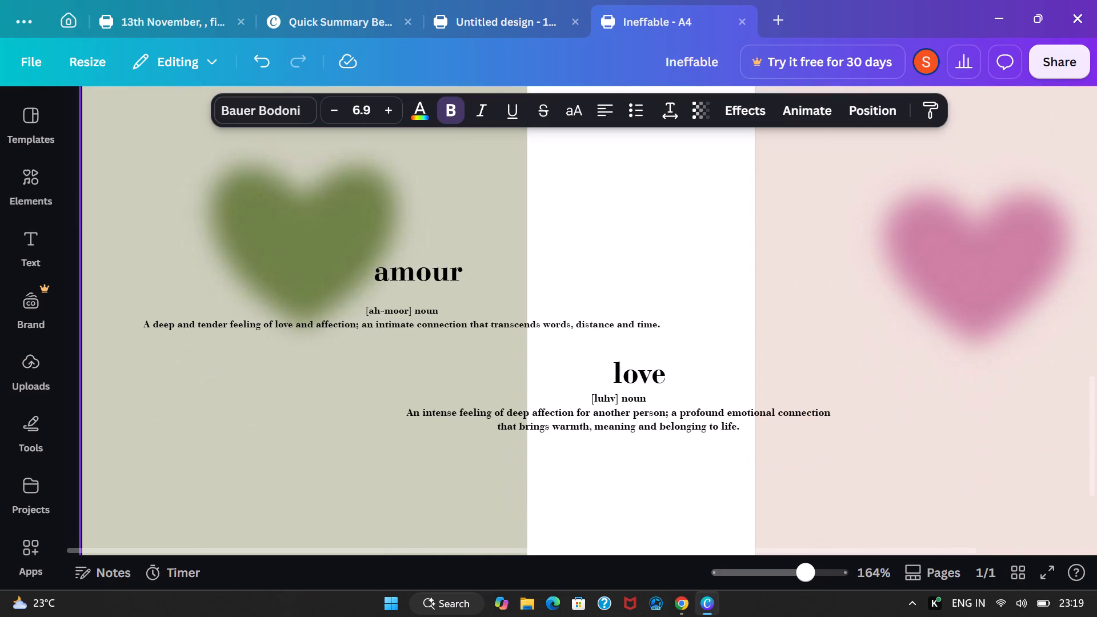
scroll(600, 372, "down", 1)
left_click(596, 330)
left_click(596, 330)
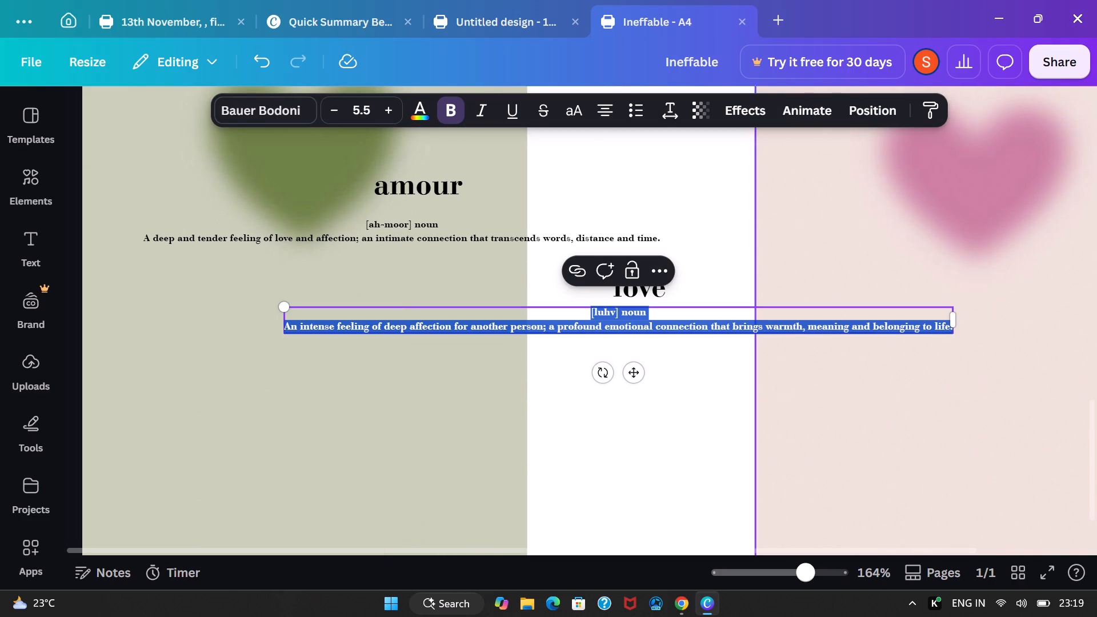
left_click(794, 318)
left_click(941, 326)
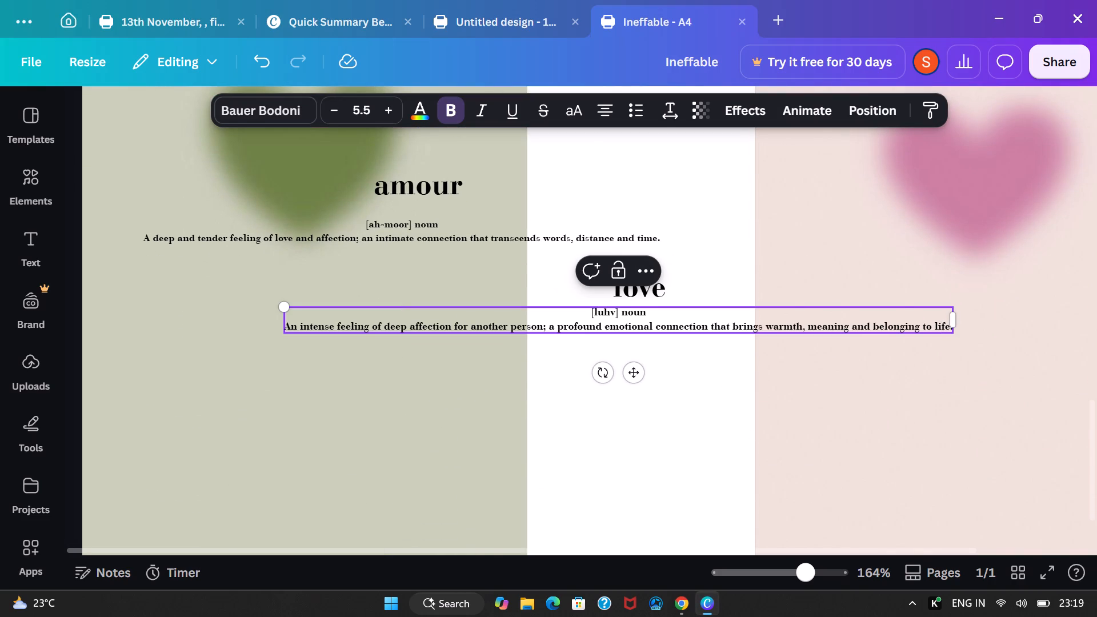
left_click_drag(950, 328, 444, 340)
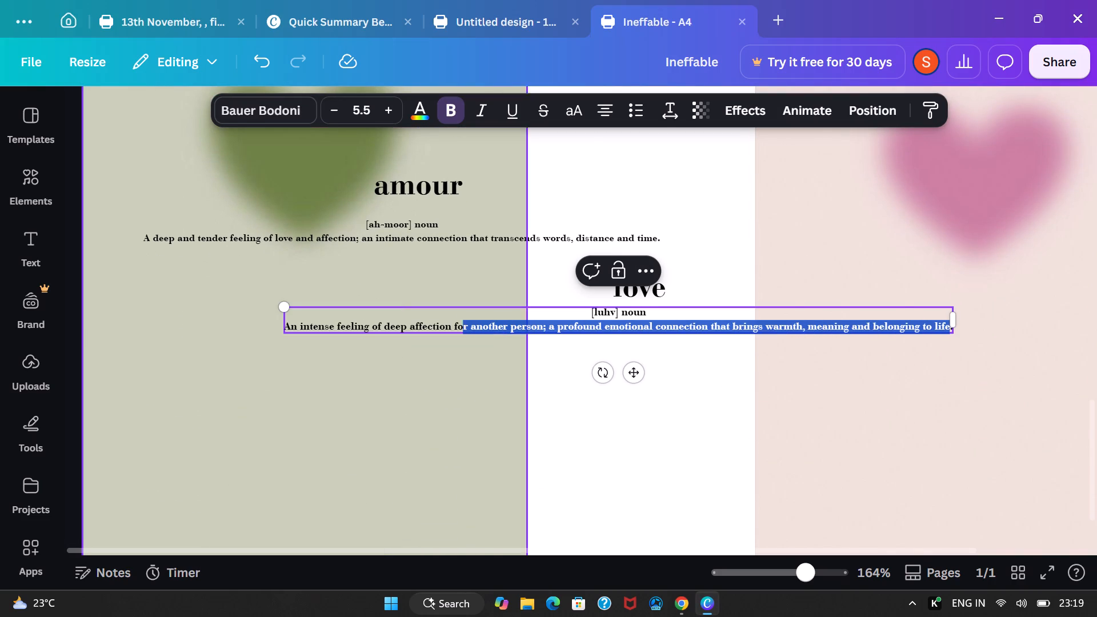
left_click_drag(444, 340, 279, 332)
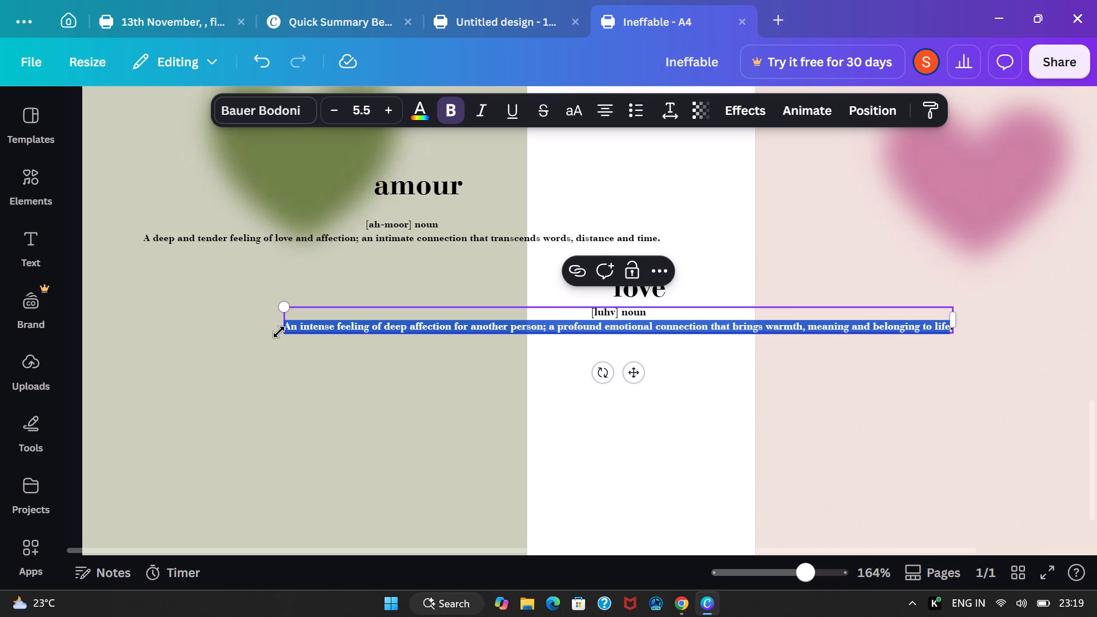
key("ctrl+v")
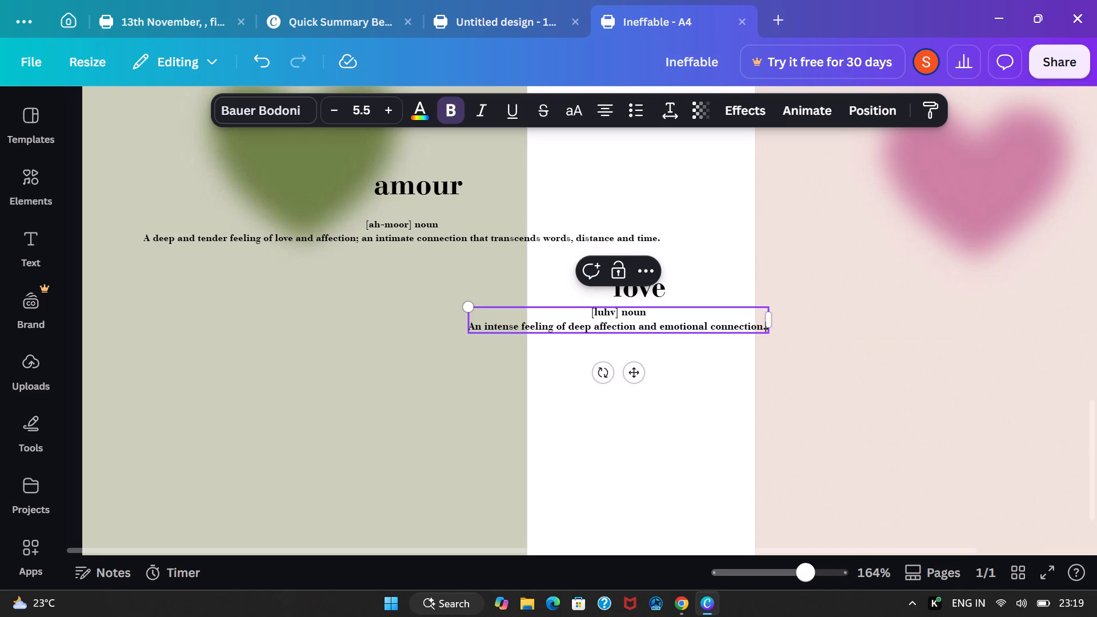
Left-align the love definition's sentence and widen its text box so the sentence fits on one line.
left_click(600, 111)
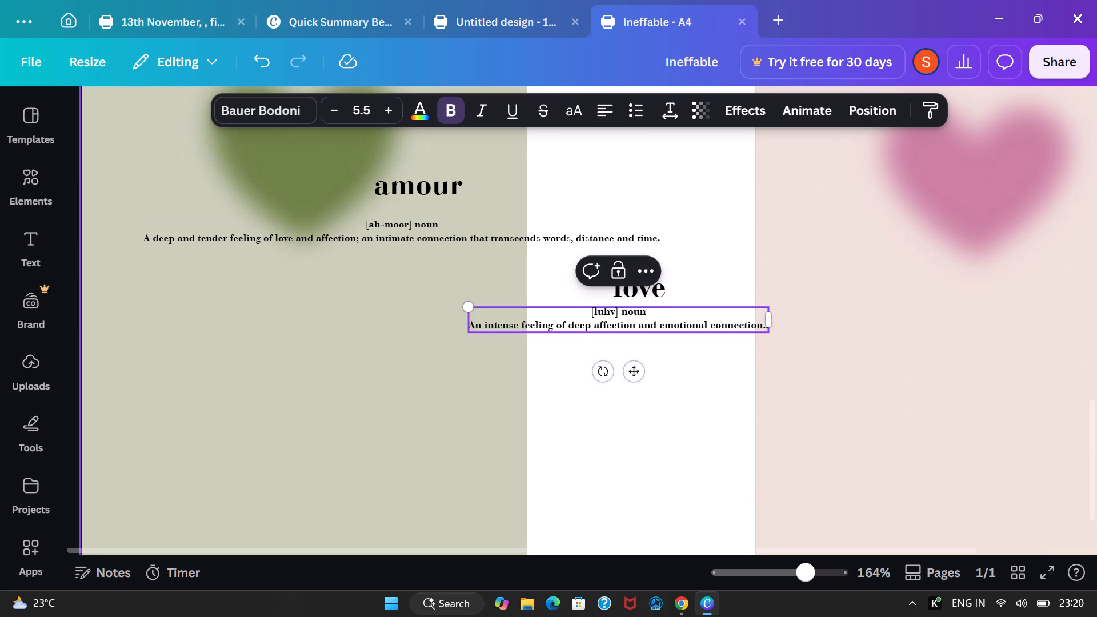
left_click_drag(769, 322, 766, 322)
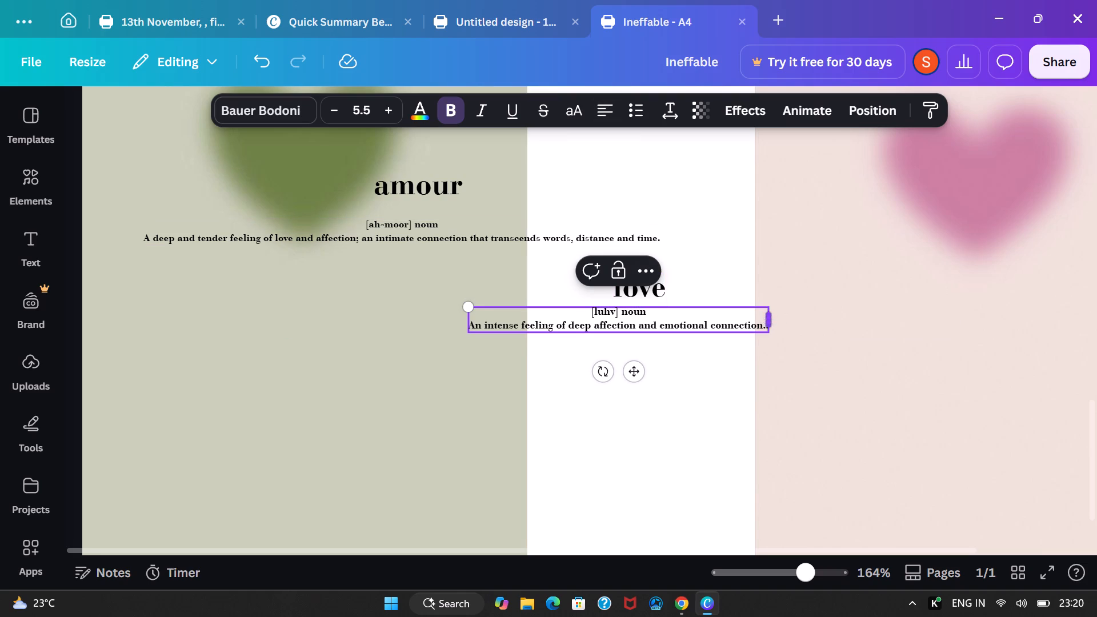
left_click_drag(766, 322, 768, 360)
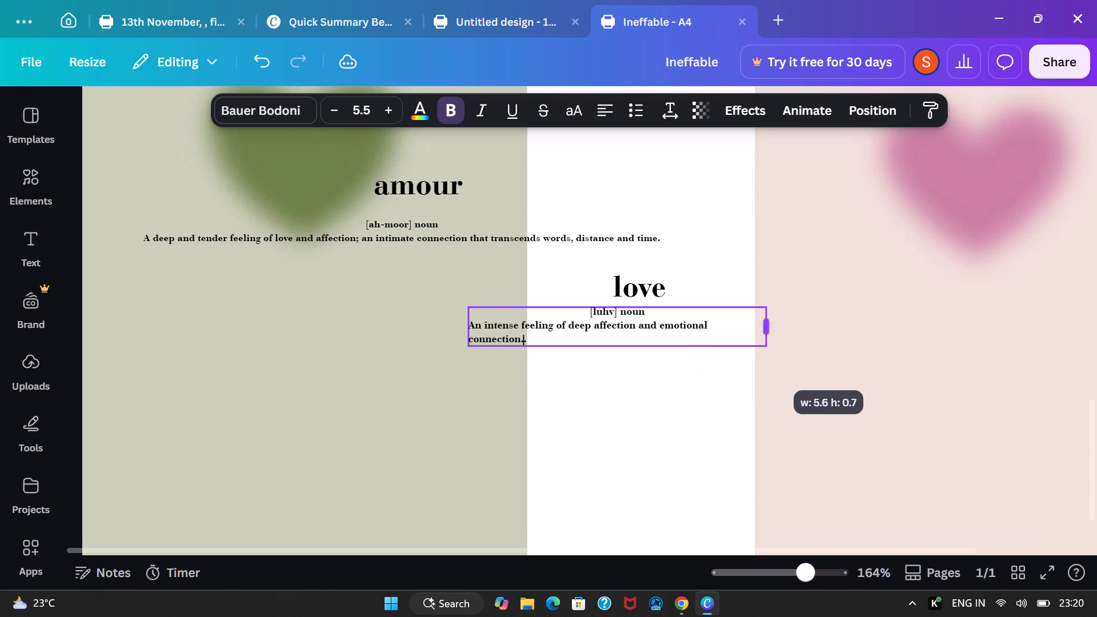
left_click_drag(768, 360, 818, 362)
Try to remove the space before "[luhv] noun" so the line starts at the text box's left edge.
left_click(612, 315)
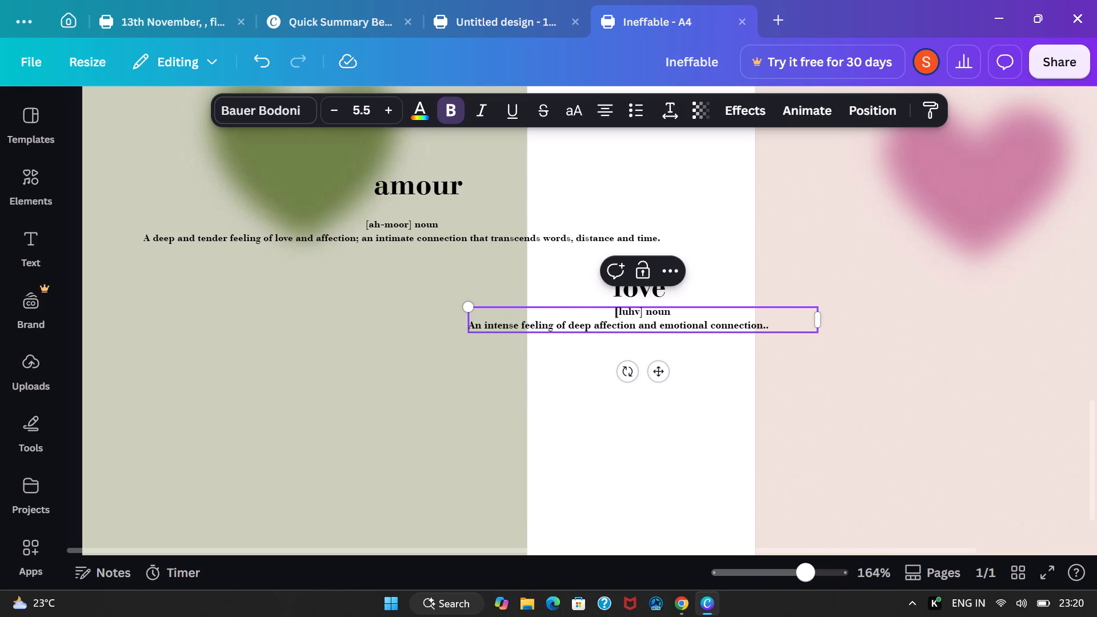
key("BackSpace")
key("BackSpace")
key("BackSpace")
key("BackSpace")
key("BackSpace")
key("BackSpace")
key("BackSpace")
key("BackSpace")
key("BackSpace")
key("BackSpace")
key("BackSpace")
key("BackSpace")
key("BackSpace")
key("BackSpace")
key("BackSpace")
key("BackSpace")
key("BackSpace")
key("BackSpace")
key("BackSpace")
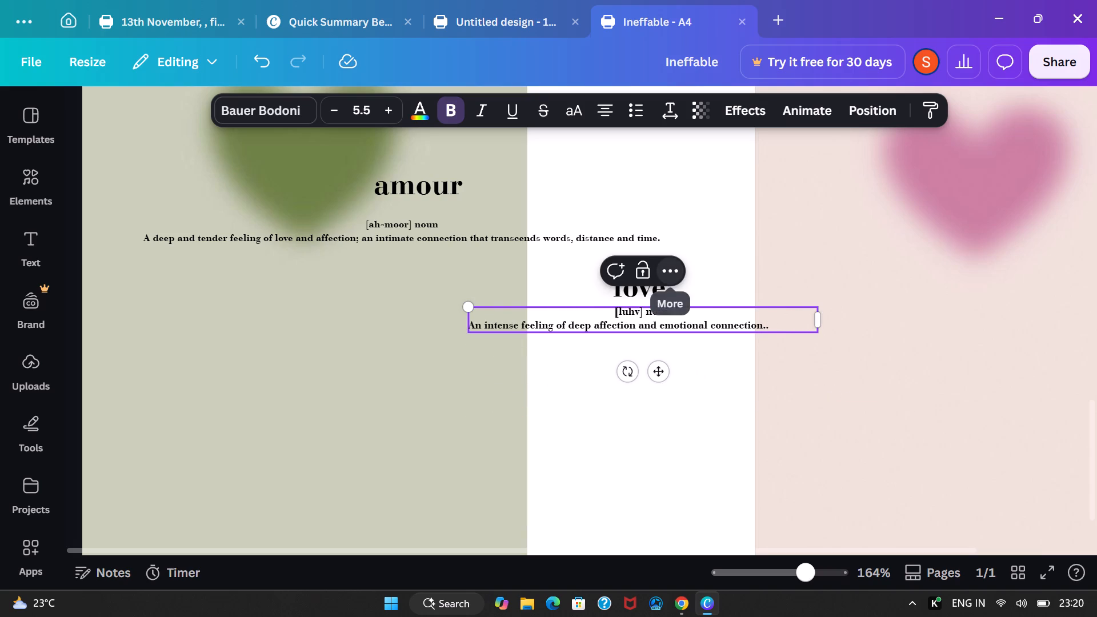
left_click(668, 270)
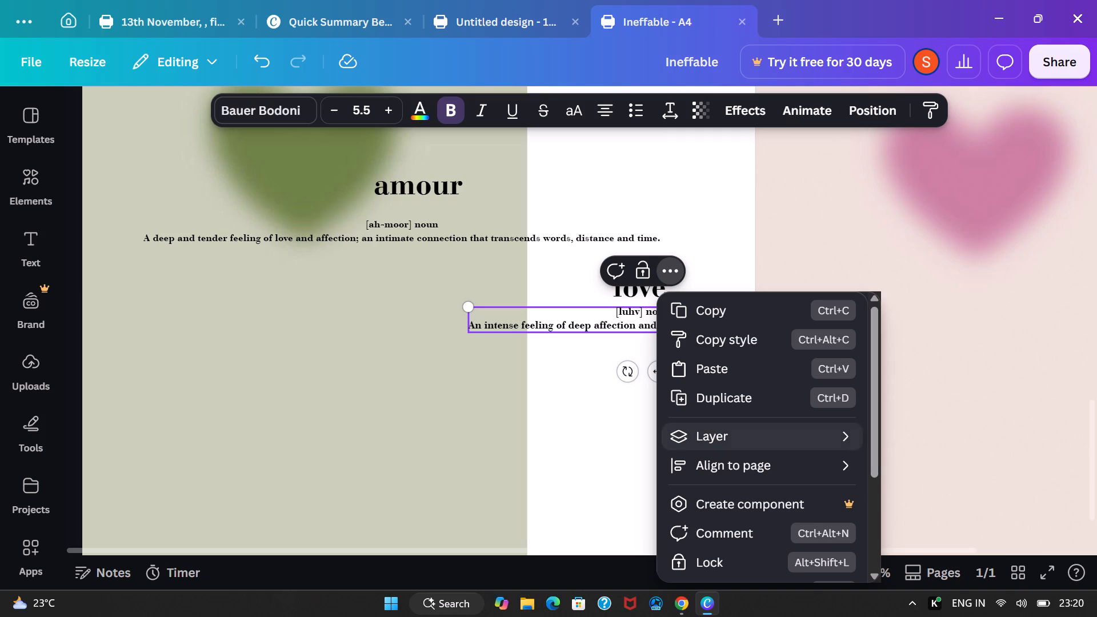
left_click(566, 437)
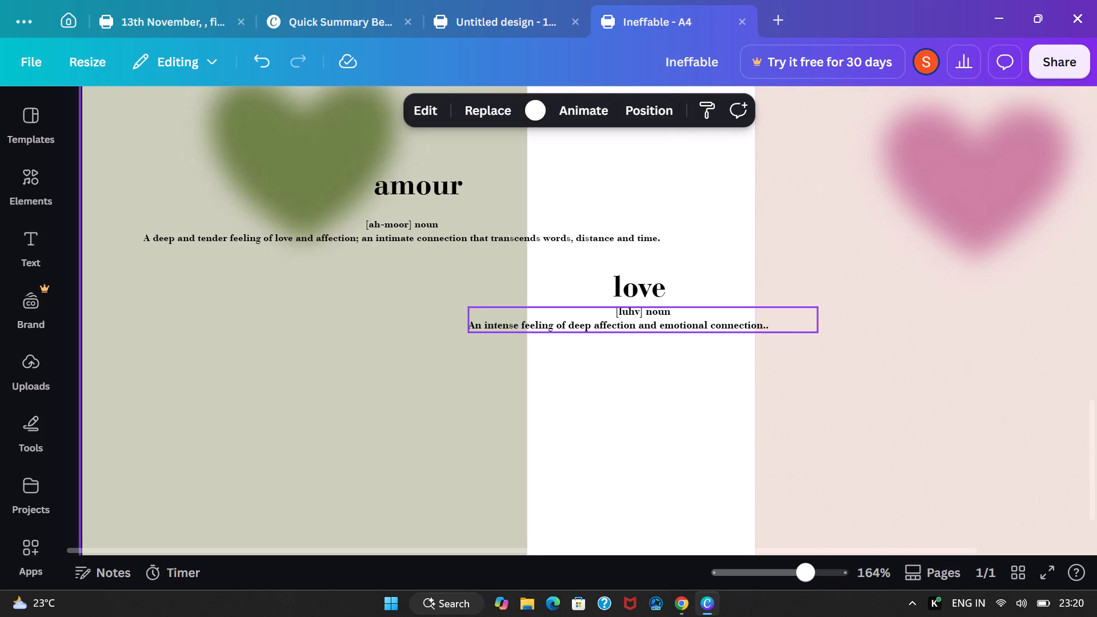
Narrow the love definition's text box so the sentence wraps after the word "emotional".
double_click(497, 327)
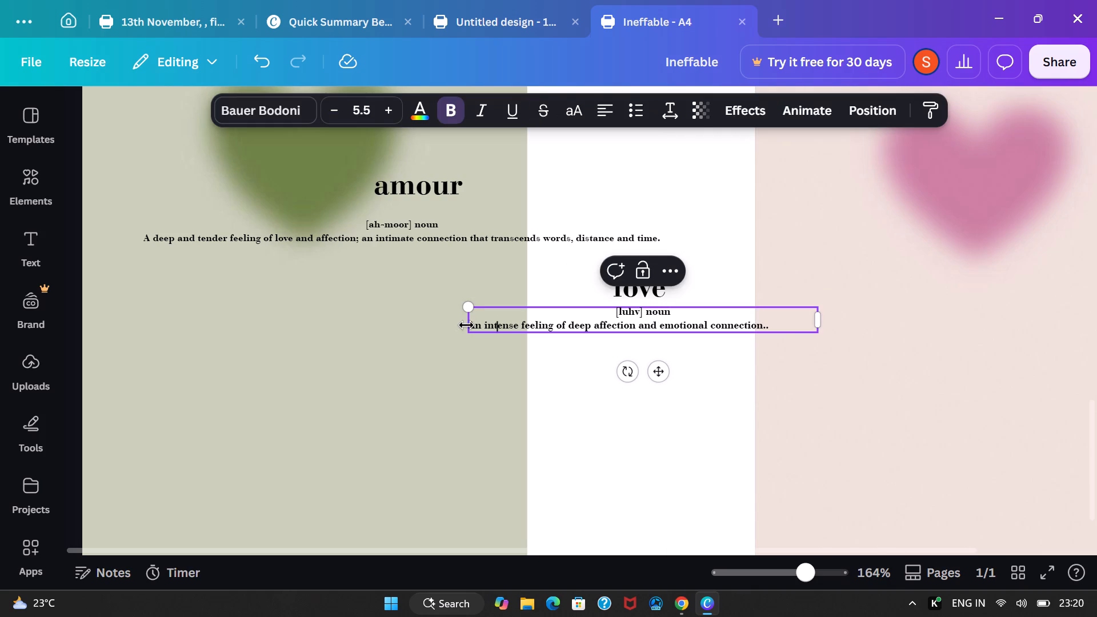
left_click(471, 326)
left_click_drag(820, 322, 548, 342)
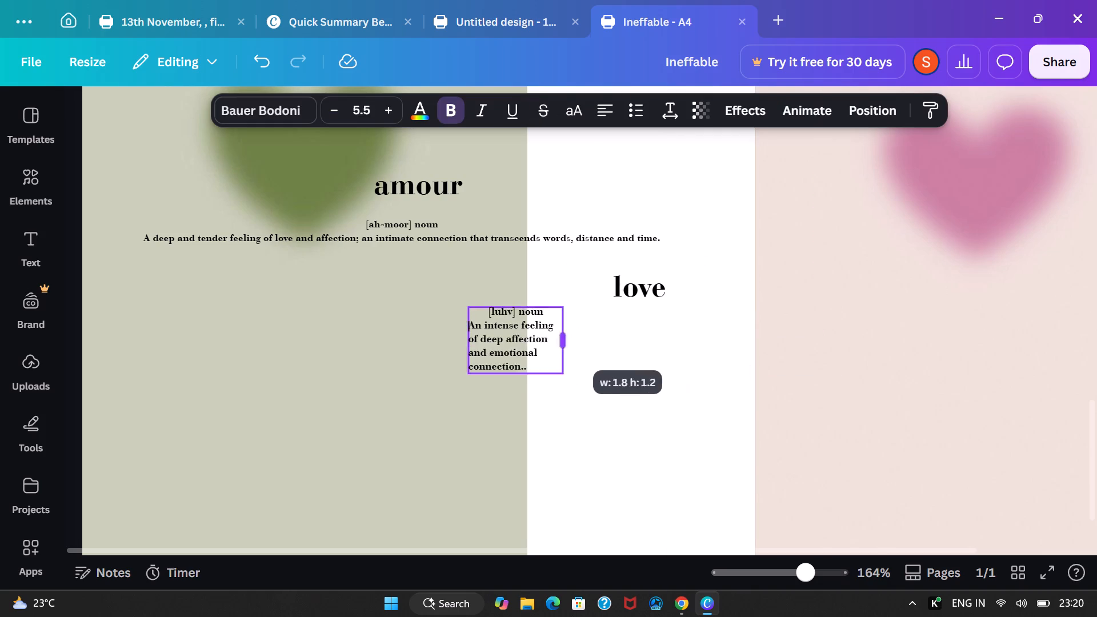
left_click_drag(548, 342, 779, 307)
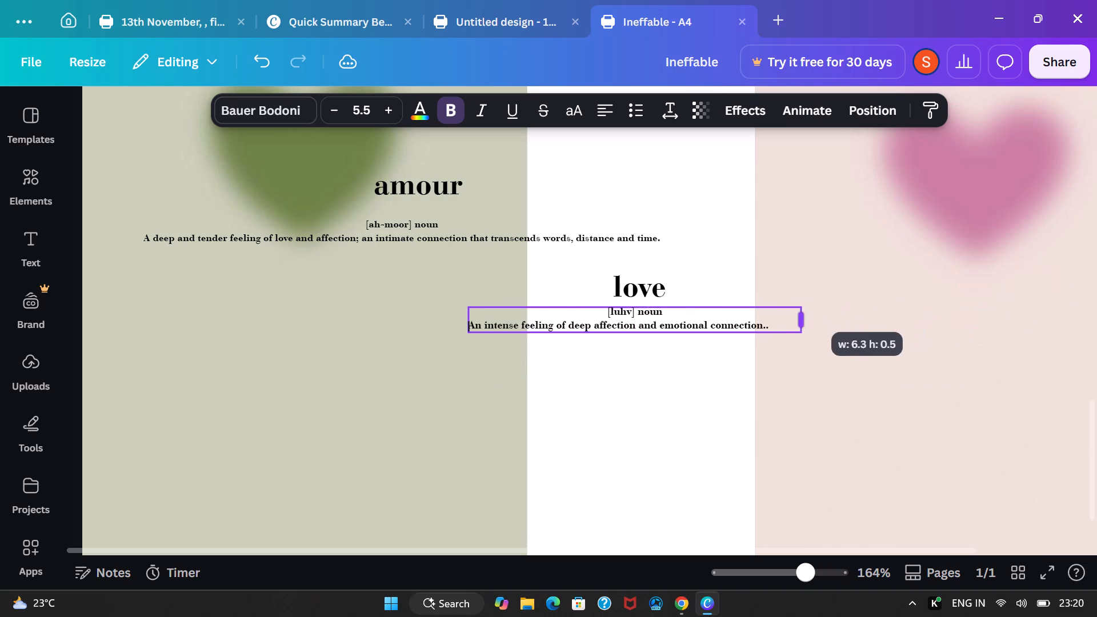
left_click_drag(779, 307, 759, 339)
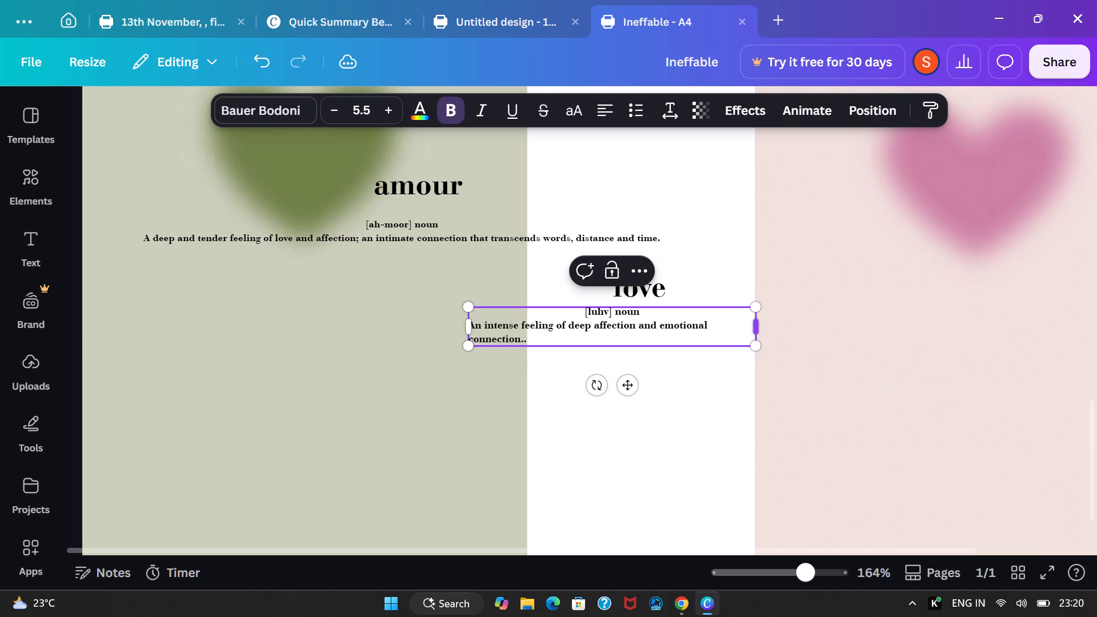
Cycle the love definition's sentence through the alignments to justified.
left_click(647, 419)
double_click(648, 332)
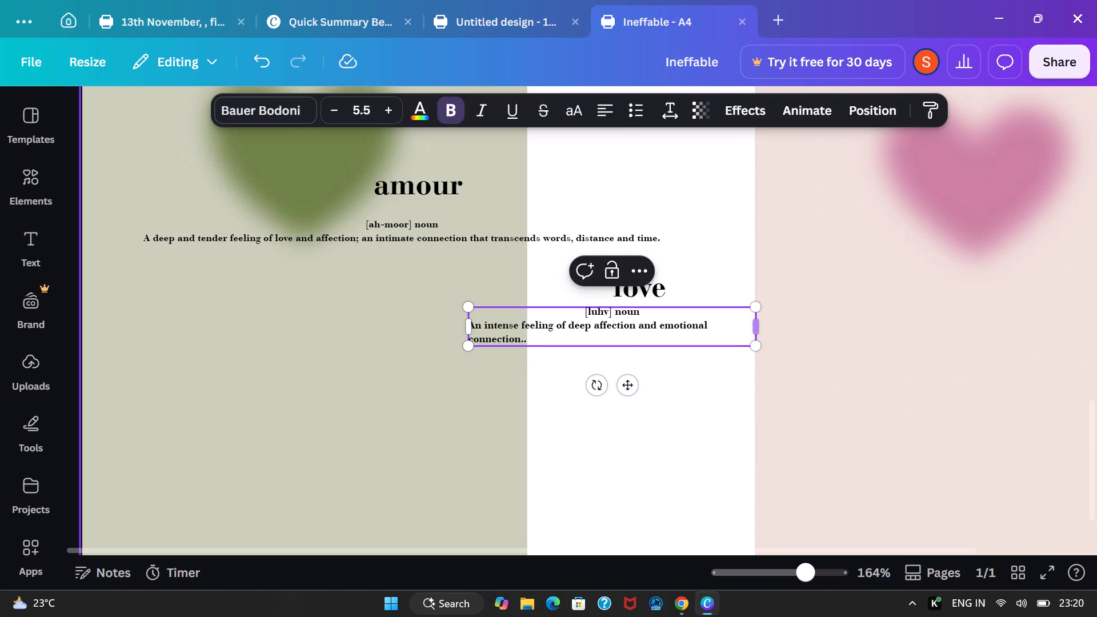
left_click(606, 109)
left_click(606, 109)
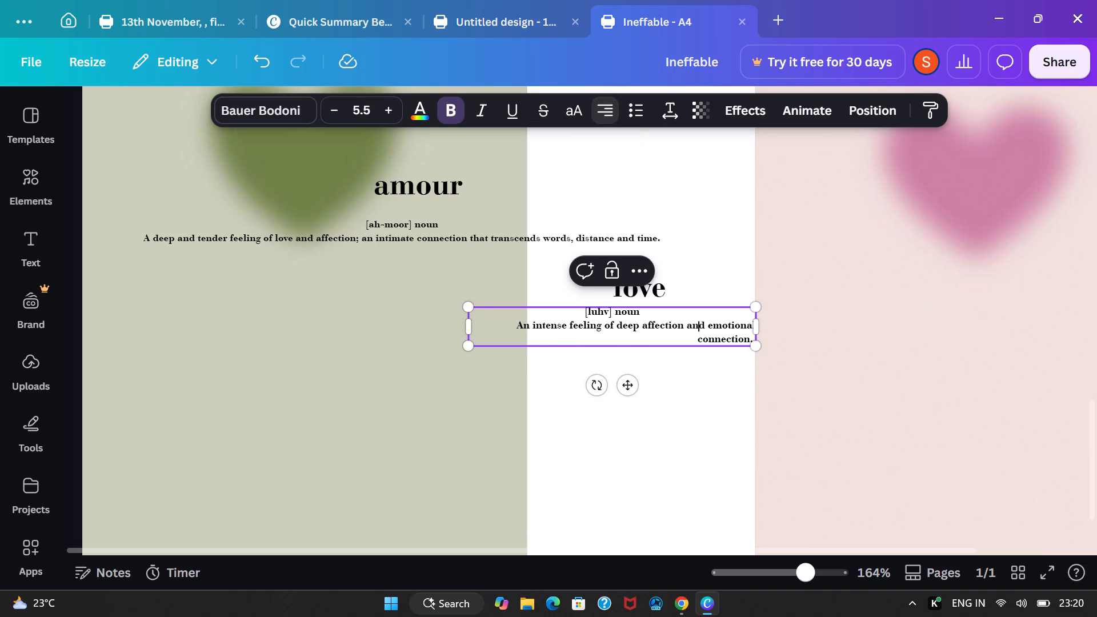
left_click(606, 109)
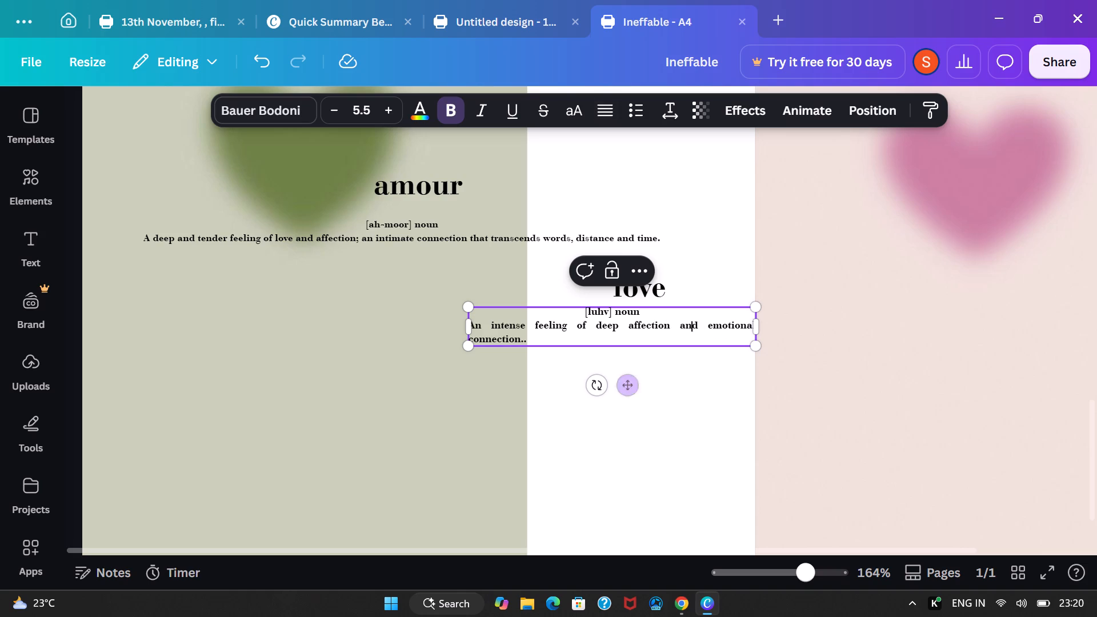
left_click(648, 446)
Move the love definition up to the edge of the pink panel and narrow its text box so the sentence wraps after "and".
left_click_drag(606, 321, 844, 233)
scroll(847, 324, "up", 2)
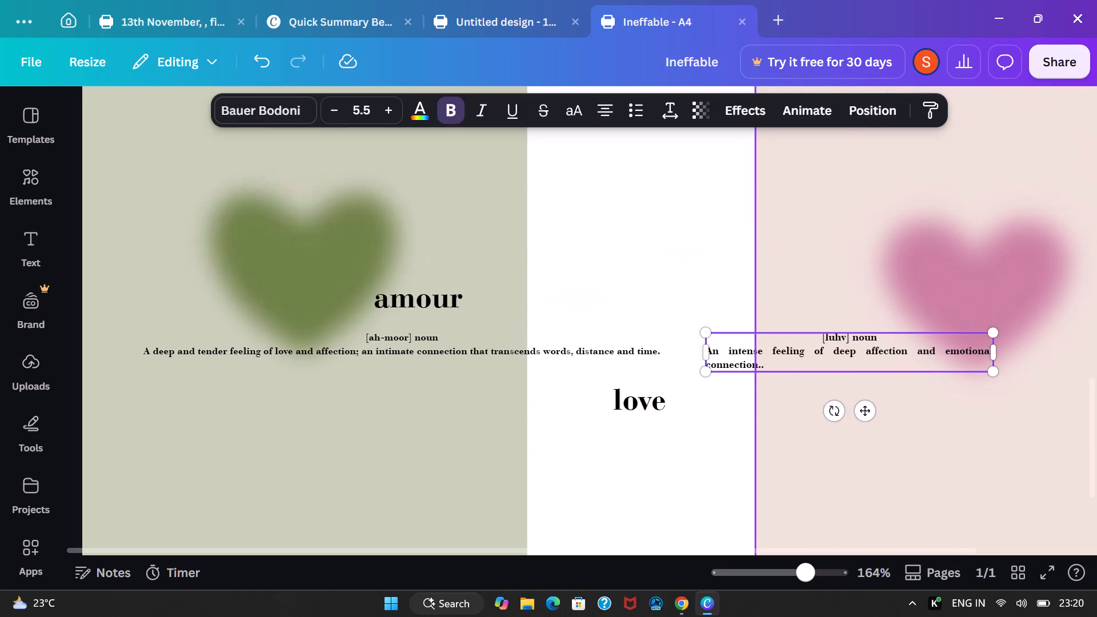
left_click_drag(994, 411, 935, 407)
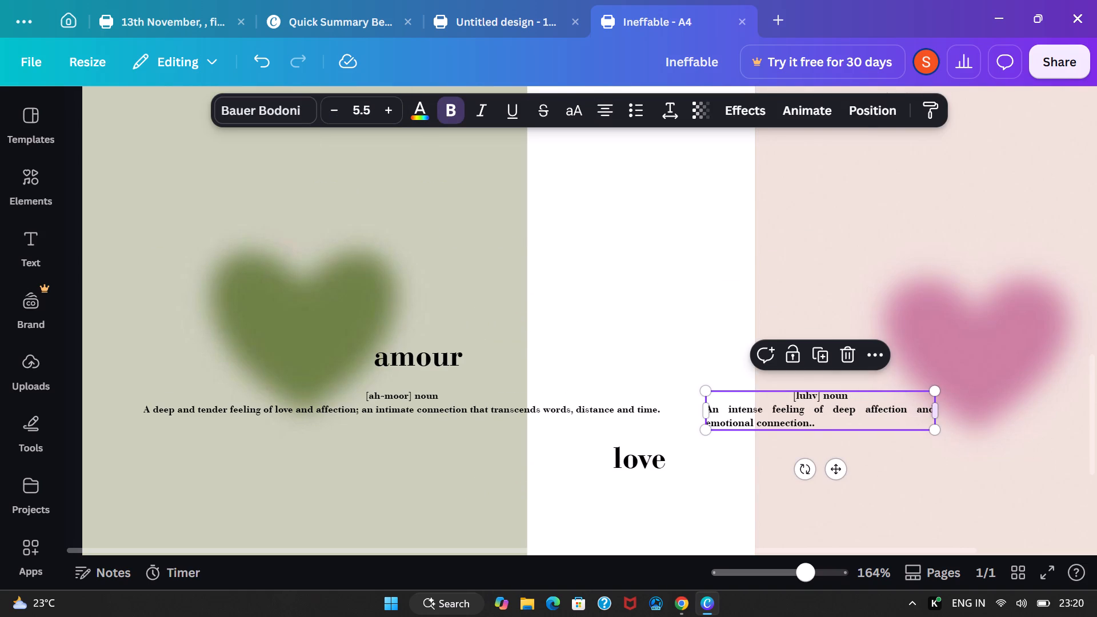
Delete the centred "[luhv] noun" line above the love definition's sentence, along with the empty line it leaves.
left_click(855, 391)
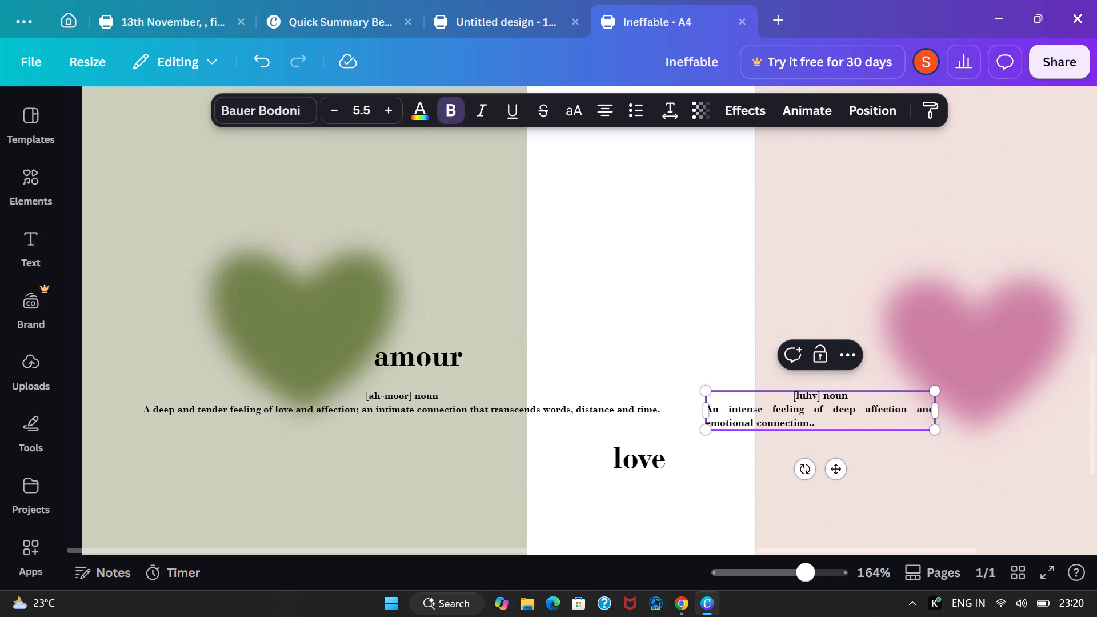
key("BackSpace")
key("BackSpace")
key("BackSpace")
key("BackSpace")
key("BackSpace")
key("BackSpace")
key("BackSpace")
key("BackSpace")
key("BackSpace")
key("BackSpace")
key("BackSpace")
key("BackSpace")
key("BackSpace")
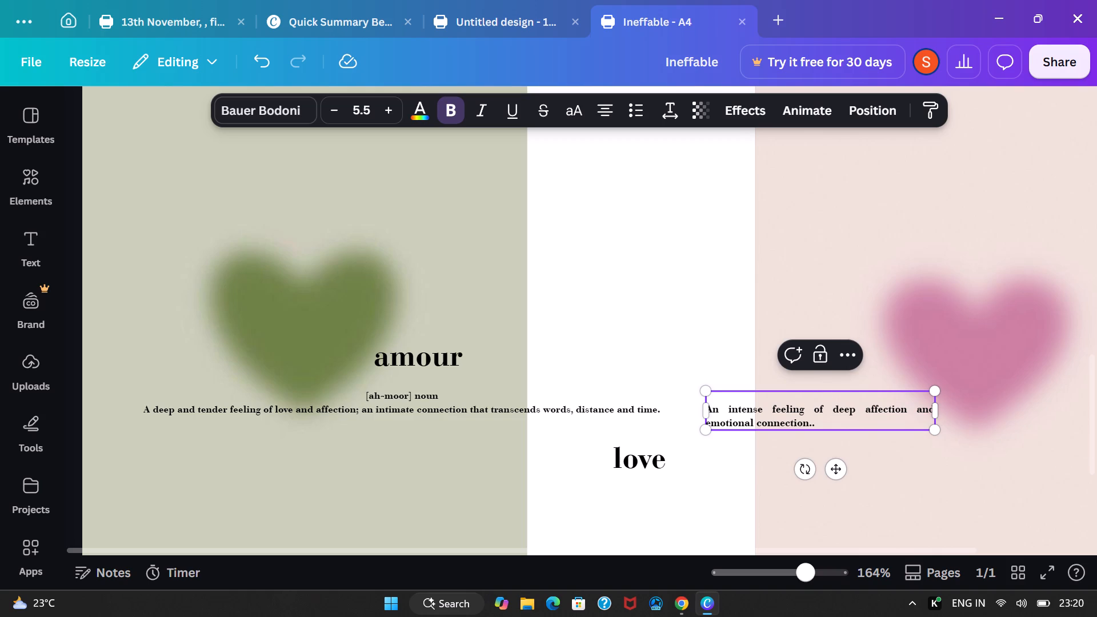
left_click(712, 408)
key("Left")
key("BackSpace")
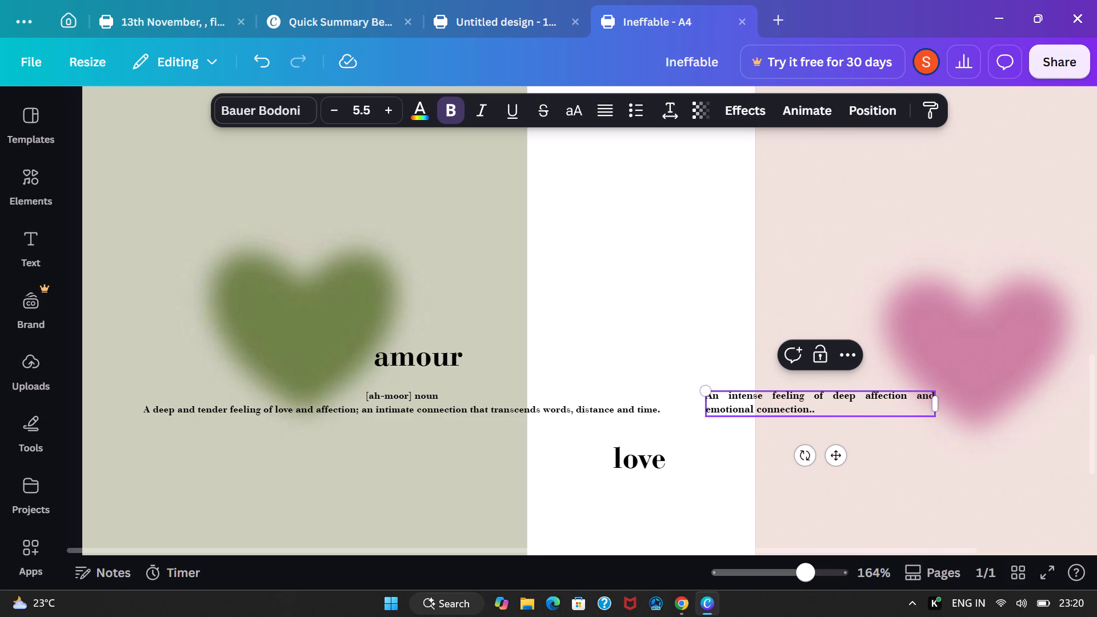
Enter "[luhv] noun" again as its own line above the love sentence, starting at the text box's left edge.
key("shift+braceleft")
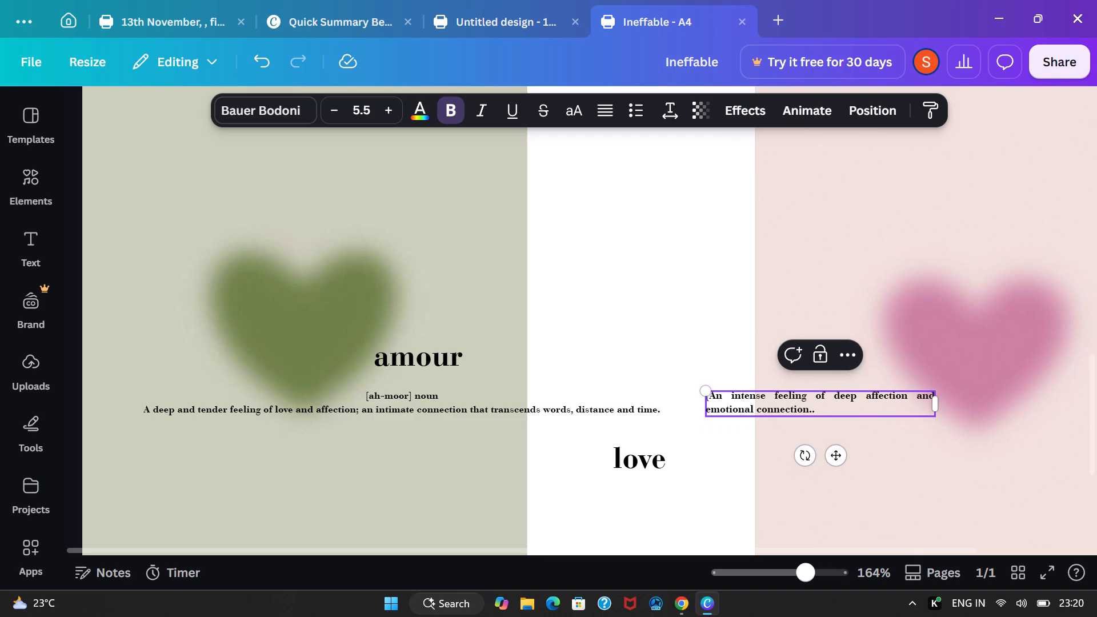
key("shift+l")
key("BackSpace")
type("luhl")
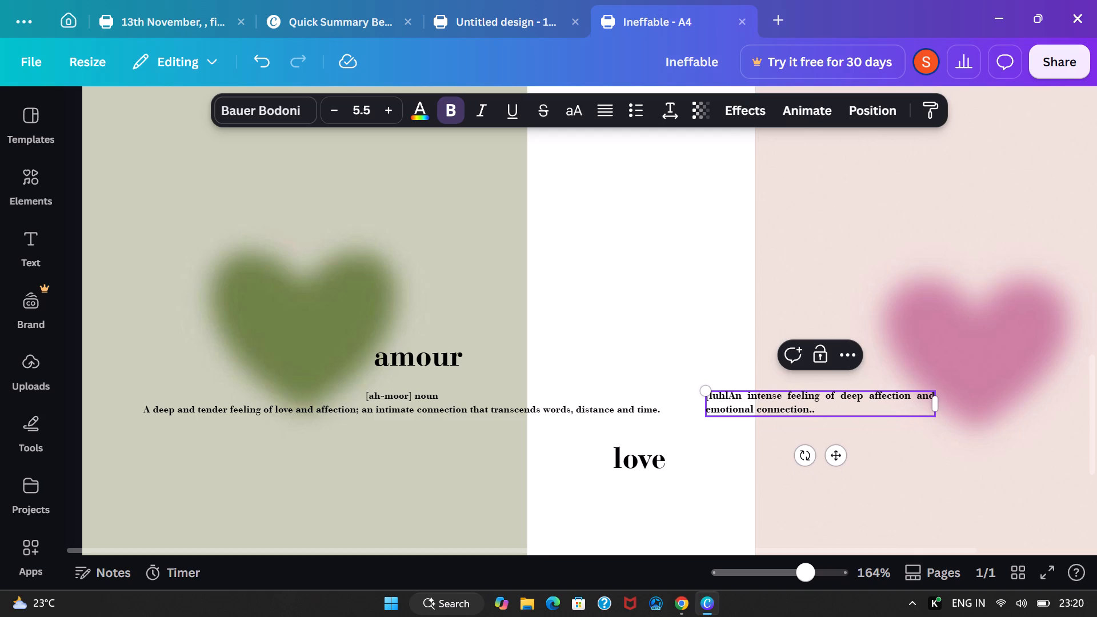
key("shift+braceright")
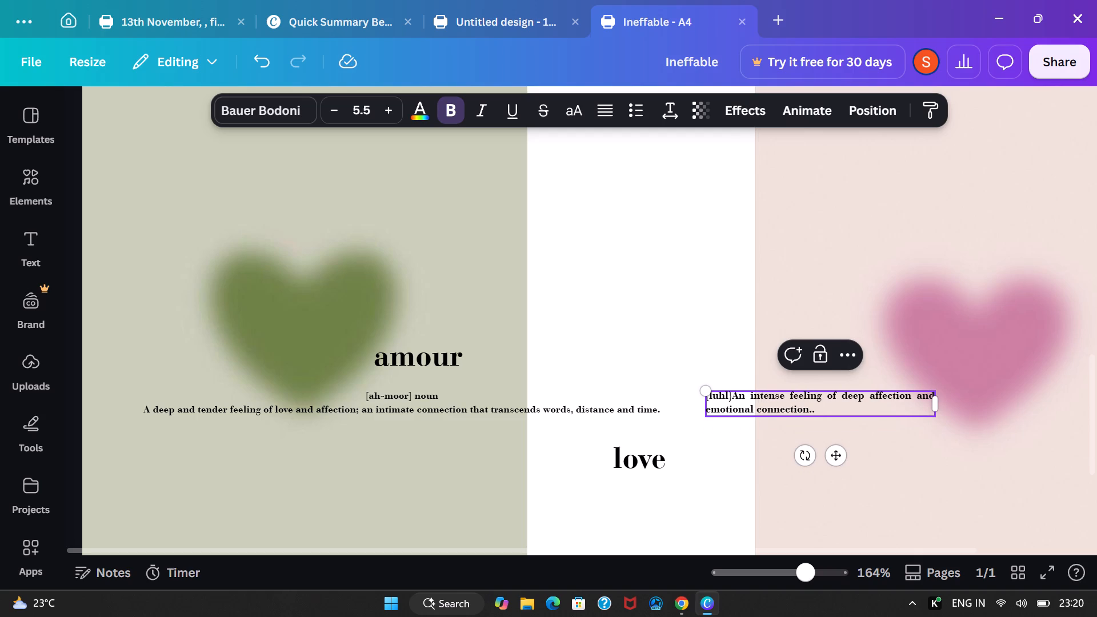
key("BackSpace")
key("bracketright")
key("Left")
key("Left")
key("Left")
key("Left")
key("Left")
key("BackSpace")
key("bracketleft")
key("Right")
key("Right")
key("Right")
key("Right")
key("Right")
key("space")
type("noun")
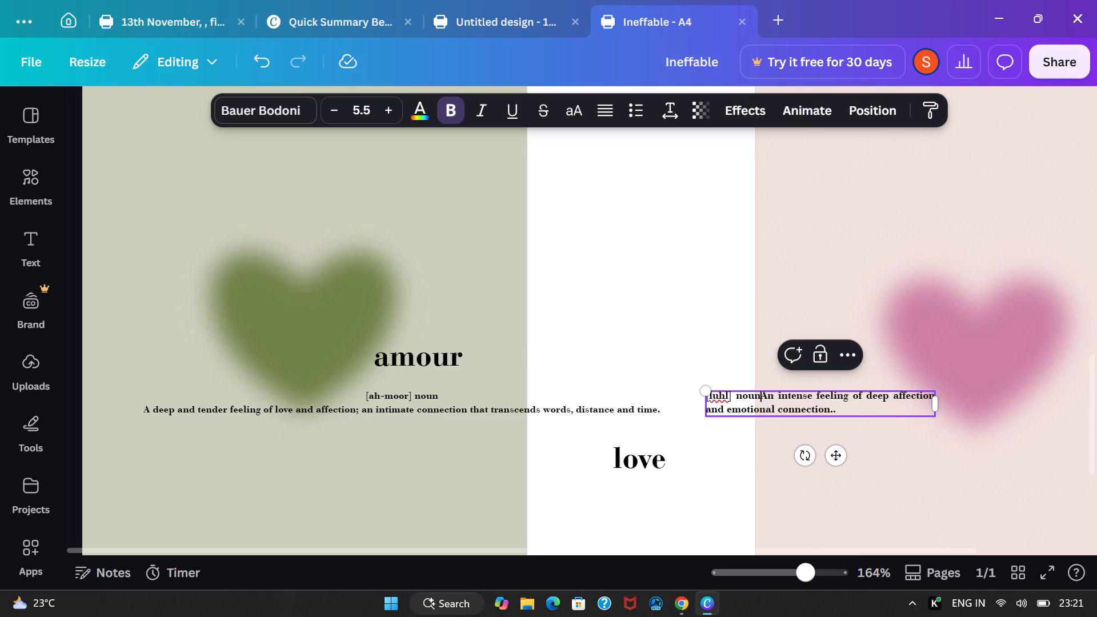
key("shift+Return")
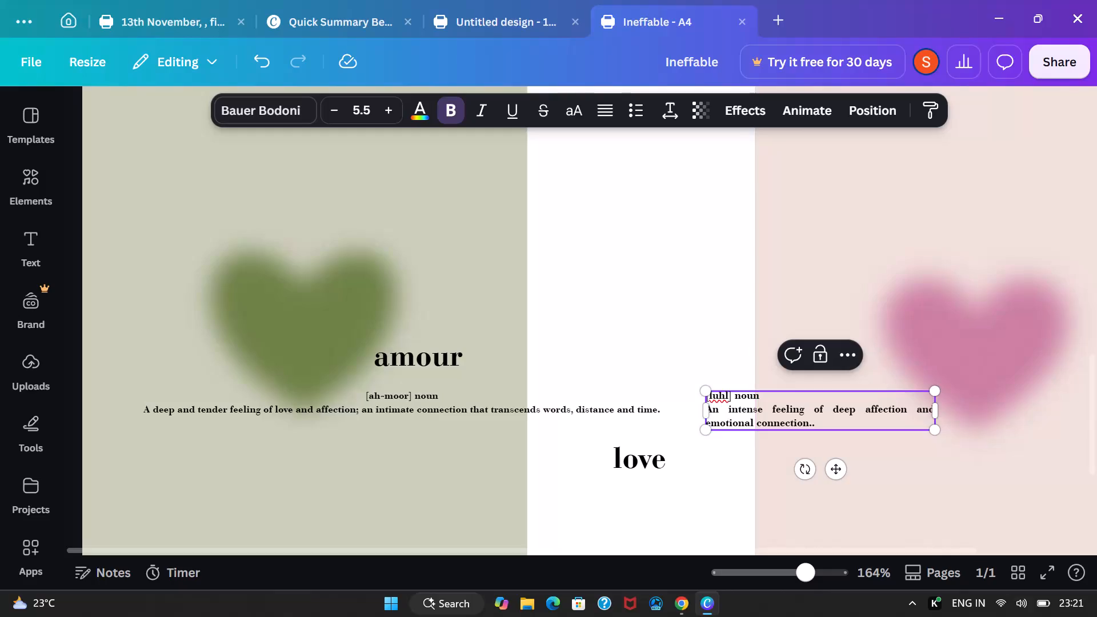
left_click(728, 396)
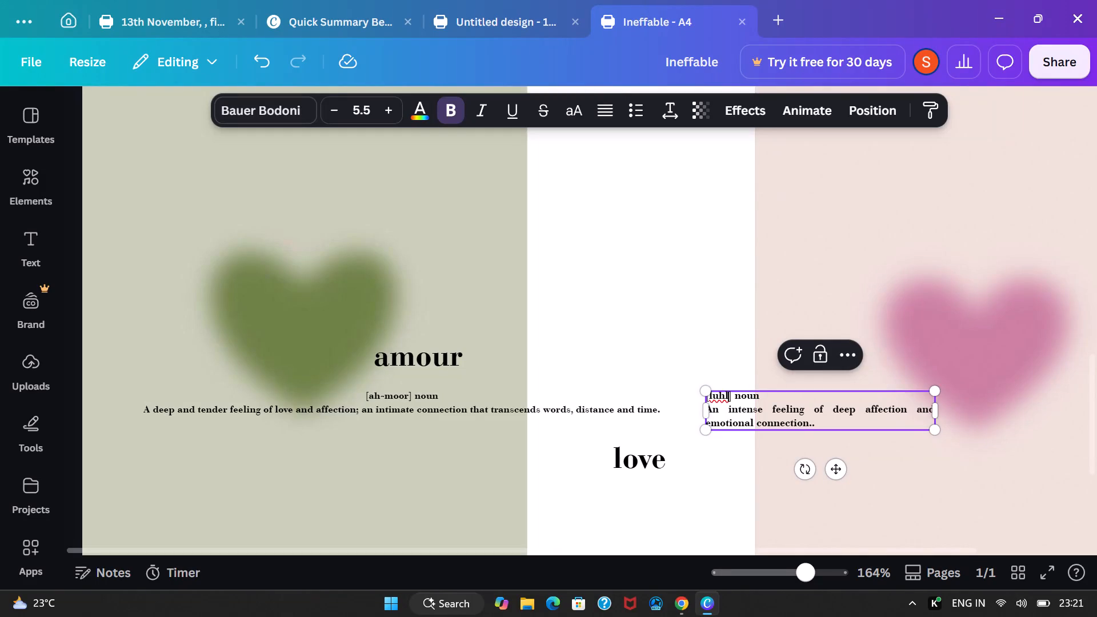
left_click(728, 396)
key("BackSpace")
key("v")
left_click(891, 310)
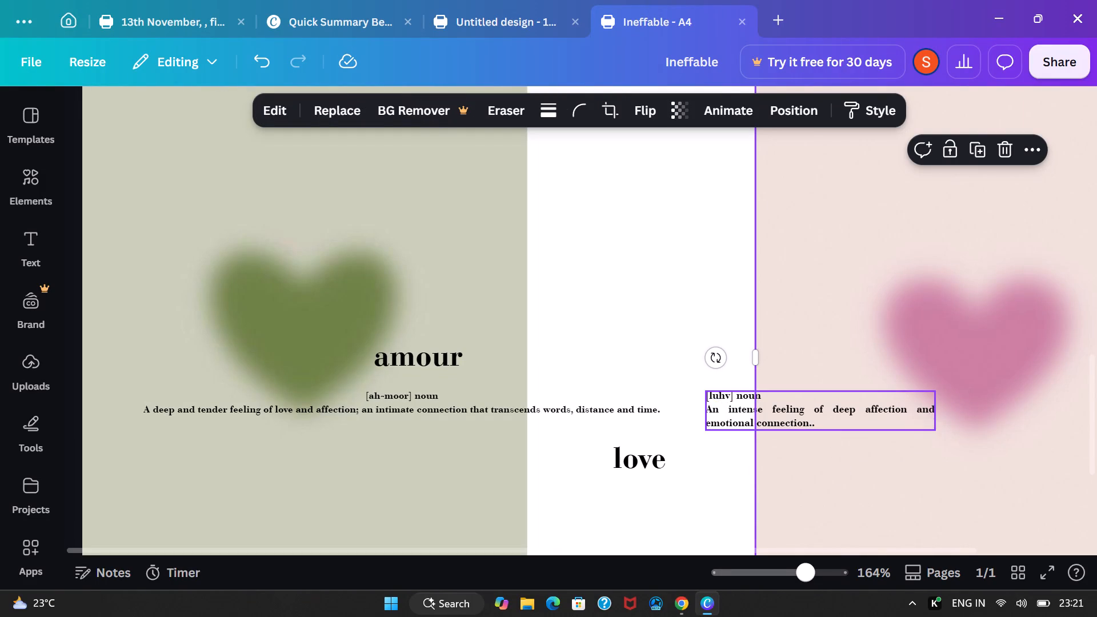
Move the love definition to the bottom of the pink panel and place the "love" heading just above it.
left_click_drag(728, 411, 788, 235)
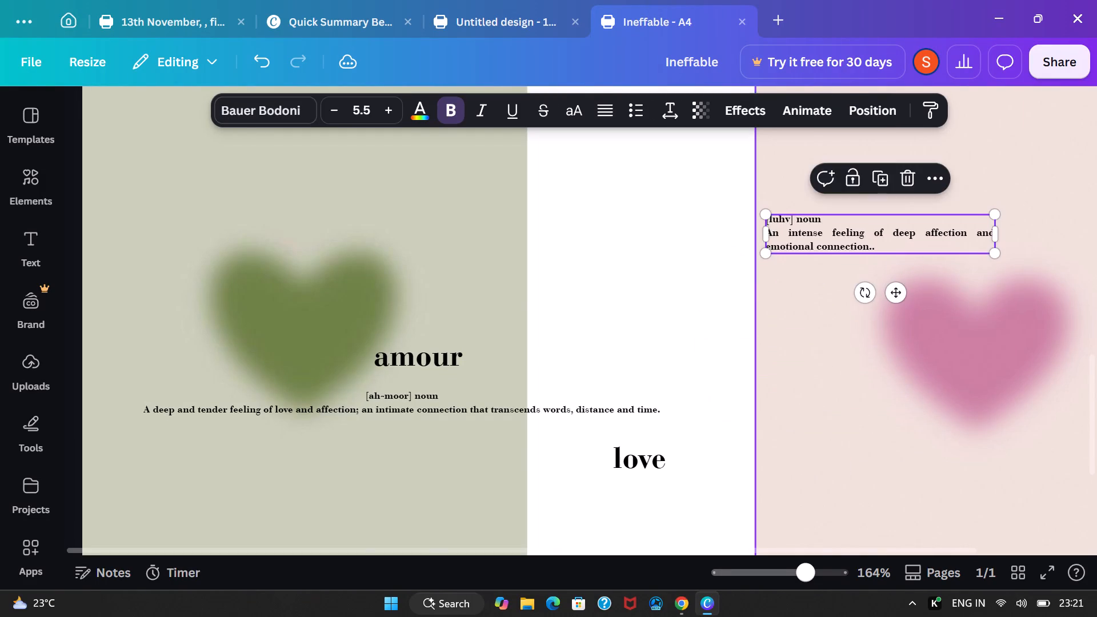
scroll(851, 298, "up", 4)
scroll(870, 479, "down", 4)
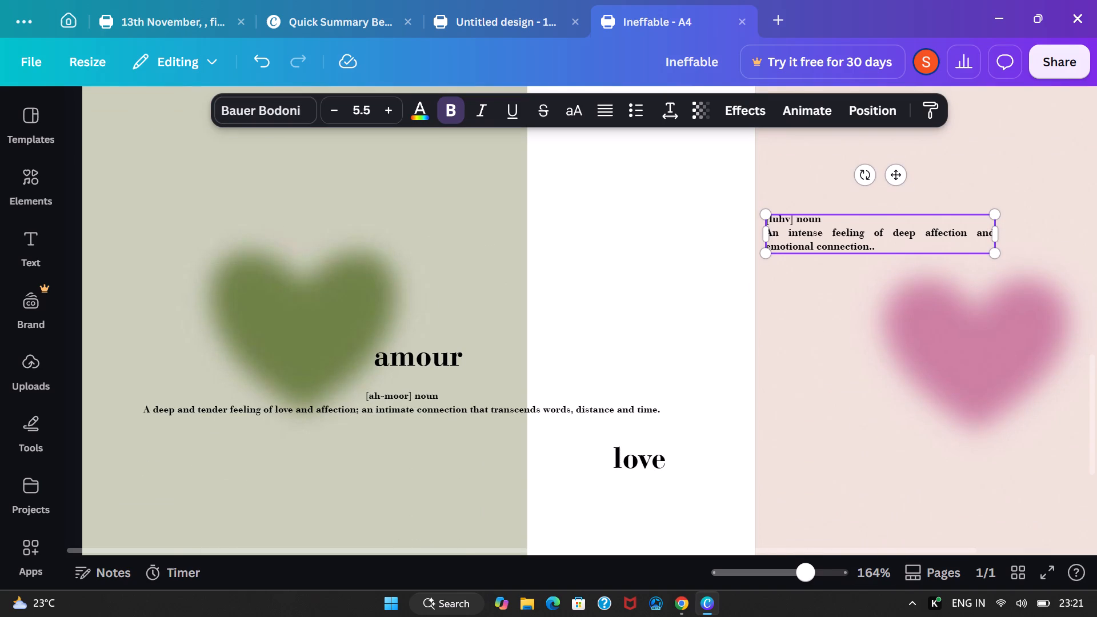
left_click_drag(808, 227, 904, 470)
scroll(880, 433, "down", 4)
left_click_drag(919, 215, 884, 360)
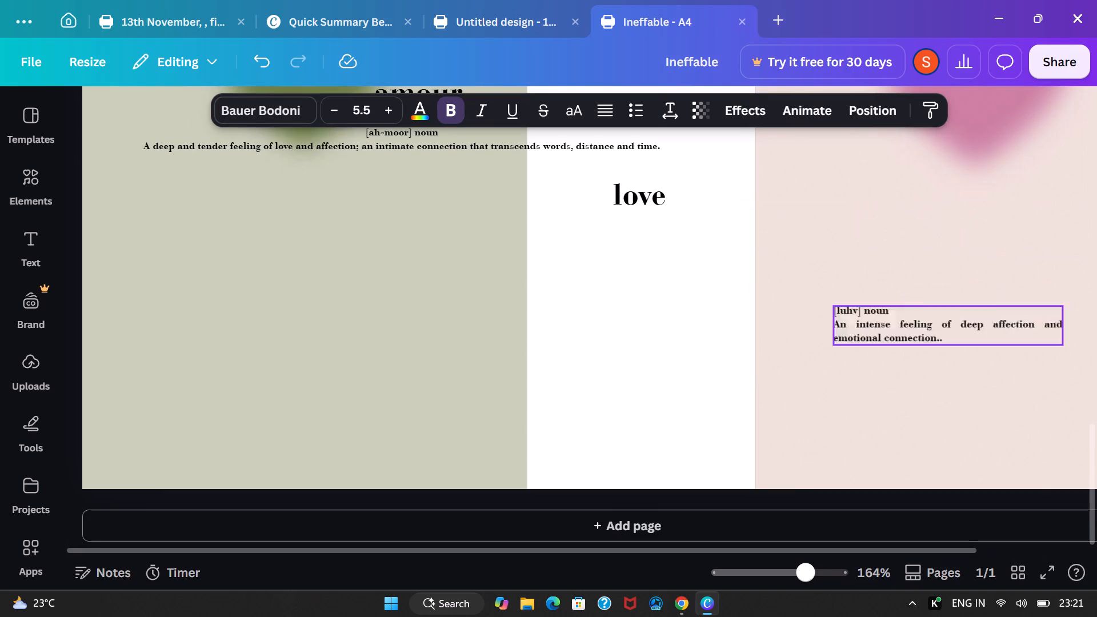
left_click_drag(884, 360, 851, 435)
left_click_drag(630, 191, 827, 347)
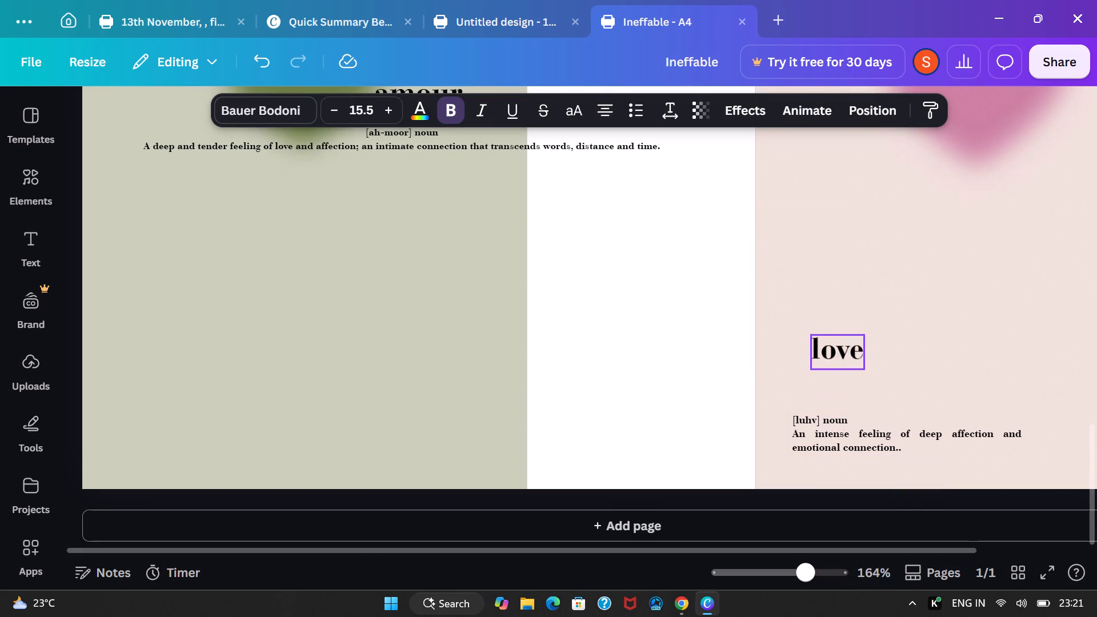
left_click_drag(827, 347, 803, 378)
Examine how the Ineffable and hope texts are placed on the upper panels compared with the love text.
scroll(803, 377, "up", 11)
scroll(803, 379, "down", 6)
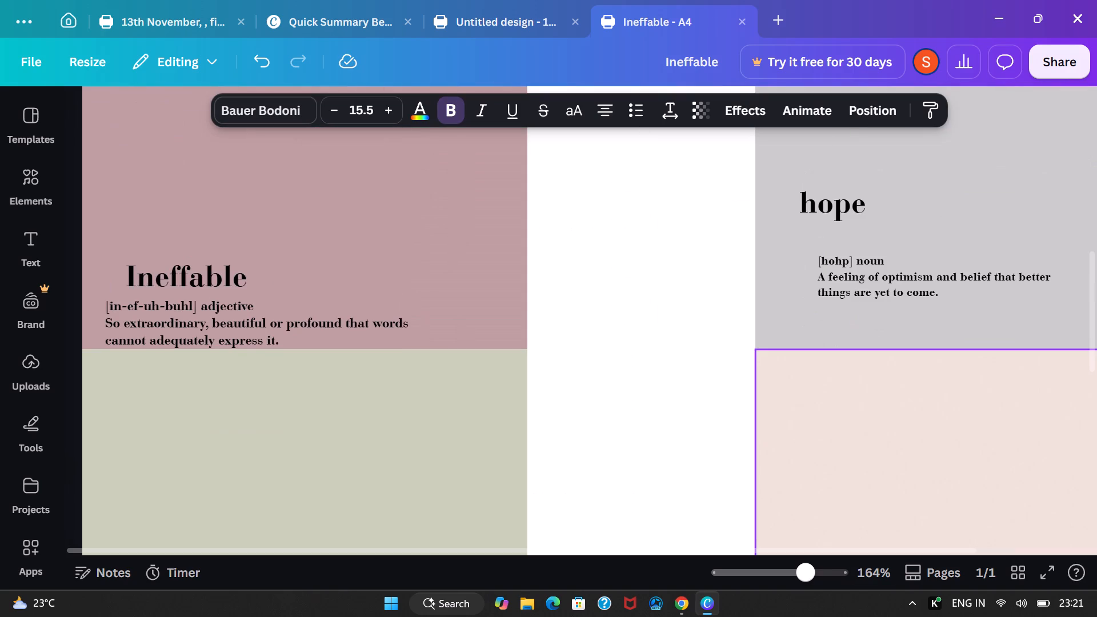
scroll(803, 379, "down", 7)
scroll(754, 342, "down", 3)
scroll(755, 344, "up", 7)
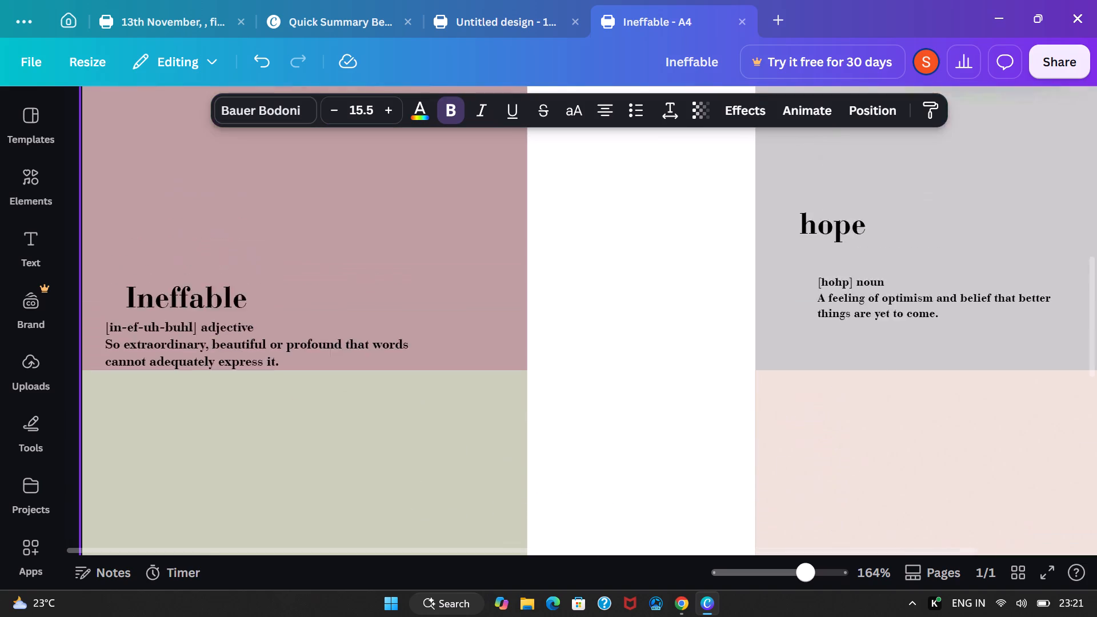
scroll(755, 344, "up", 6)
scroll(755, 344, "down", 14)
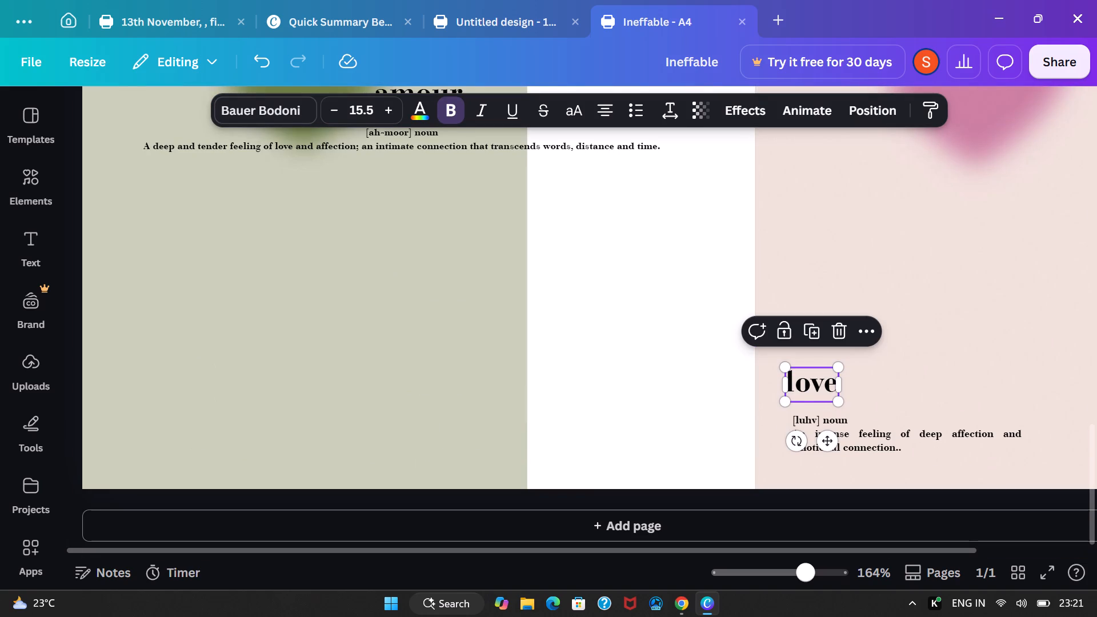
Move the "love" heading and its definition onto the white strip between the lower panels and group them.
left_click_drag(814, 385, 642, 243)
left_click_drag(826, 436, 618, 294)
left_click(628, 245)
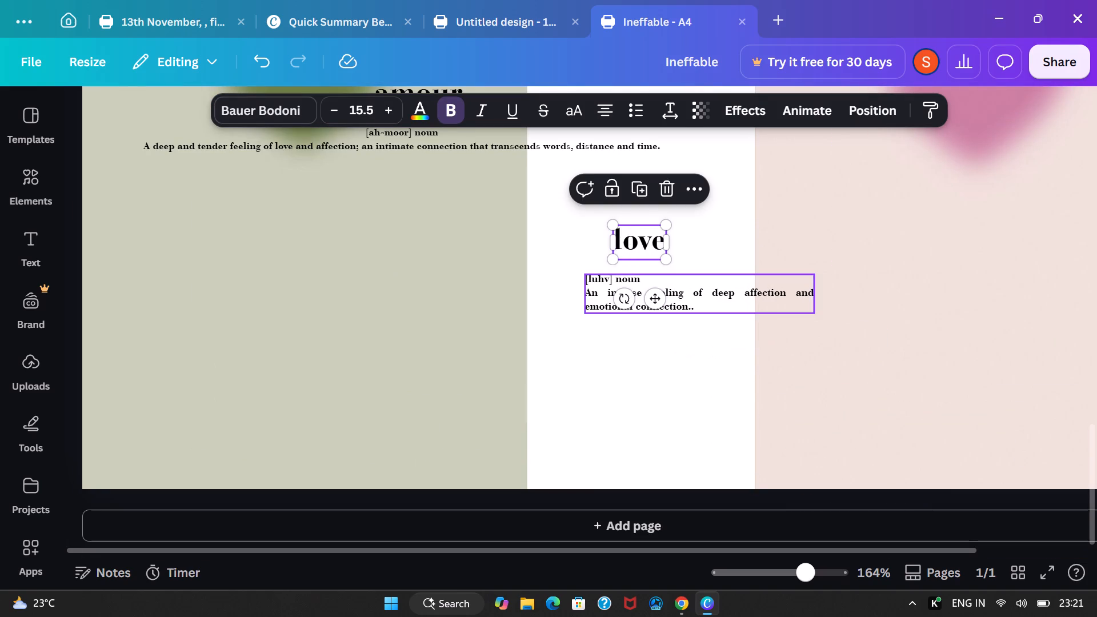
left_click(693, 294, "ctrl")
left_click(623, 251, "shift")
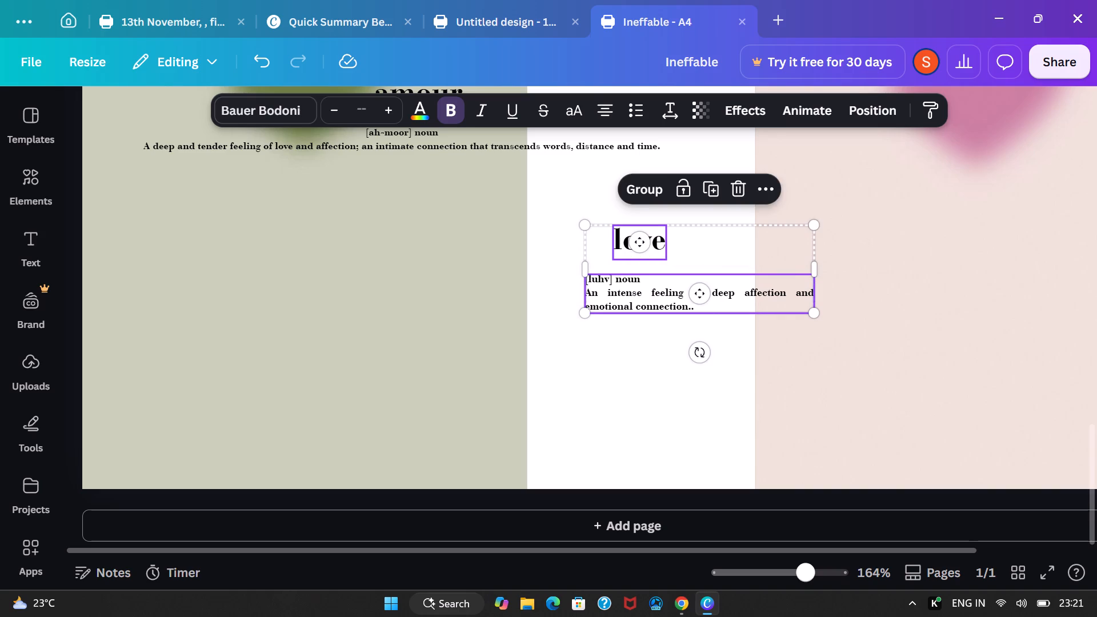
left_click(633, 185)
Move the grouped love text up to the dusty rose panel, above the Ineffable heading, and ungroup it.
left_click_drag(642, 267, 435, 141)
scroll(427, 277, "up", 4)
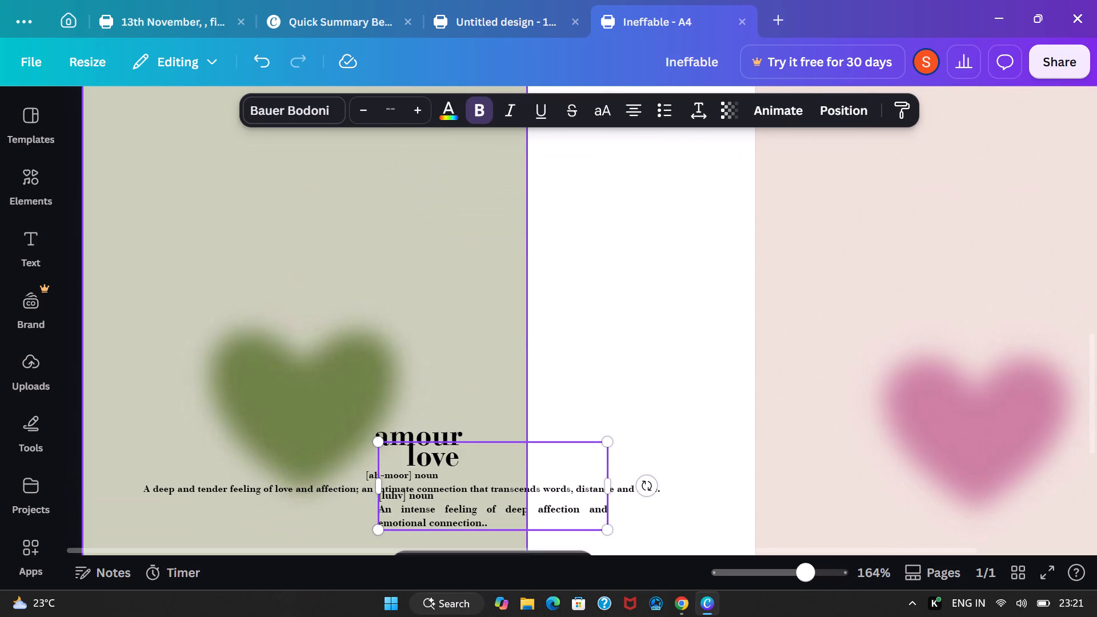
left_click_drag(444, 492, 313, 98)
scroll(352, 278, "up", 6)
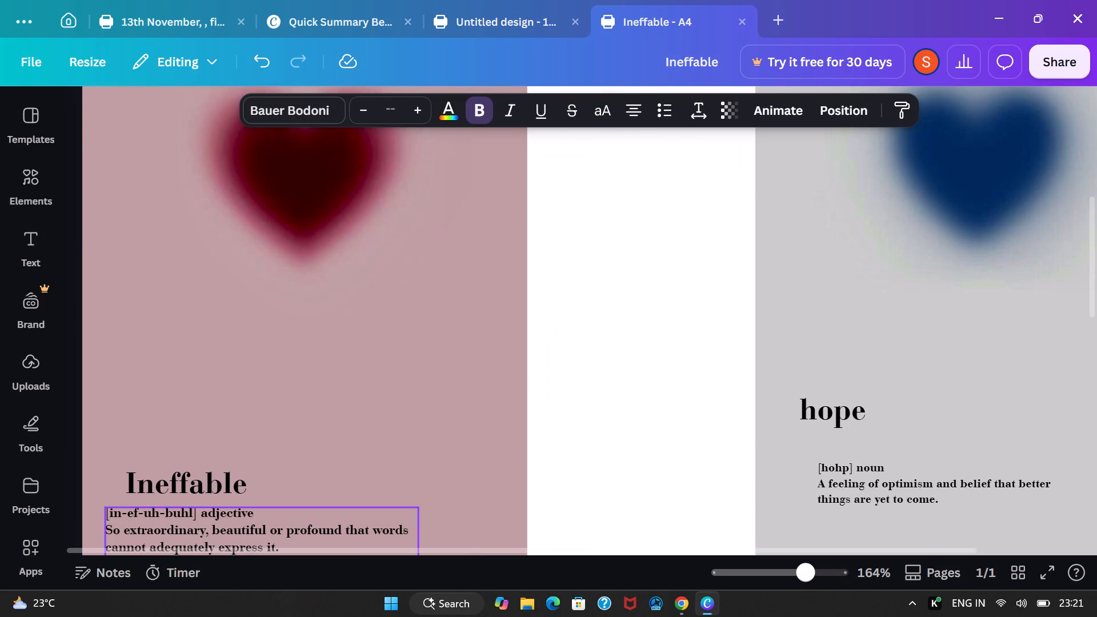
scroll(359, 331, "down", 2)
left_click_drag(346, 435, 260, 200)
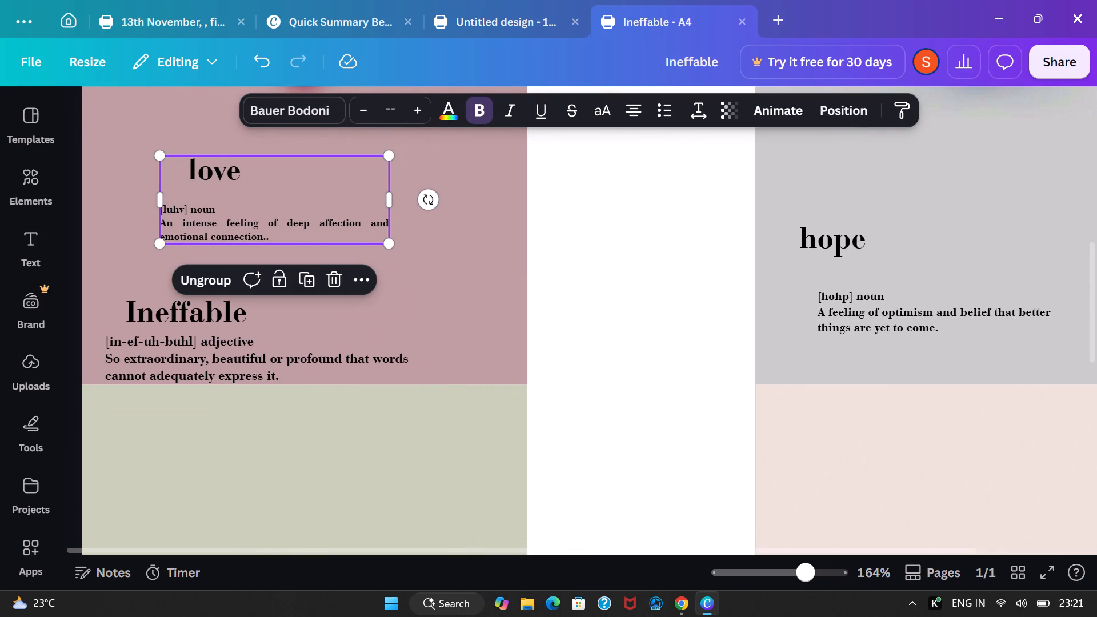
left_click(205, 273)
Group the "Ineffable" heading with its definition.
left_click(178, 315)
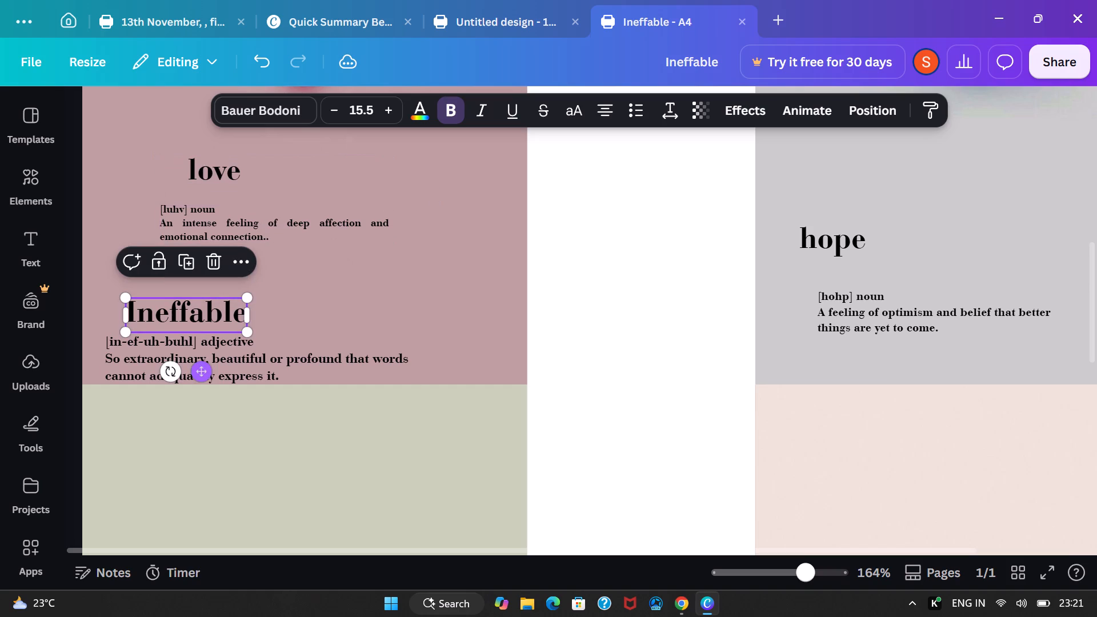
left_click(157, 343, "shift")
left_click(214, 257)
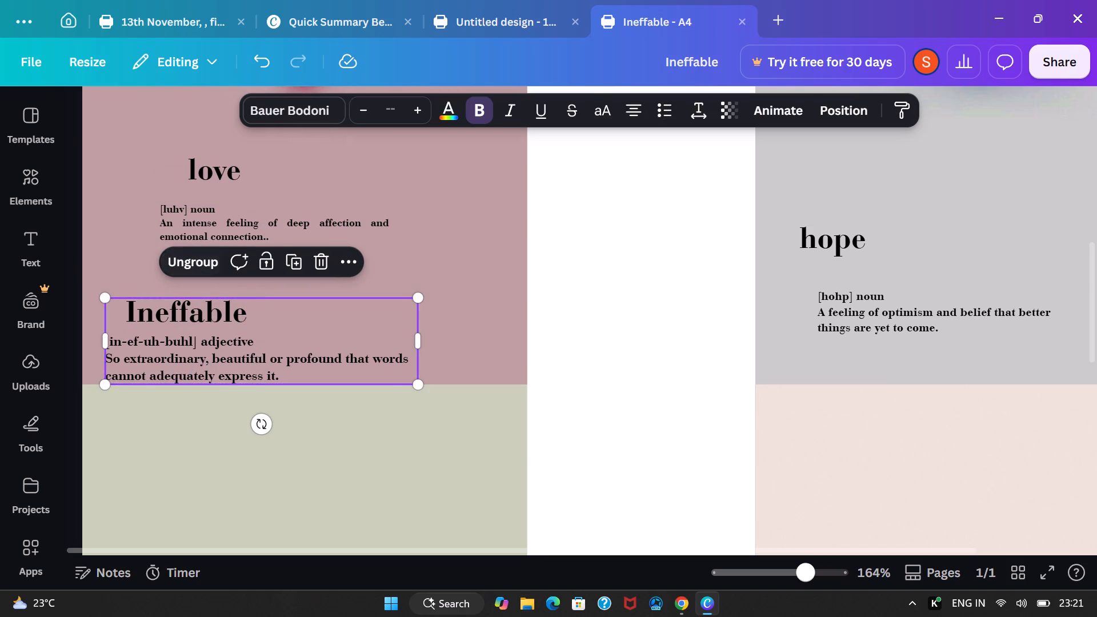
Move the grouped Ineffable text to the bottom of the pink panel, below the pink heart, and ungroup it.
left_click_drag(183, 336, 636, 494)
scroll(641, 412, "down", 5)
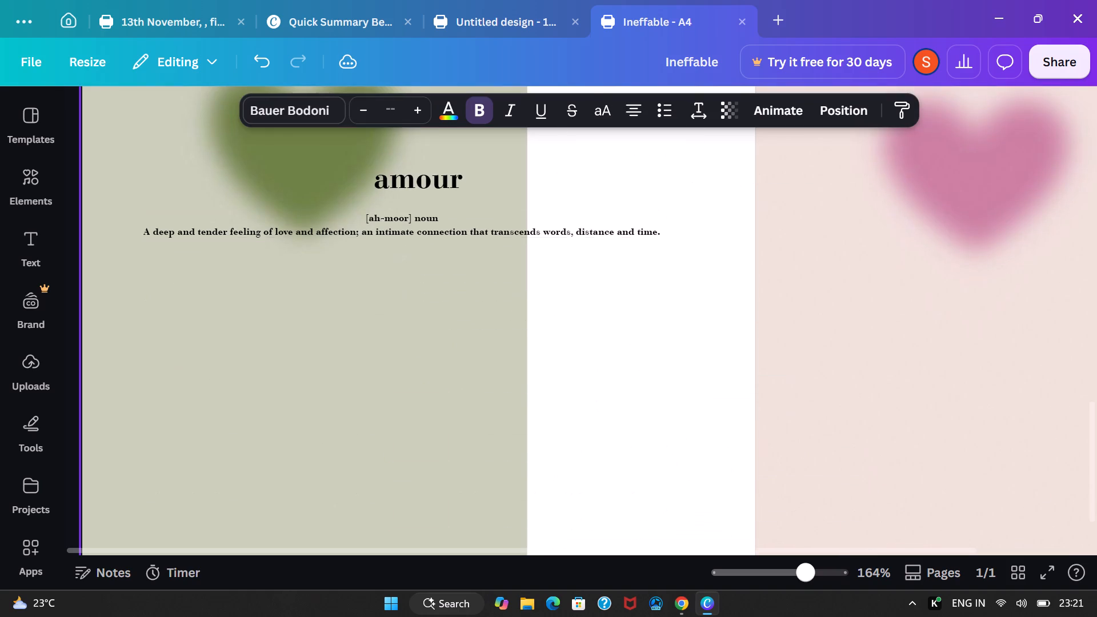
scroll(691, 210, "up", 1)
left_click_drag(595, 151, 707, 436)
left_click(650, 376)
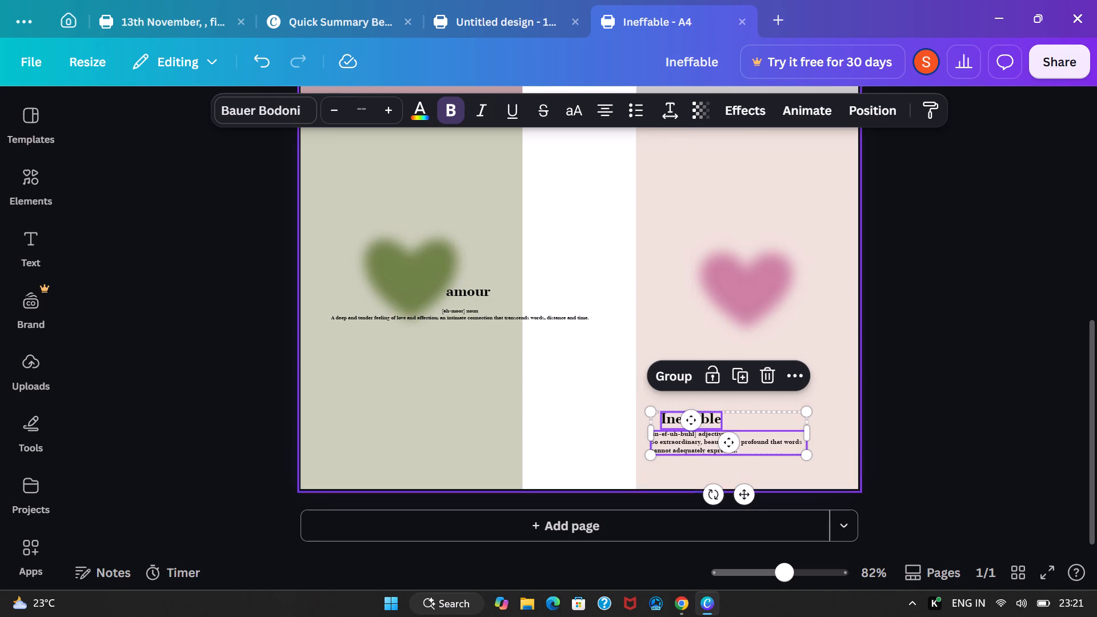
Select the "amour" heading with its definition, move them together to the bottom of the green panel below the heart, and ungroup them.
left_click(477, 293)
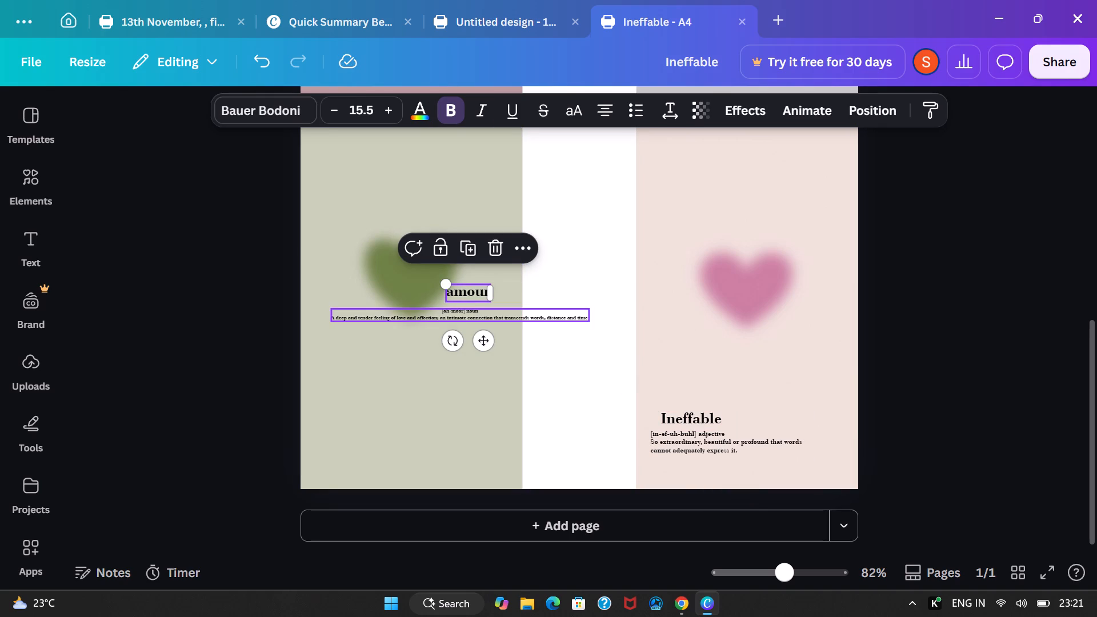
left_click(474, 317, "shift")
left_click(415, 257)
left_click_drag(462, 307, 423, 341)
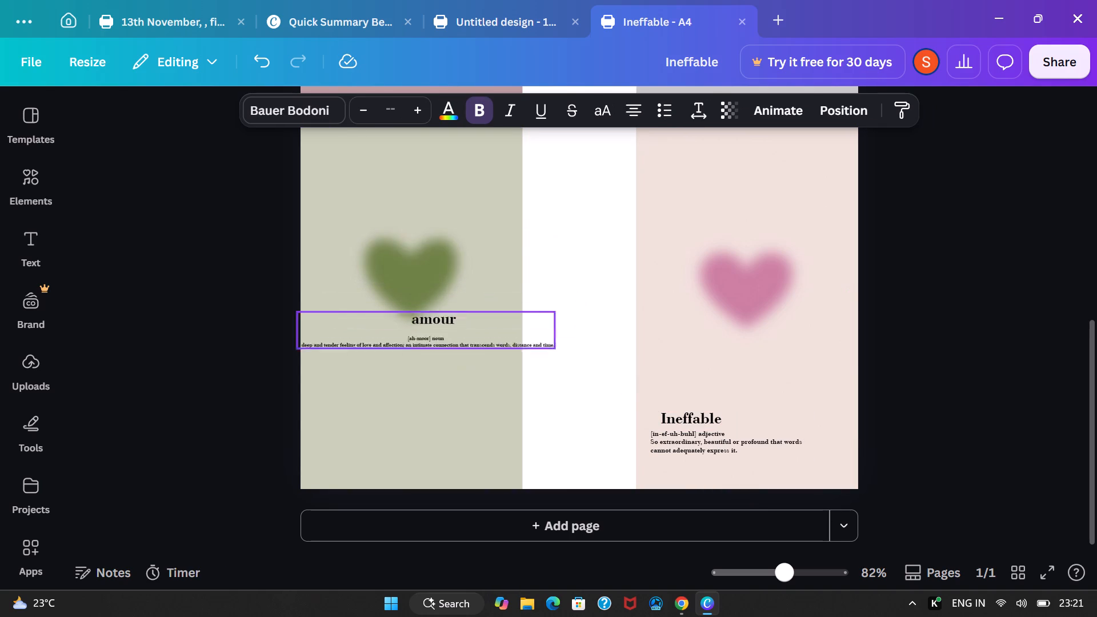
left_click_drag(423, 341, 355, 442)
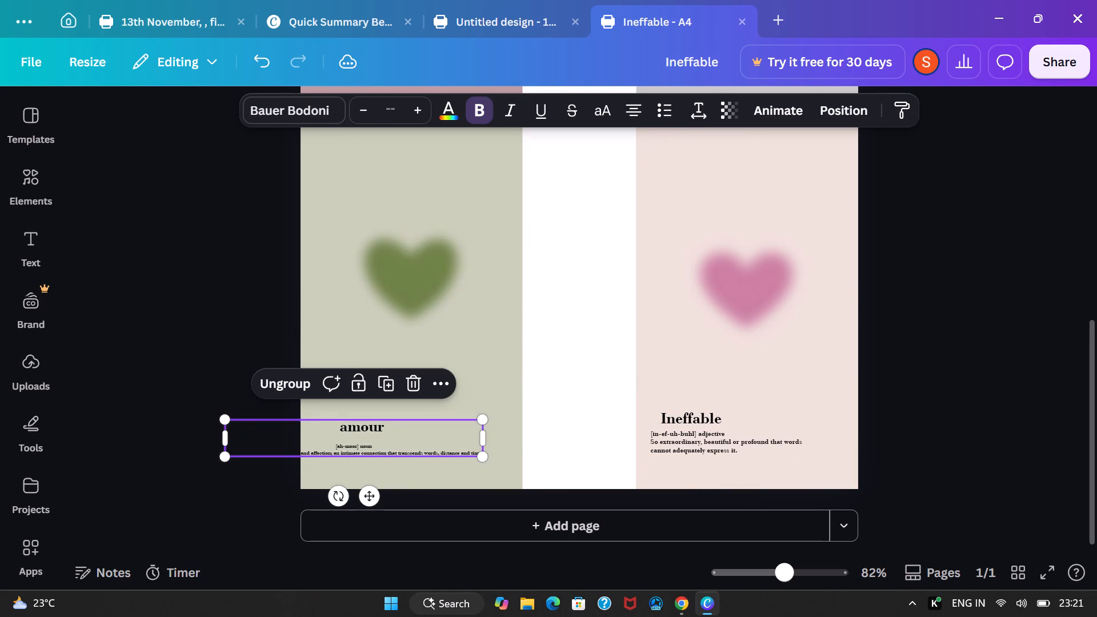
left_click(289, 373)
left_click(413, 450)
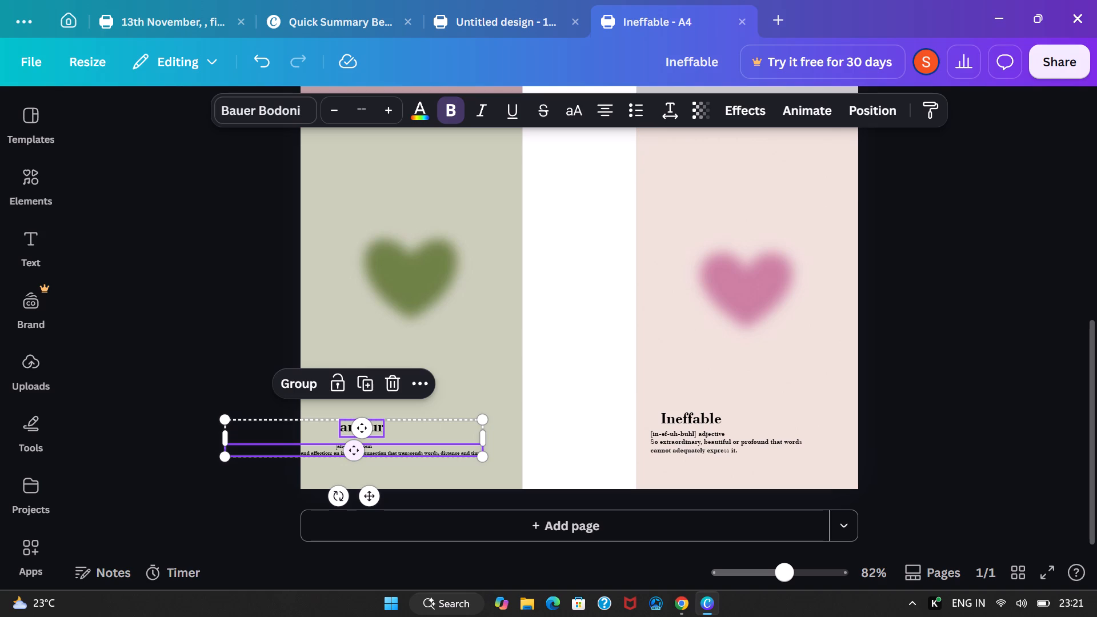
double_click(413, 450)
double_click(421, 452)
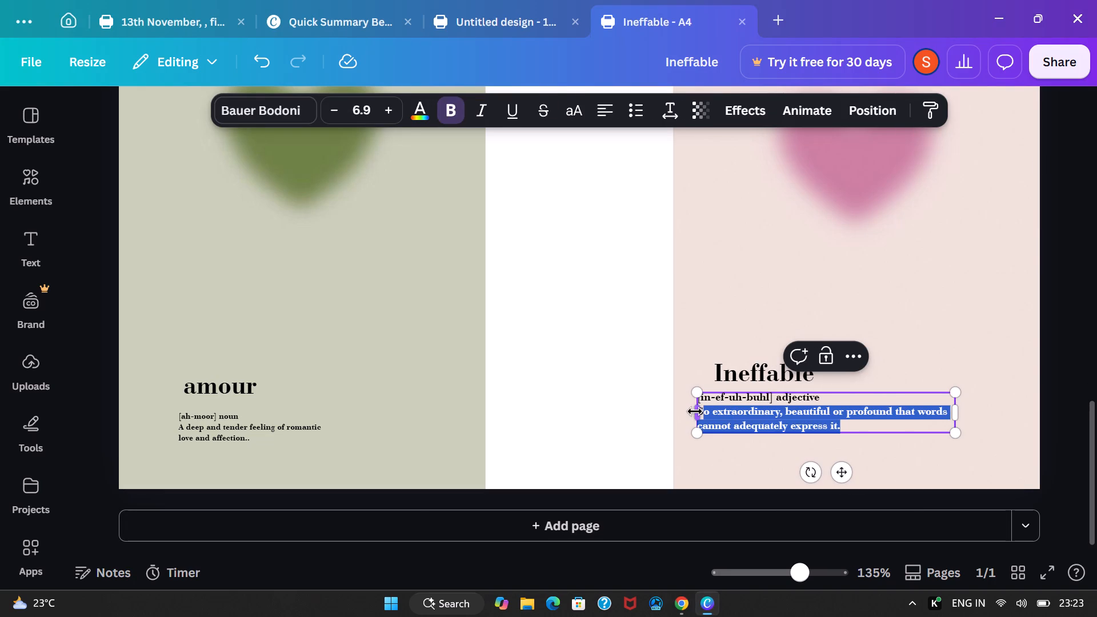
left_click_drag(695, 411, 700, 411)
key("ctrl+v")
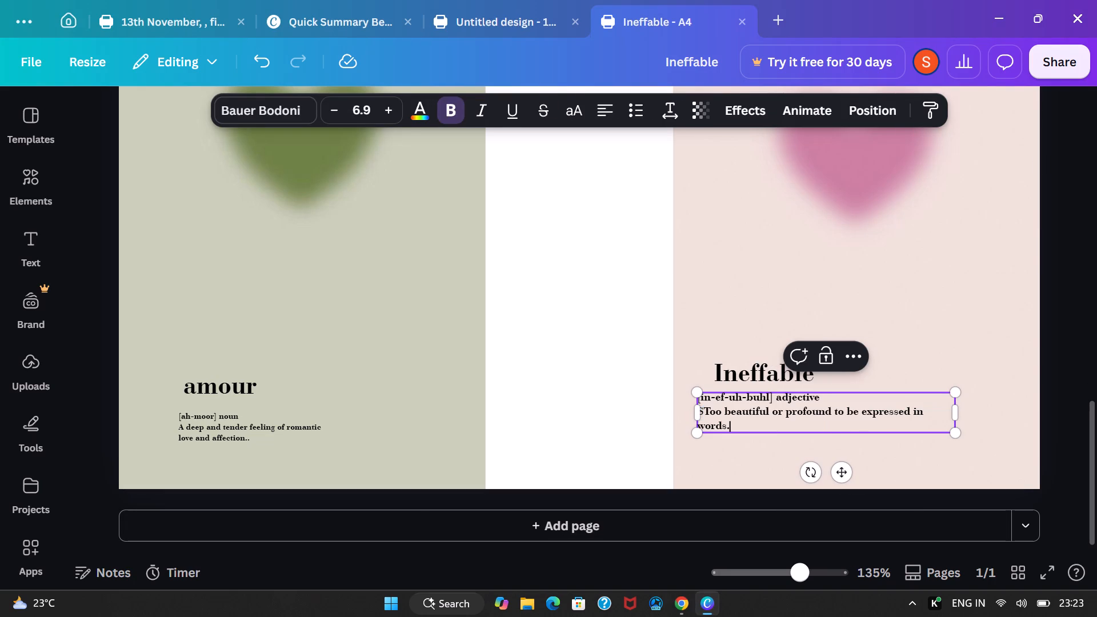
left_click(706, 407)
key("BackSpace")
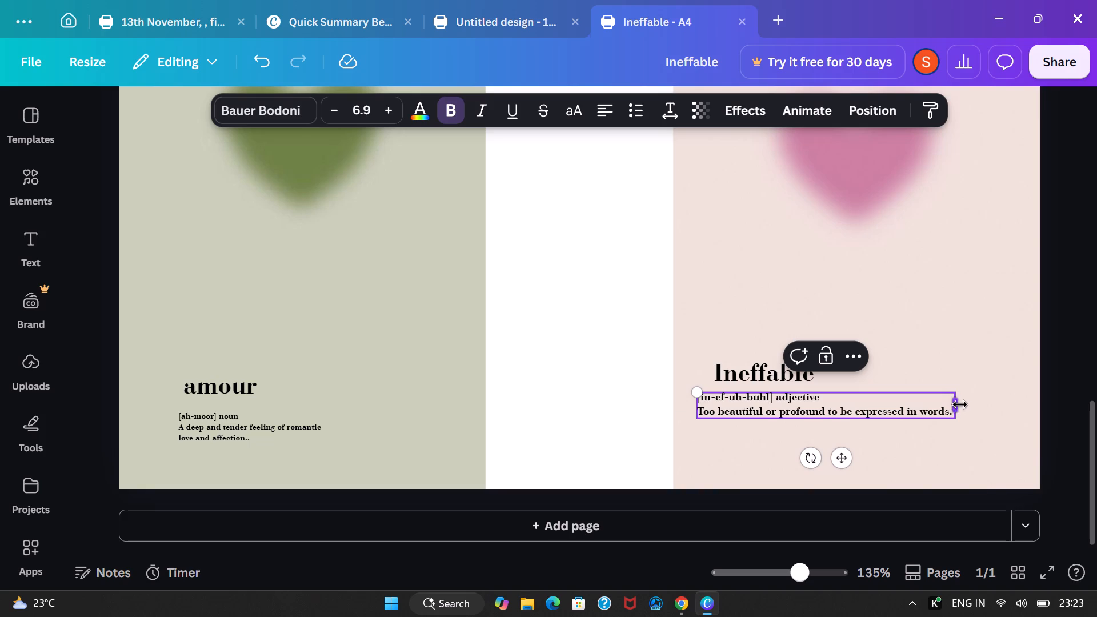
Narrow the Ineffable definition text box to about 4.7 wide so the sentence wraps after "to be", and deselect it.
left_click_drag(960, 404, 918, 396)
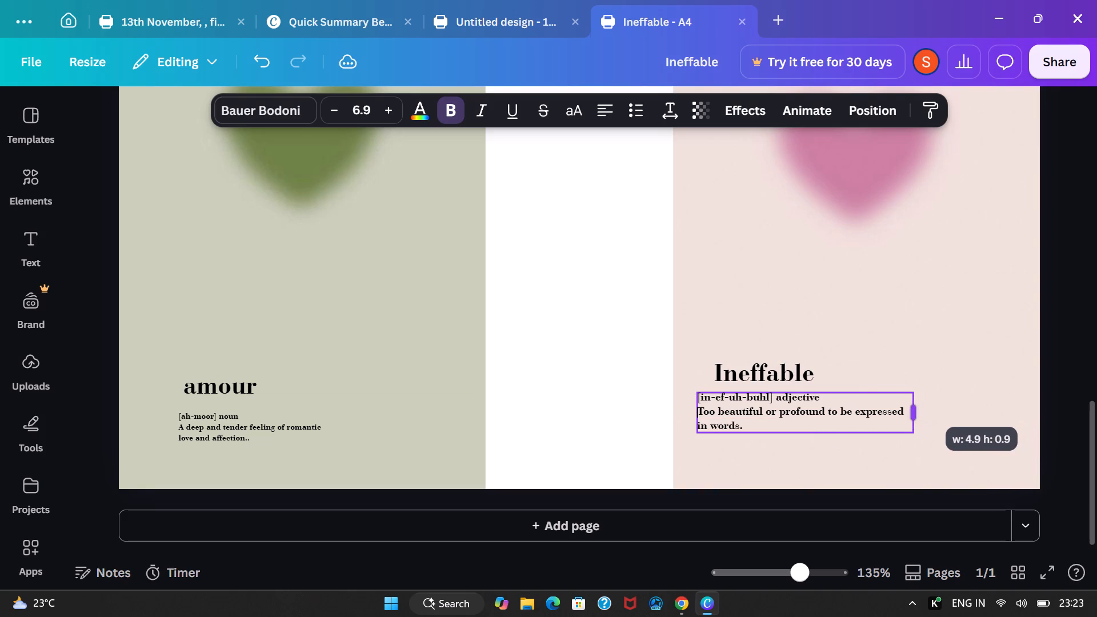
left_click_drag(918, 396, 906, 397)
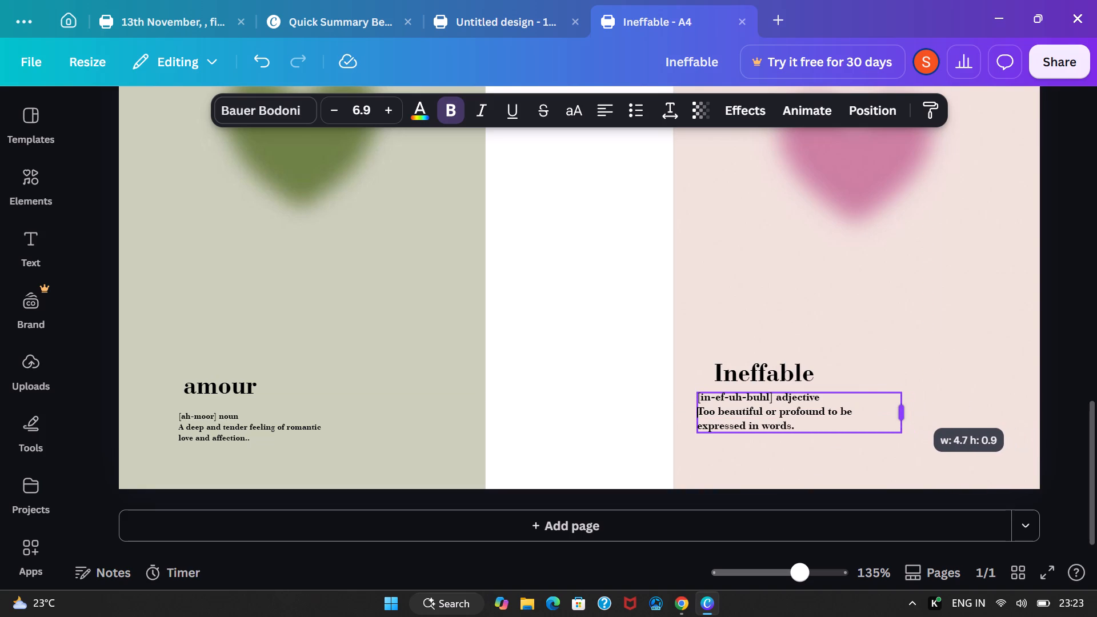
left_click_drag(906, 397, 901, 394)
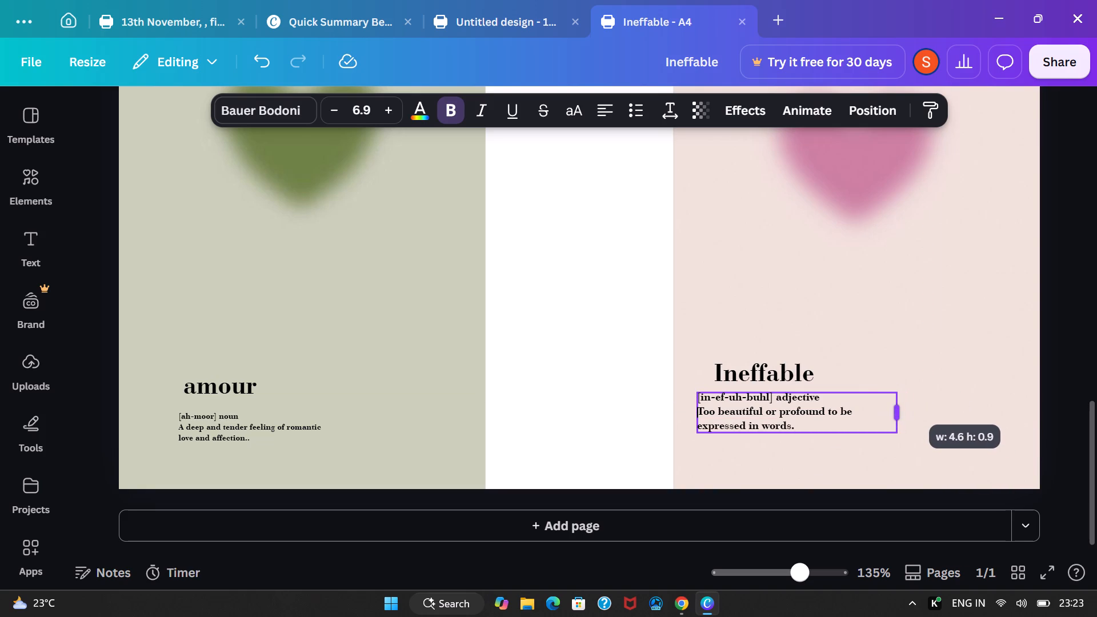
left_click_drag(901, 394, 950, 395)
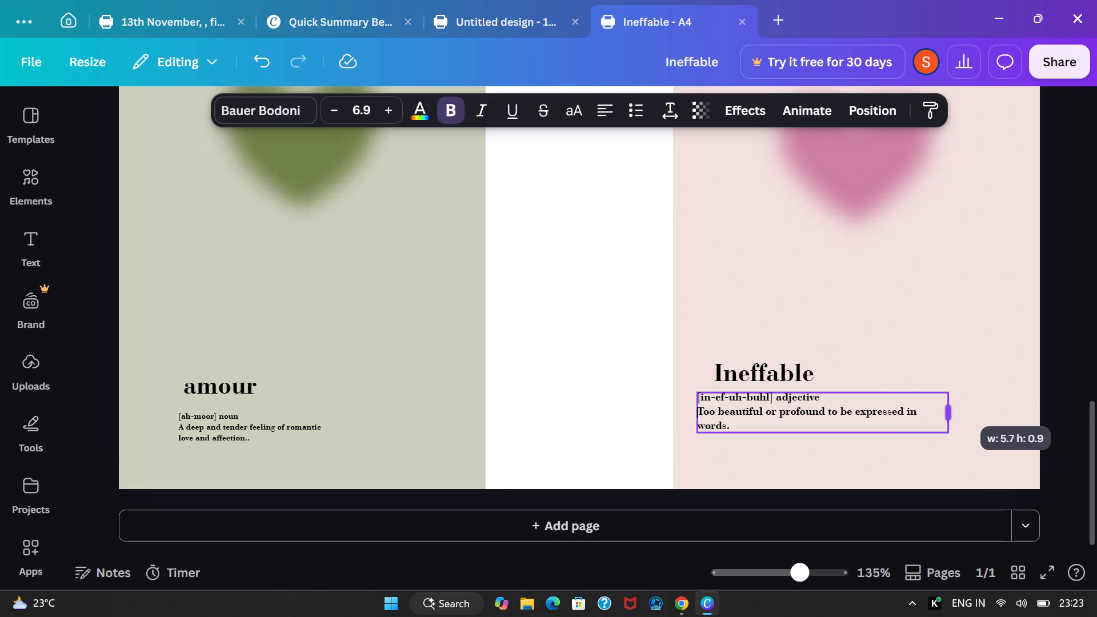
left_click_drag(950, 395, 905, 376)
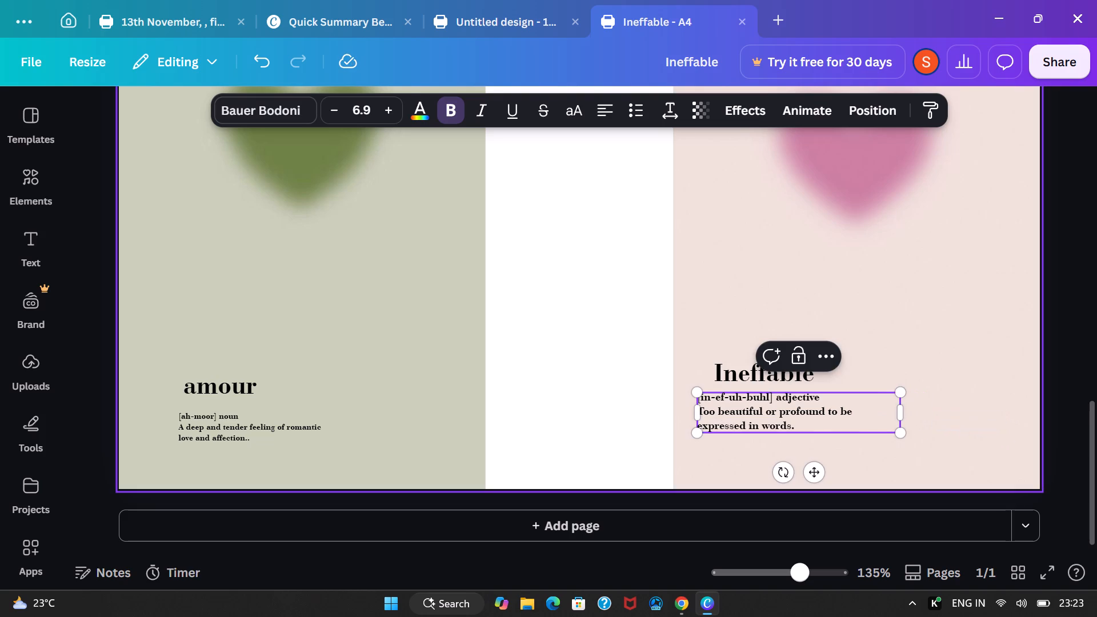
left_click(593, 364)
Narrow the hope definition text box to about 4.3 wide so the sentence wraps after "belief that", and deselect it.
scroll(586, 366, "up", 6)
left_click(819, 287)
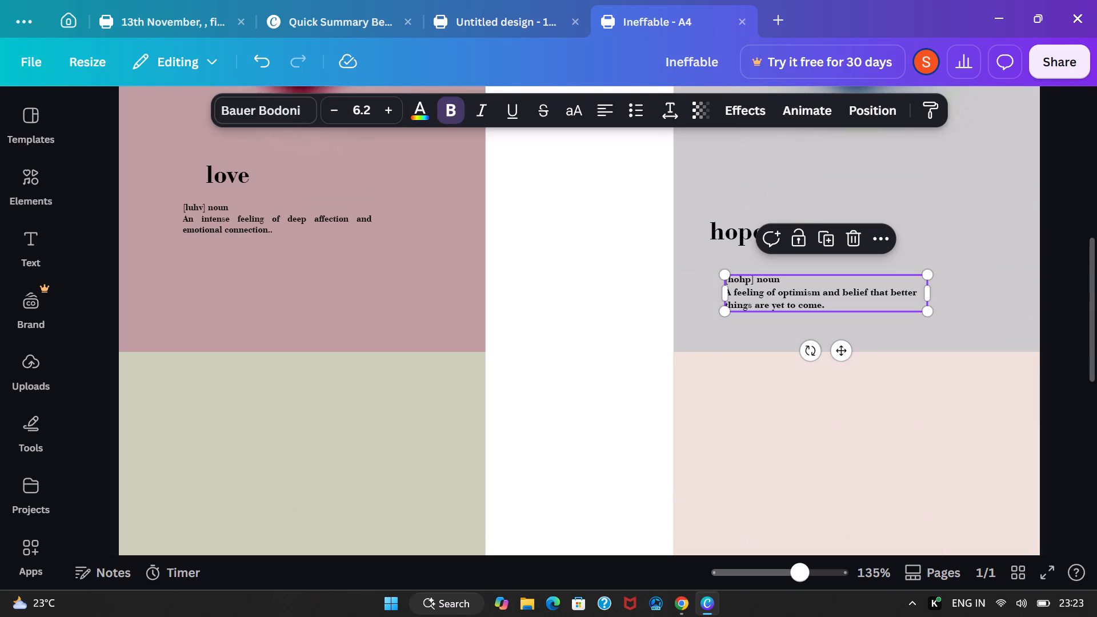
left_click(818, 294)
left_click_drag(930, 291, 915, 292)
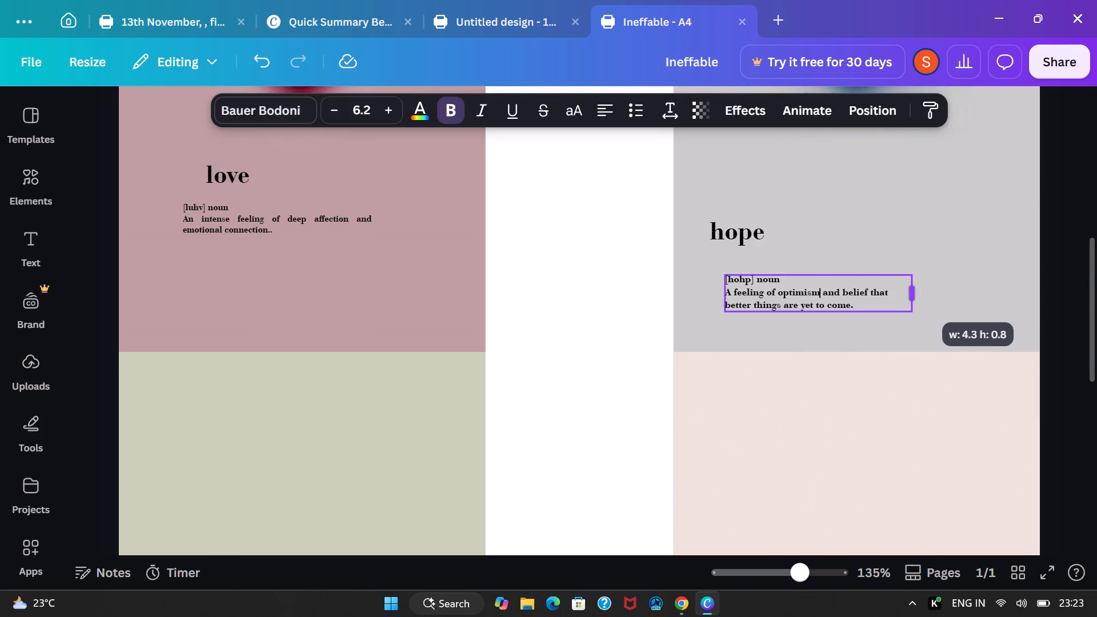
left_click_drag(915, 292, 916, 292)
left_click(610, 280)
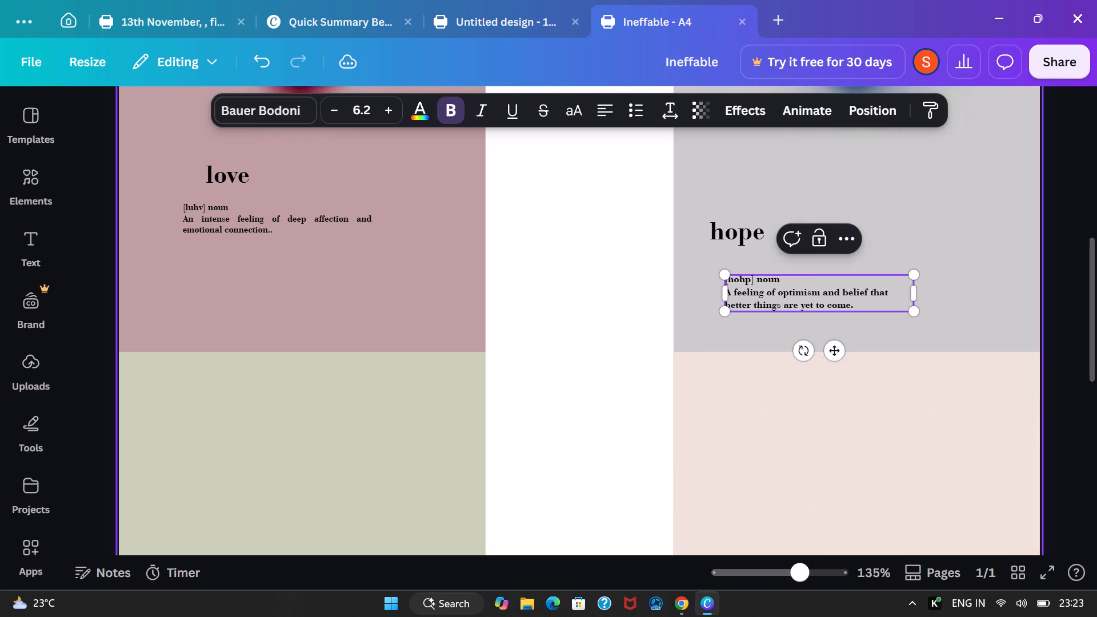
Narrow the love definition text box so its sentence wraps after "deep affection", and deselect it.
left_click(369, 221)
left_click_drag(375, 219, 344, 219)
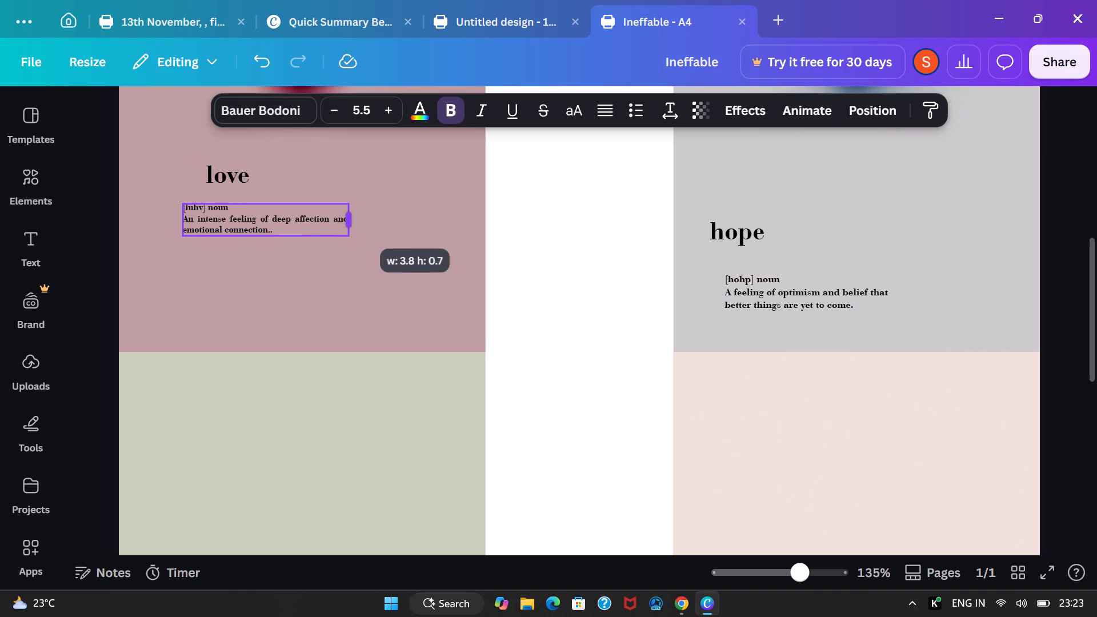
left_click_drag(344, 219, 330, 218)
left_click(581, 231)
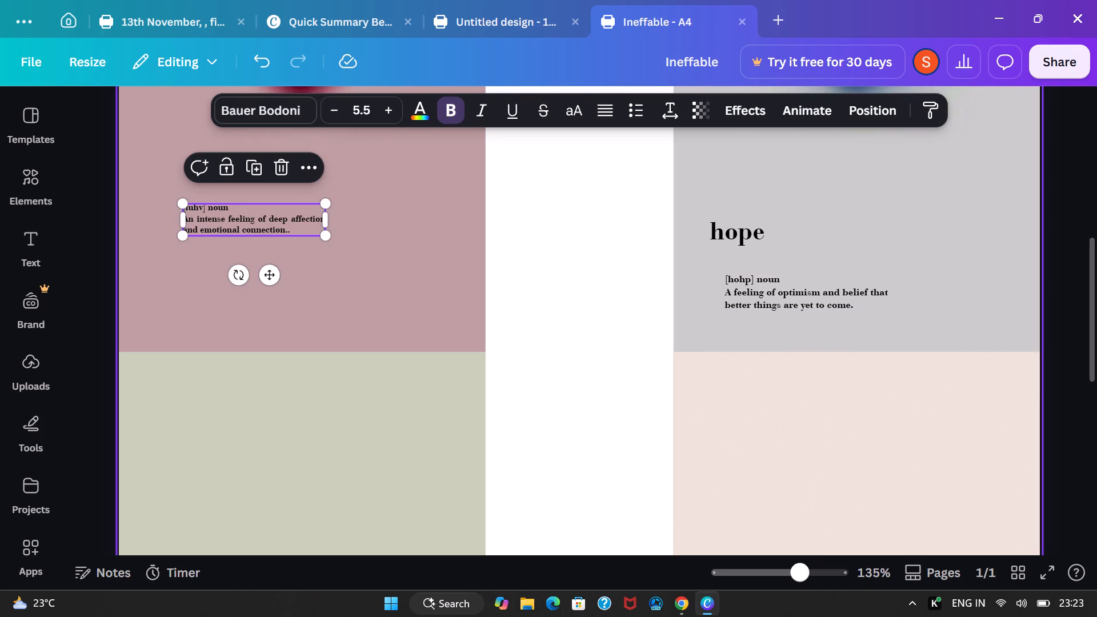
Switch to the ChatGPT conversation with the poster word meanings in Chrome.
left_click(673, 607)
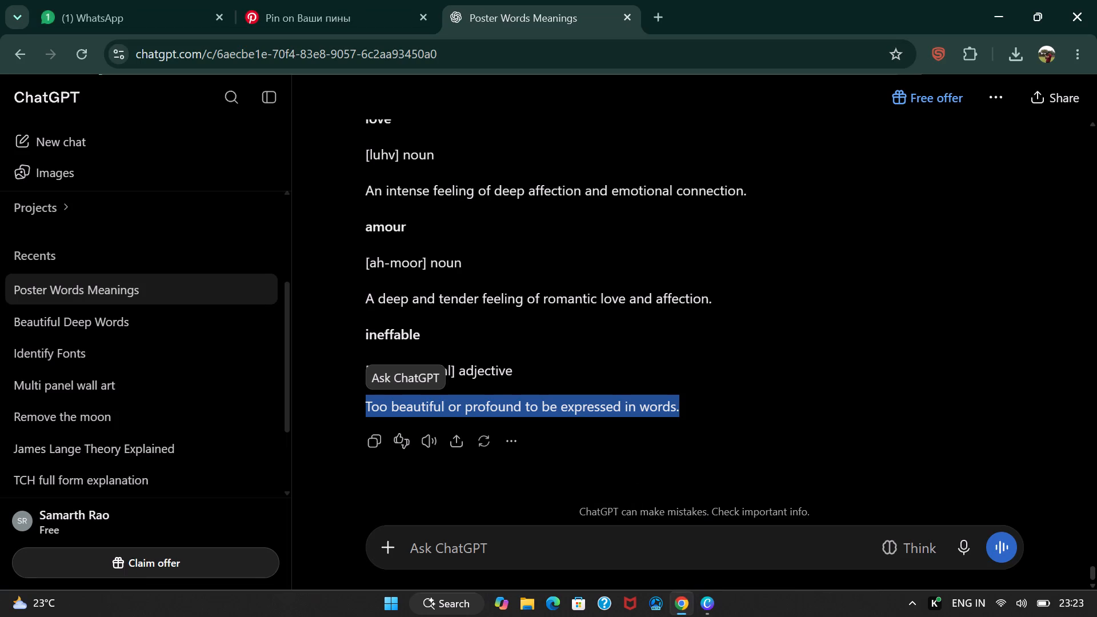
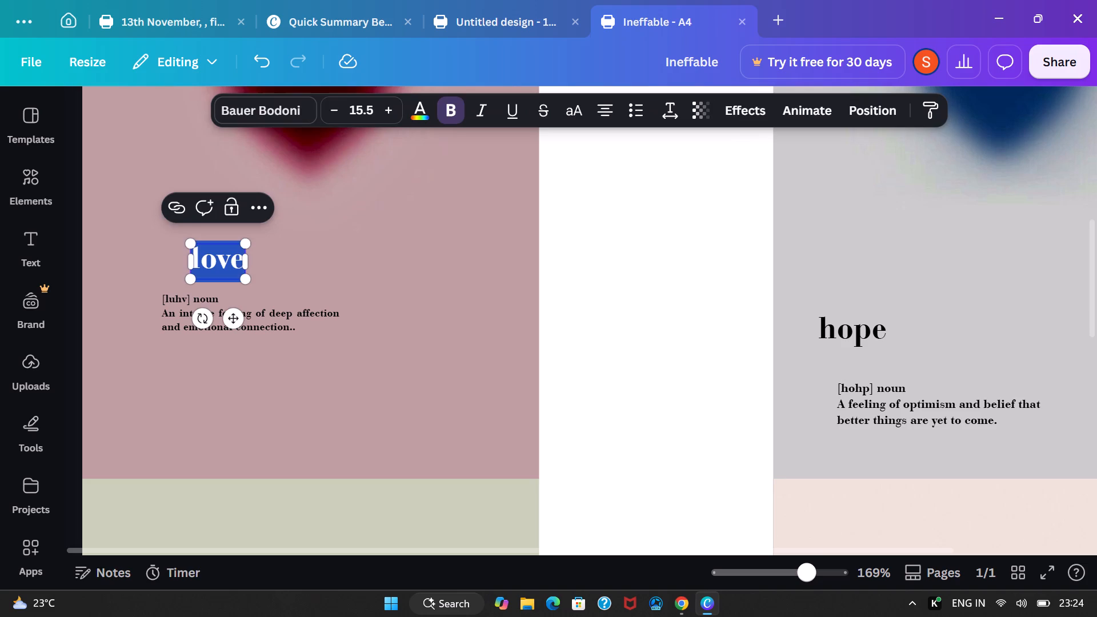
Set the love heading's font size to 20 and widen its text box so the word fits on one line.
left_click(390, 109)
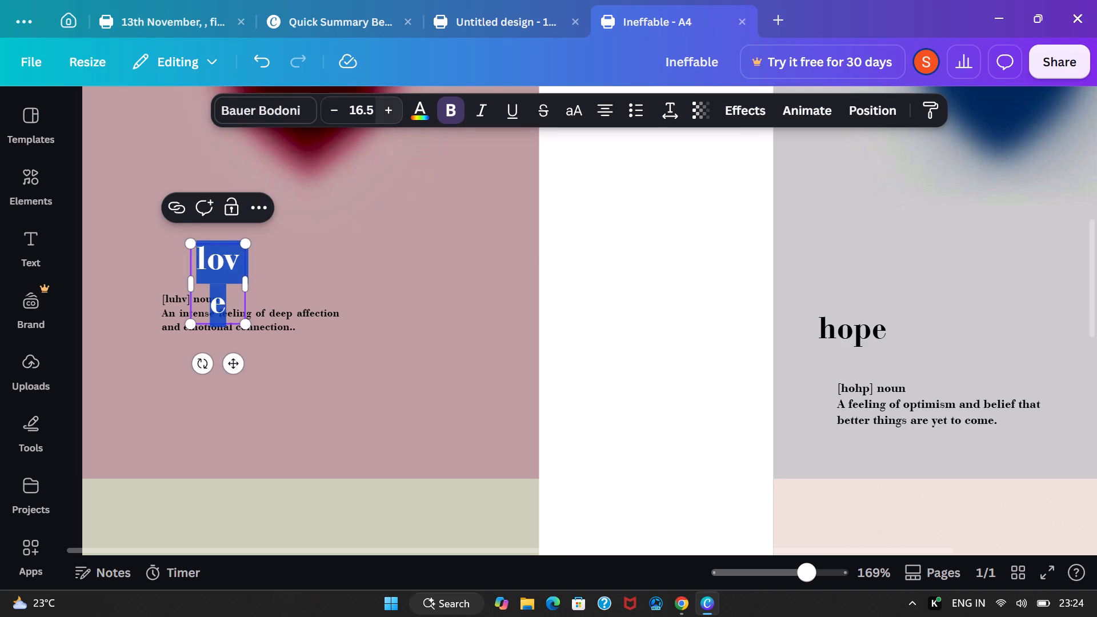
left_click(334, 107)
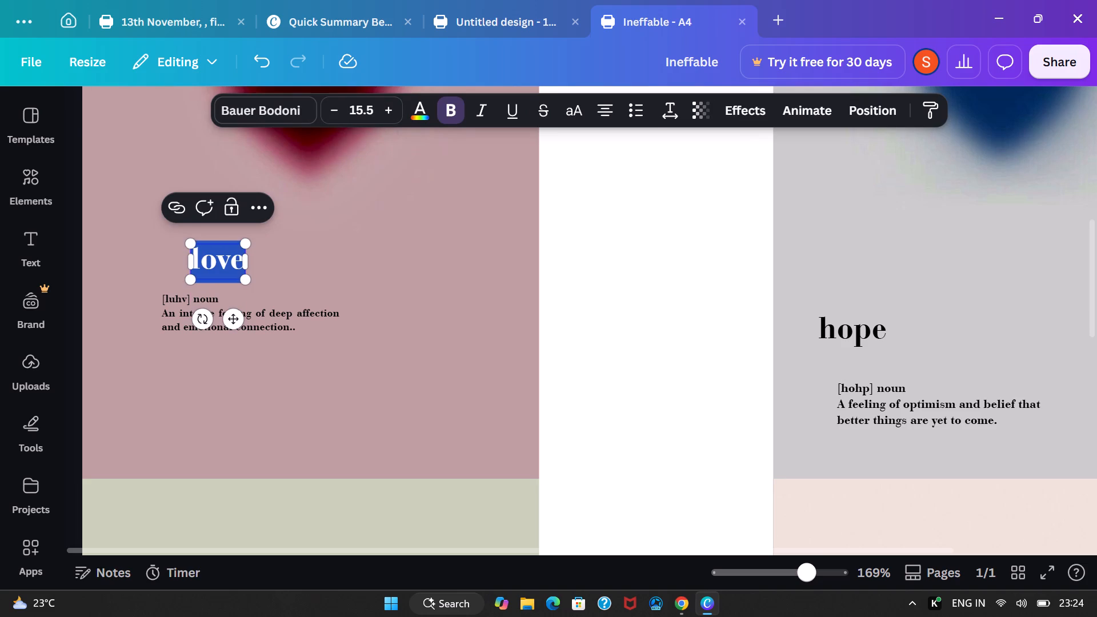
left_click(361, 104)
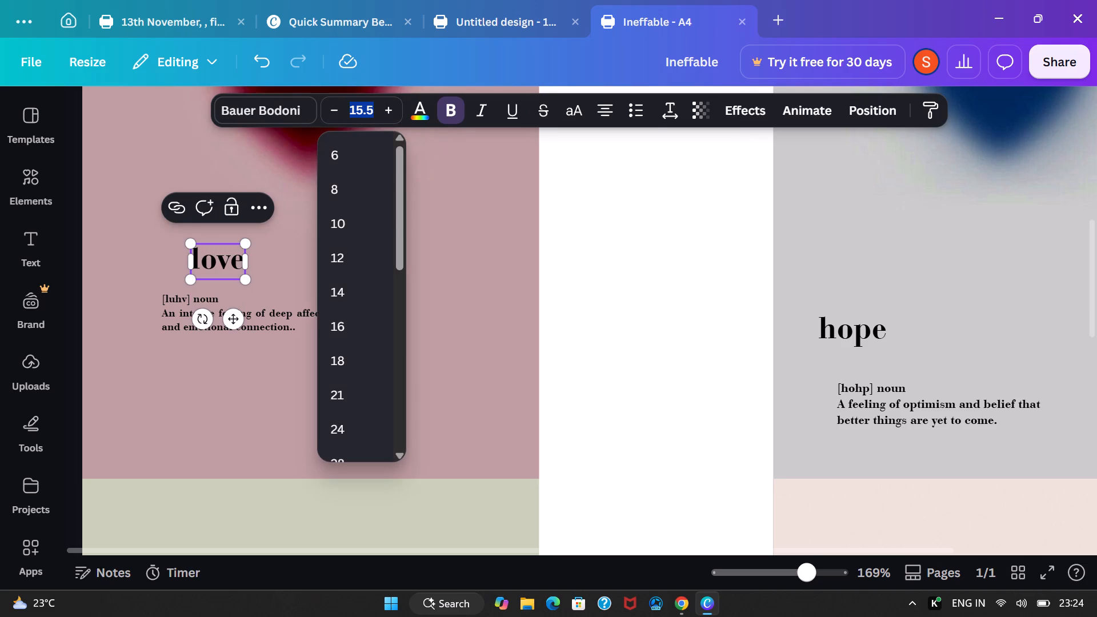
type("20")
key("Return")
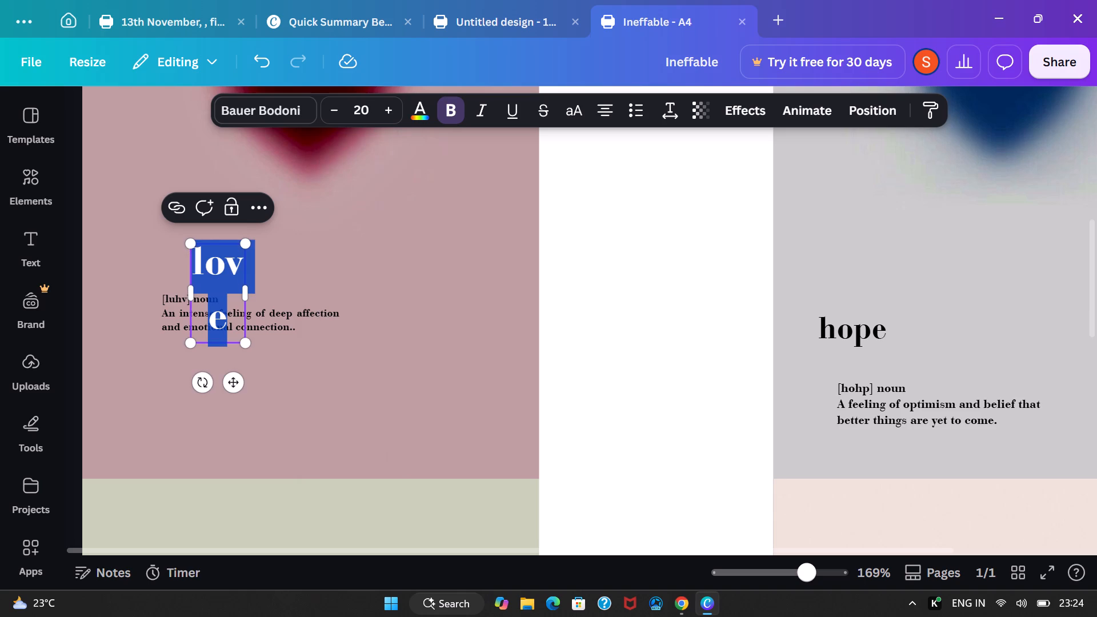
left_click_drag(247, 297, 254, 298)
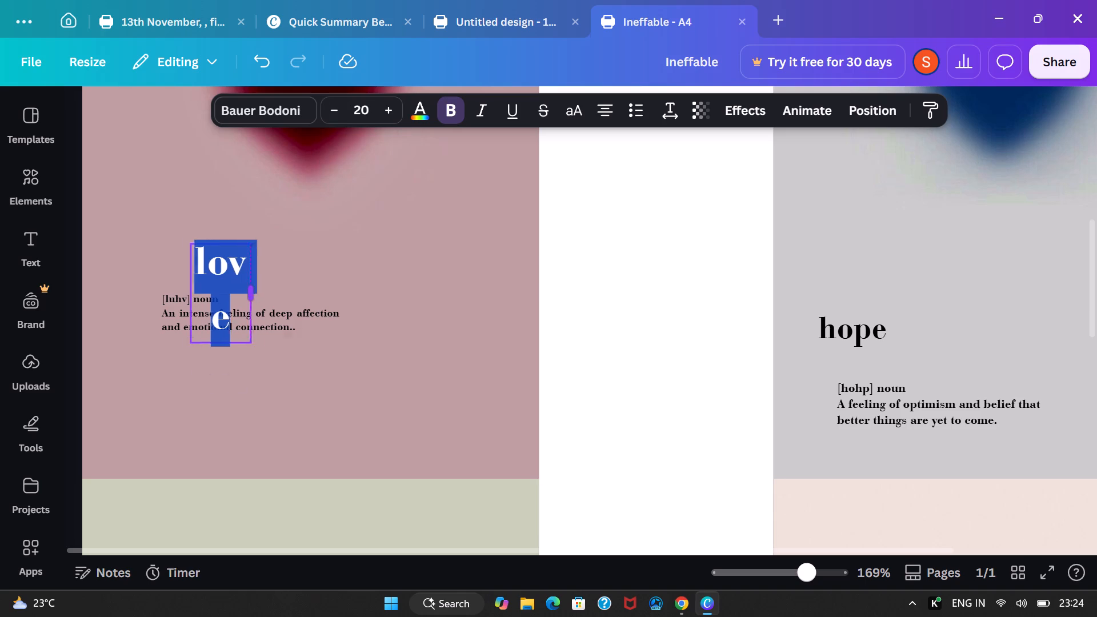
left_click_drag(254, 298, 286, 305)
left_click(403, 311)
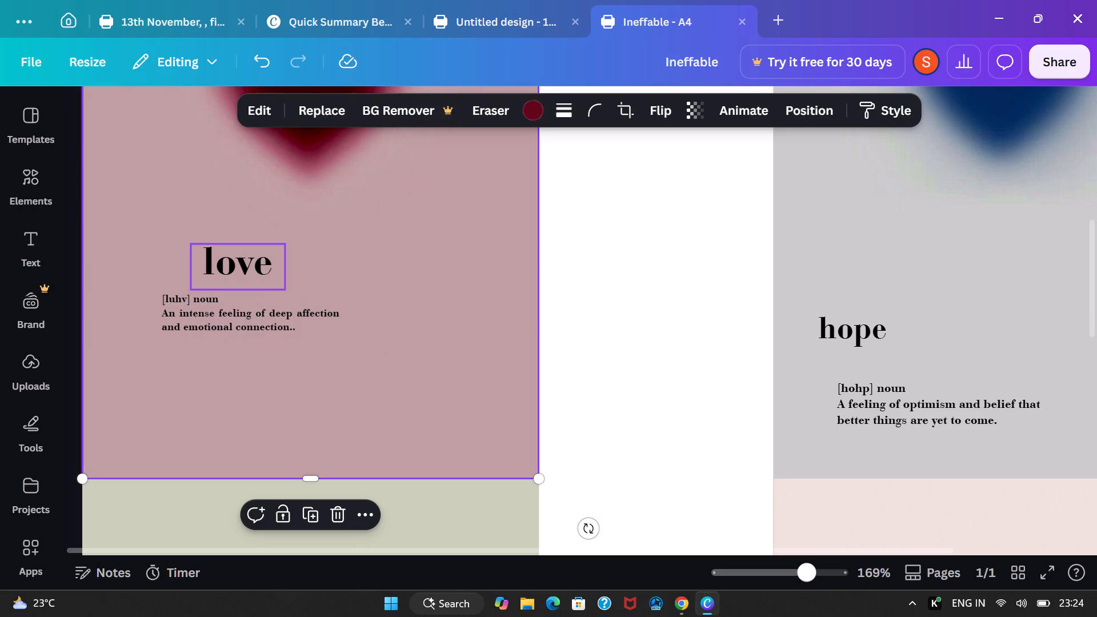
Move the love heading down toward the pink panel's left edge and place its definition directly beneath it, roughly left-aligned.
left_click_drag(235, 262, 174, 298)
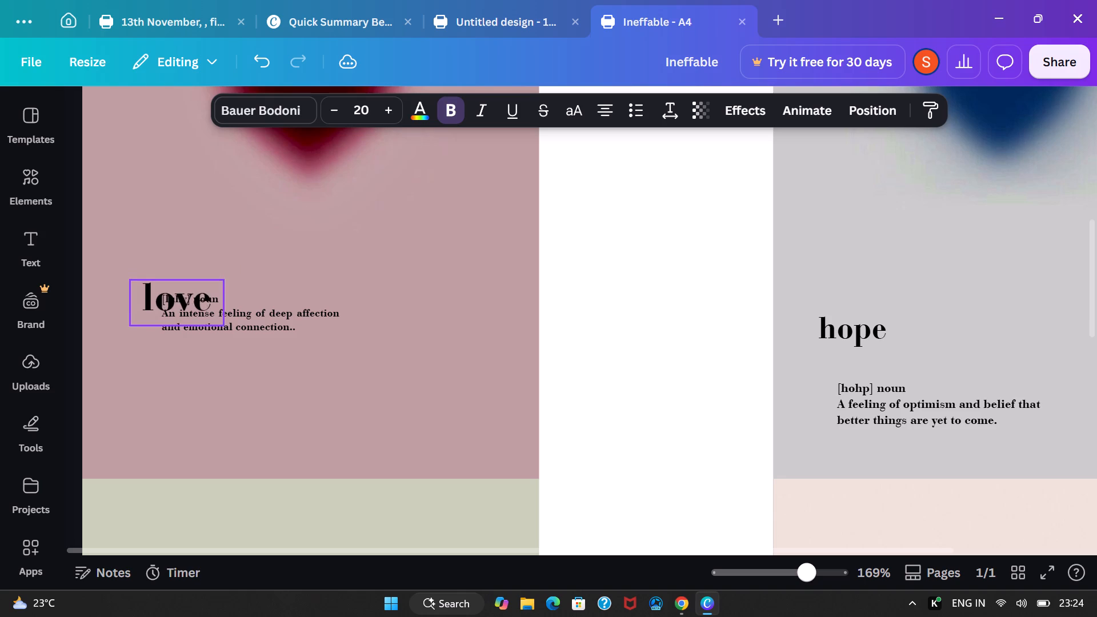
left_click_drag(174, 298, 170, 293)
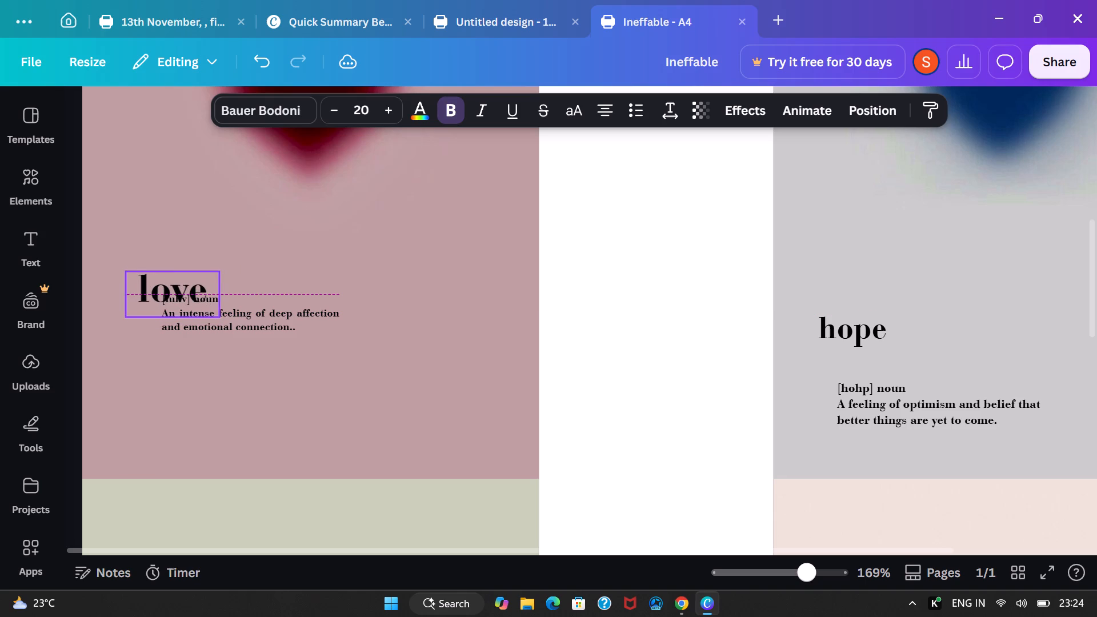
left_click_drag(170, 293, 169, 294)
left_click_drag(244, 318, 219, 343)
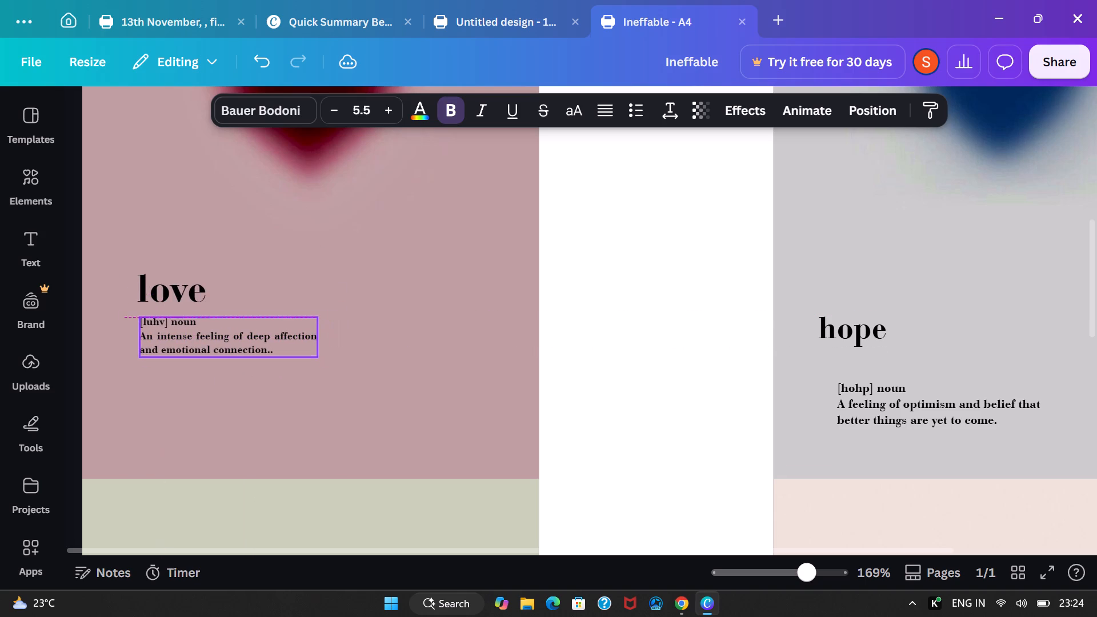
left_click_drag(219, 343, 215, 340)
Set the love definition's font size to 7 and widen its text box so the sentence wraps after "deep affection".
double_click(214, 342)
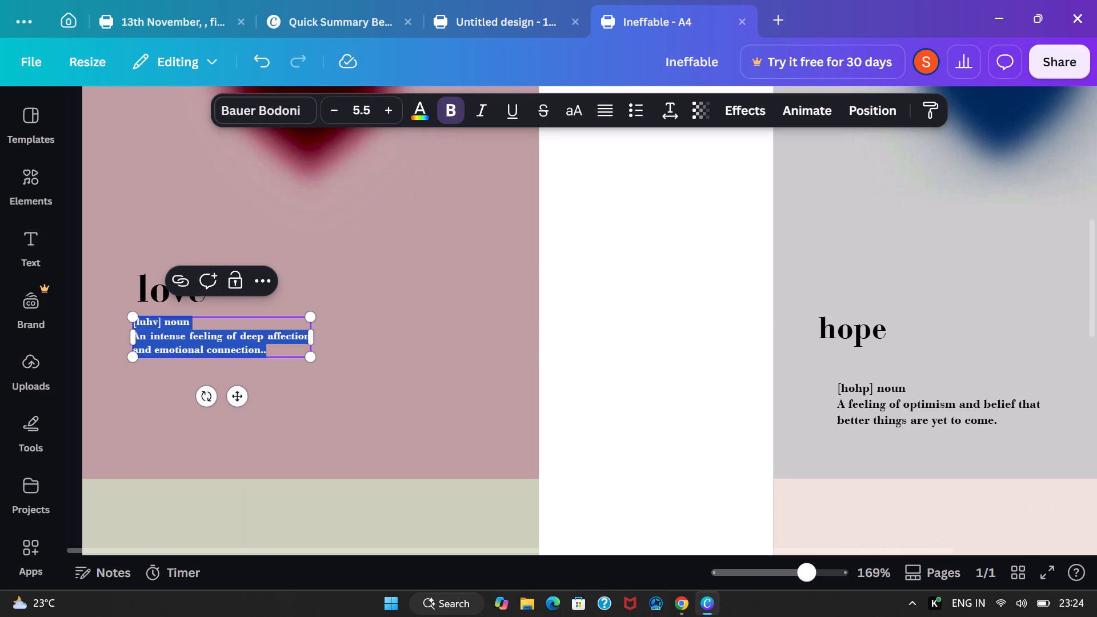
left_click(370, 112)
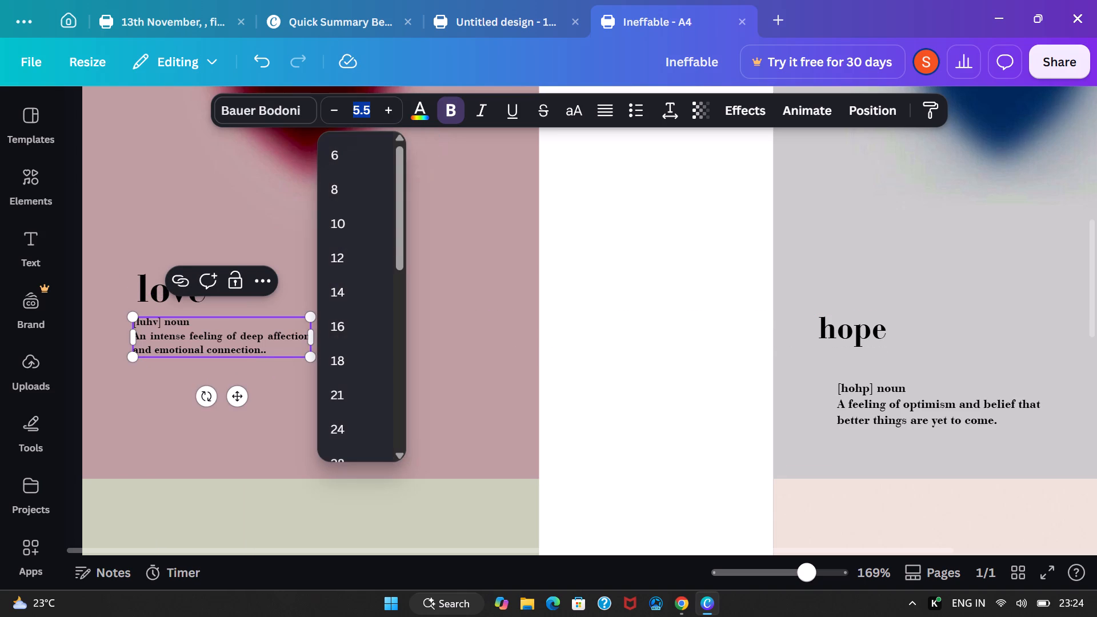
key("7")
key("Return")
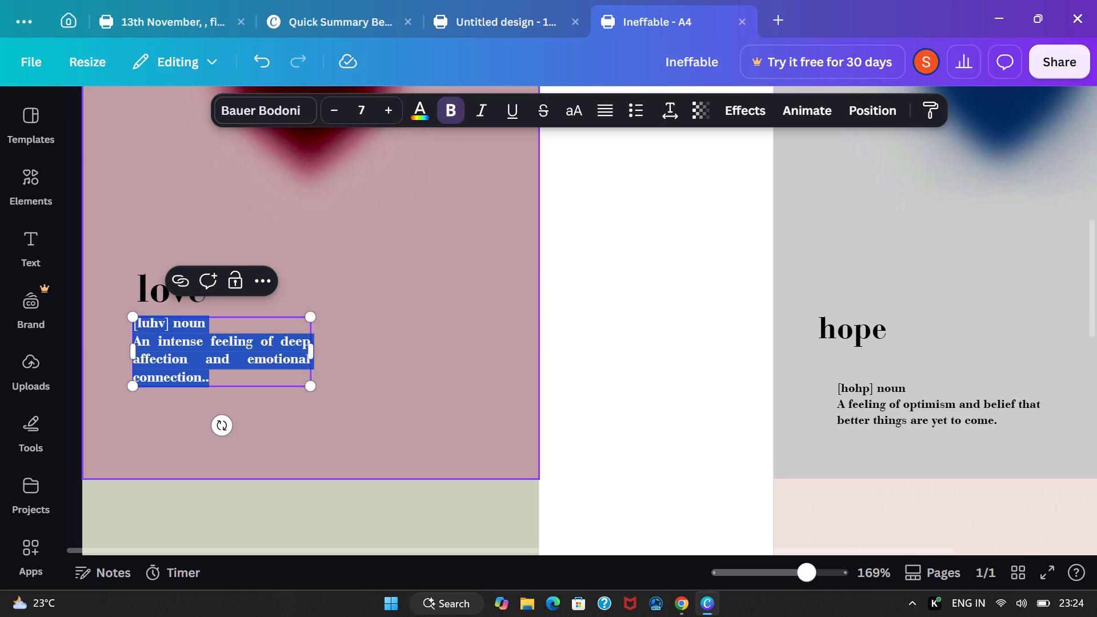
left_click_drag(314, 355, 366, 348)
left_click(591, 328)
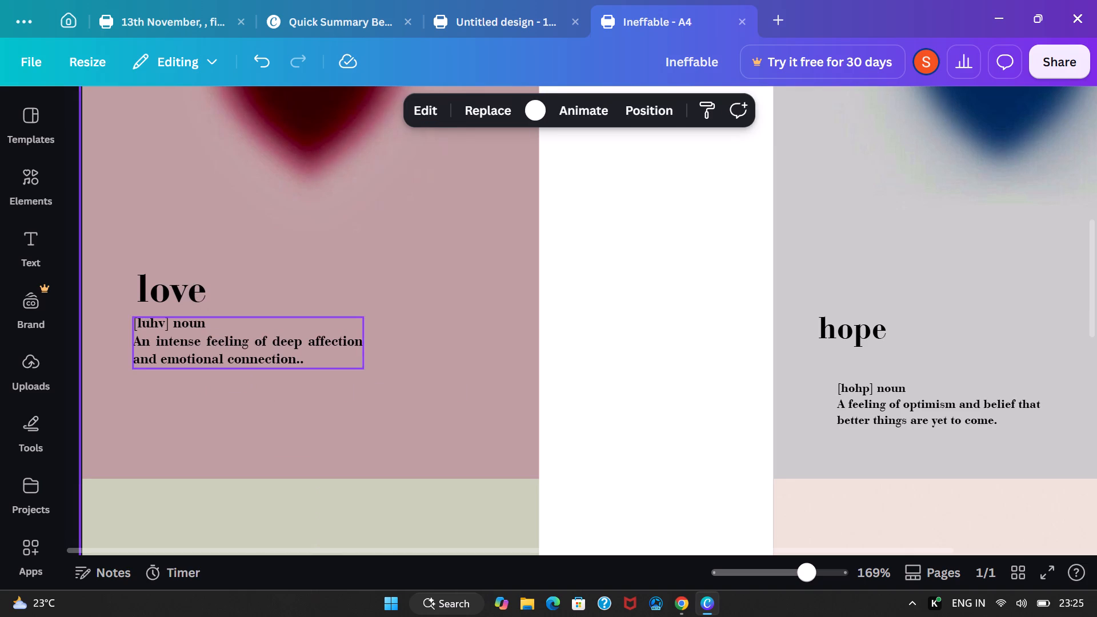
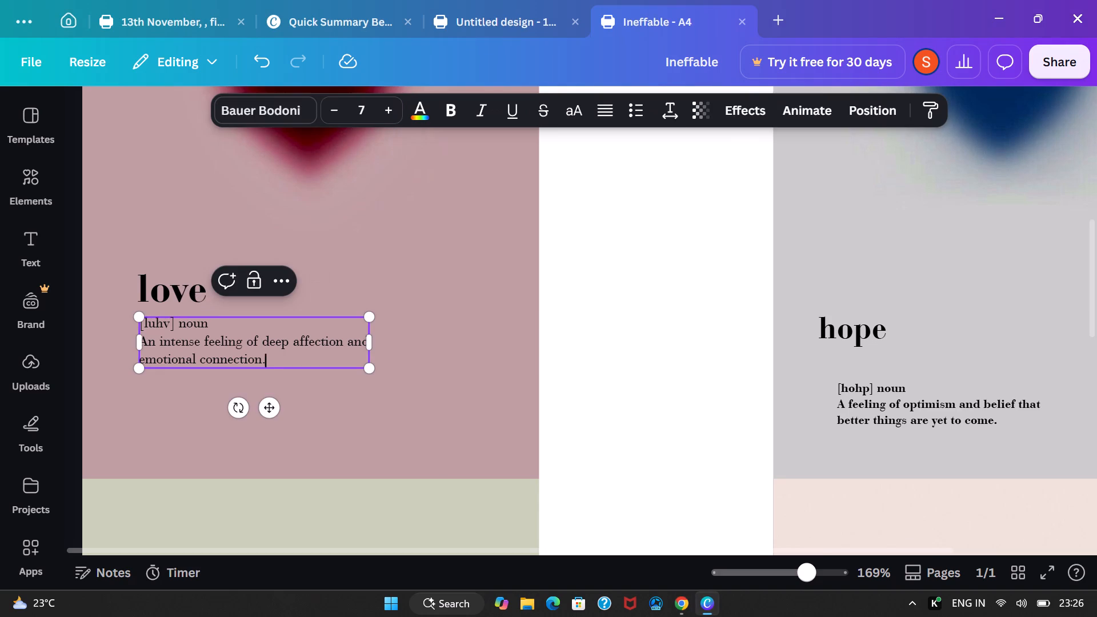
double_click(272, 362)
left_click_drag(272, 362, 131, 320)
left_click(296, 108)
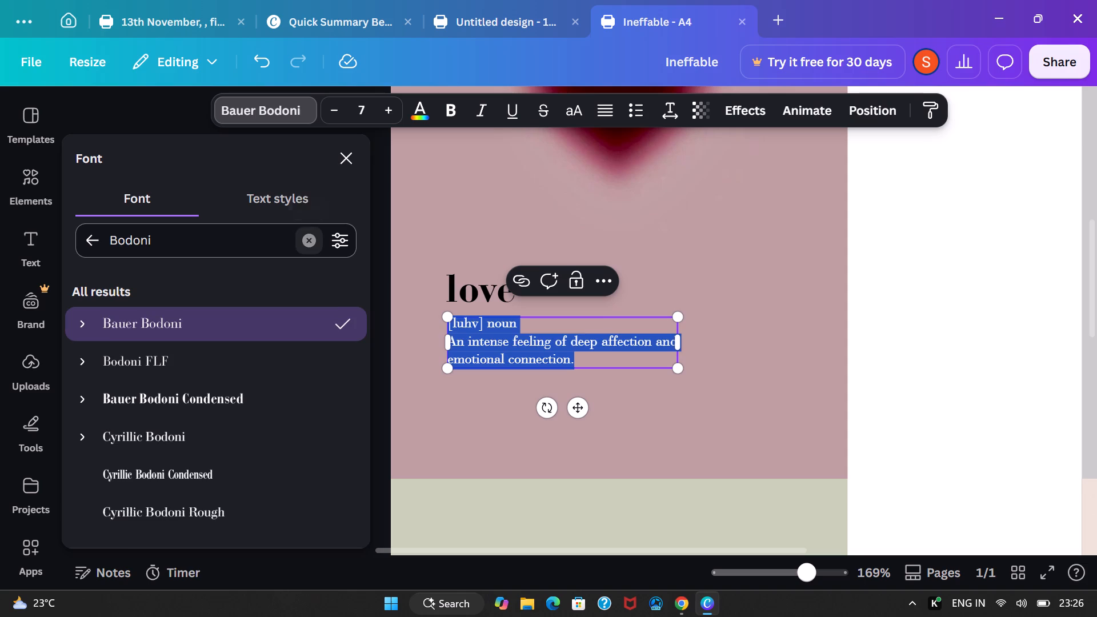
left_click(307, 242)
type("seer")
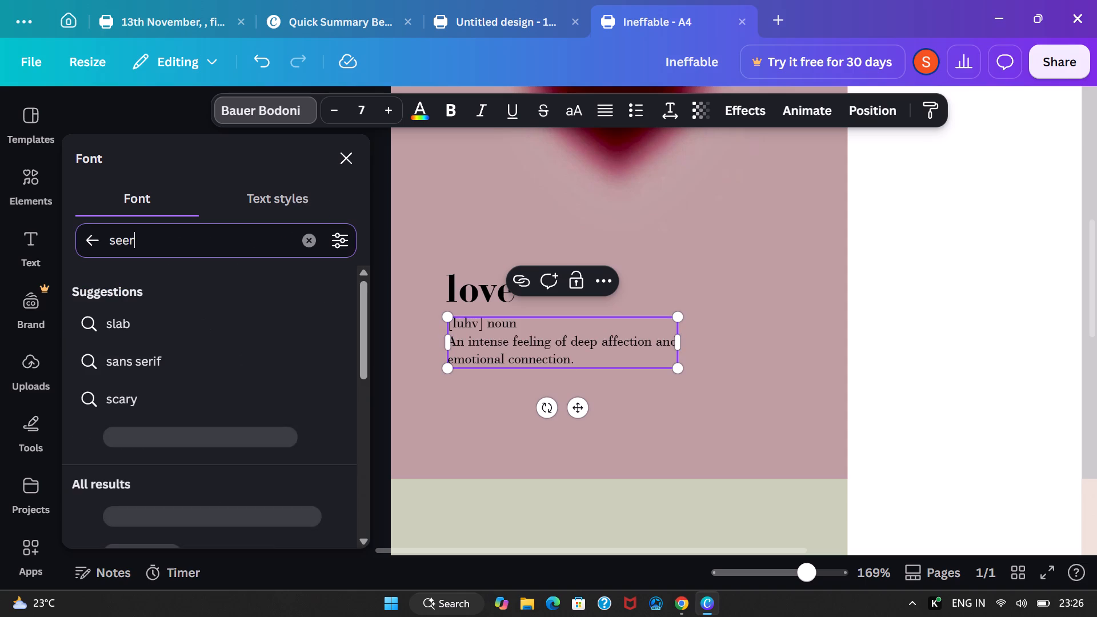
key("BackSpace")
key("BackSpace")
type("rif")
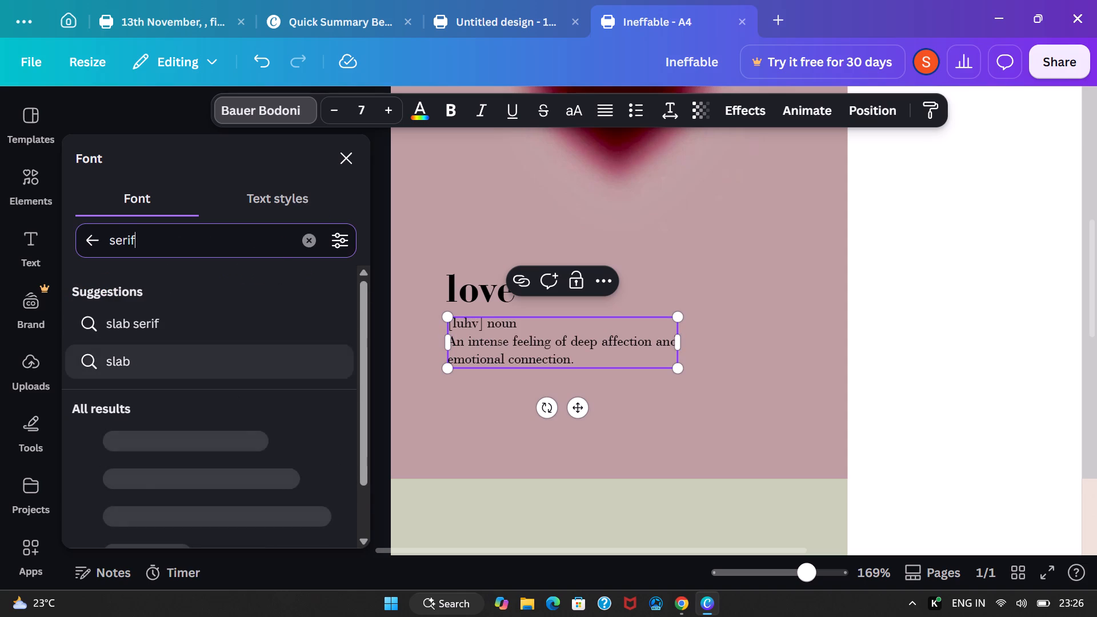
scroll(214, 435, "down", 1)
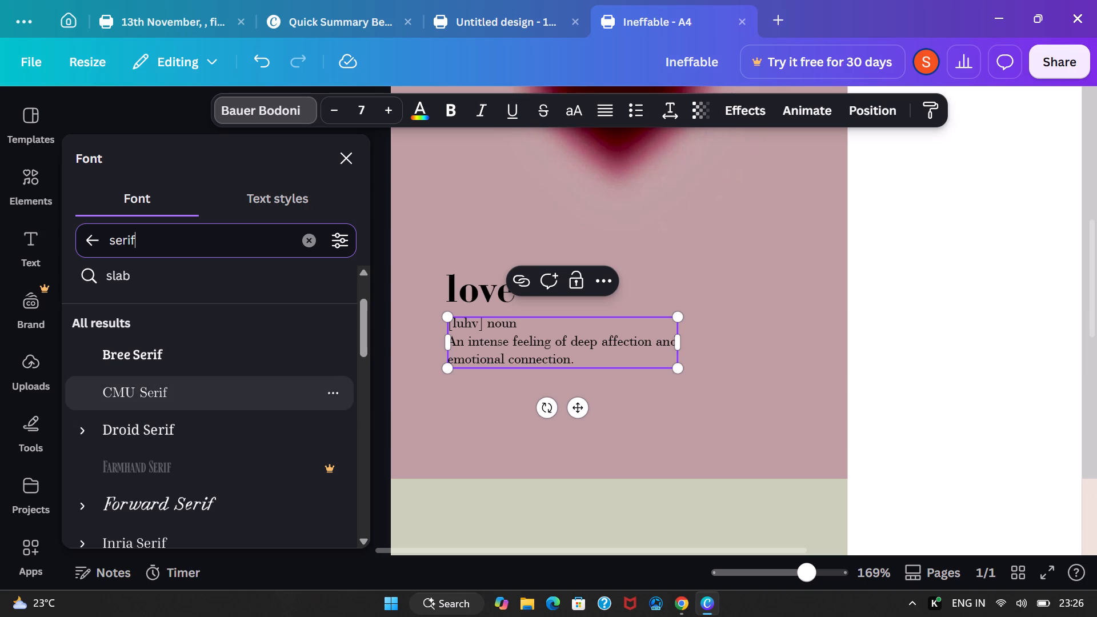
scroll(239, 487, "down", 2)
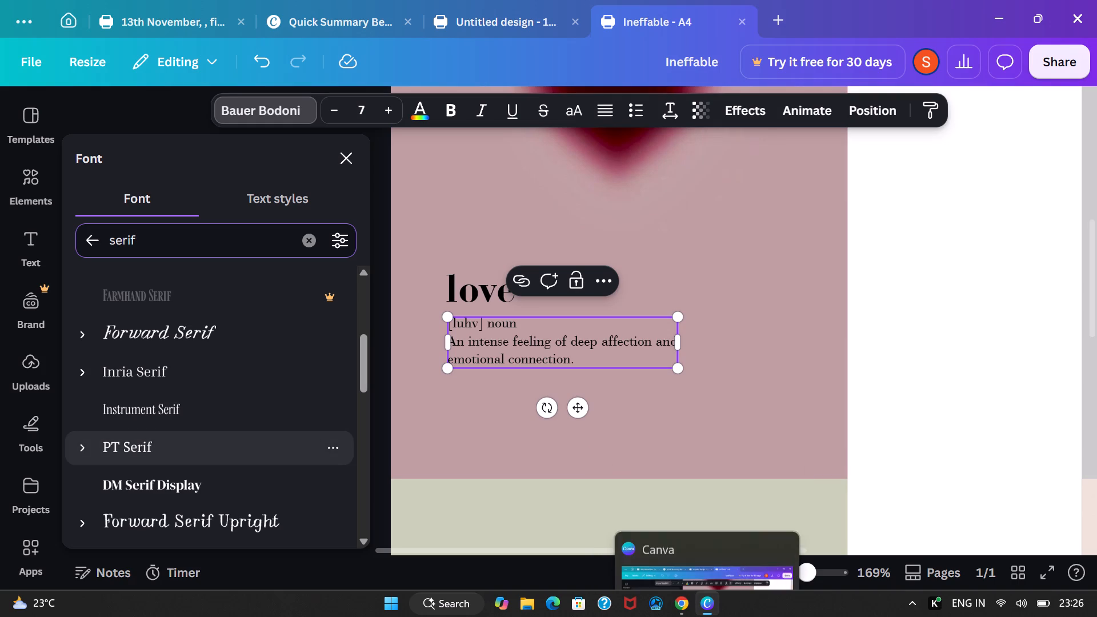
scroll(259, 449, "down", 5)
scroll(259, 448, "up", 7)
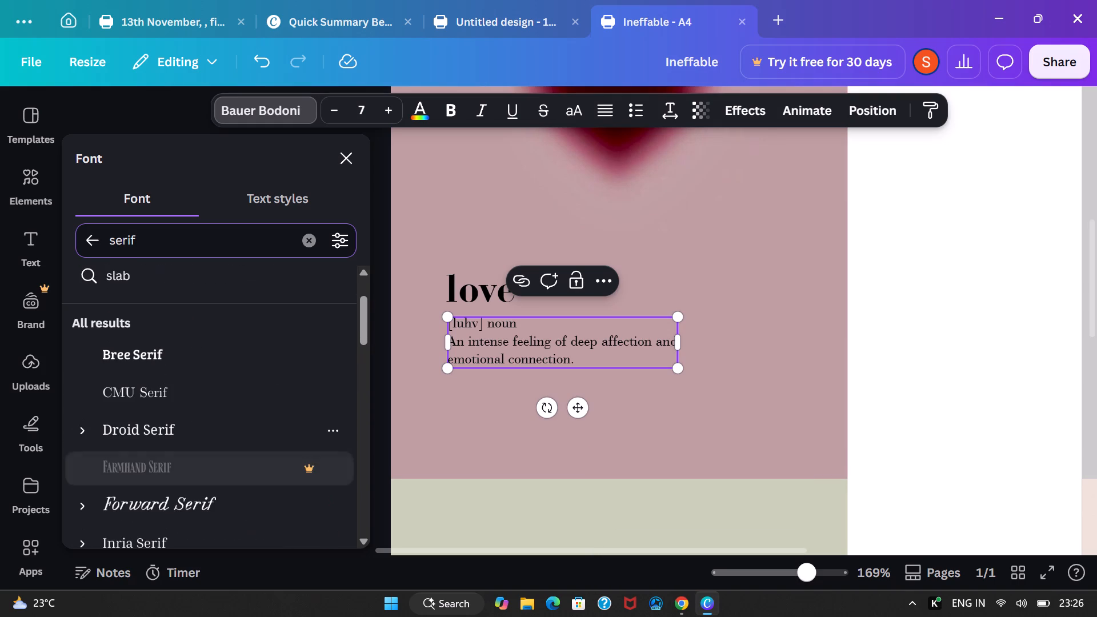
Refine the font search to "book like serif" and apply CMU Serif to the selected love definition.
left_click(110, 236)
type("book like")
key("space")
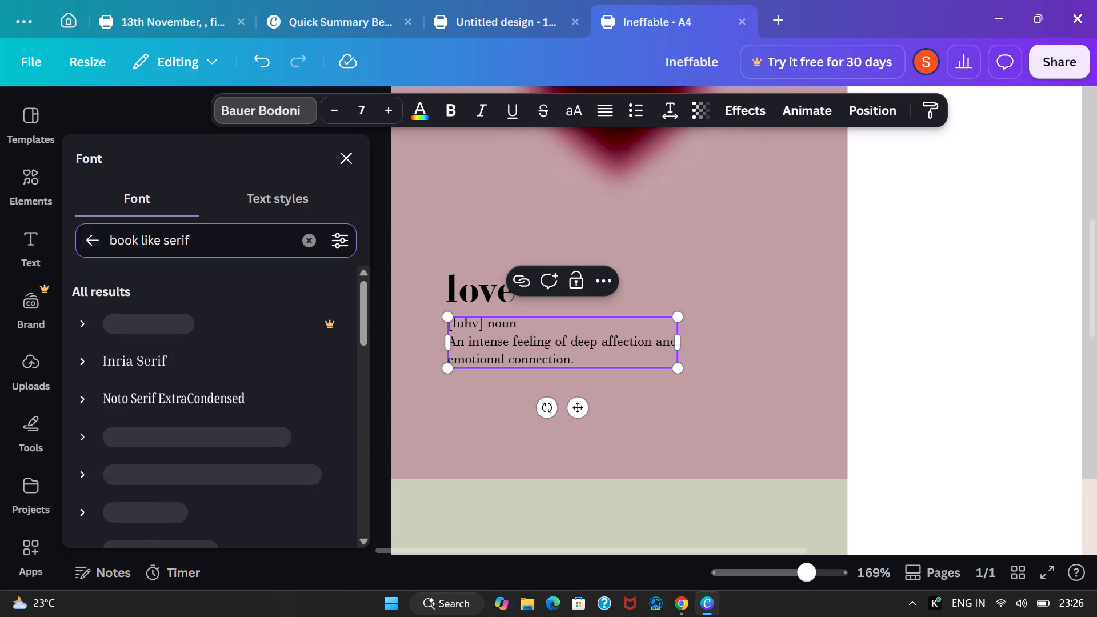
scroll(165, 346, "down", 2)
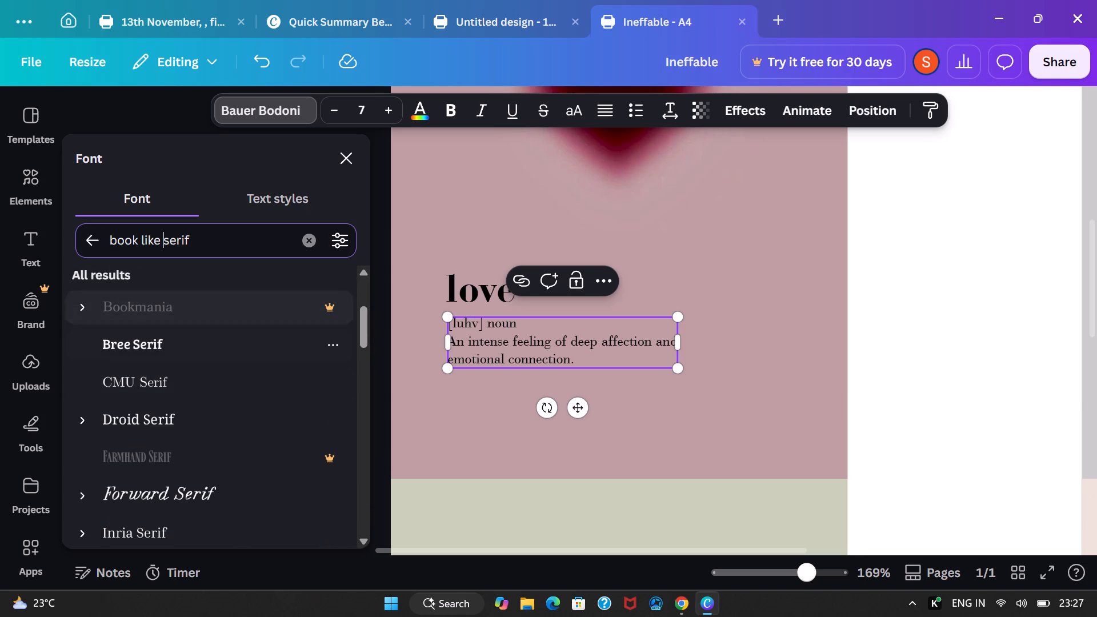
left_click(166, 378)
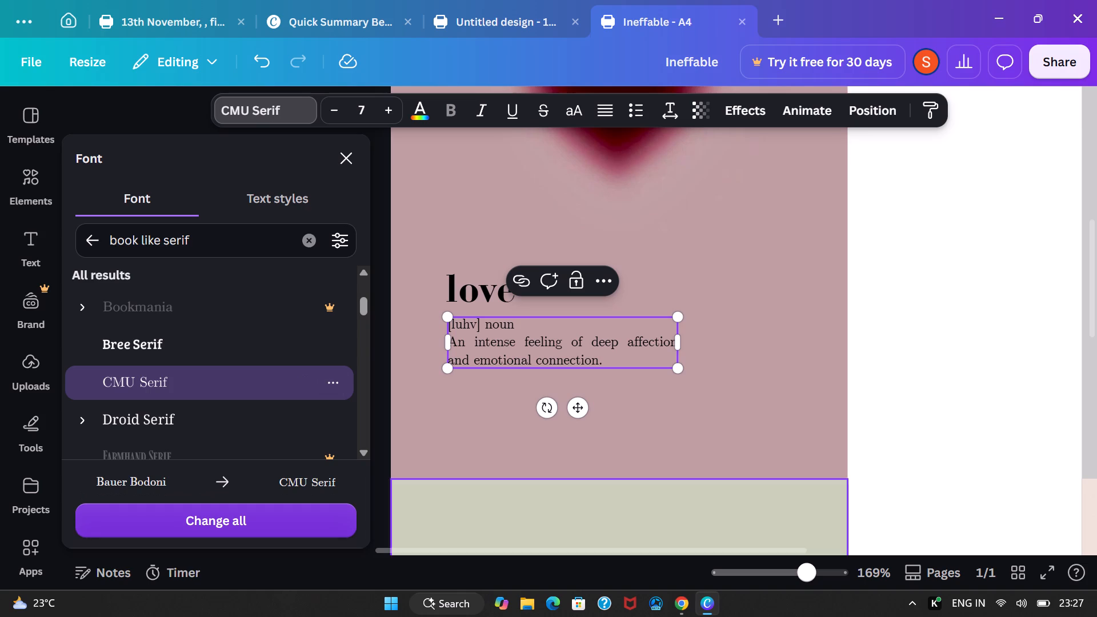
Switch to the Identify Fonts chat in ChatGPT and enlarge the love reference image to examine its lettering.
left_click(675, 595)
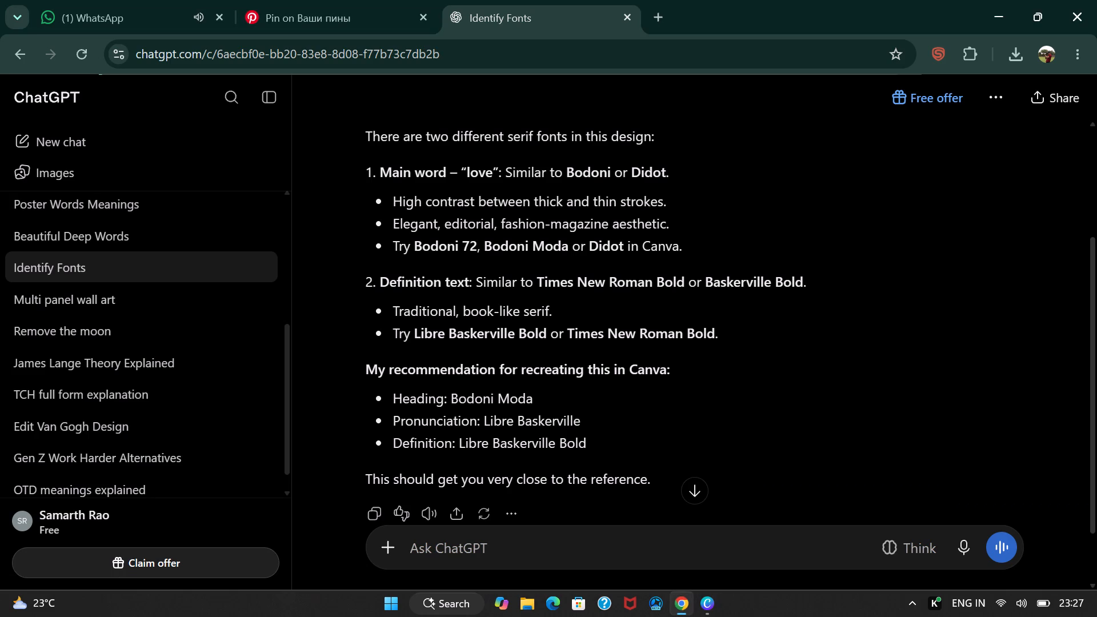
scroll(617, 274, "up", 6)
left_click(968, 189)
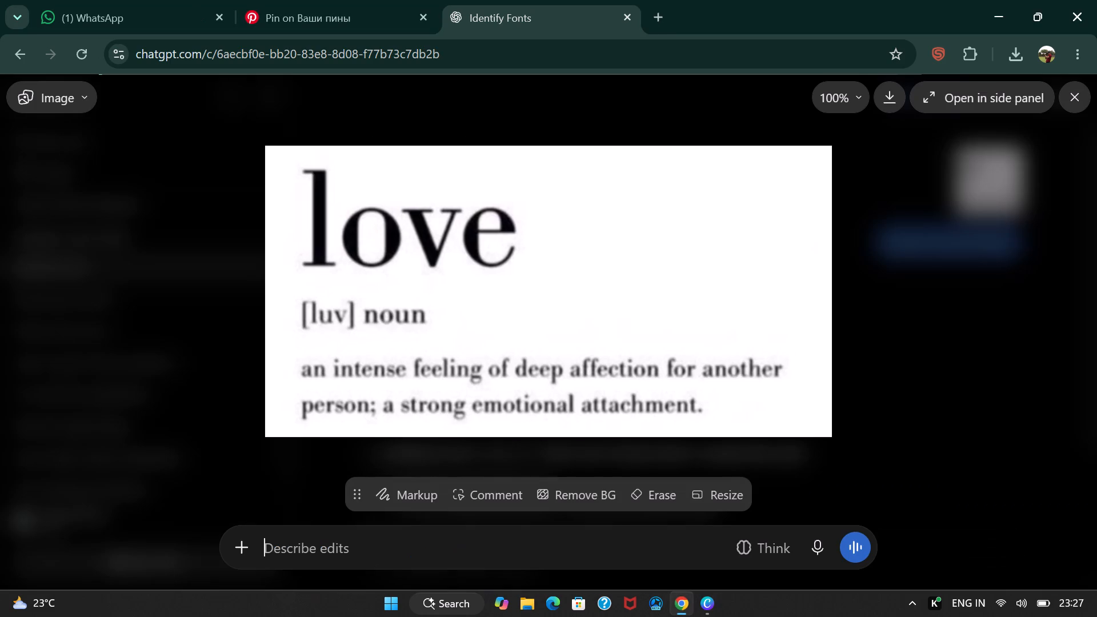
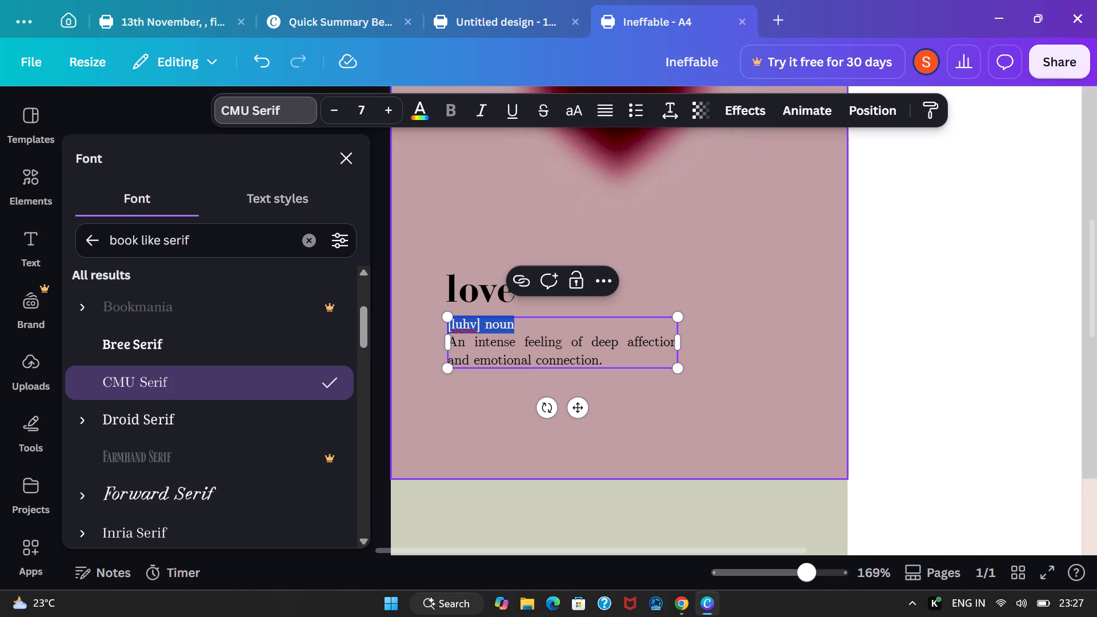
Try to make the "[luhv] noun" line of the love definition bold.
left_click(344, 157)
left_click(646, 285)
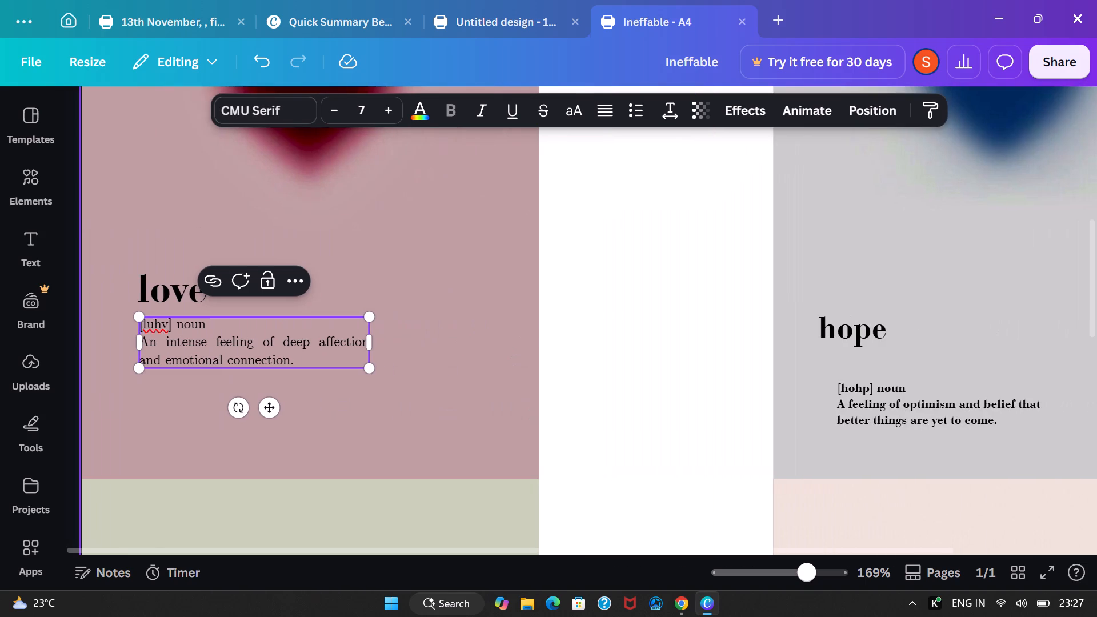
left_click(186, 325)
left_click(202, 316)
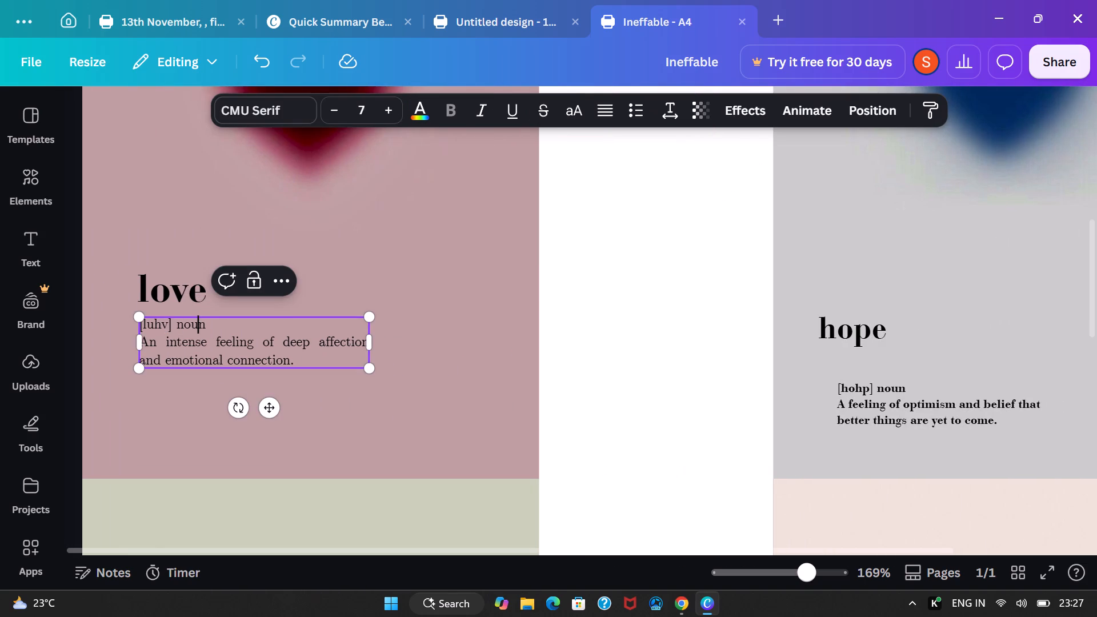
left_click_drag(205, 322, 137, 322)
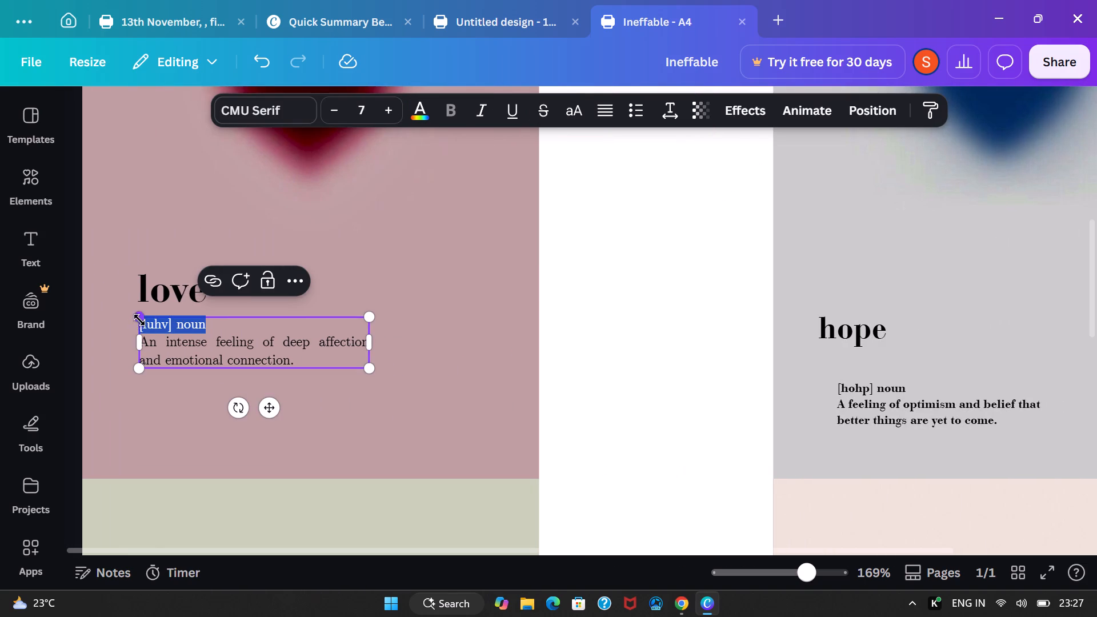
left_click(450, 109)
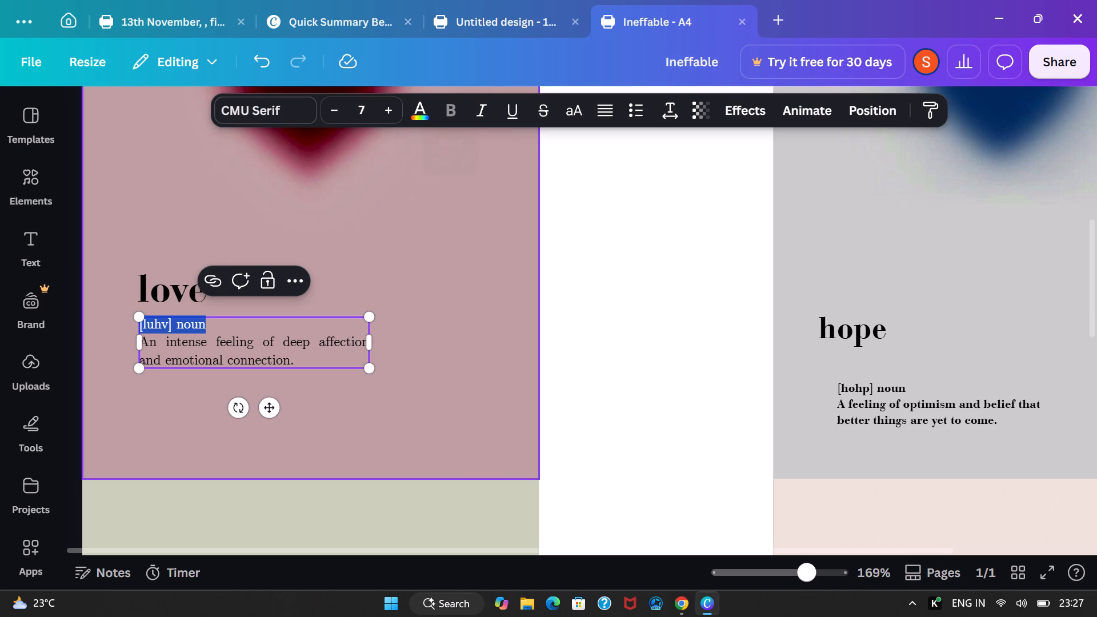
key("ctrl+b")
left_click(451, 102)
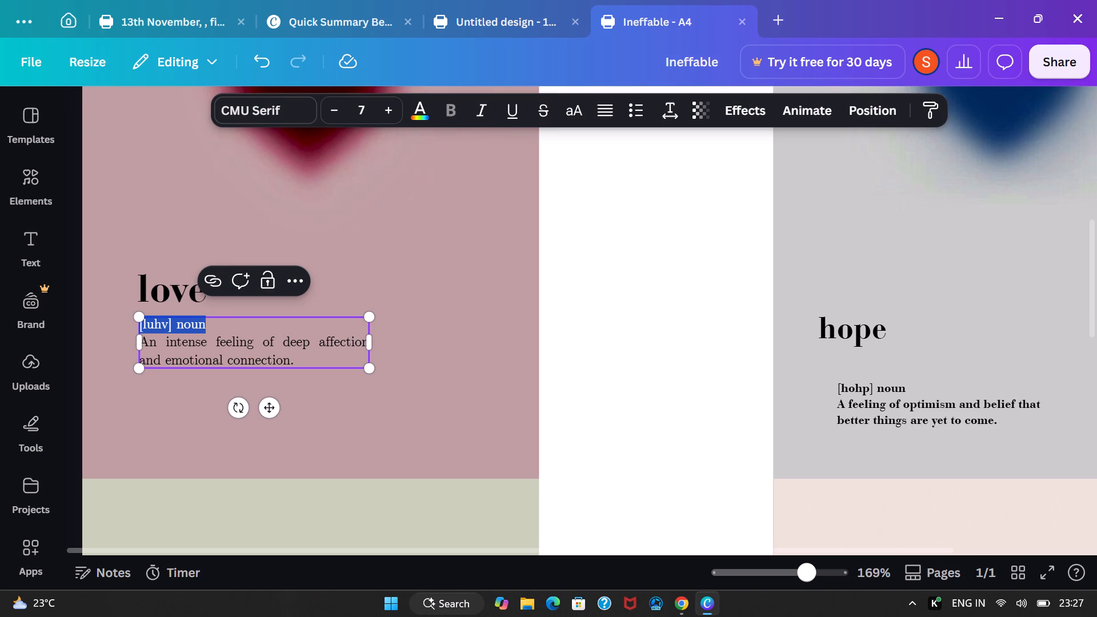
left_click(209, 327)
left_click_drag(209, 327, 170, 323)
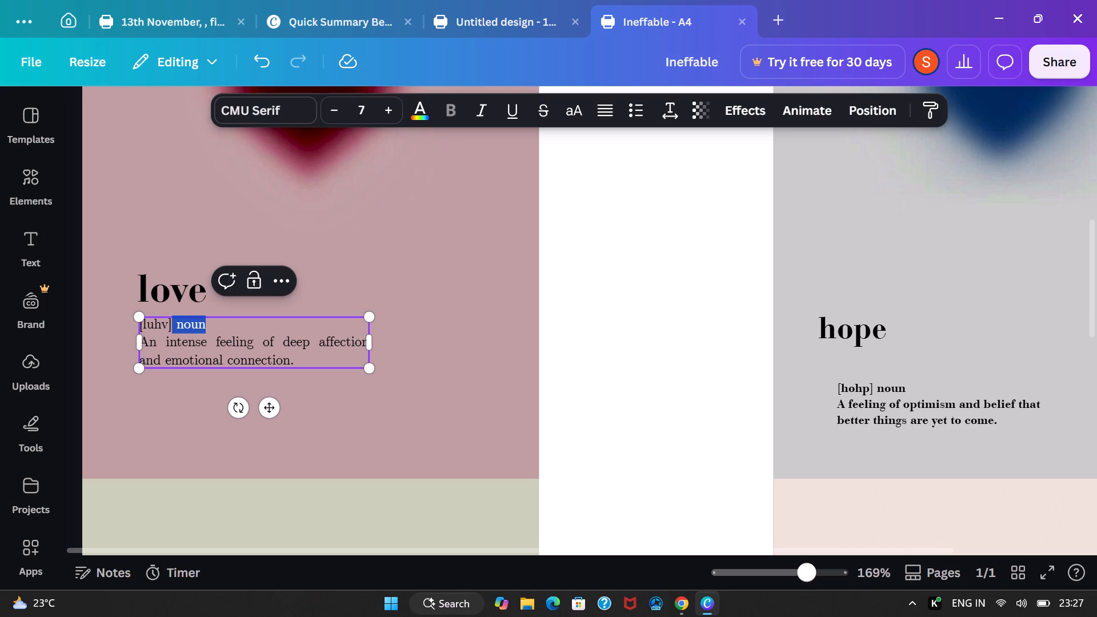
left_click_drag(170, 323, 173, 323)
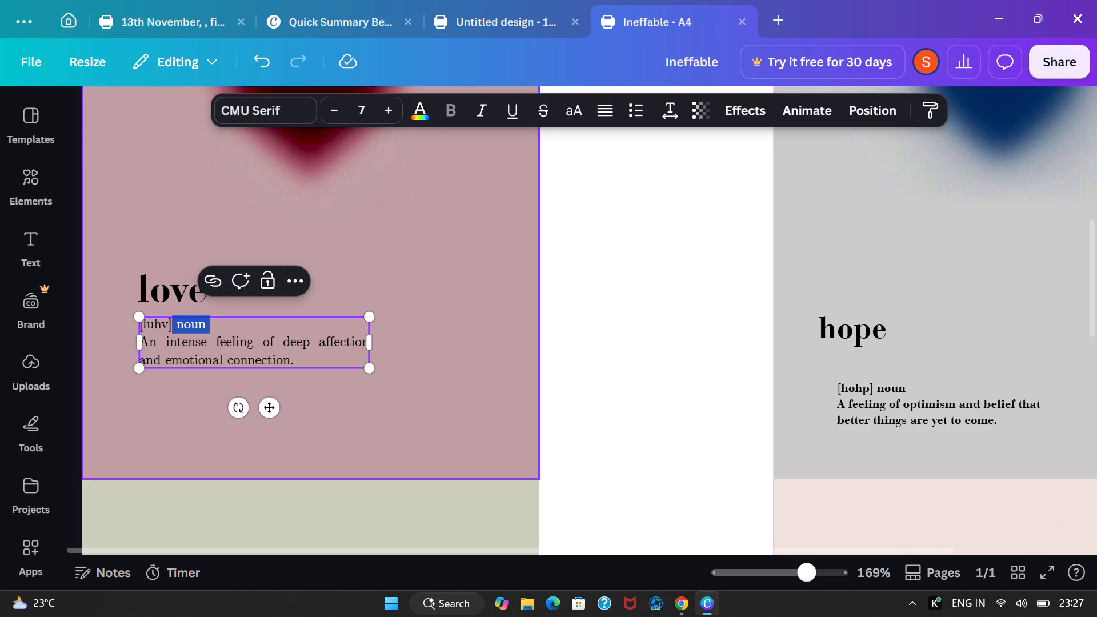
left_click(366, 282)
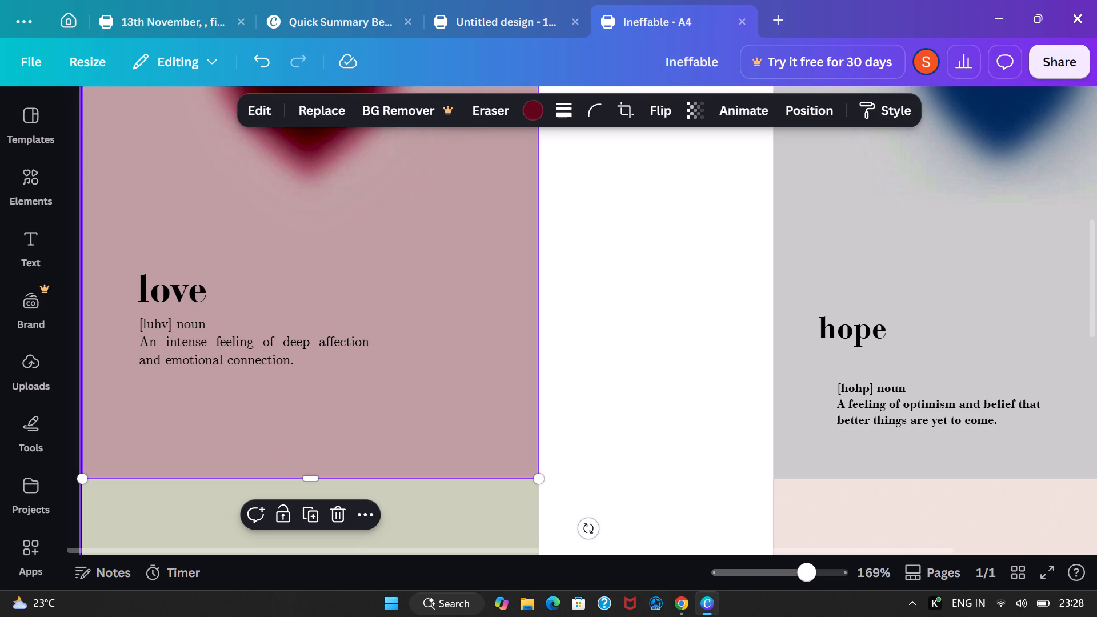
Nudge the love definition slightly lower while keeping it left-aligned with the love heading.
left_click_drag(241, 356, 238, 363)
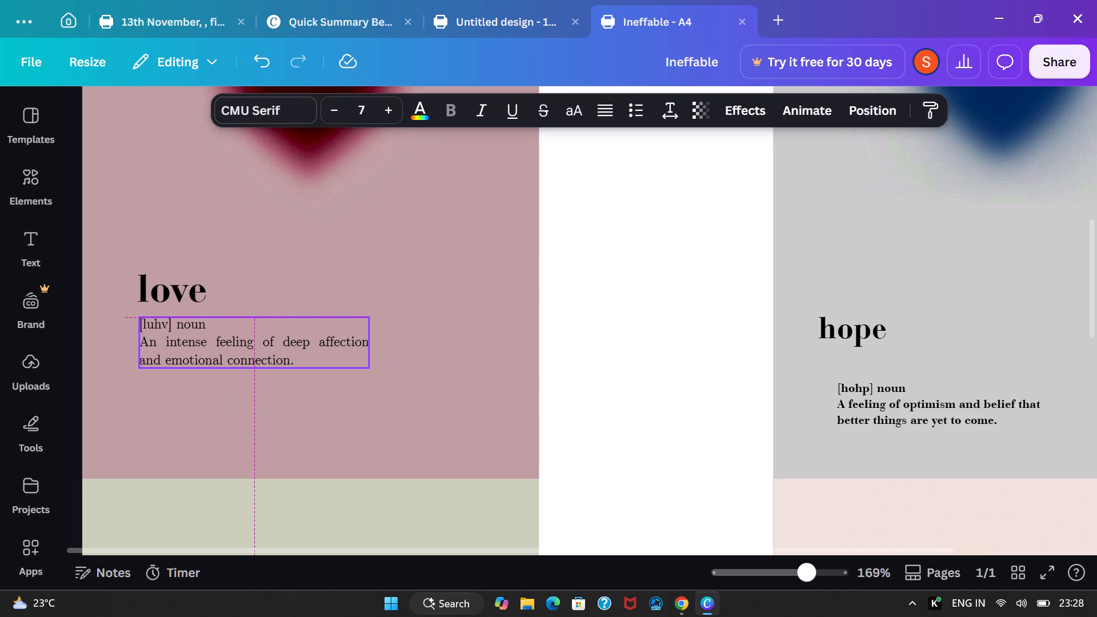
left_click_drag(238, 363, 236, 362)
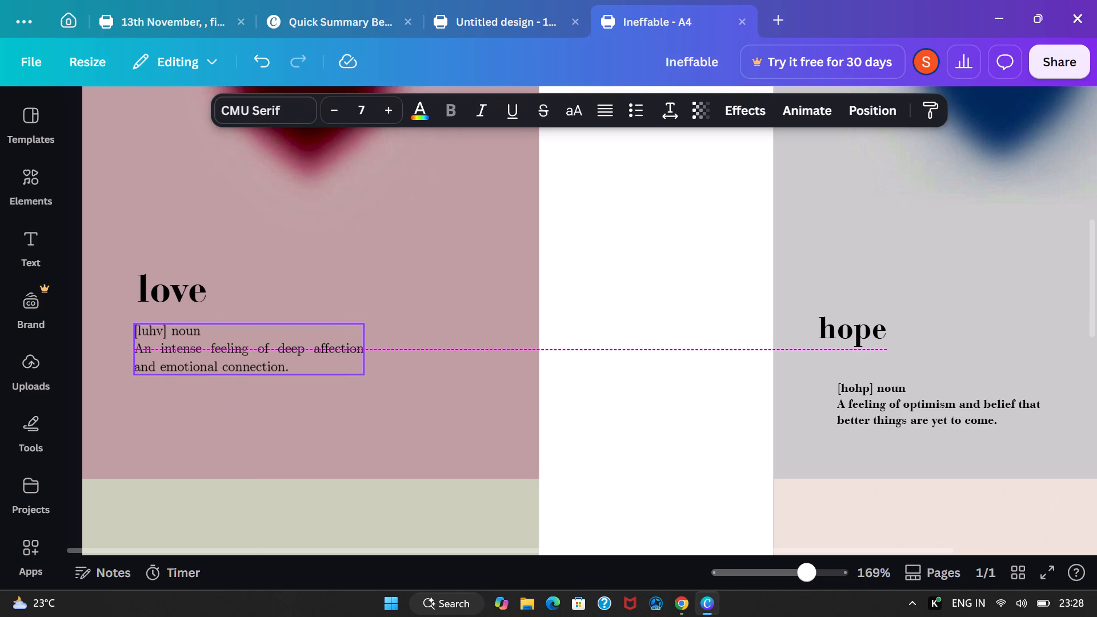
left_click_drag(236, 362, 238, 362)
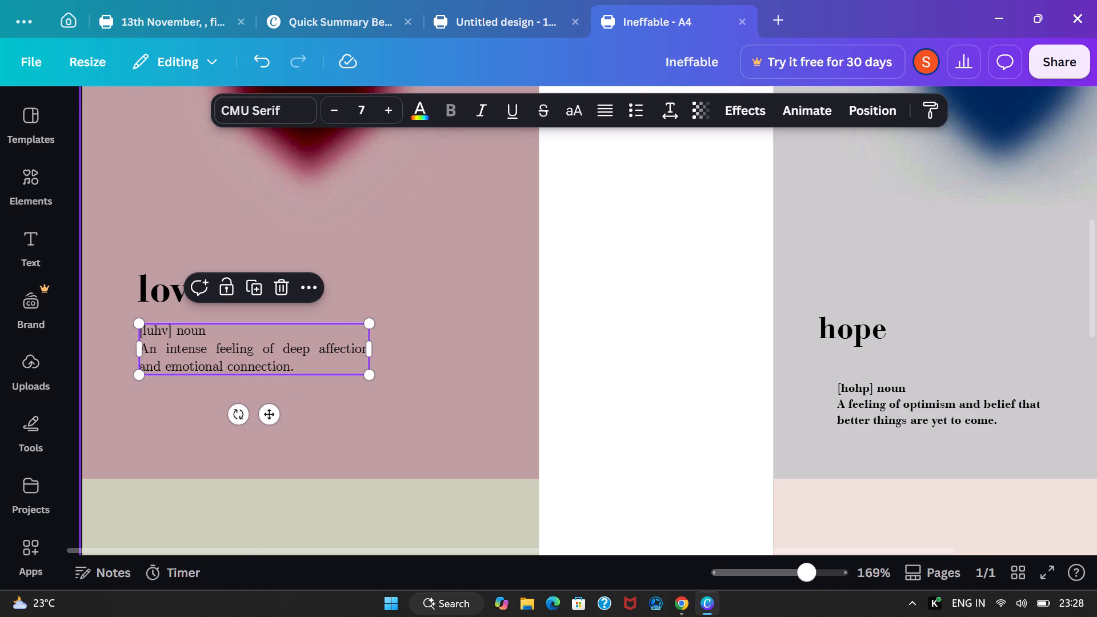
left_click(684, 301)
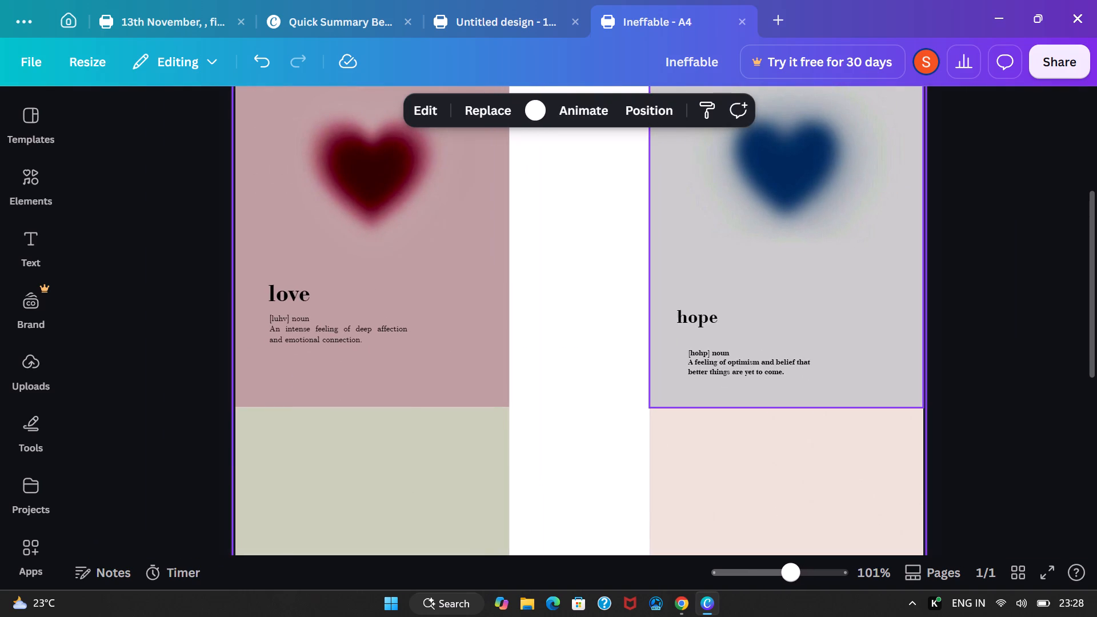
Crop the top and bottom edges of the pink love panel image to about 8.4 wide by 12.9 high.
scroll(683, 301, "up", 3)
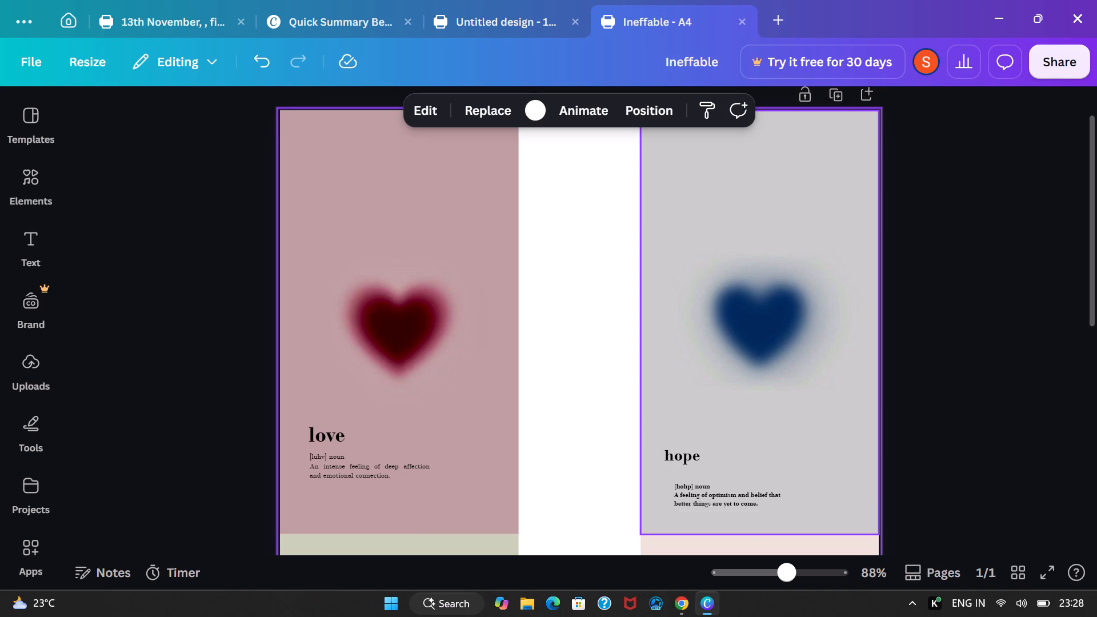
left_click(455, 216)
scroll(579, 250, "up", 4)
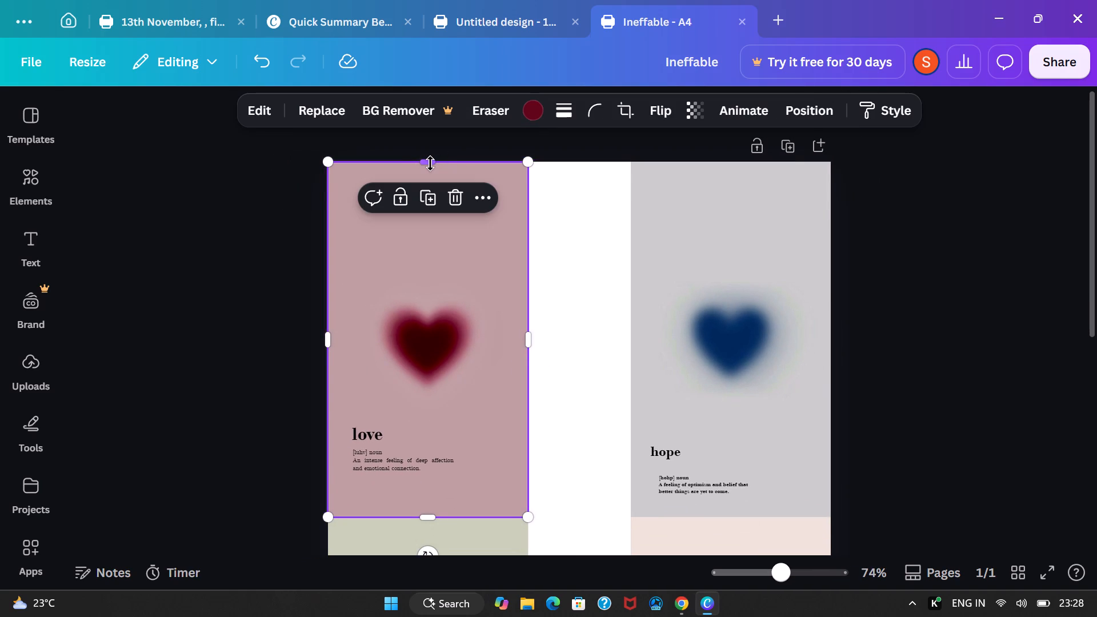
left_click_drag(430, 163, 428, 183, "shift")
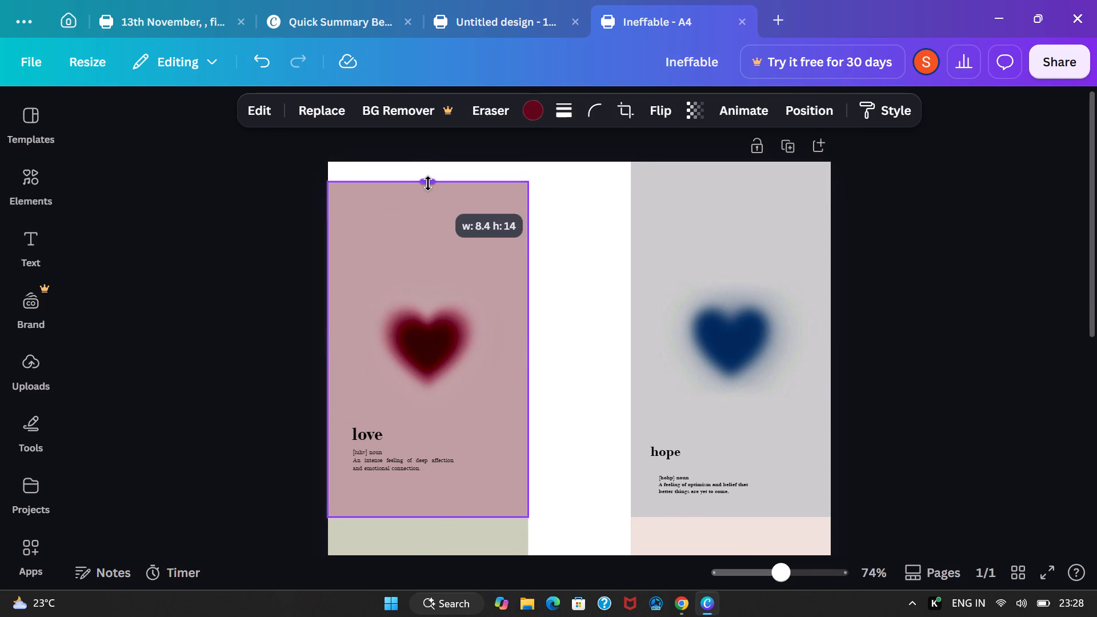
left_click_drag(428, 183, 433, 187, "shift")
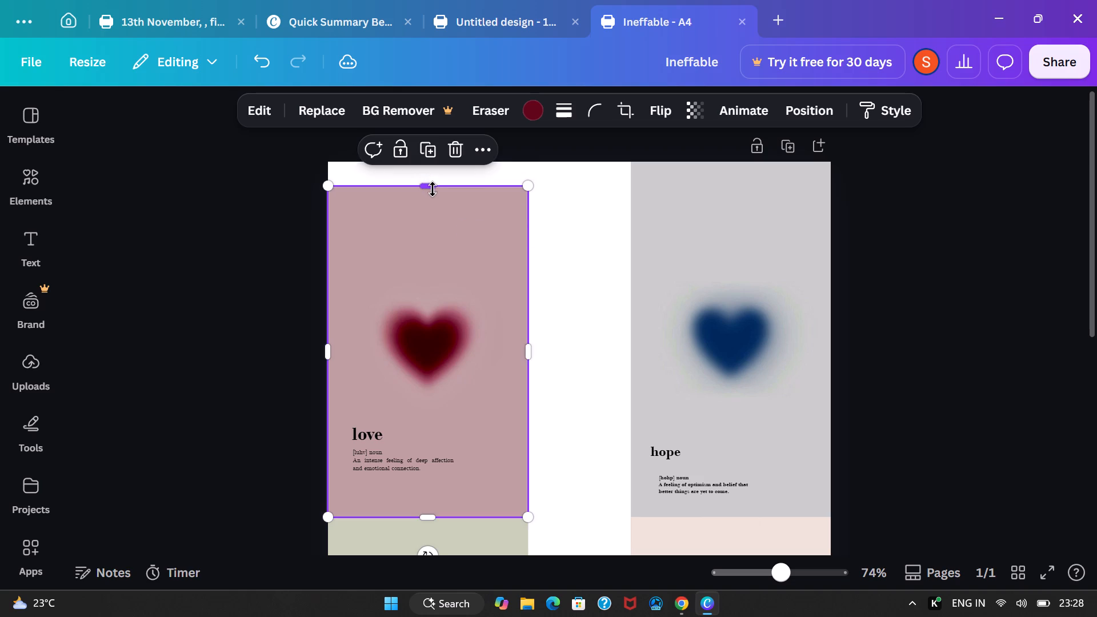
left_click_drag(425, 514, 427, 495, "shift")
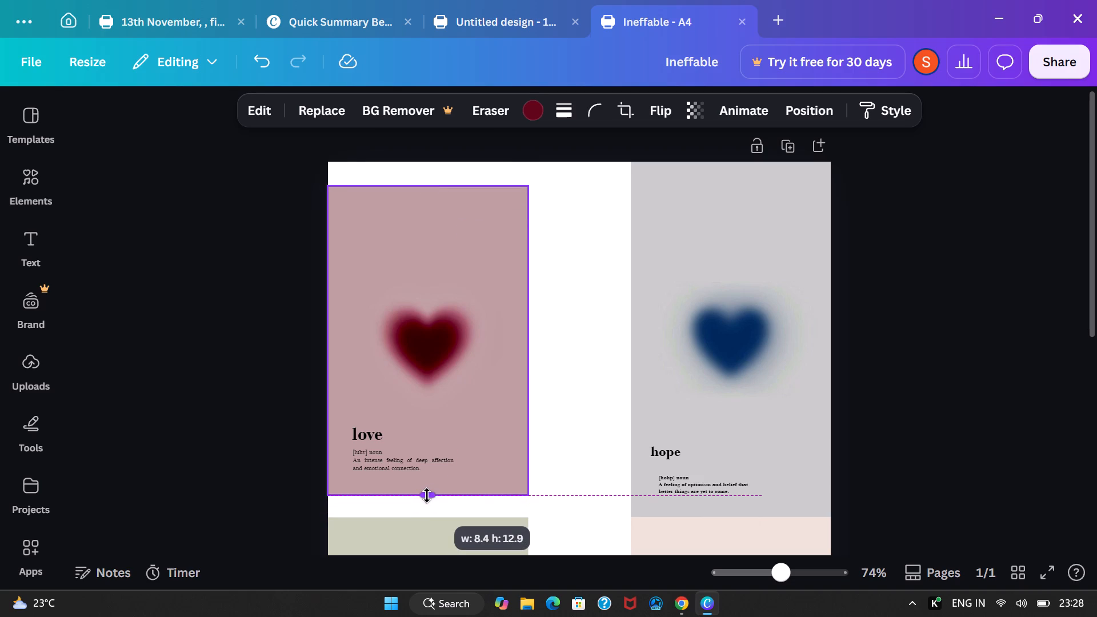
left_click_drag(427, 495, 427, 491, "shift")
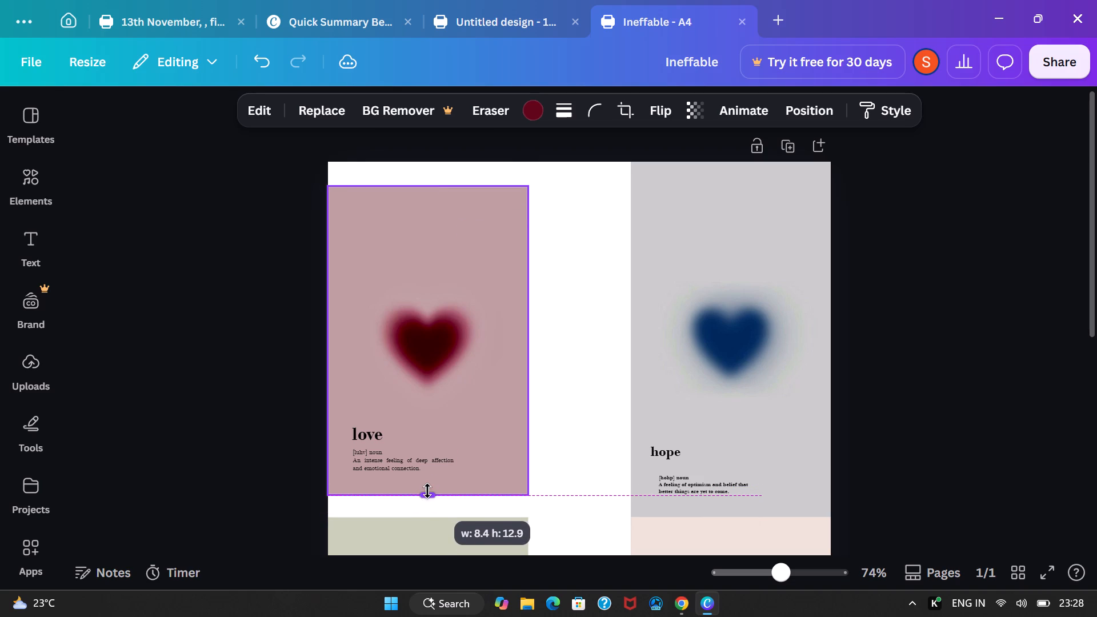
left_click_drag(427, 491, 430, 495, "shift")
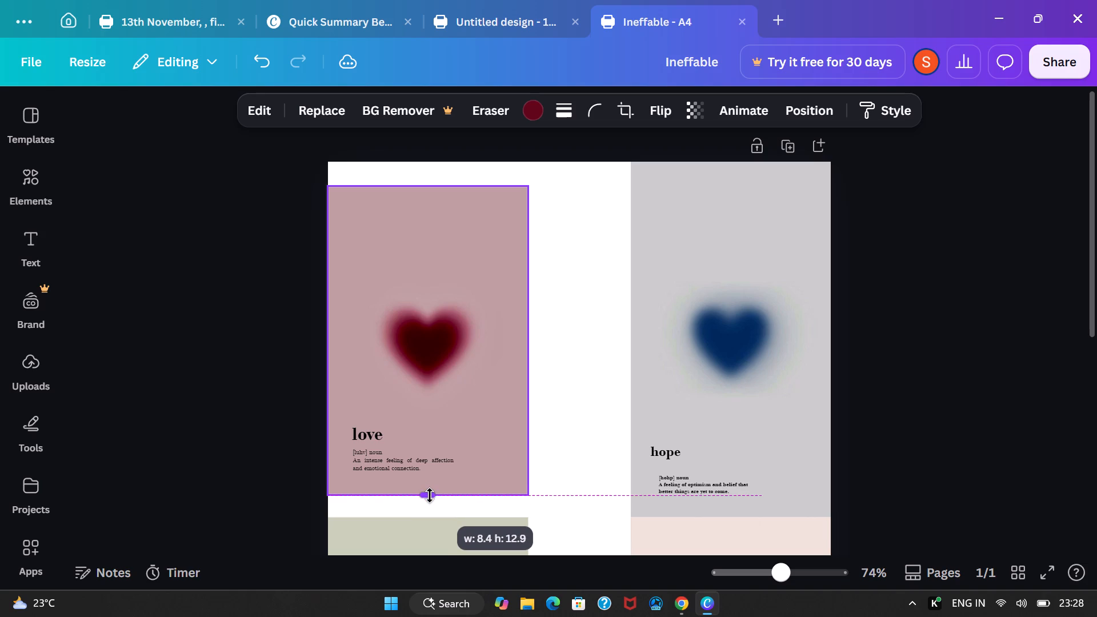
left_click_drag(430, 495, 430, 495, "shift")
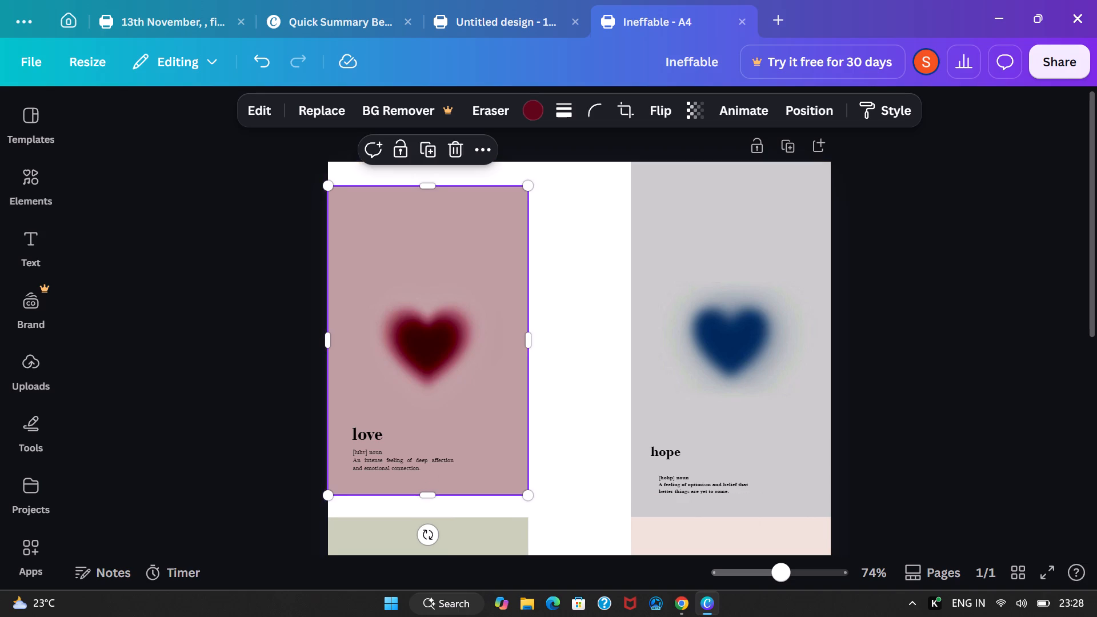
Move the cropped love panel to the page's top edge and enlarge it proportionally until its bottom meets the green panel.
left_click_drag(447, 374, 445, 350)
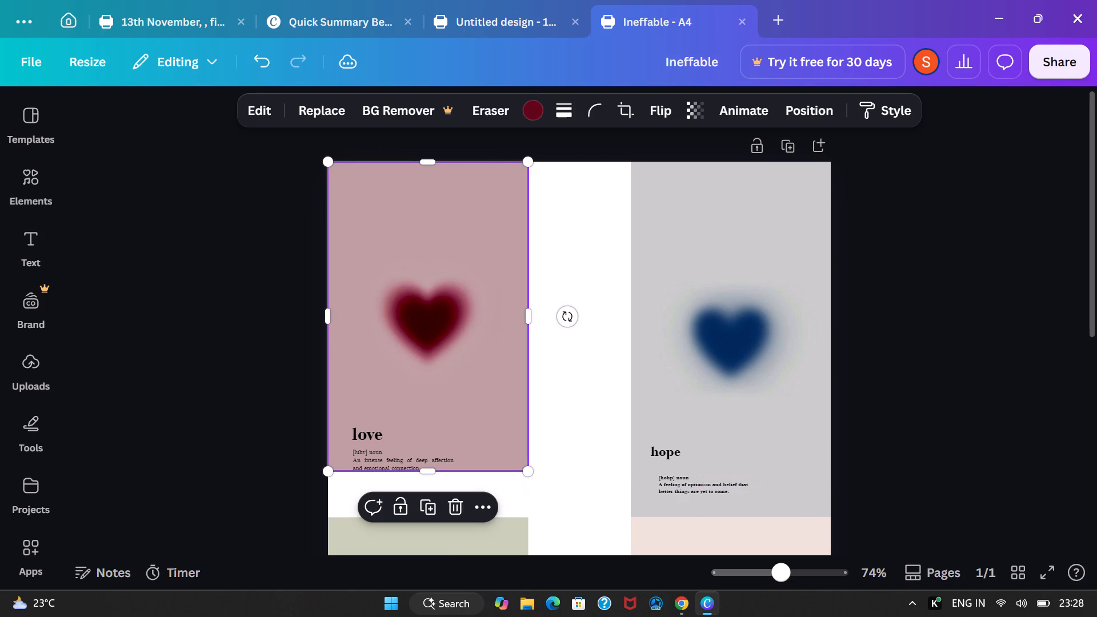
left_click_drag(527, 470, 567, 504)
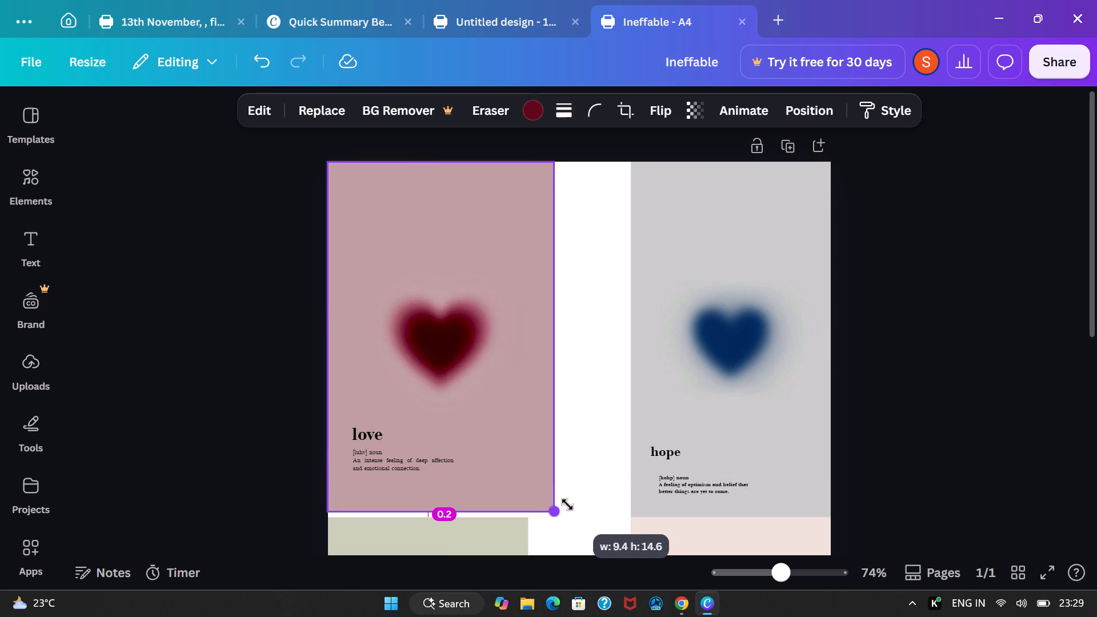
left_click_drag(567, 504, 571, 508)
Shift the love heading and its definition inward and lower on the enlarged panel, lining up their left edges.
left_click_drag(370, 430, 378, 434)
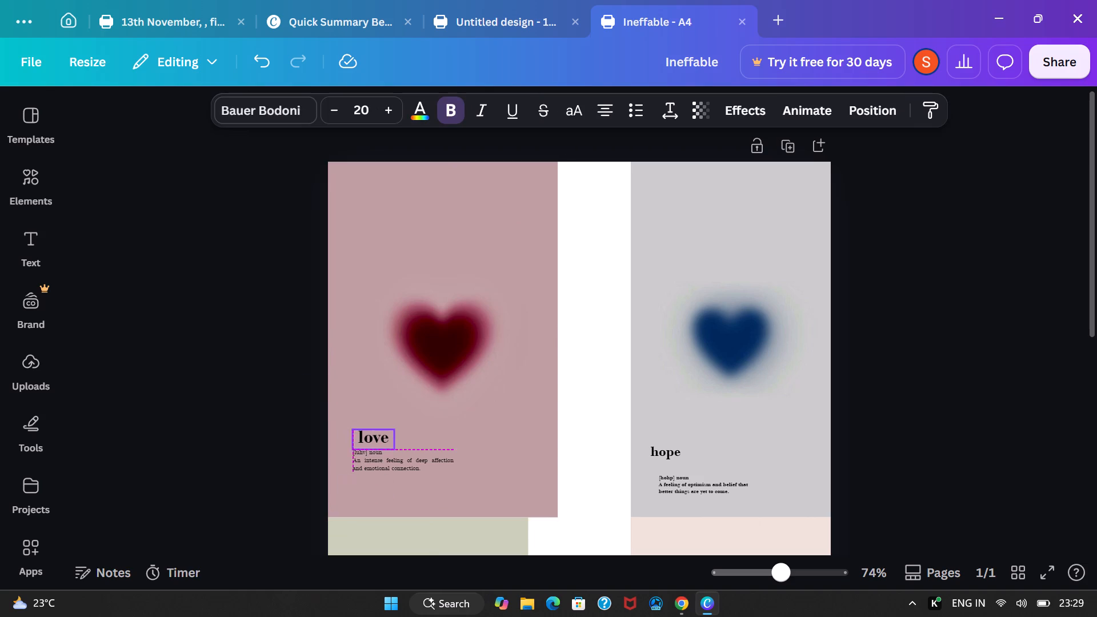
left_click_drag(378, 434, 381, 435)
left_click_drag(393, 463, 400, 478)
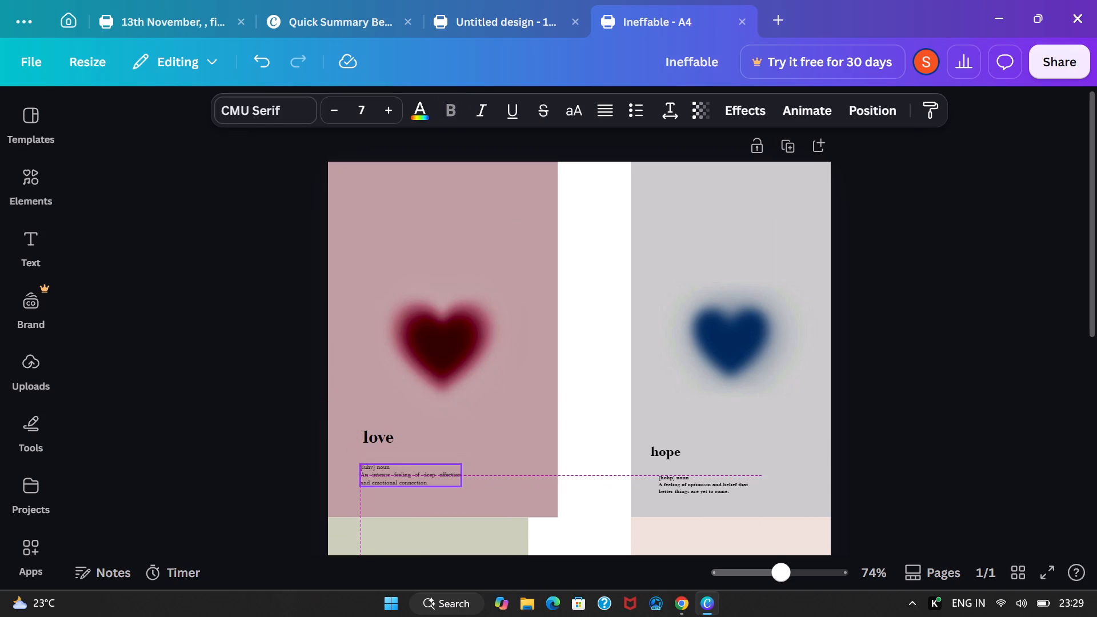
left_click_drag(400, 478, 402, 471)
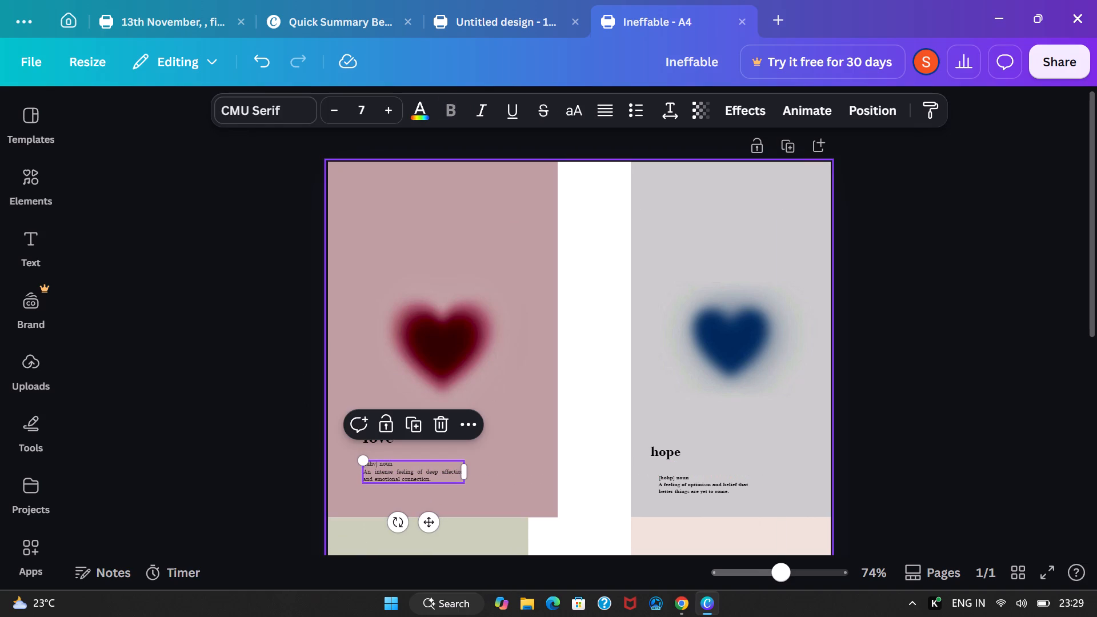
Scale the love heading to font size 18.9 and move it slightly down toward its definition.
scroll(574, 372, "down", 2)
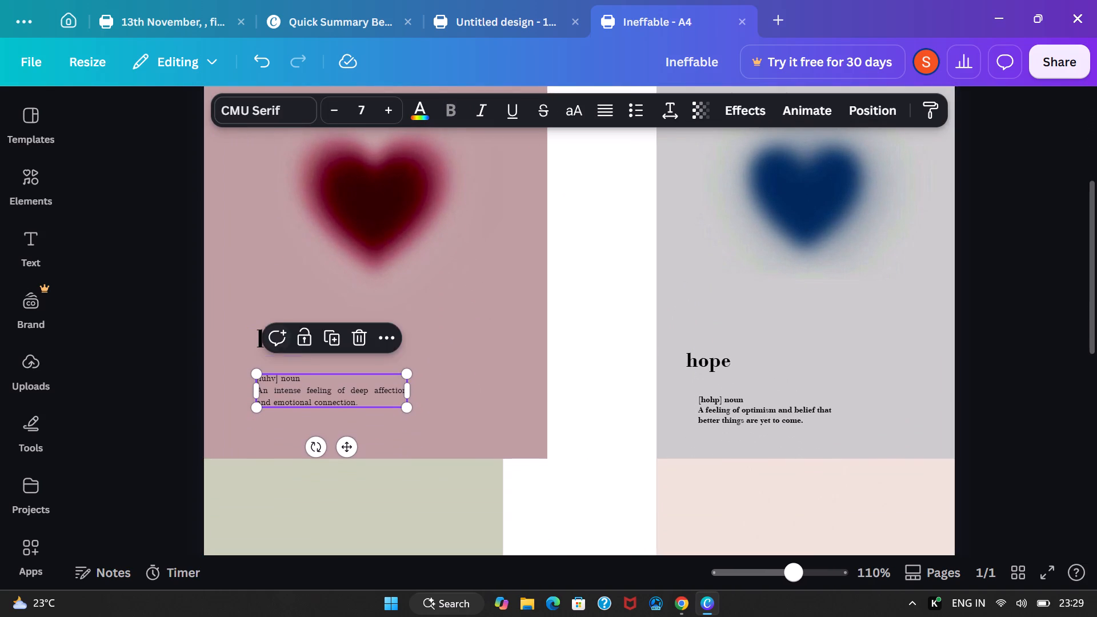
left_click(279, 340)
left_click(157, 354)
left_click(281, 324)
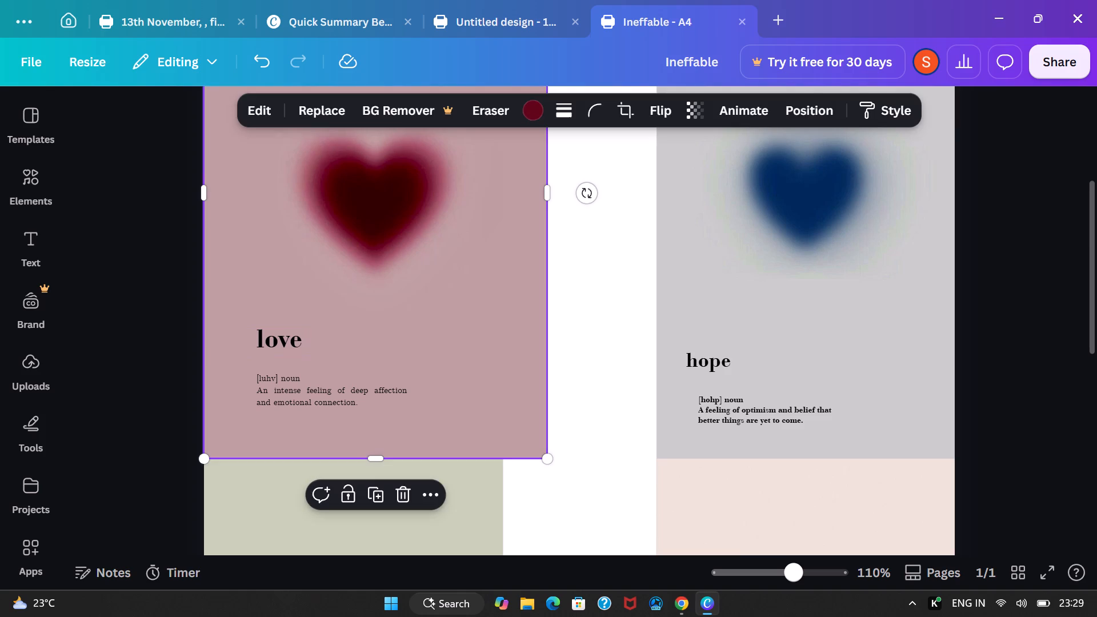
left_click(290, 339)
left_click_drag(310, 360, 327, 374)
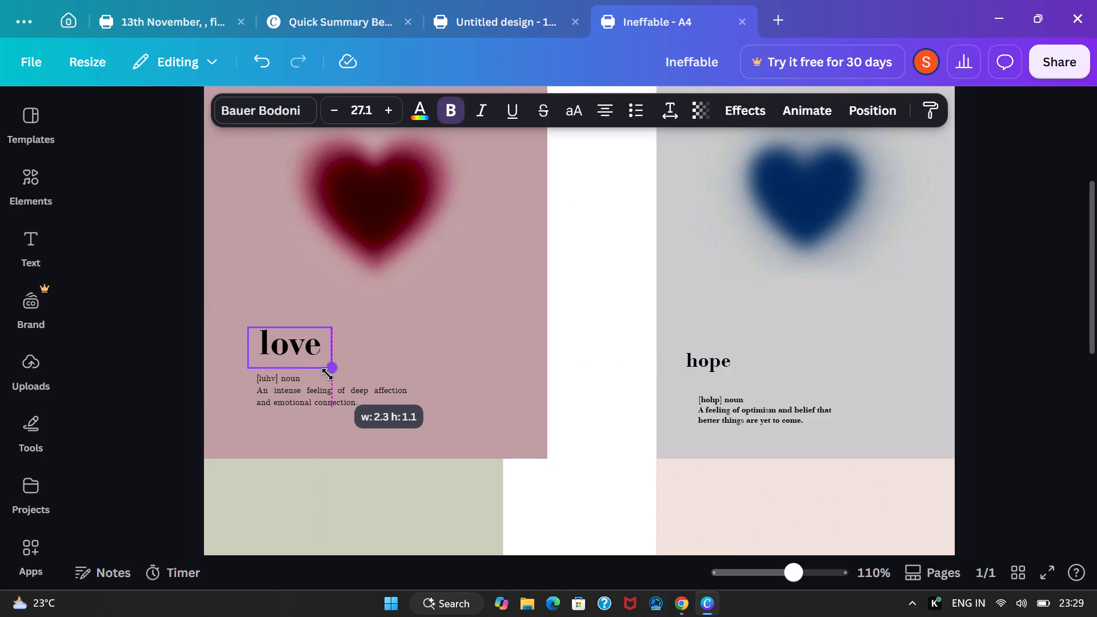
left_click_drag(327, 374, 305, 363)
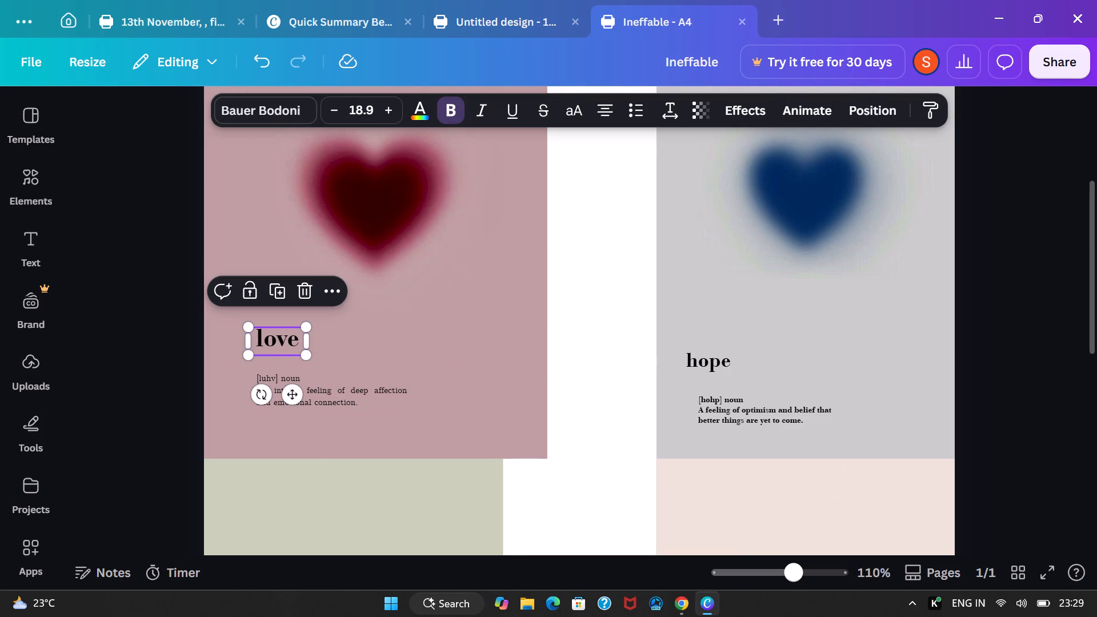
left_click_drag(267, 330, 270, 339)
Enlarge the love definition to font size 7.3 and place it directly beneath the love heading, aligned with the heading's left edge.
left_click(285, 376)
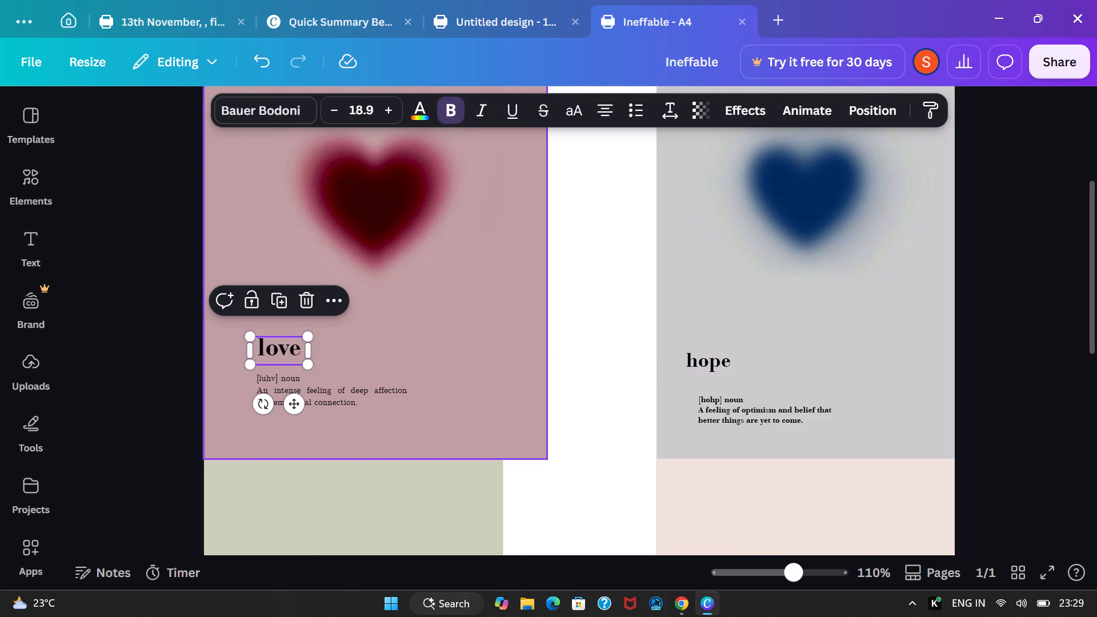
left_click_drag(408, 407, 415, 411)
left_click_drag(323, 390, 321, 380)
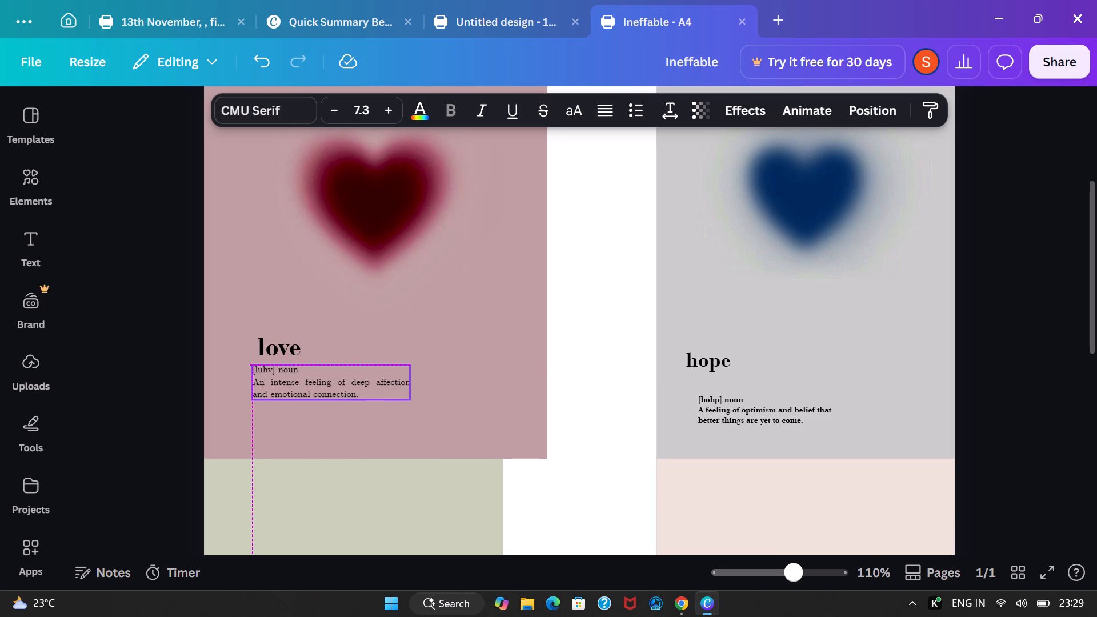
left_click_drag(321, 380, 326, 382)
left_click(576, 343)
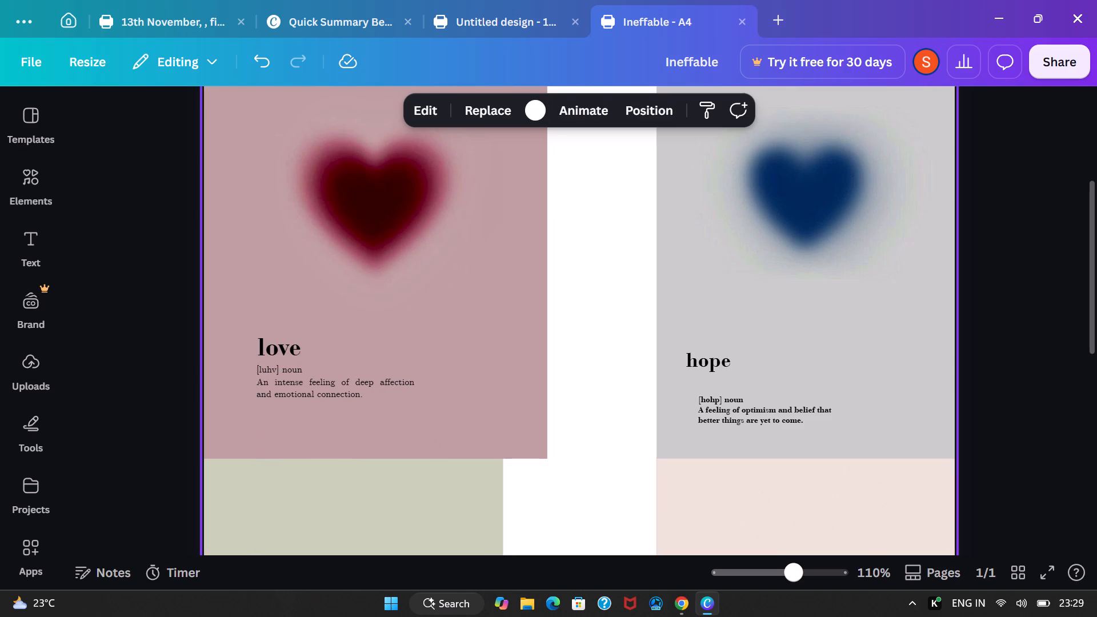
scroll(575, 340, "up", 1)
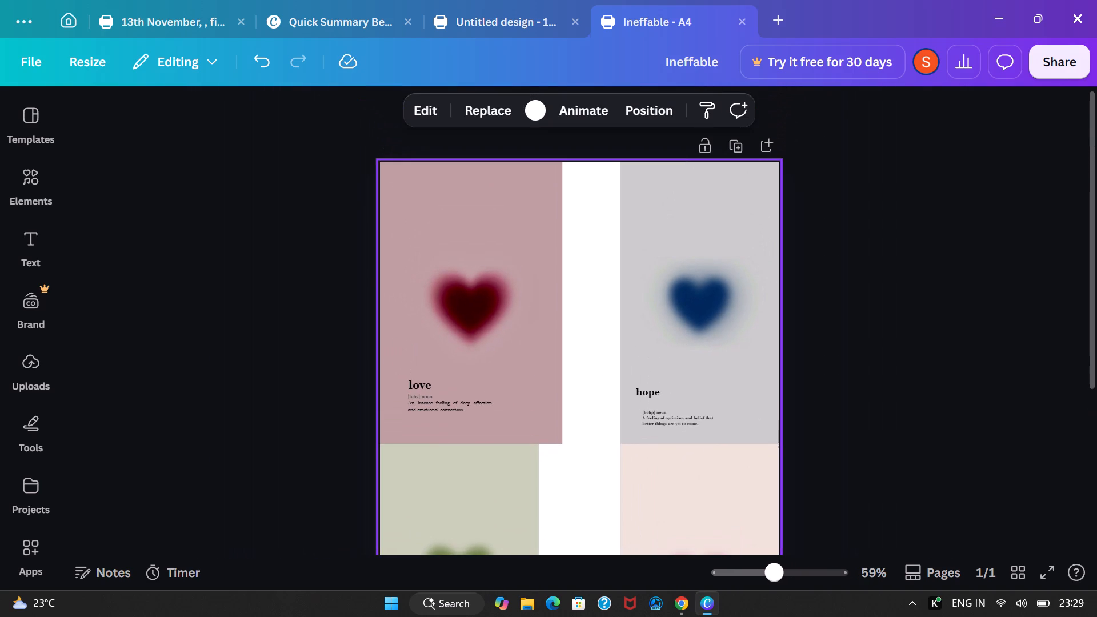
scroll(575, 340, "up", 1)
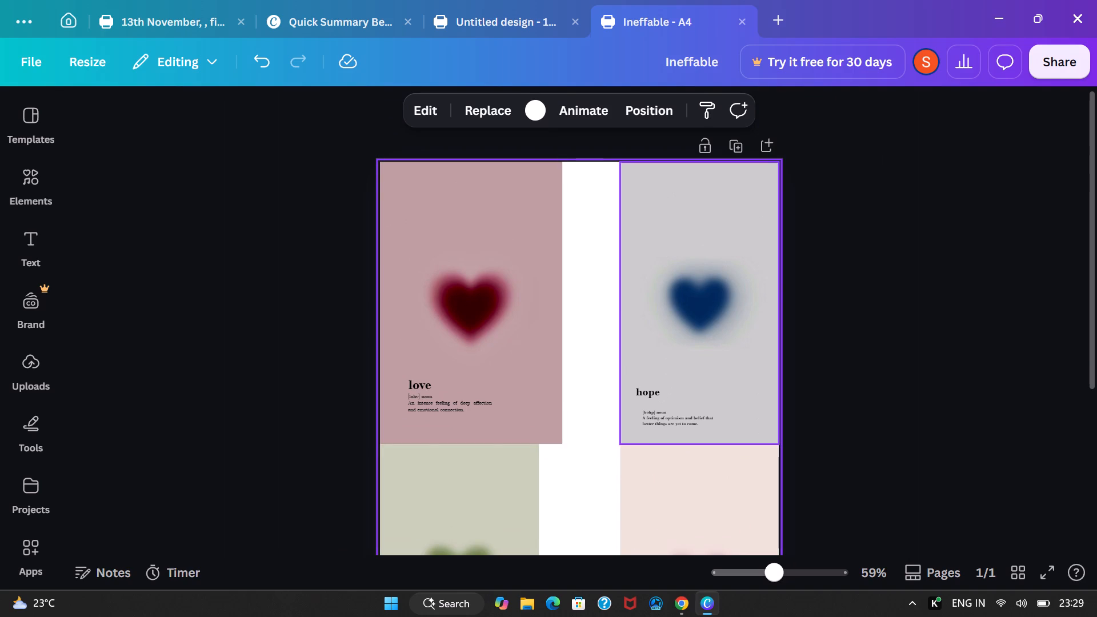
Lay the grey blue-heart panel over the love panel and crop a strip off its bottom and top edges.
left_click_drag(667, 262, 438, 261)
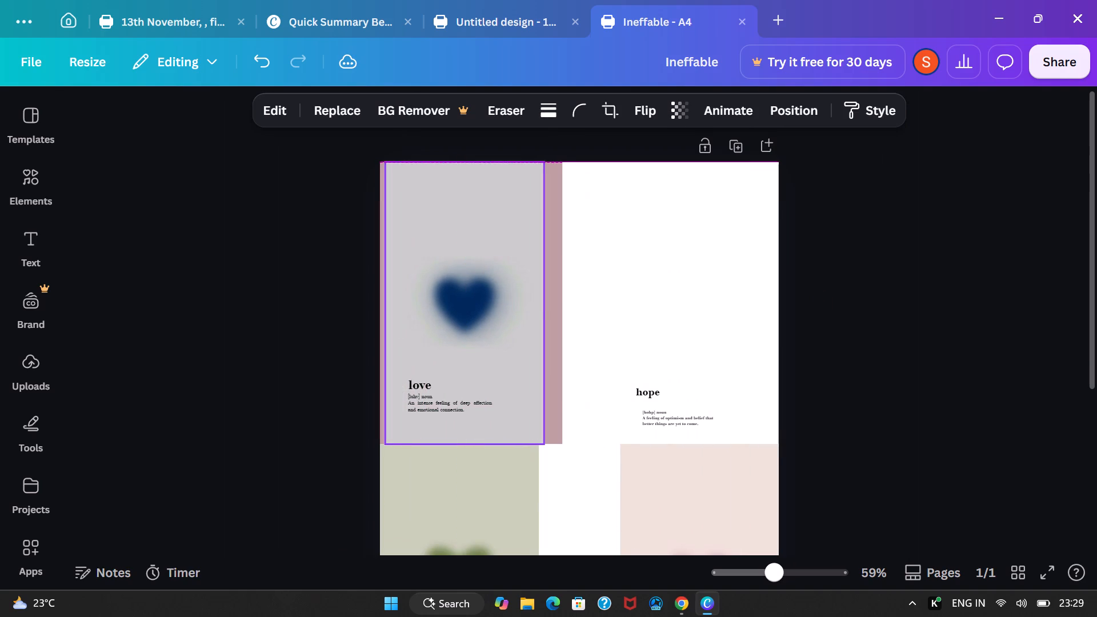
left_click_drag(438, 261, 445, 260)
left_click(441, 209)
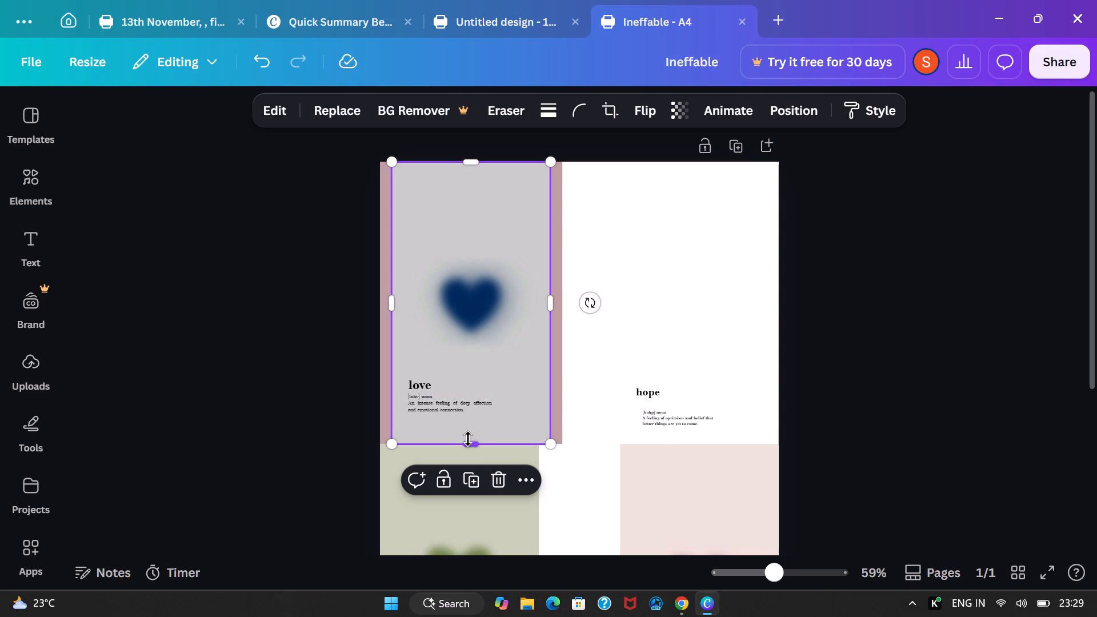
left_click_drag(471, 445, 471, 431)
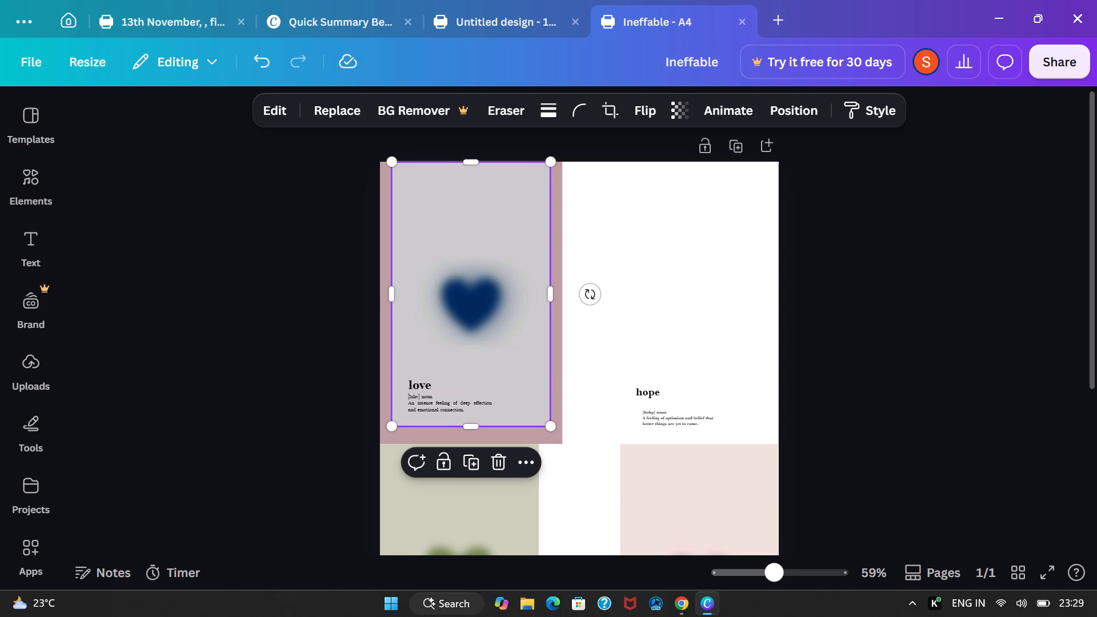
left_click_drag(469, 161, 473, 185)
Enlarge the cropped grey panel proportionally to the love panel's width and extend it to span from the page's top edge to the green panel.
left_click_drag(459, 276, 450, 255)
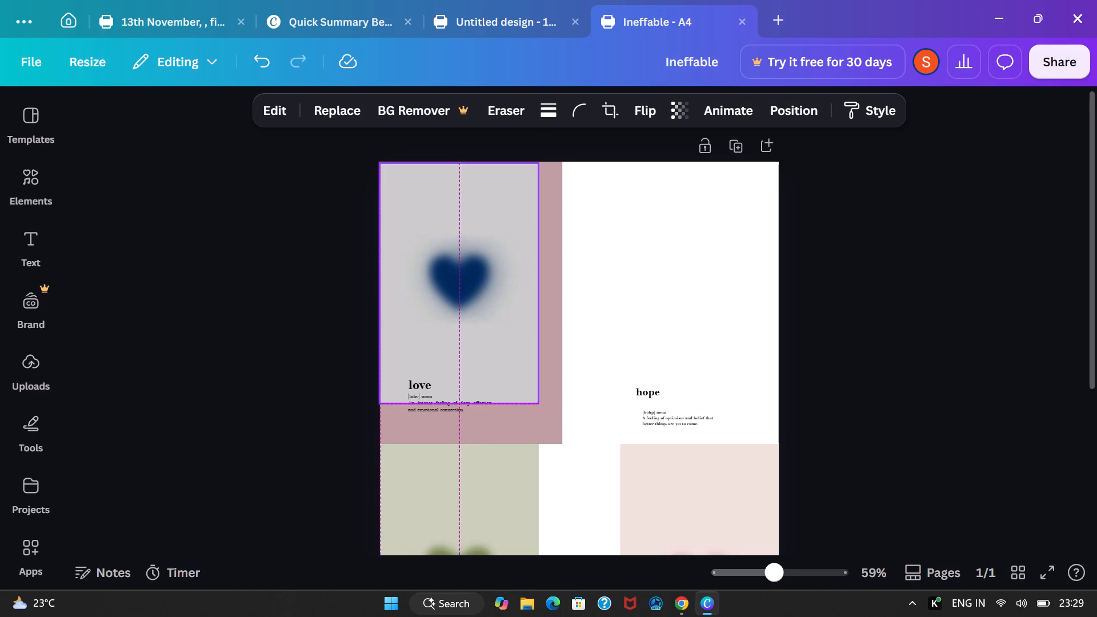
left_click_drag(450, 255, 450, 253)
left_click_drag(536, 403, 562, 428)
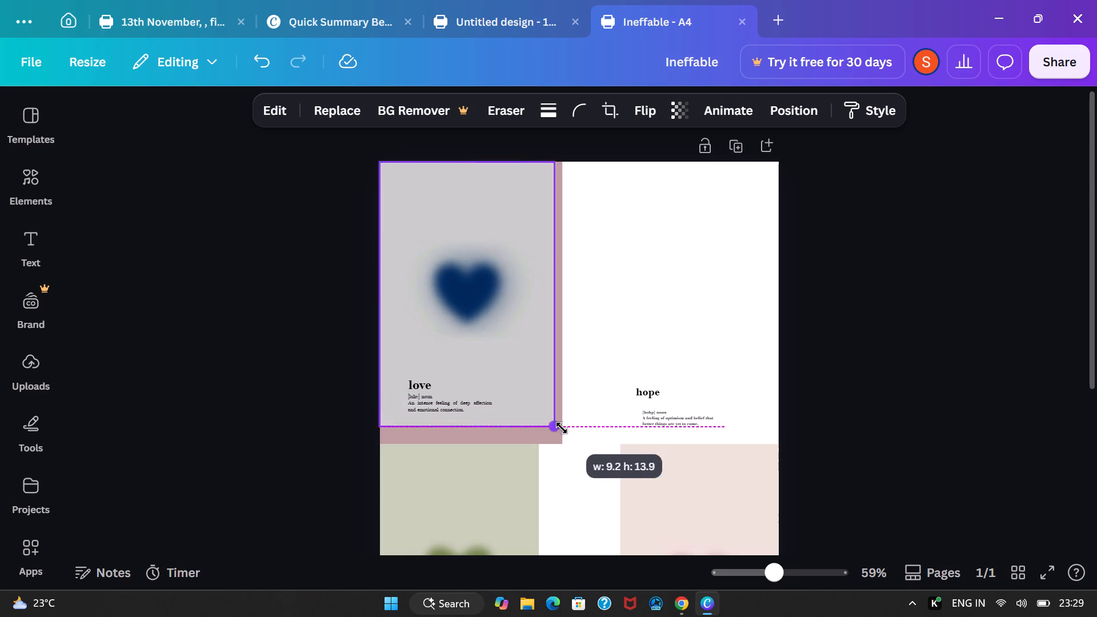
left_click_drag(562, 428, 565, 440)
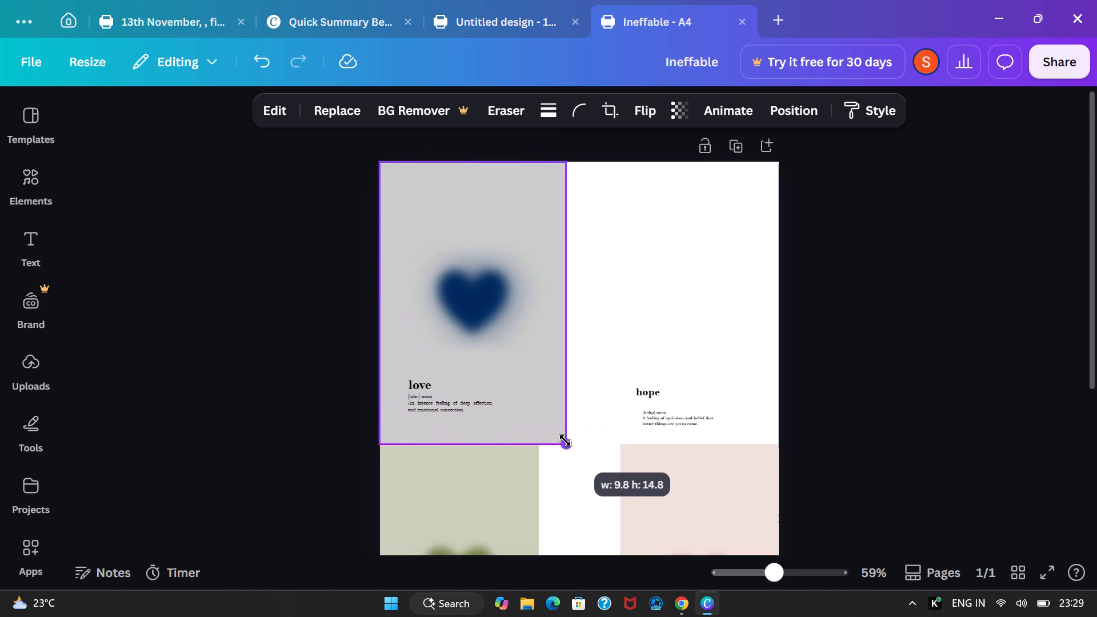
left_click_drag(565, 440, 563, 439)
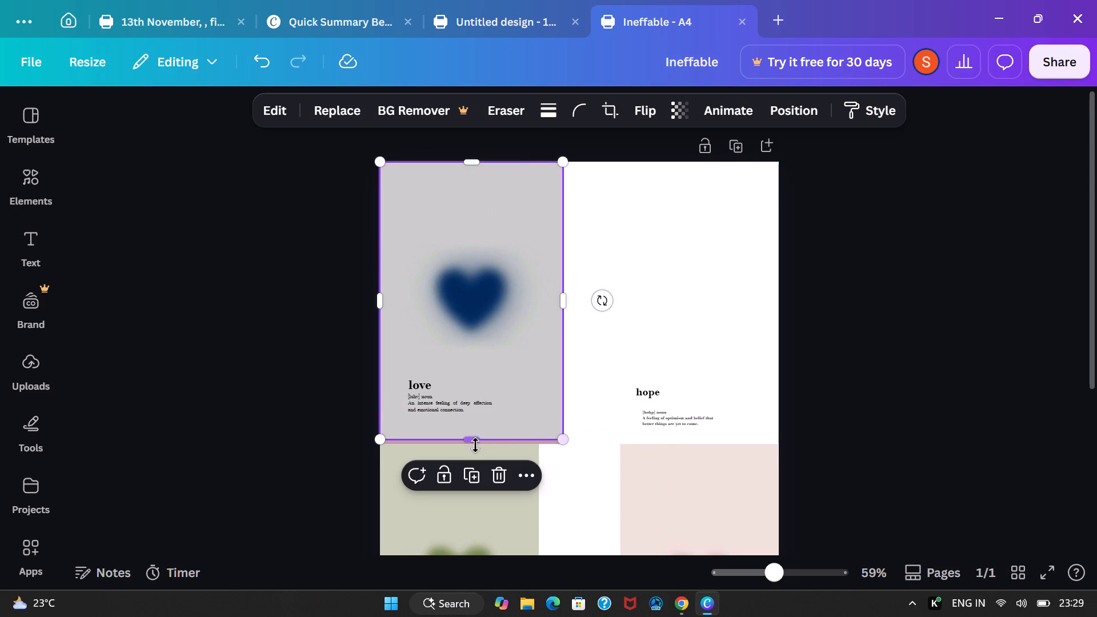
left_click_drag(480, 301, 480, 310)
left_click(482, 225)
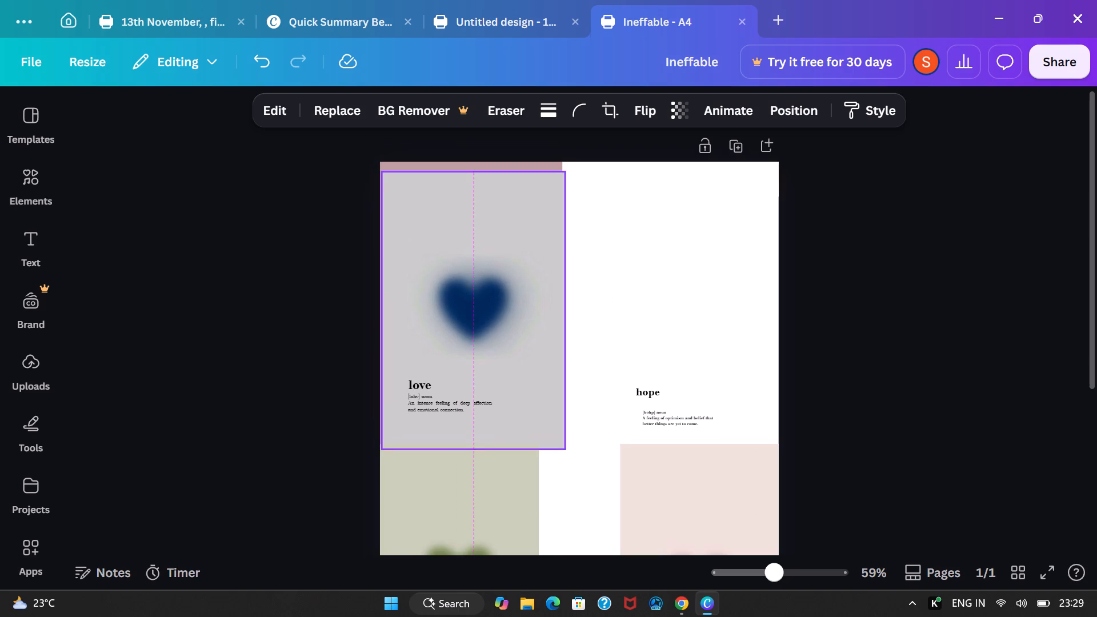
left_click(471, 167, "shift")
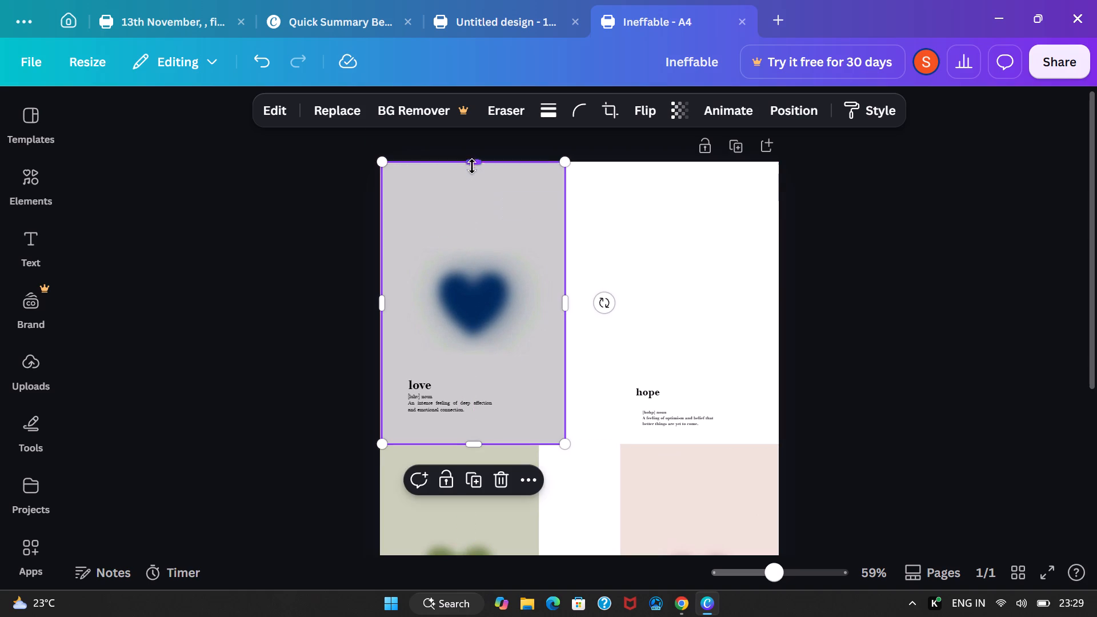
Move the resized grey panel back behind the hope text, flush with the page's top-right corner.
left_click_drag(490, 303, 656, 310)
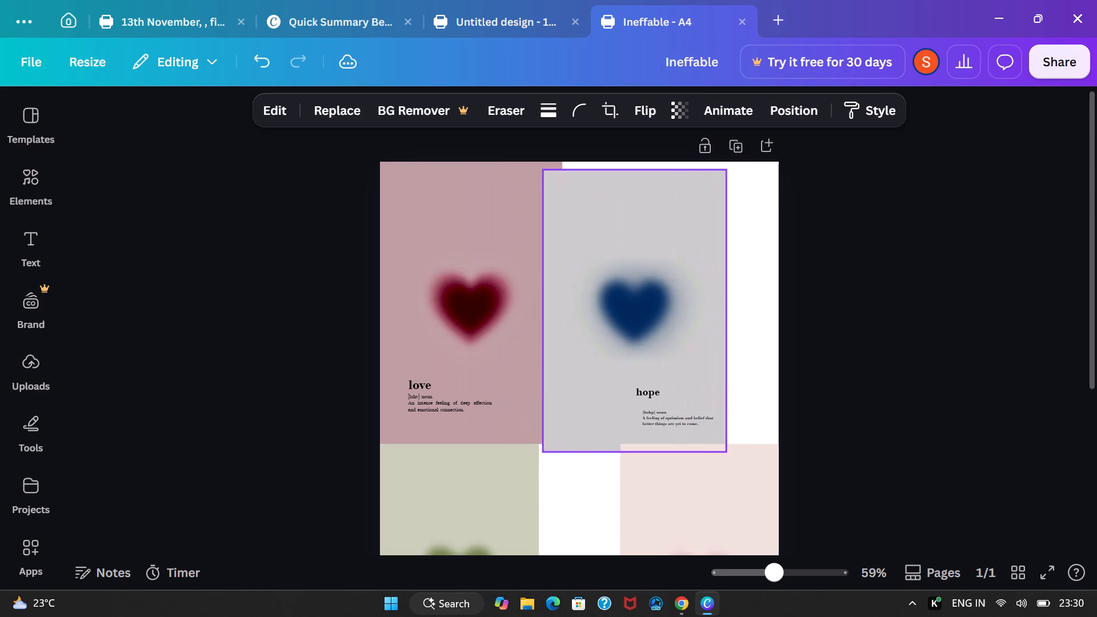
left_click_drag(656, 310, 707, 306)
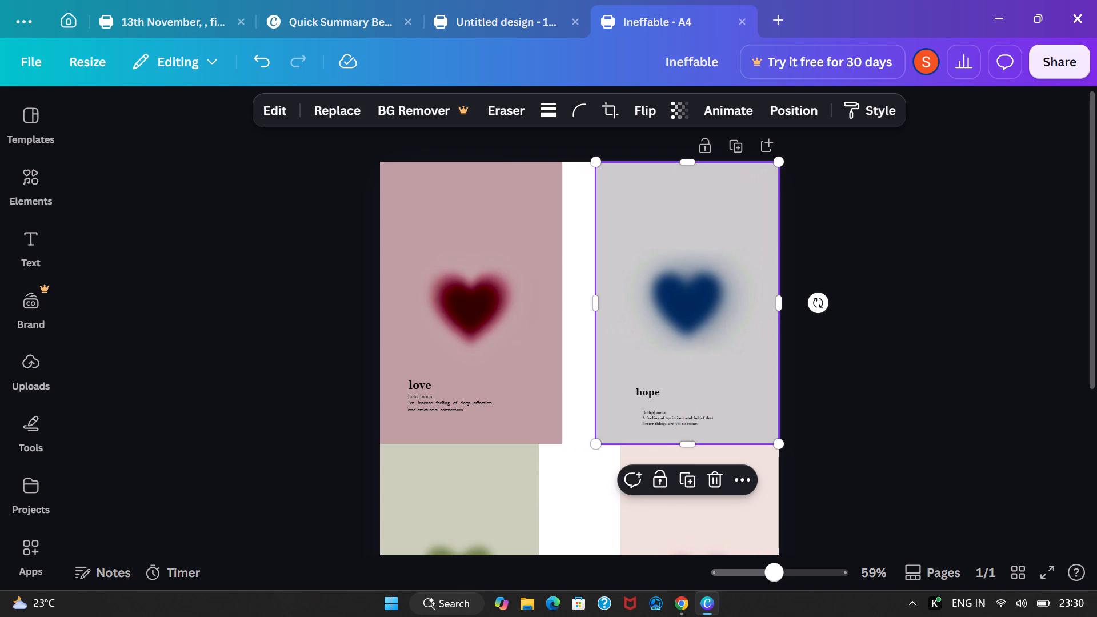
Set the love heading's font size to 19.
left_click(424, 385)
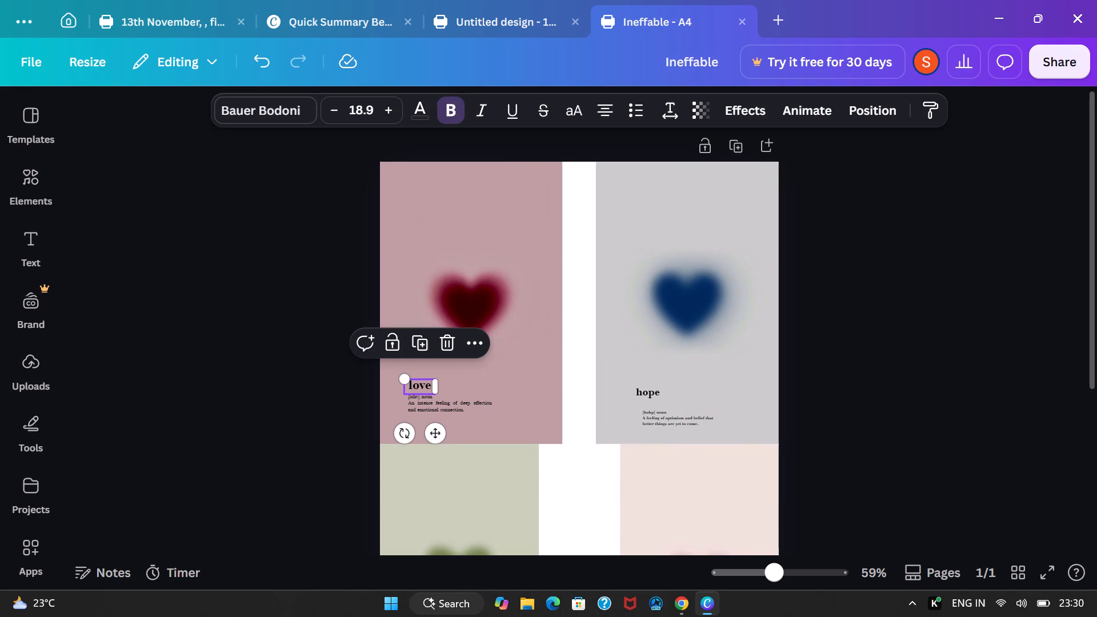
left_click(372, 103)
type("19")
key("Return")
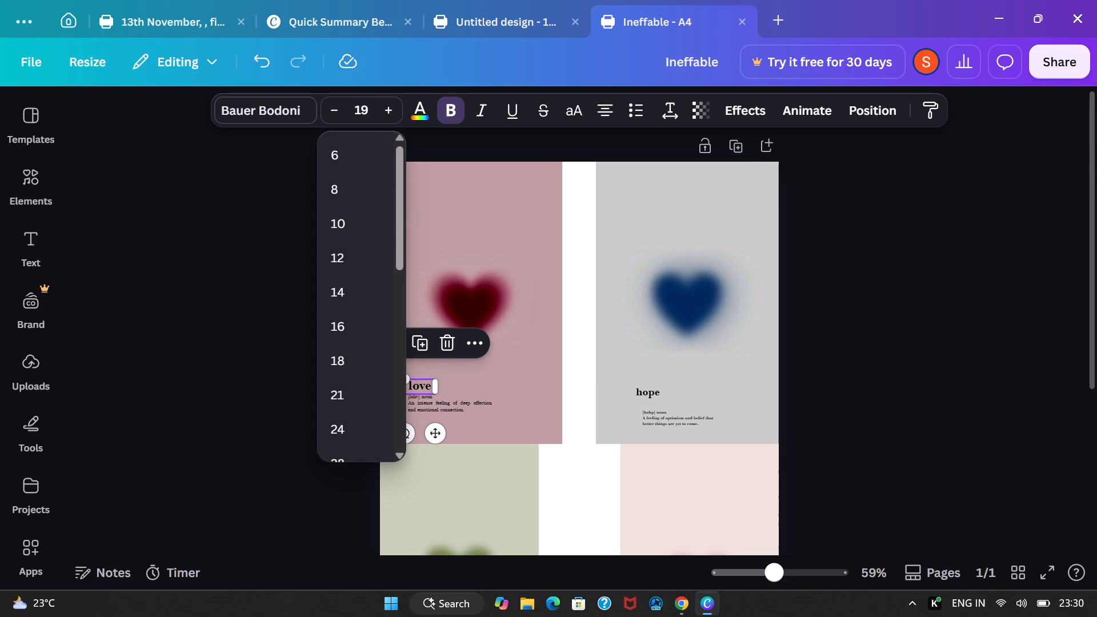
Set the font size of the whole love definition text to 7.5.
left_click(457, 400)
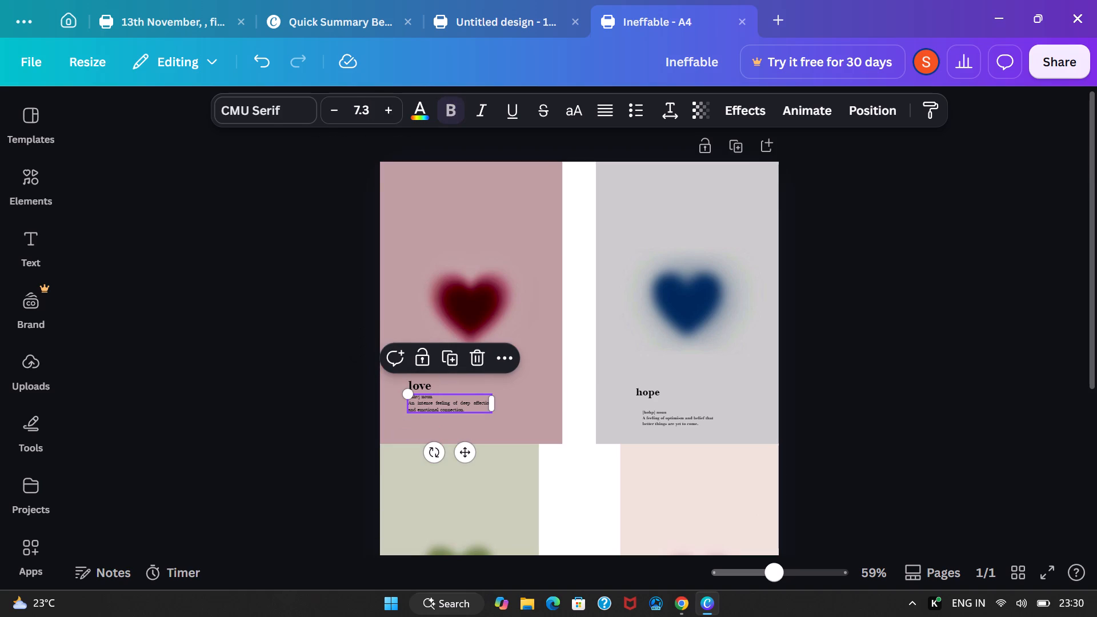
left_click(457, 400)
double_click(471, 407)
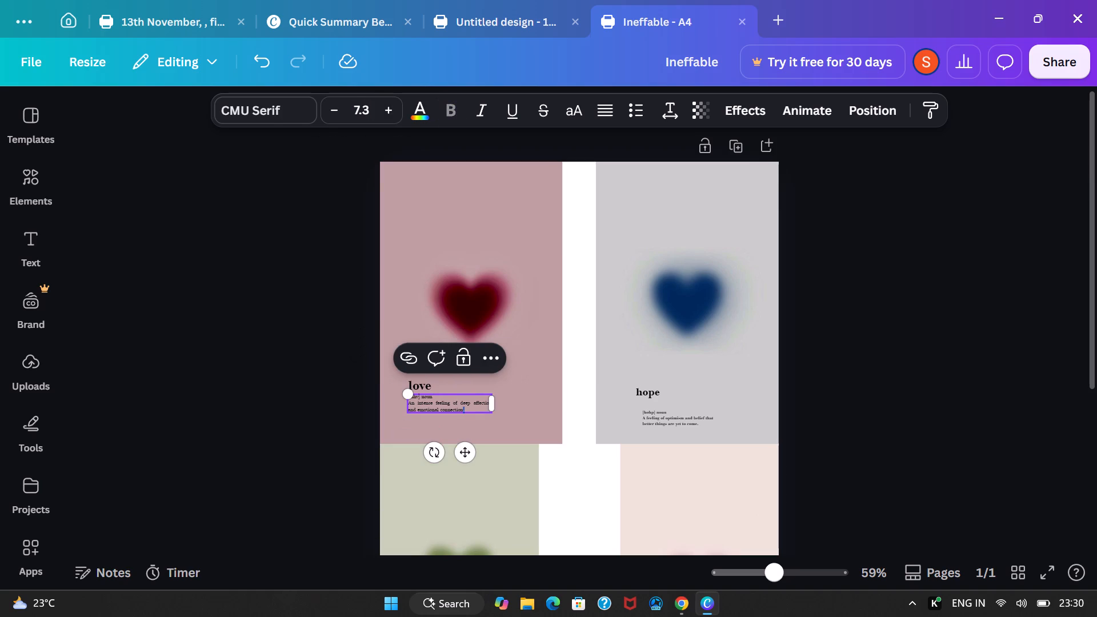
left_click_drag(471, 407, 431, 411)
left_click_drag(466, 411, 438, 400)
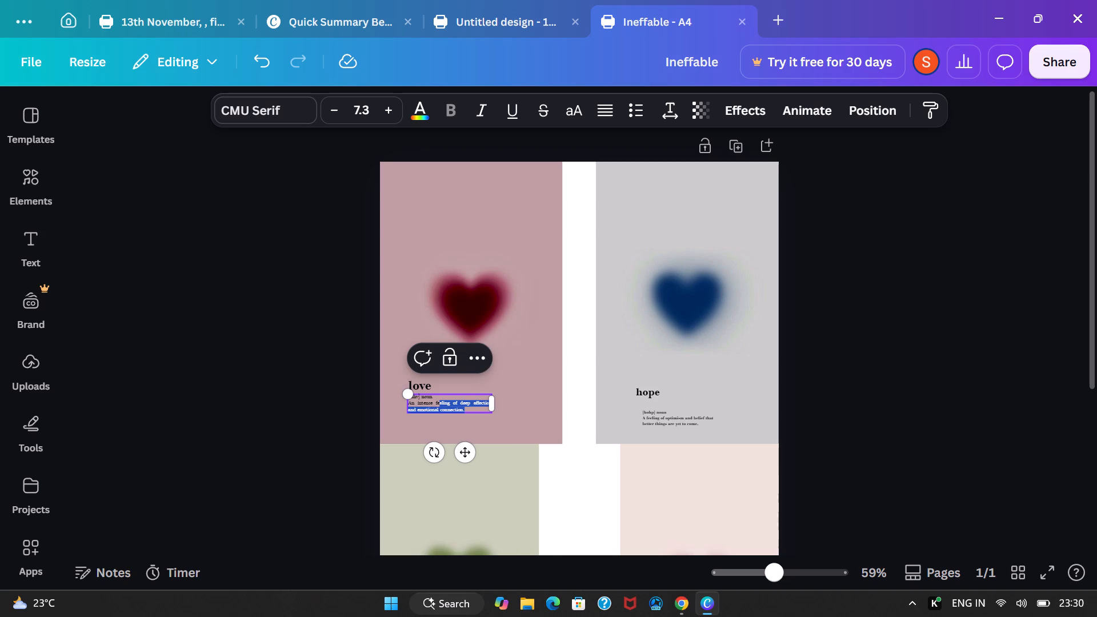
left_click_drag(438, 400, 399, 397)
double_click(369, 109)
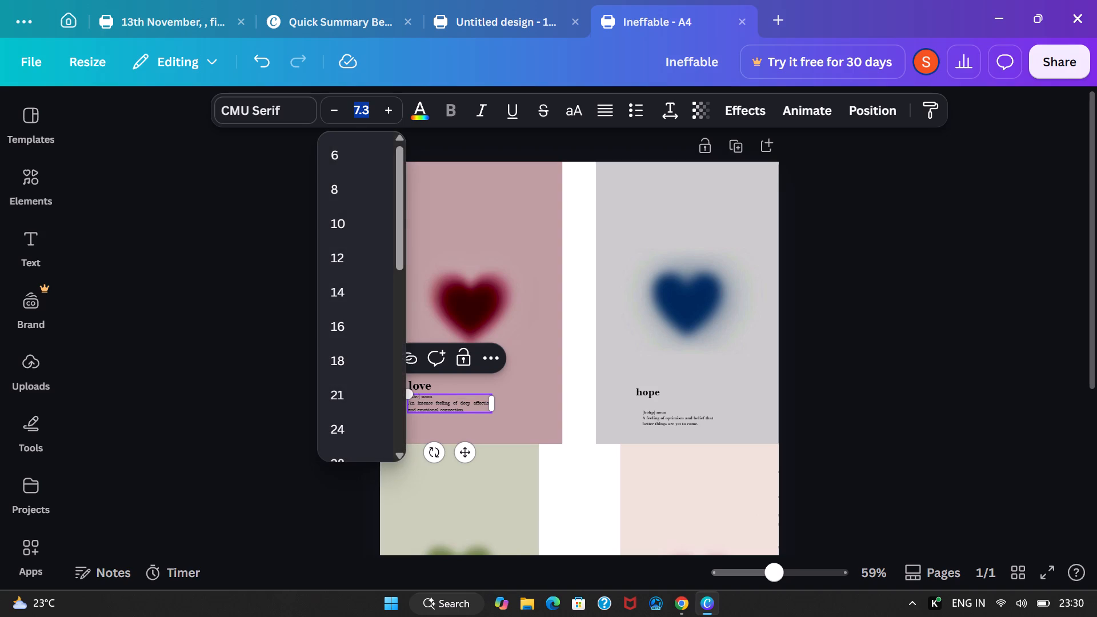
type("7.")
key("5")
key("Return")
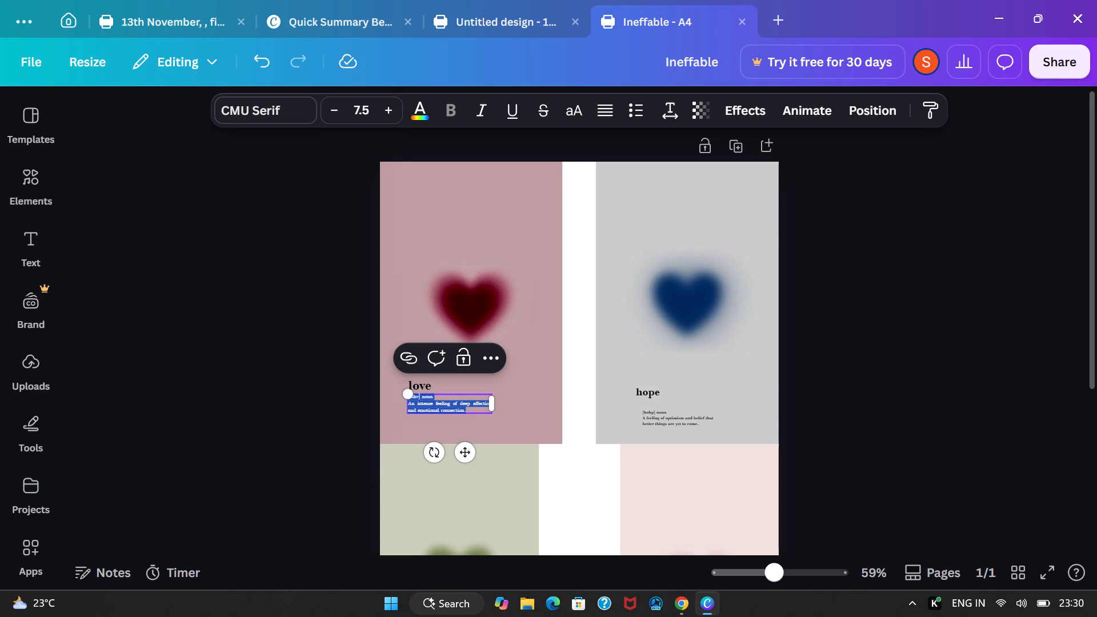
left_click(875, 288)
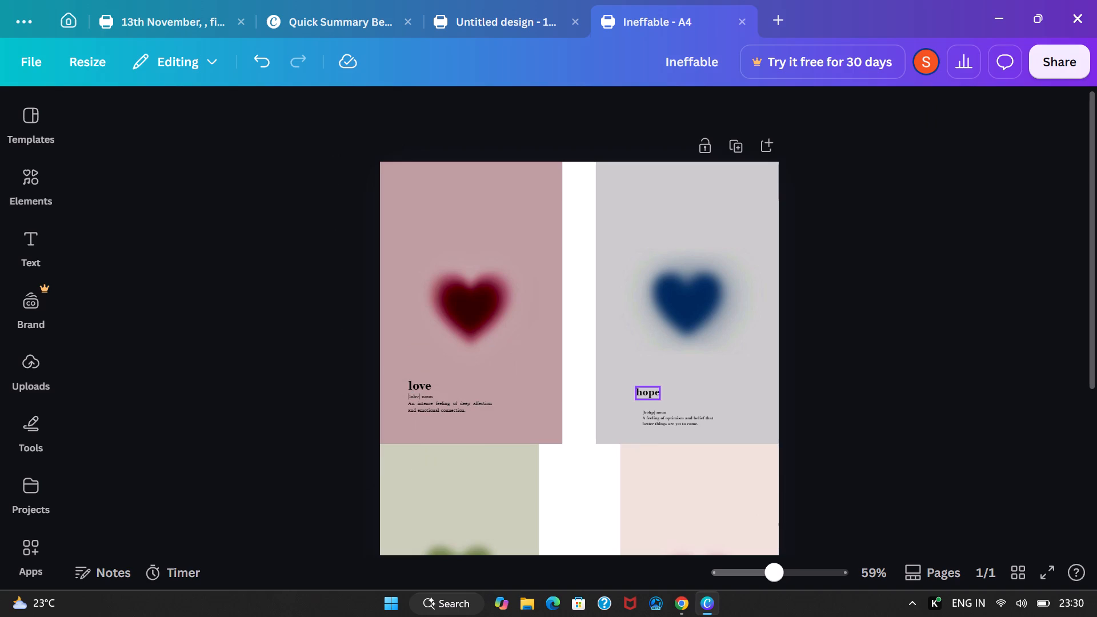
Set the hope heading's font size to 19.
double_click(640, 390)
double_click(649, 391)
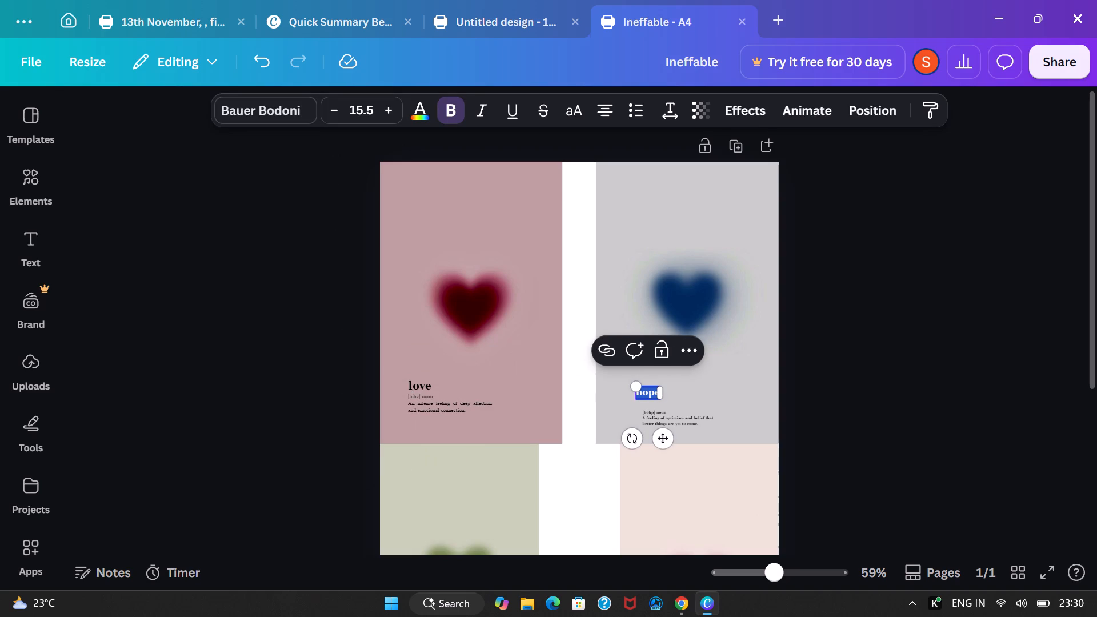
double_click(378, 107)
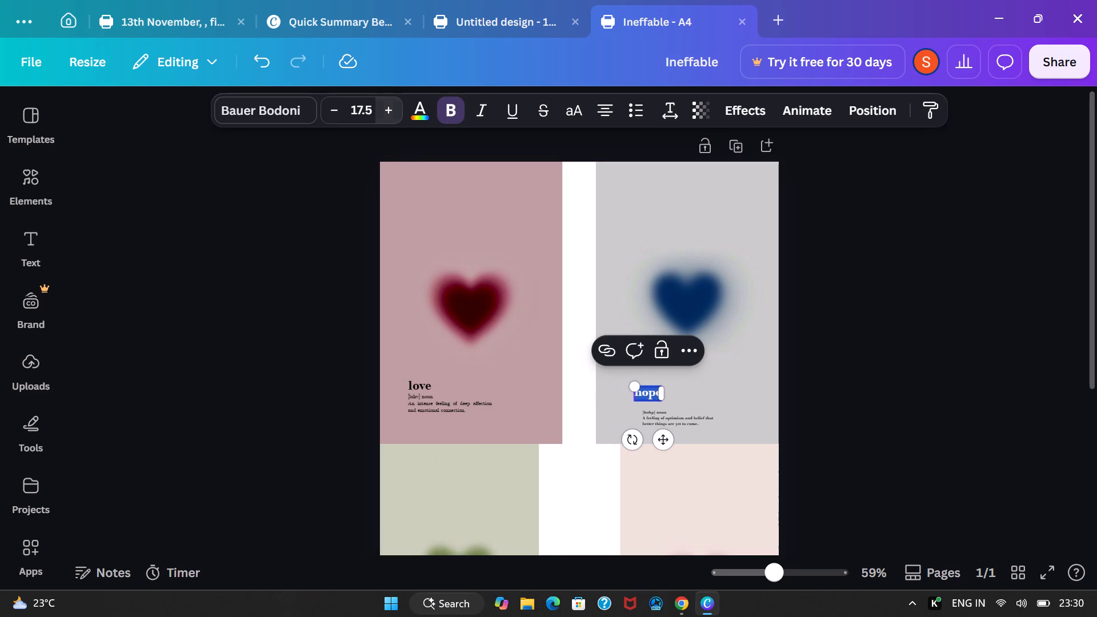
left_click(369, 107)
type("19")
key("Return")
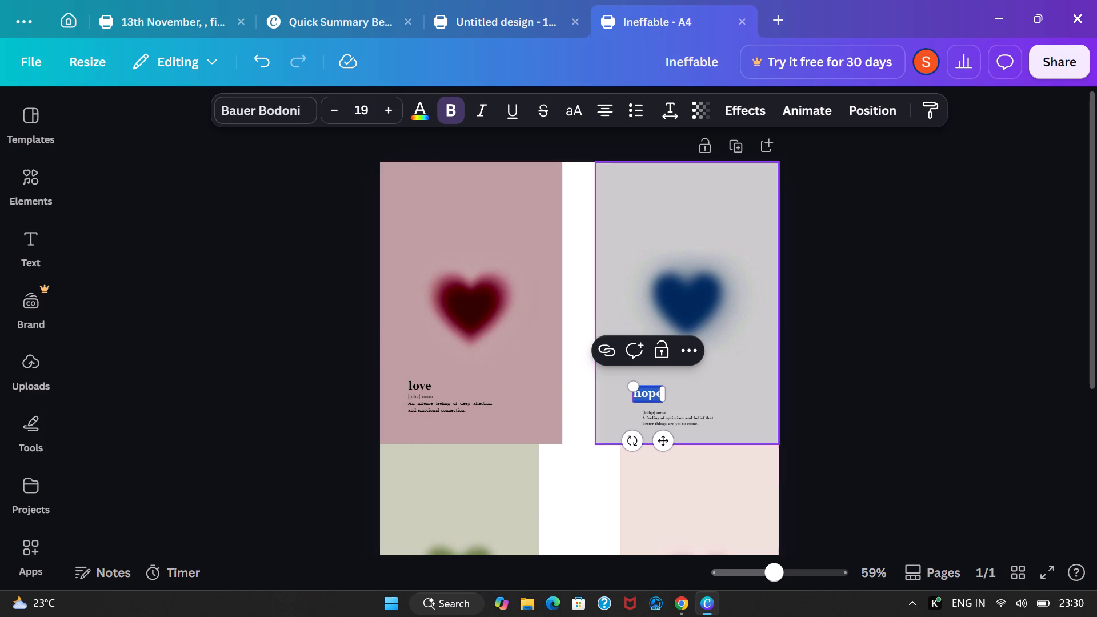
Set the font size of the whole hope definition text to 7.5.
double_click(651, 415)
left_click_drag(700, 424, 698, 423)
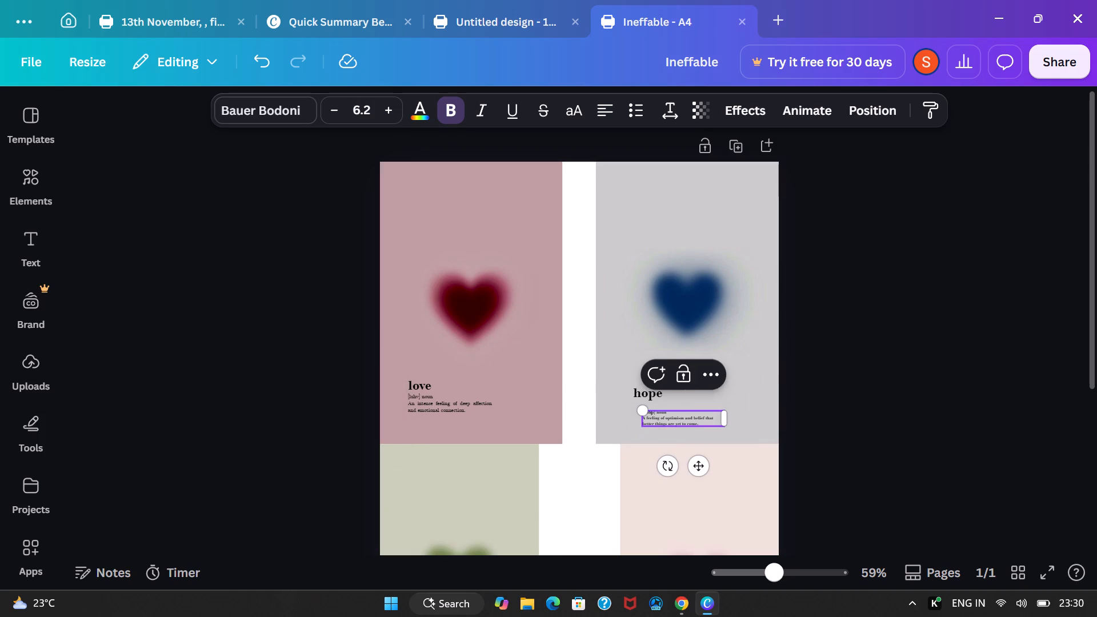
left_click_drag(698, 423, 643, 404)
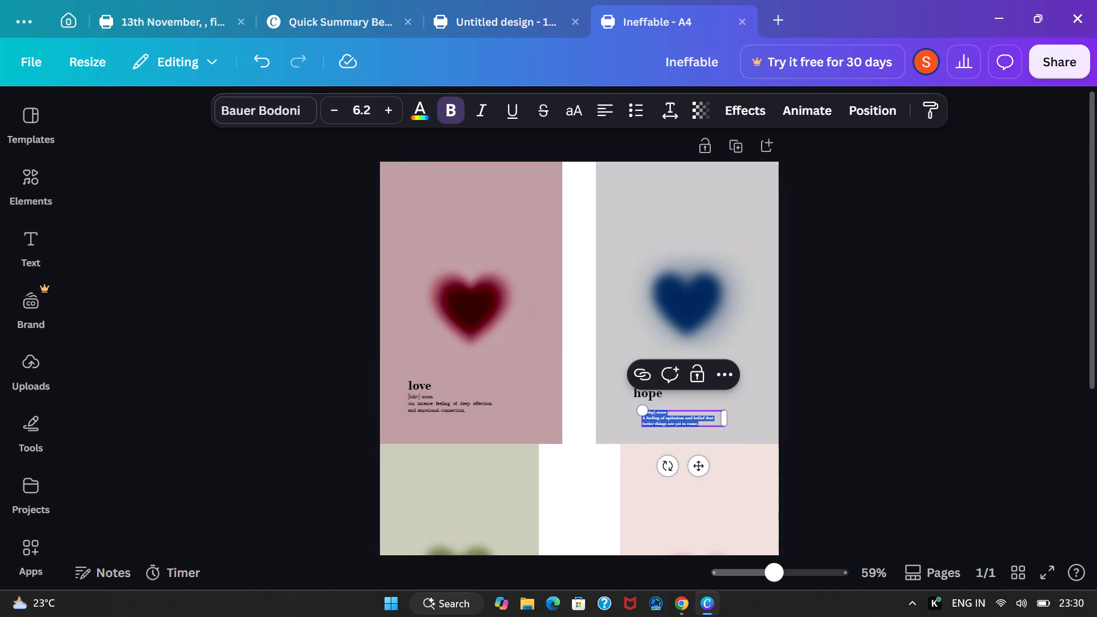
left_click(371, 108)
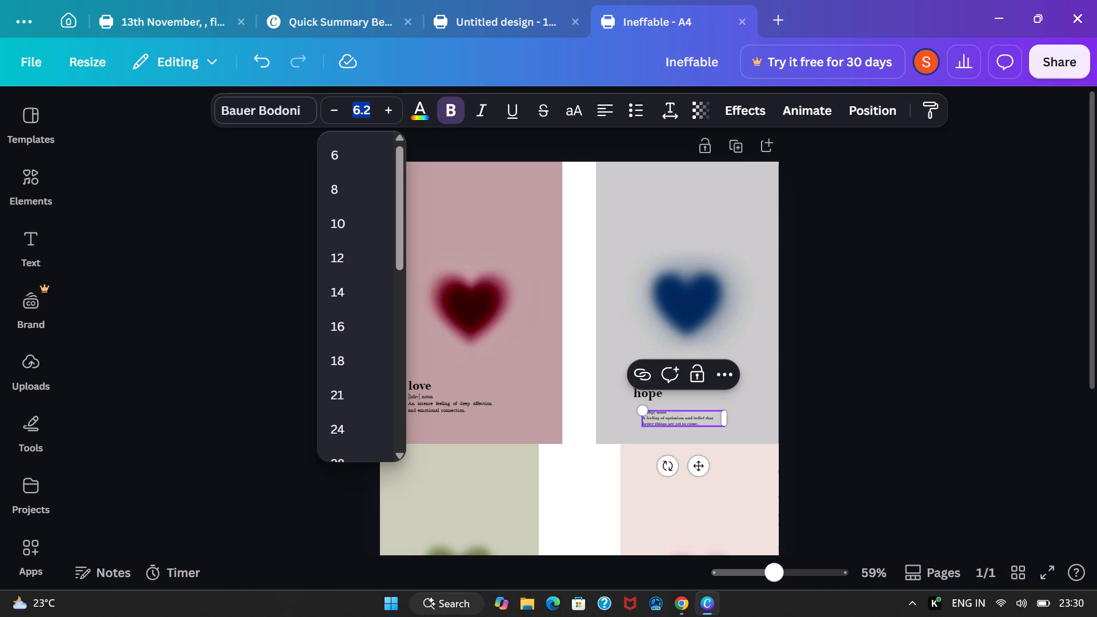
type("7.5")
key("Return")
Set the amour heading's font size to 19 and widen its text box so the word fits on one line.
scroll(506, 267, "down", 4)
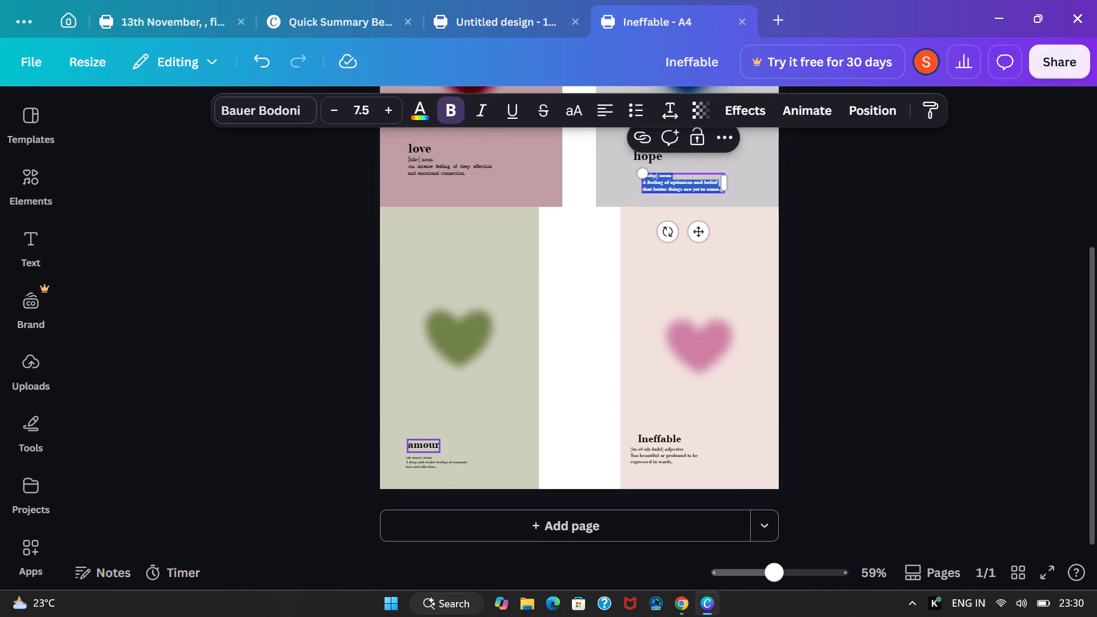
double_click(419, 443)
left_click(364, 110)
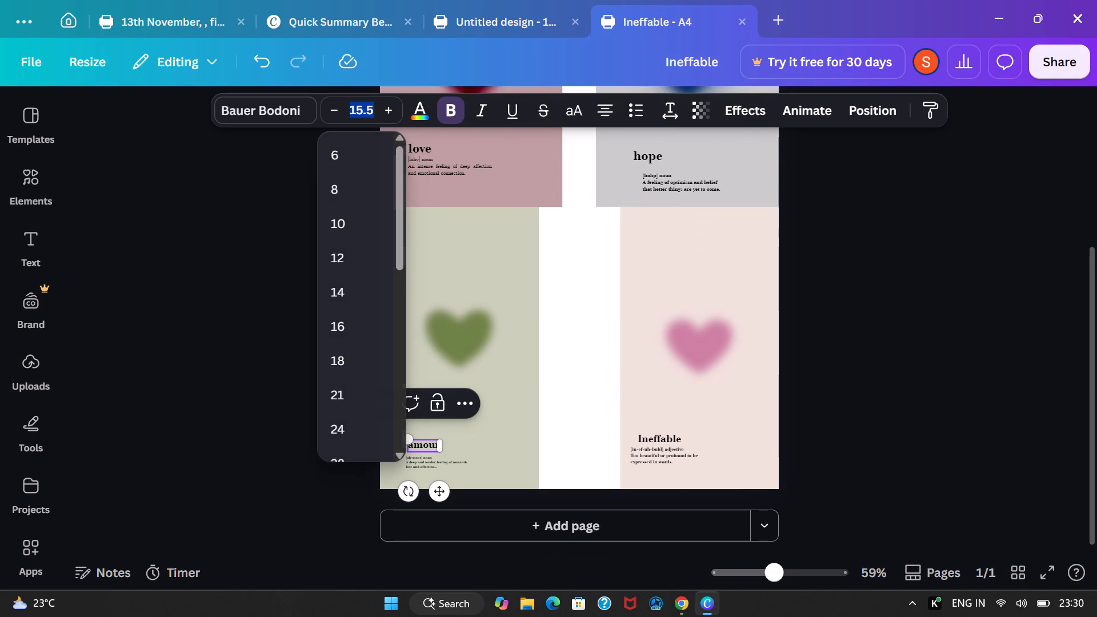
type("19")
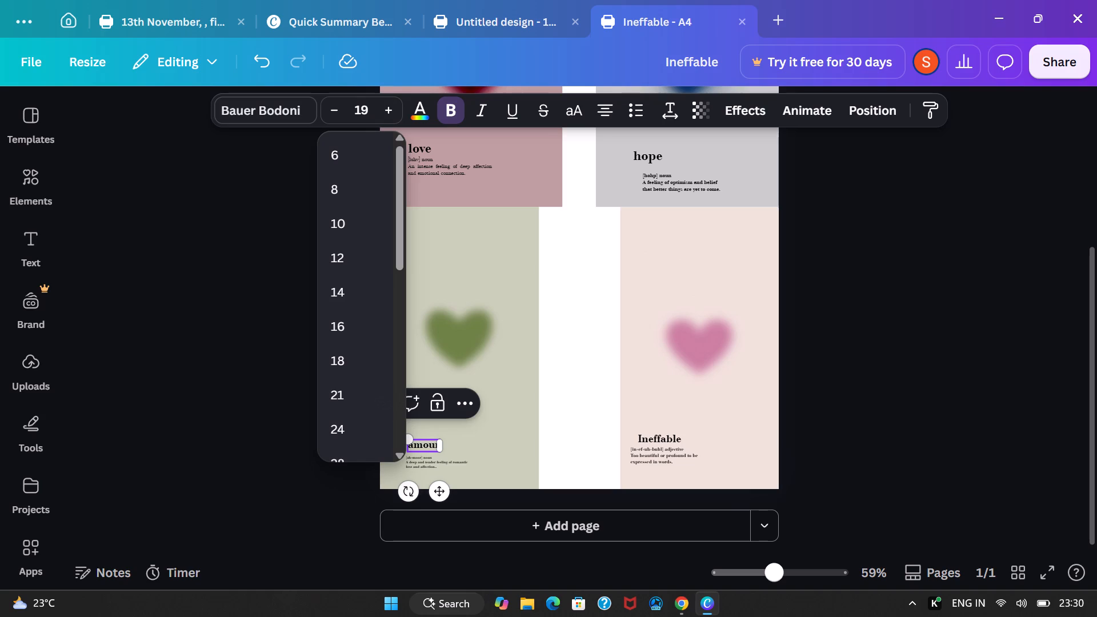
key("Return")
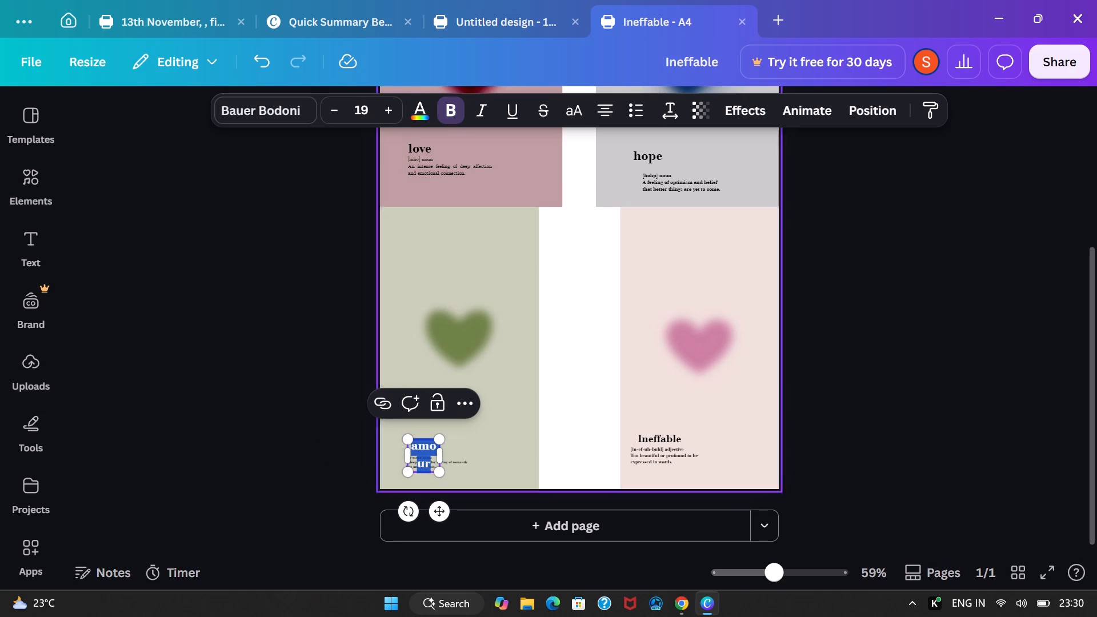
left_click_drag(444, 459, 462, 454)
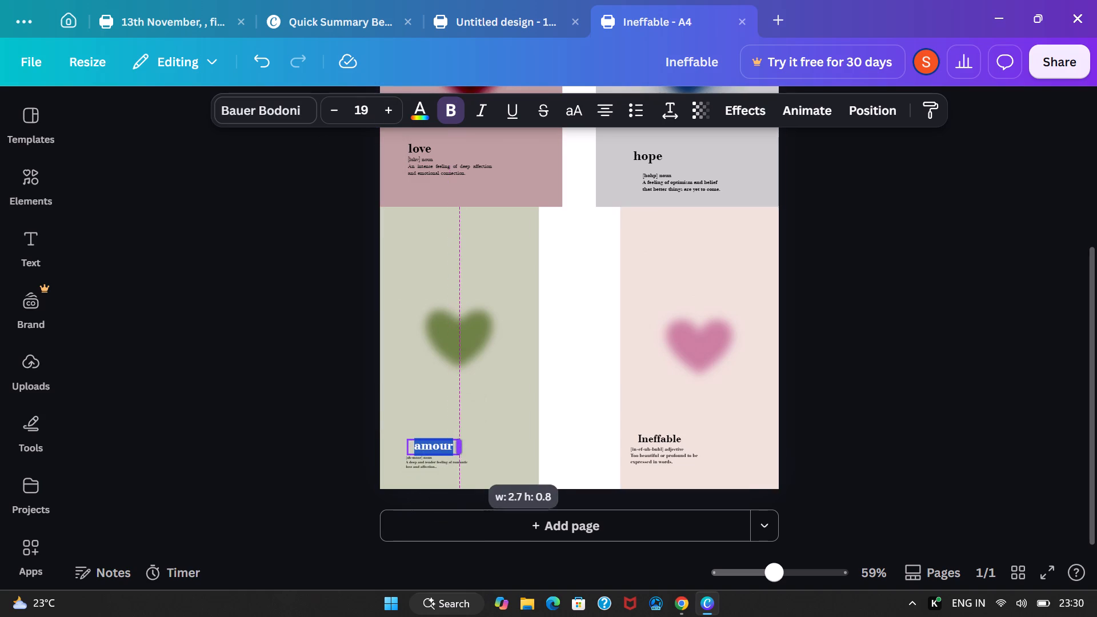
left_click_drag(462, 454, 469, 450)
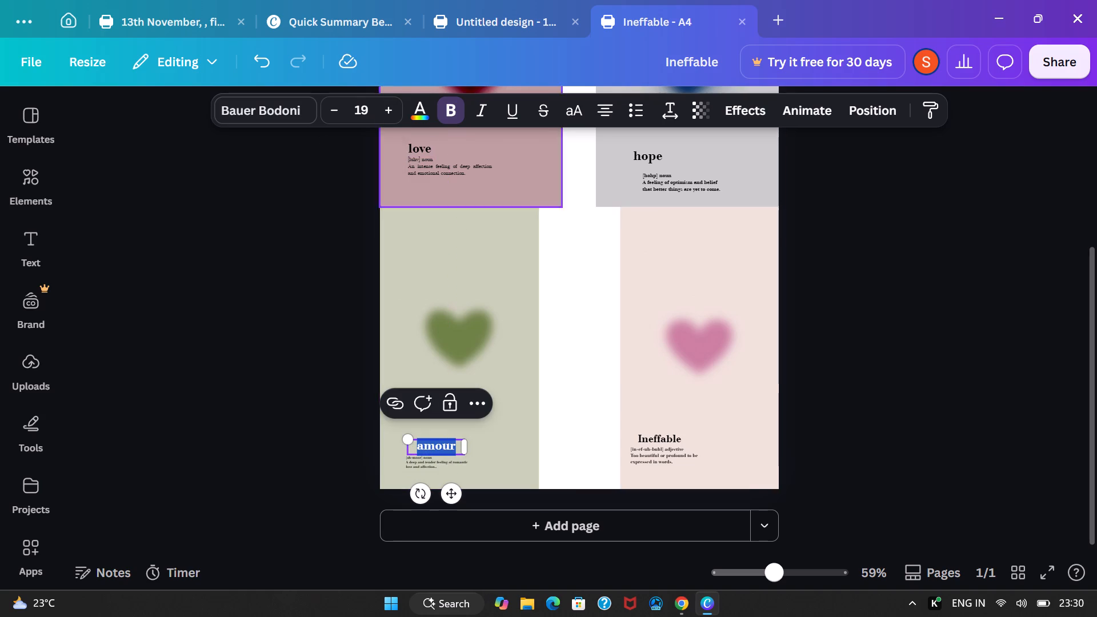
double_click(422, 142)
double_click(439, 444)
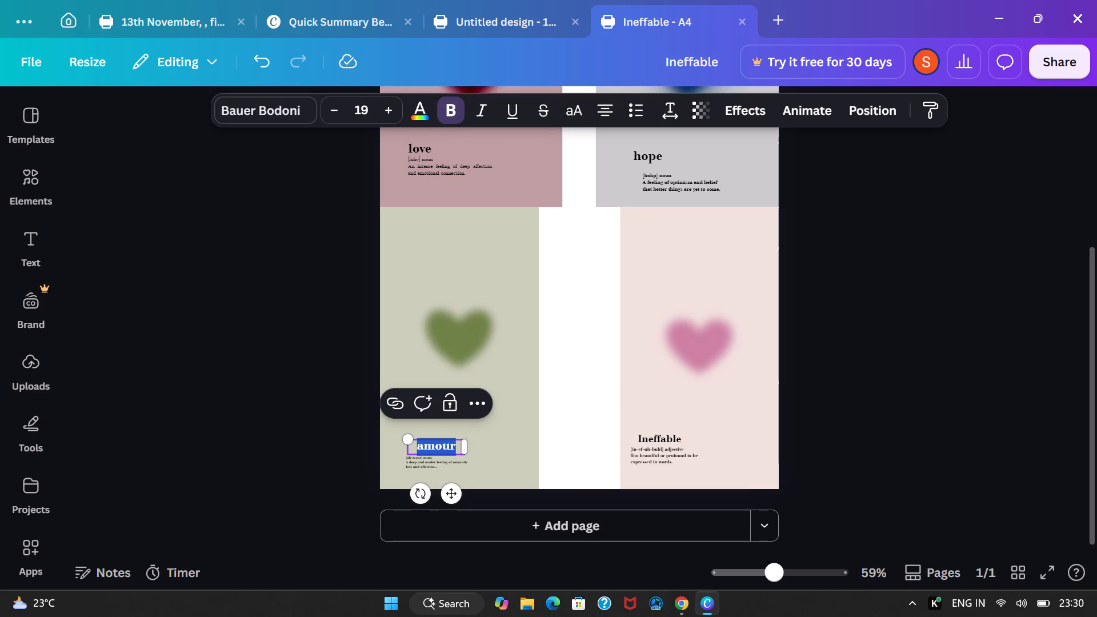
Set the font size of the whole amour definition text to 7.5.
double_click(418, 464)
left_click_drag(440, 467, 429, 464)
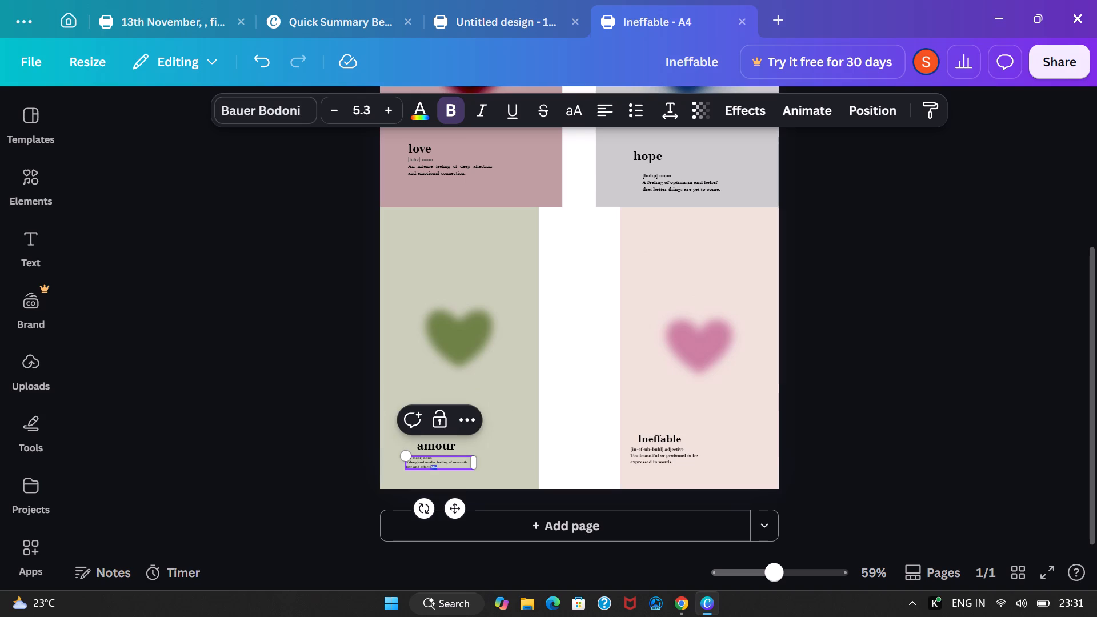
left_click_drag(429, 464, 406, 457)
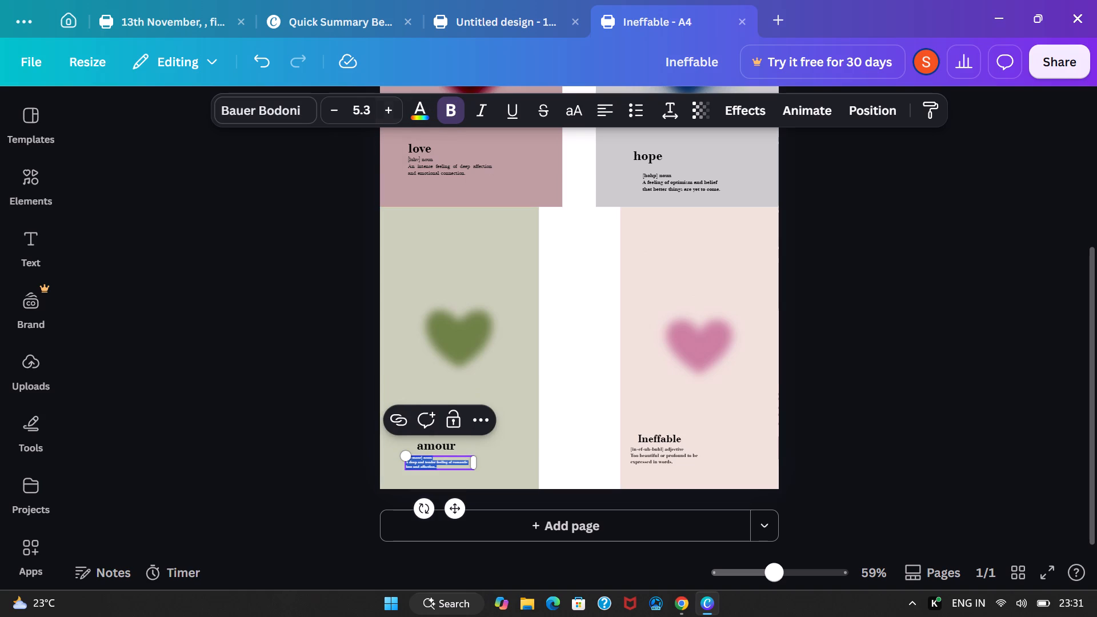
left_click(363, 110)
type("7.5")
key("Return")
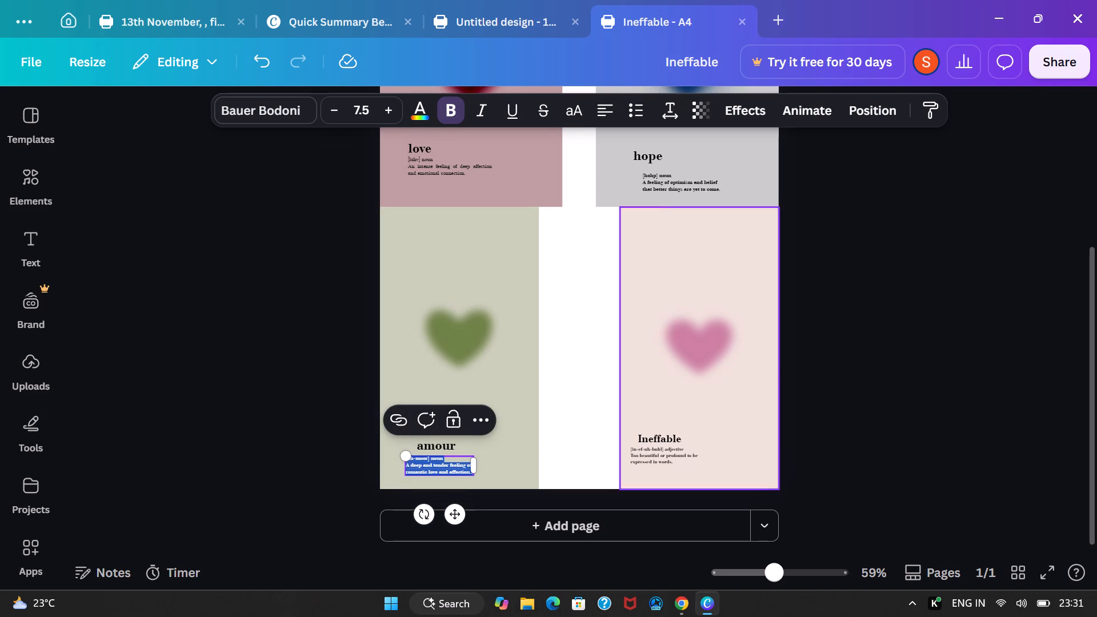
Shift the Ineffable definition to the pink panel's left edge and set its whole text to font size 7.5.
double_click(673, 455)
left_click_drag(679, 466, 673, 466)
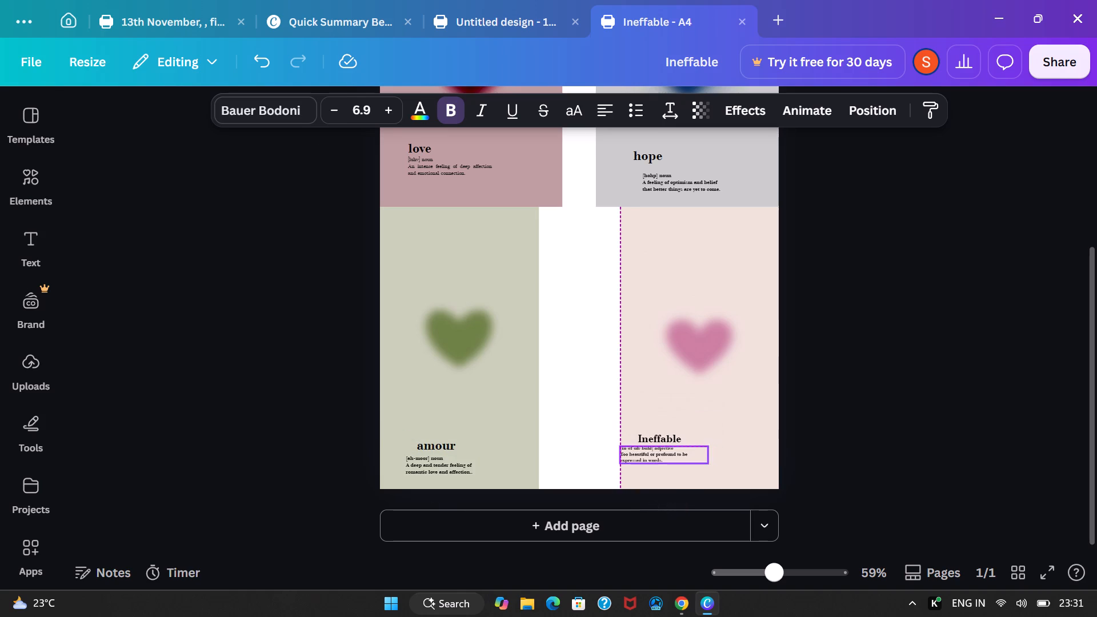
left_click_drag(673, 466, 672, 466)
left_click(659, 454)
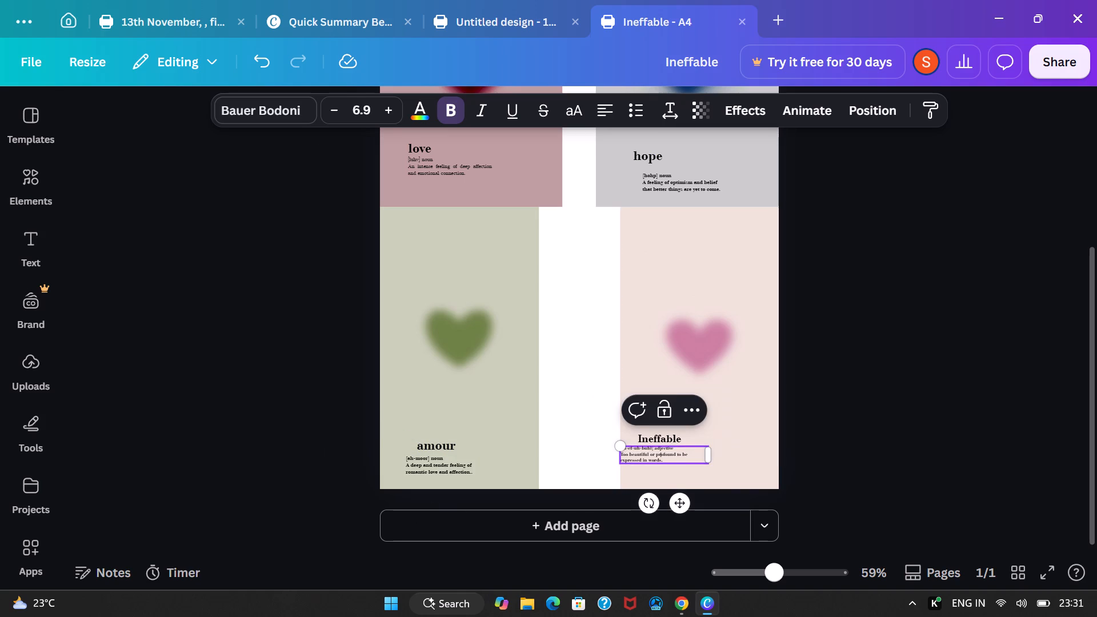
left_click_drag(666, 459, 618, 444)
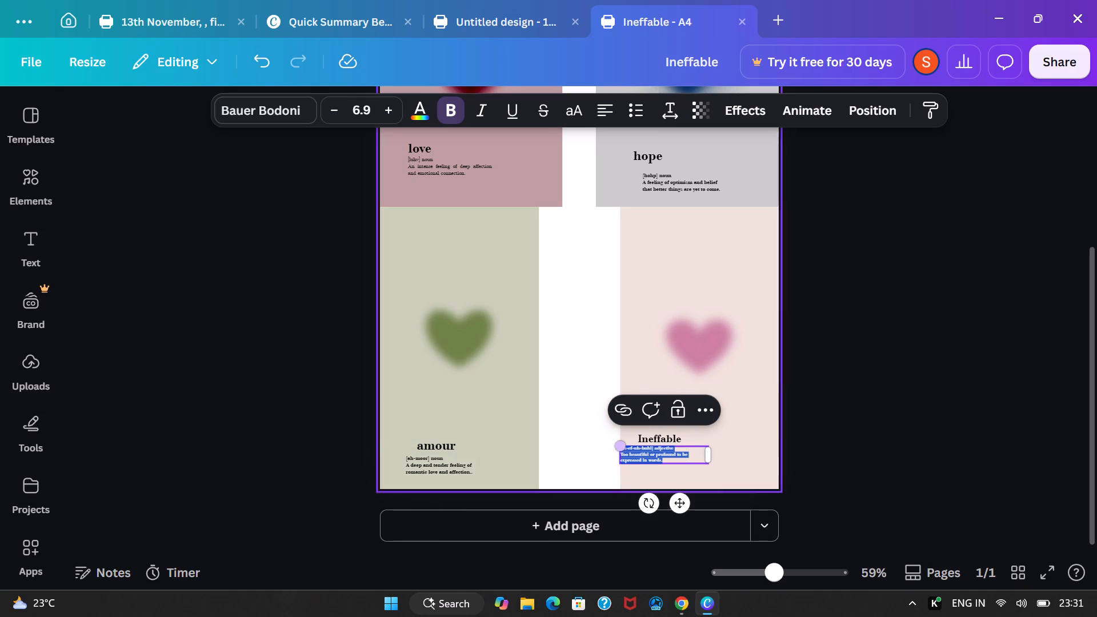
left_click(363, 107)
type("7.5")
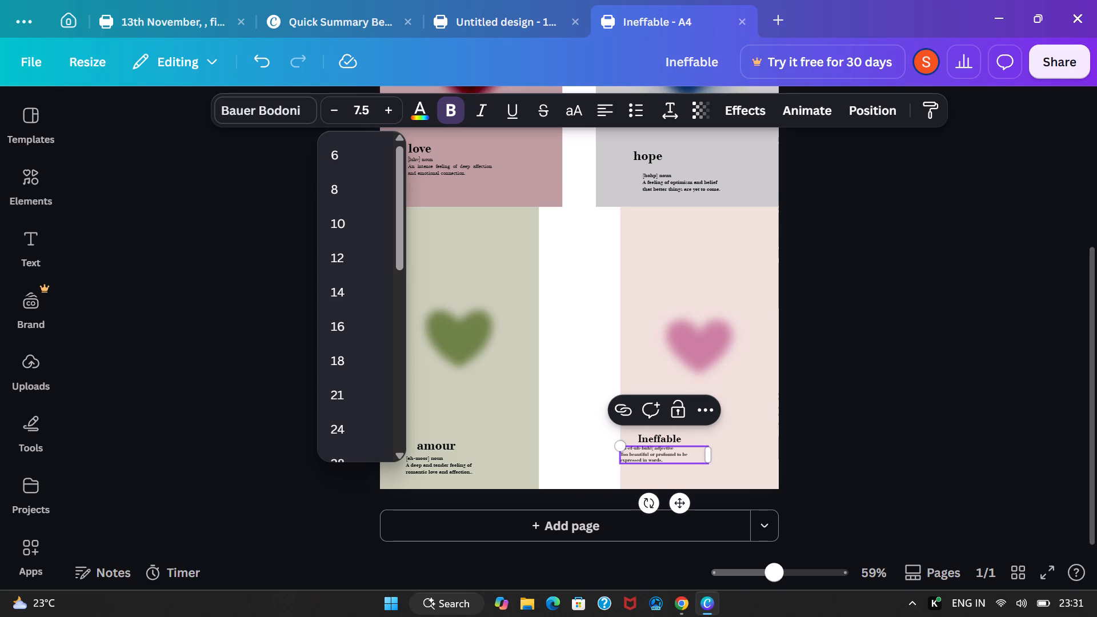
key("Return")
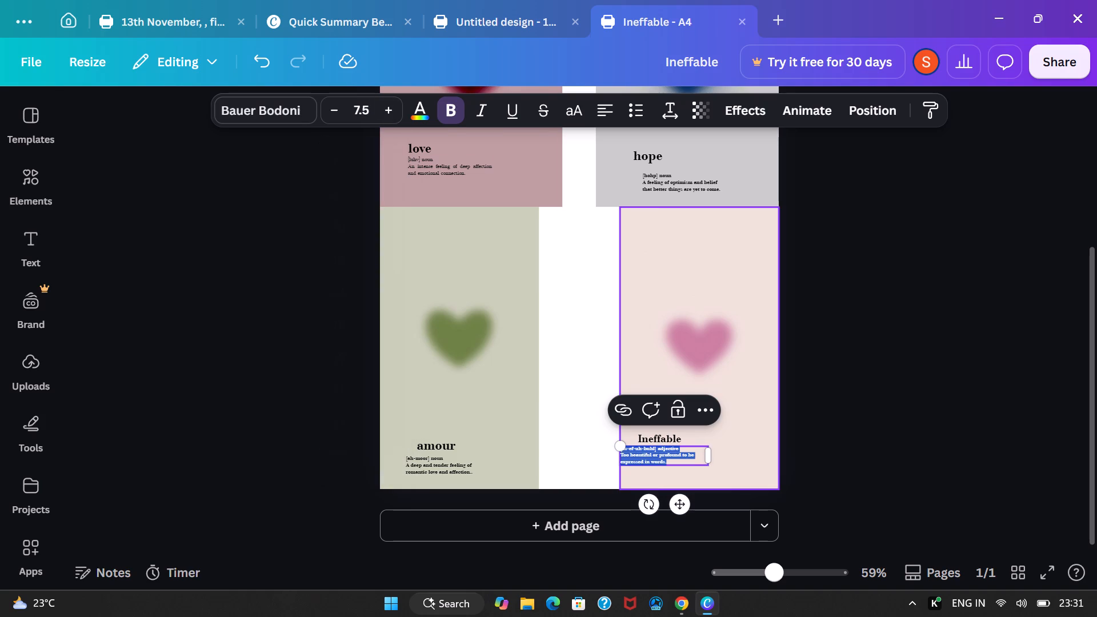
Set the Ineffable heading's font size to 19.
double_click(654, 433)
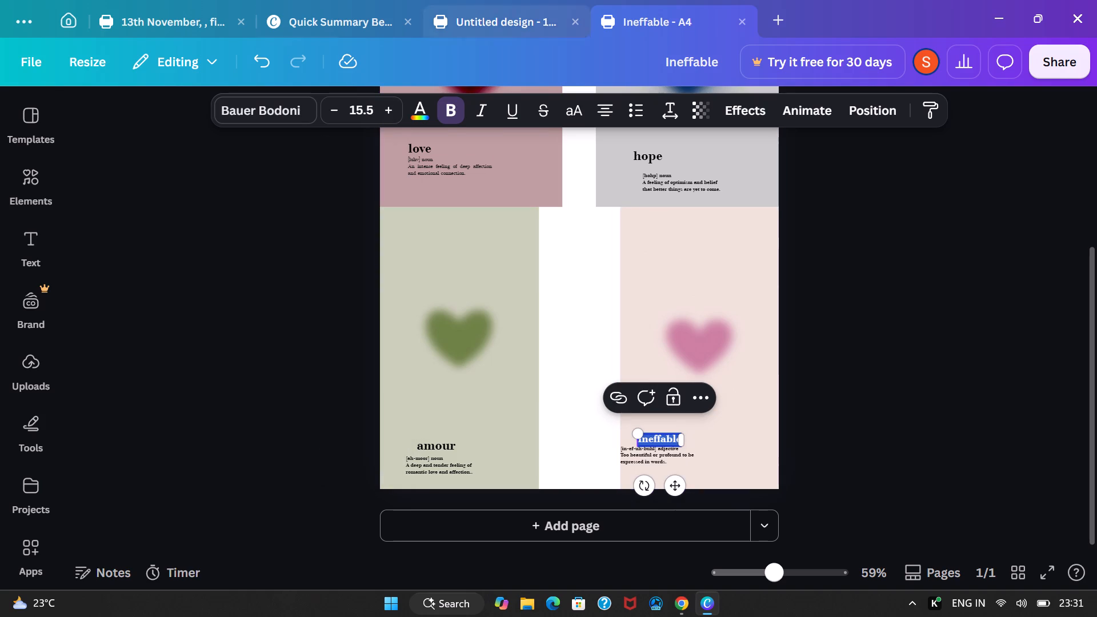
left_click(366, 106)
type("19")
key("Return")
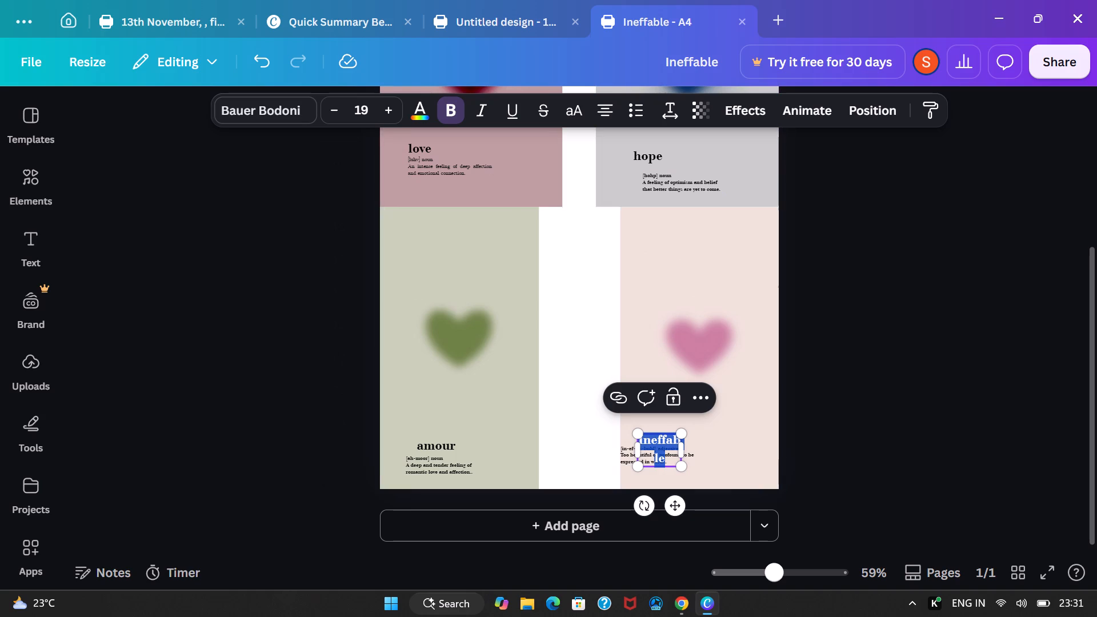
Move the hope heading level with the love heading and place the hope definition directly beneath it, aligned to the heading's left edge.
scroll(865, 282, "up", 2)
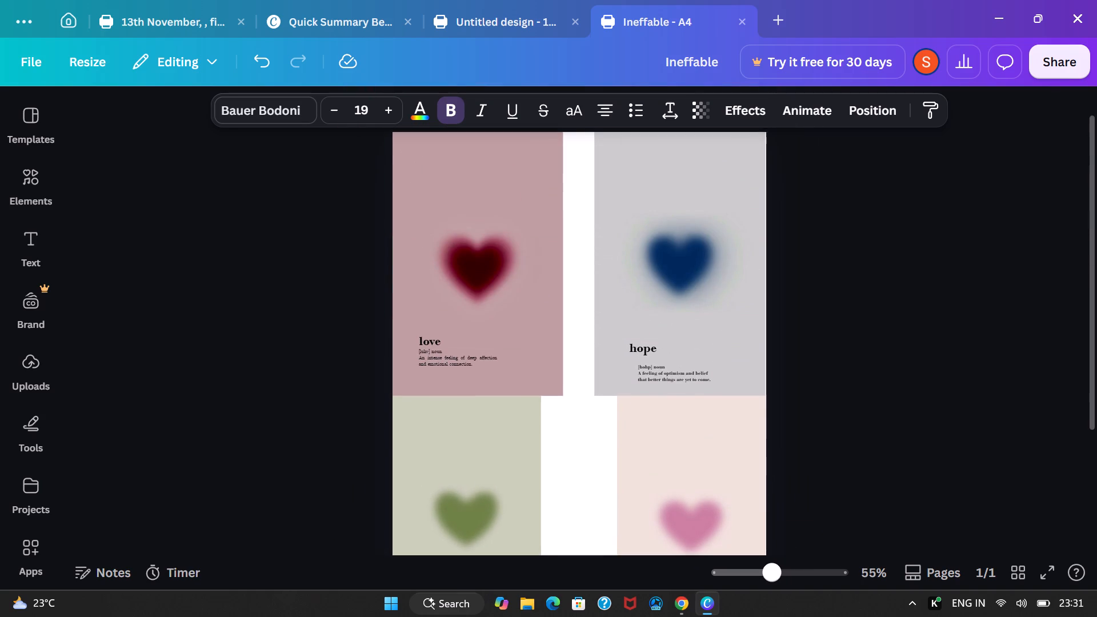
left_click_drag(646, 351, 643, 346)
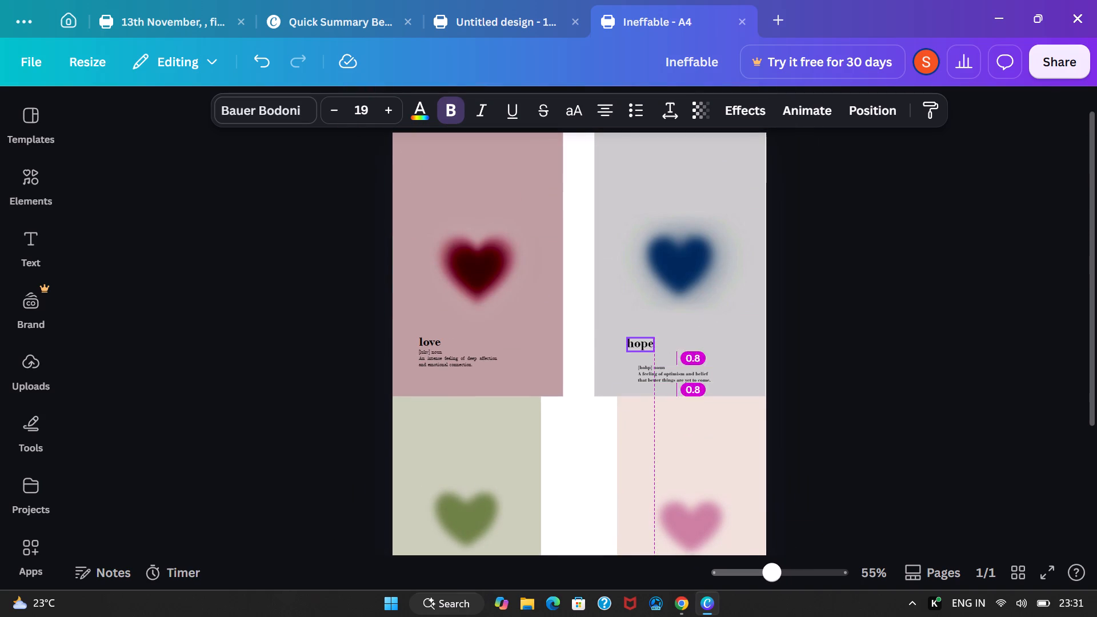
left_click_drag(643, 346, 643, 344)
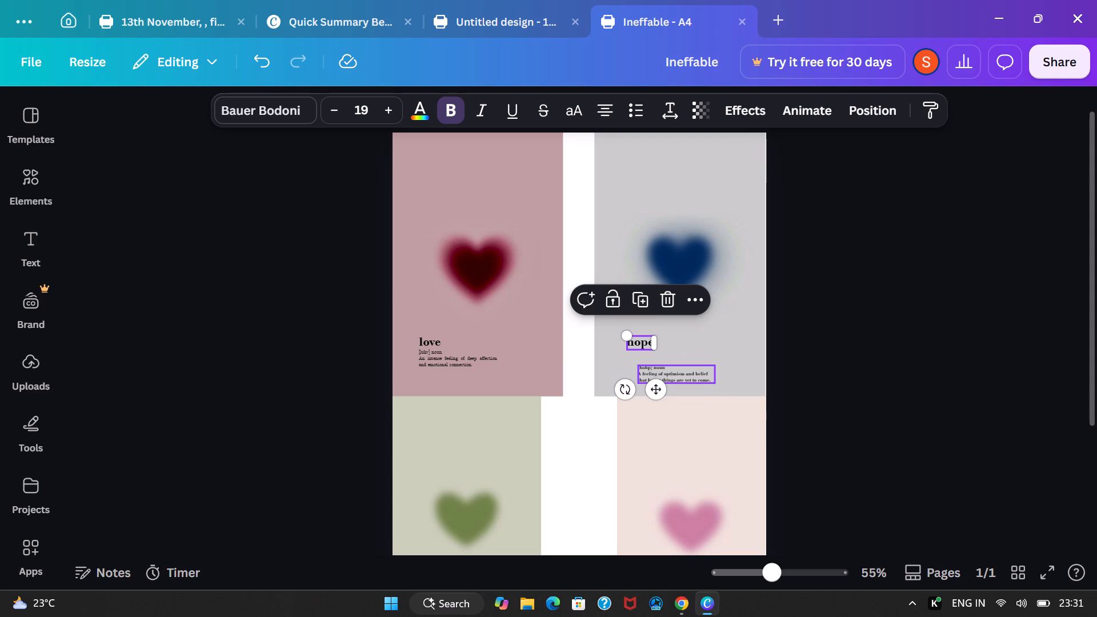
left_click_drag(667, 373, 655, 361)
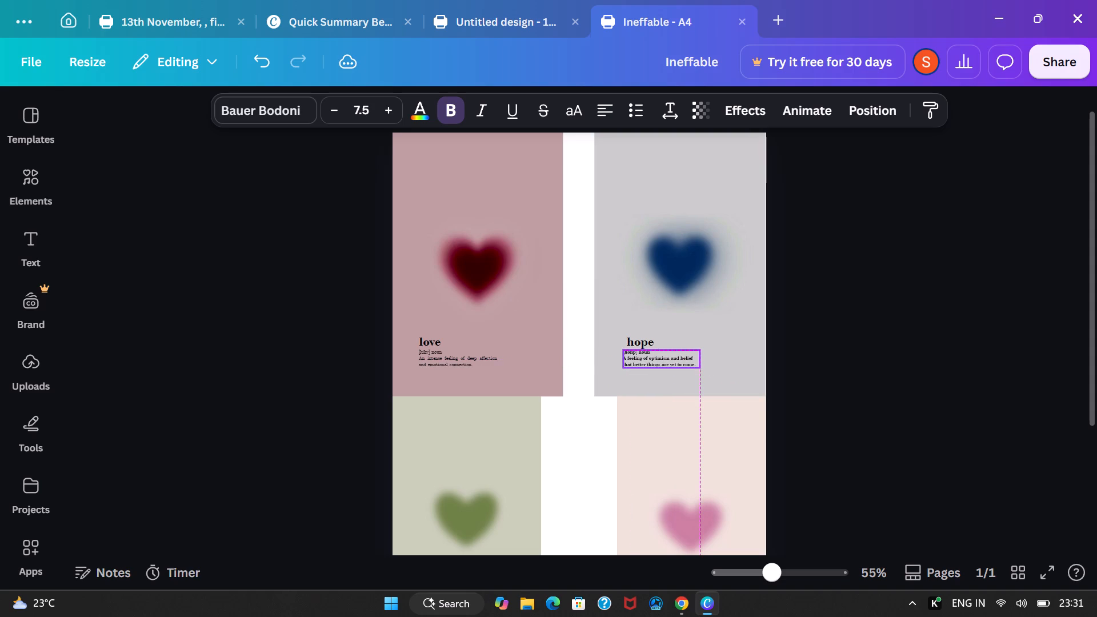
left_click_drag(655, 361, 655, 360)
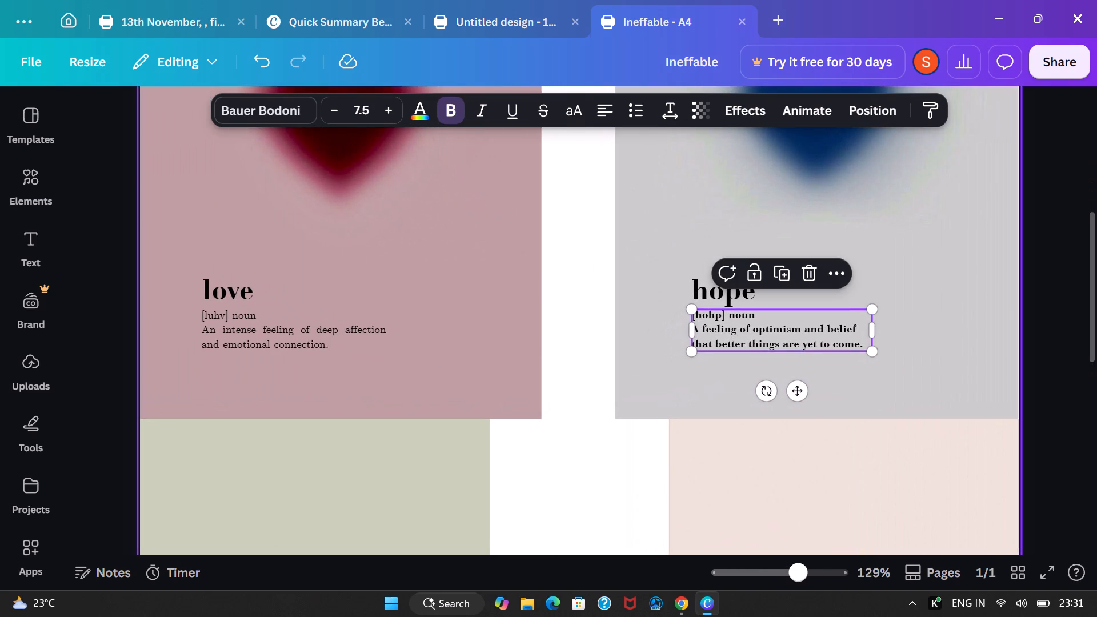
Change the whole hope definition text to the CMU Serif font to match the love definition.
left_click(333, 336)
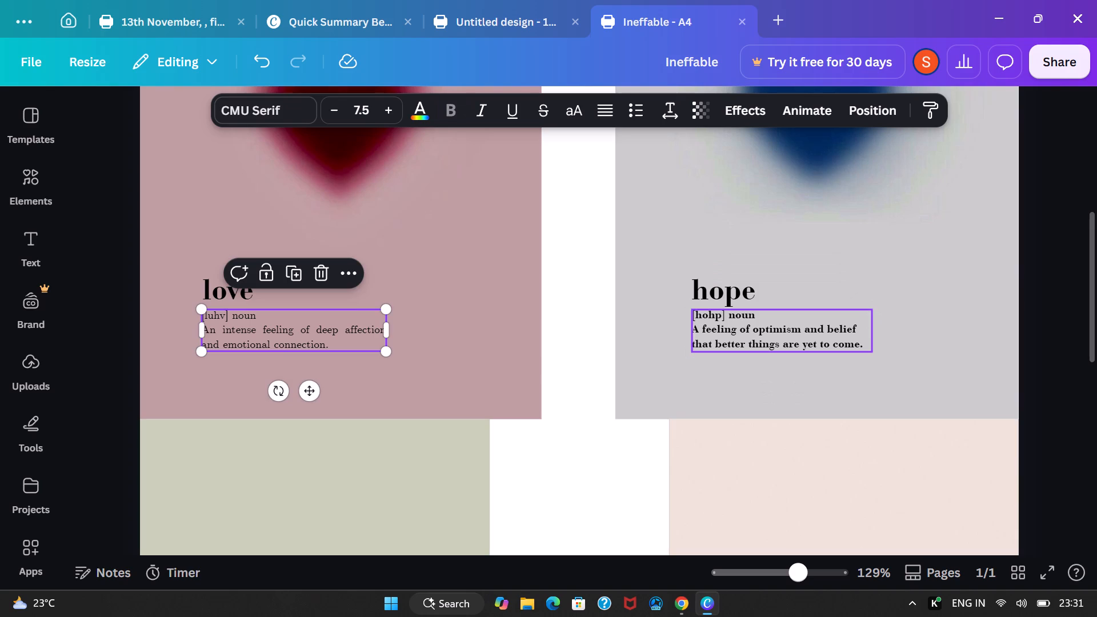
double_click(718, 339)
left_click_drag(865, 346, 683, 308)
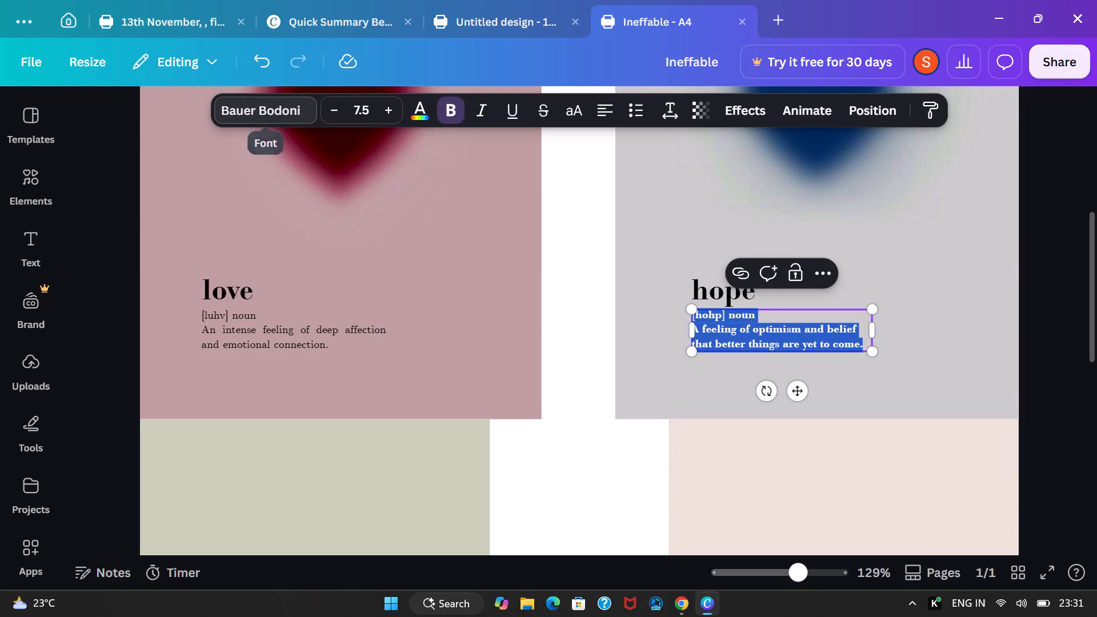
left_click(279, 115)
left_click(210, 370)
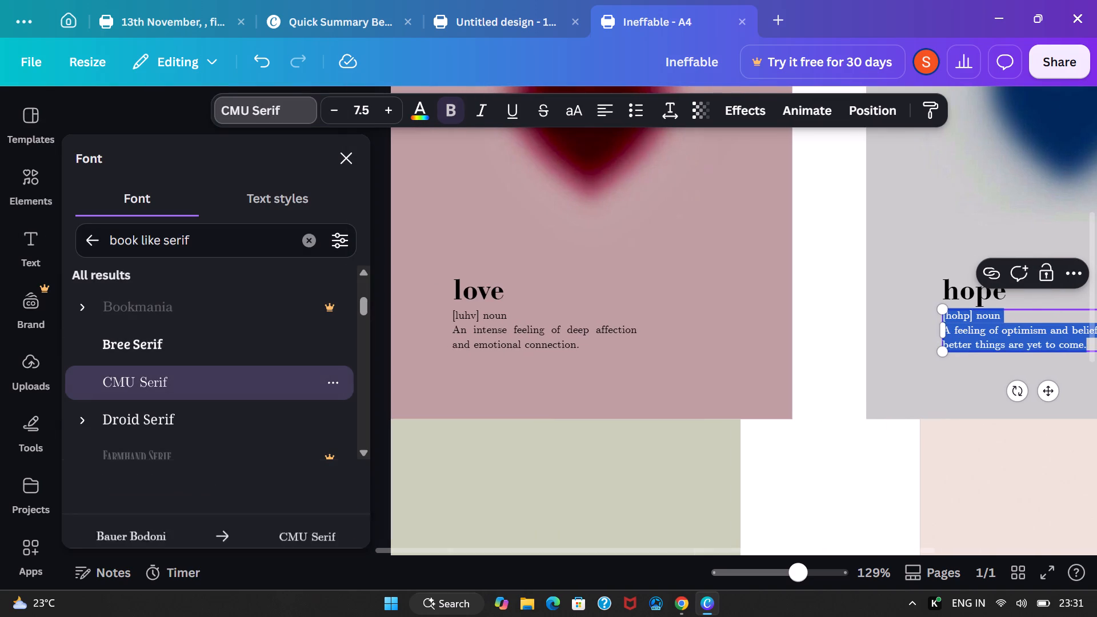
Change the amour definition text to the CMU Serif font.
scroll(818, 303, "down", 5)
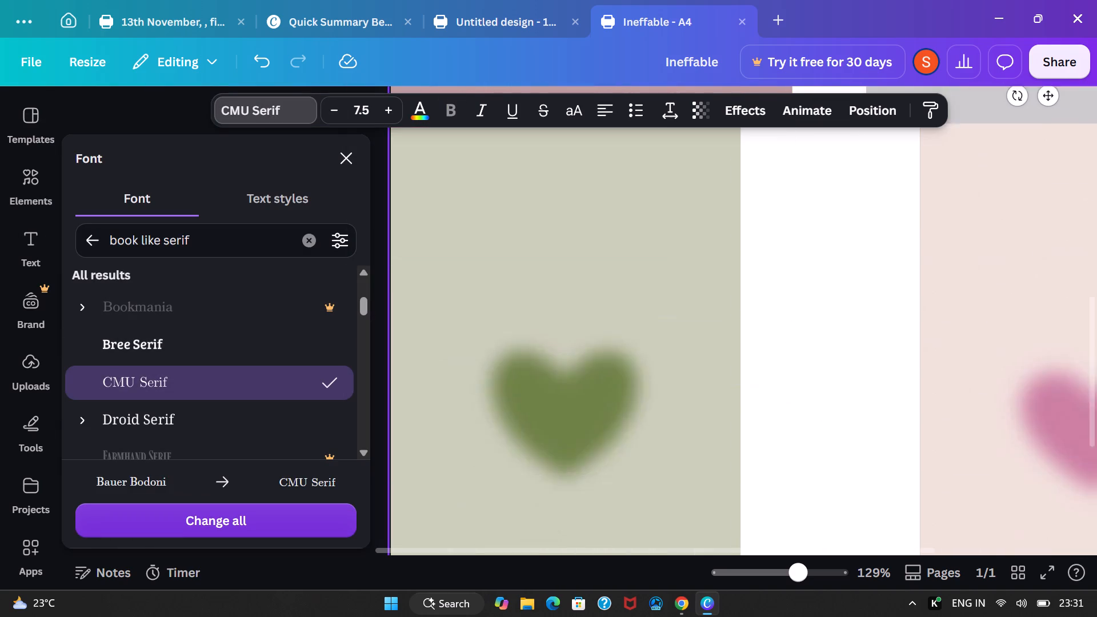
scroll(656, 402, "down", 3)
double_click(470, 447)
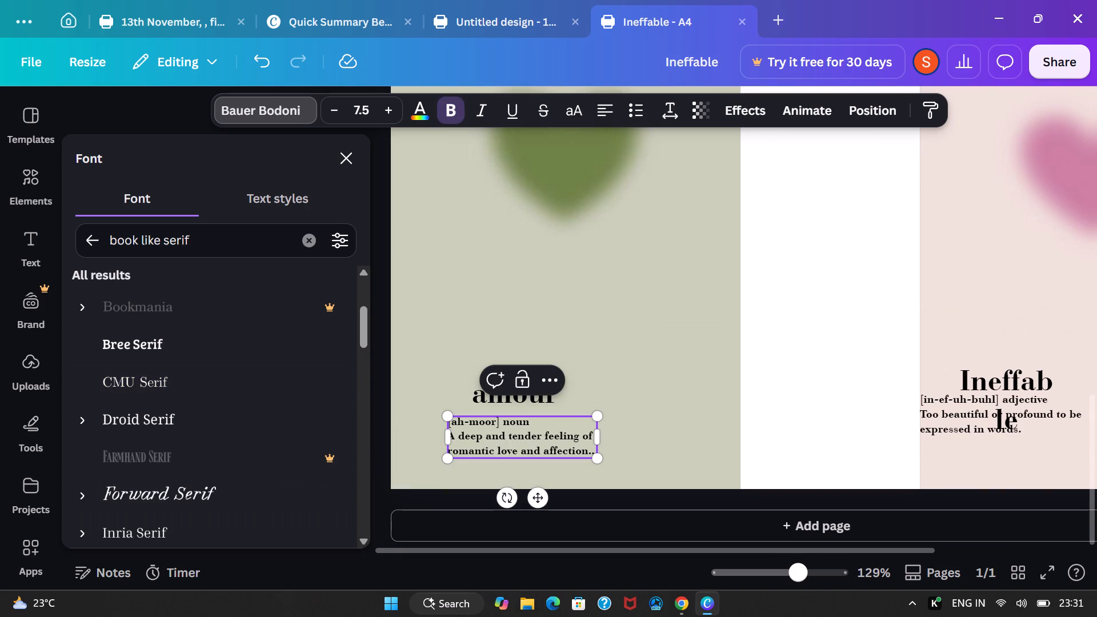
left_click_drag(589, 452, 471, 417)
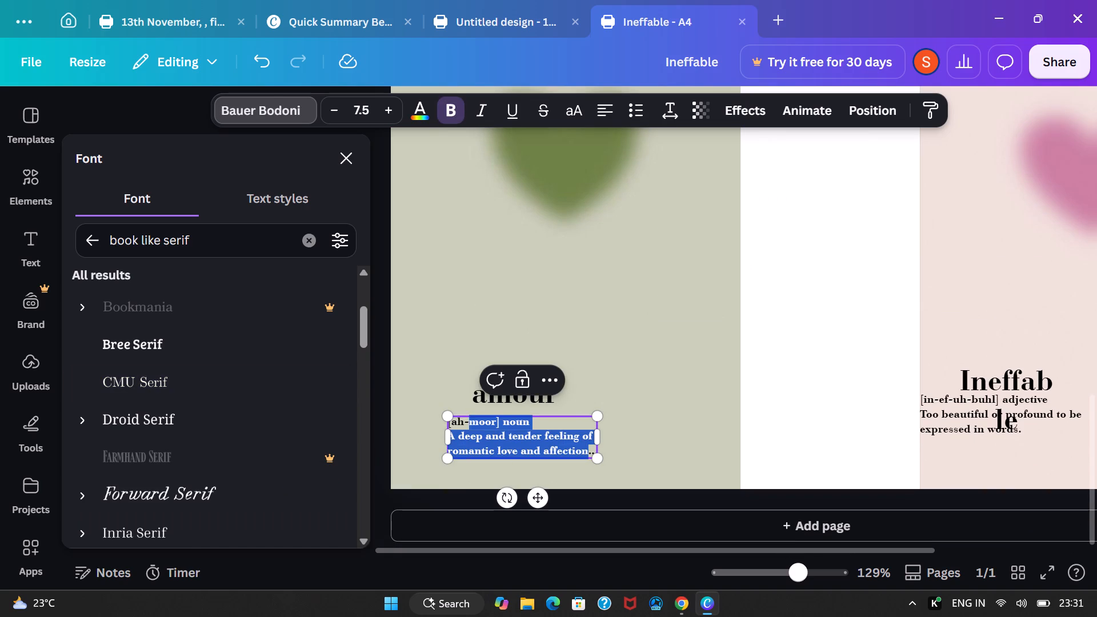
left_click_drag(471, 417, 445, 415)
left_click(216, 378)
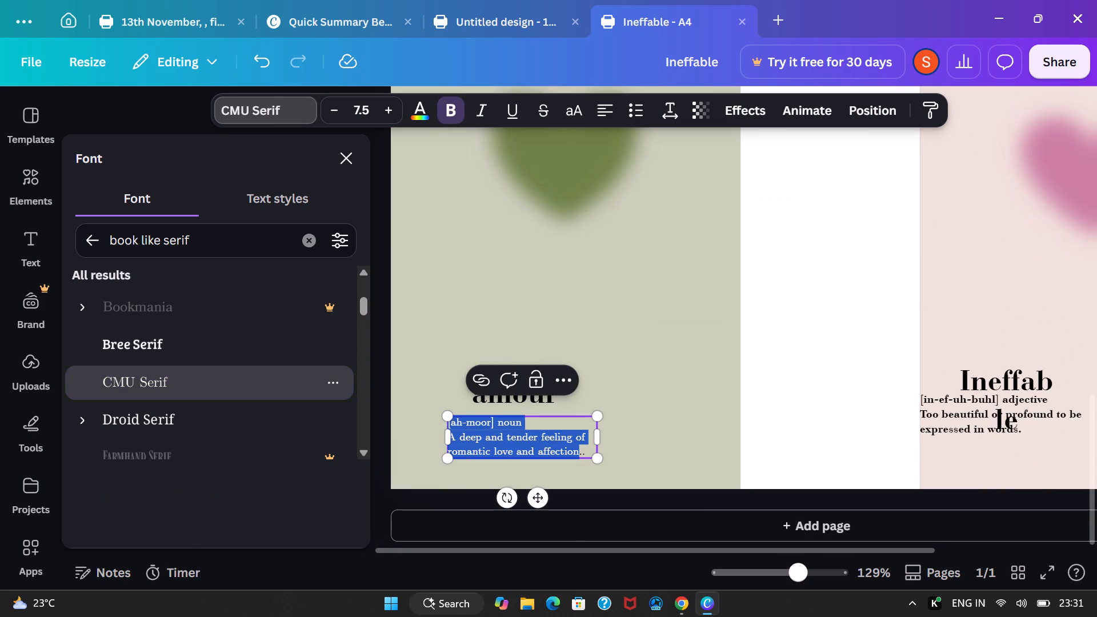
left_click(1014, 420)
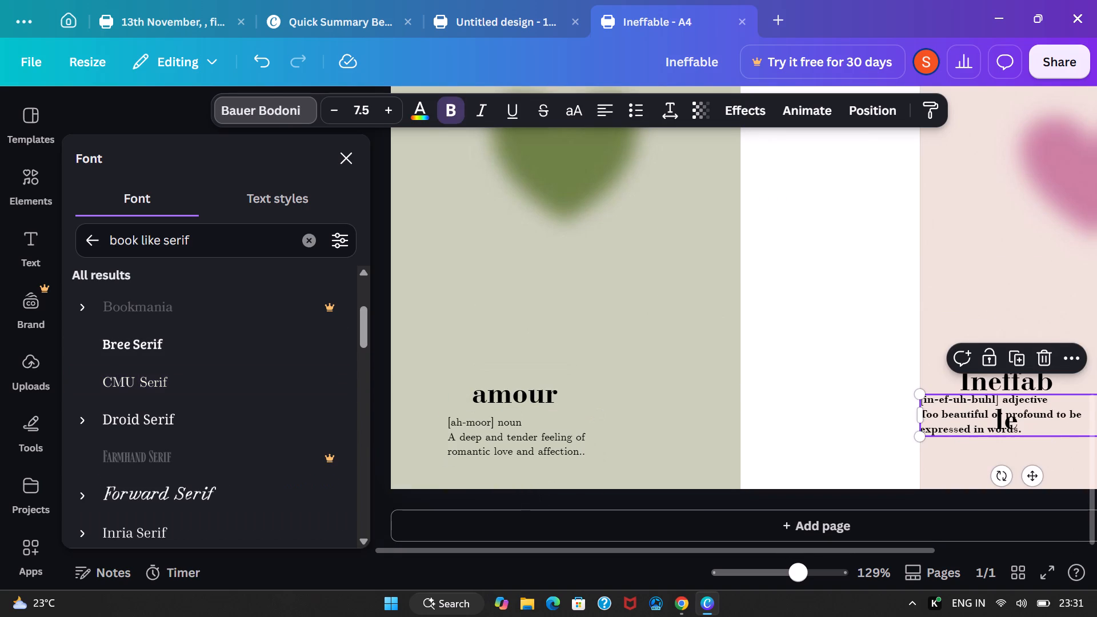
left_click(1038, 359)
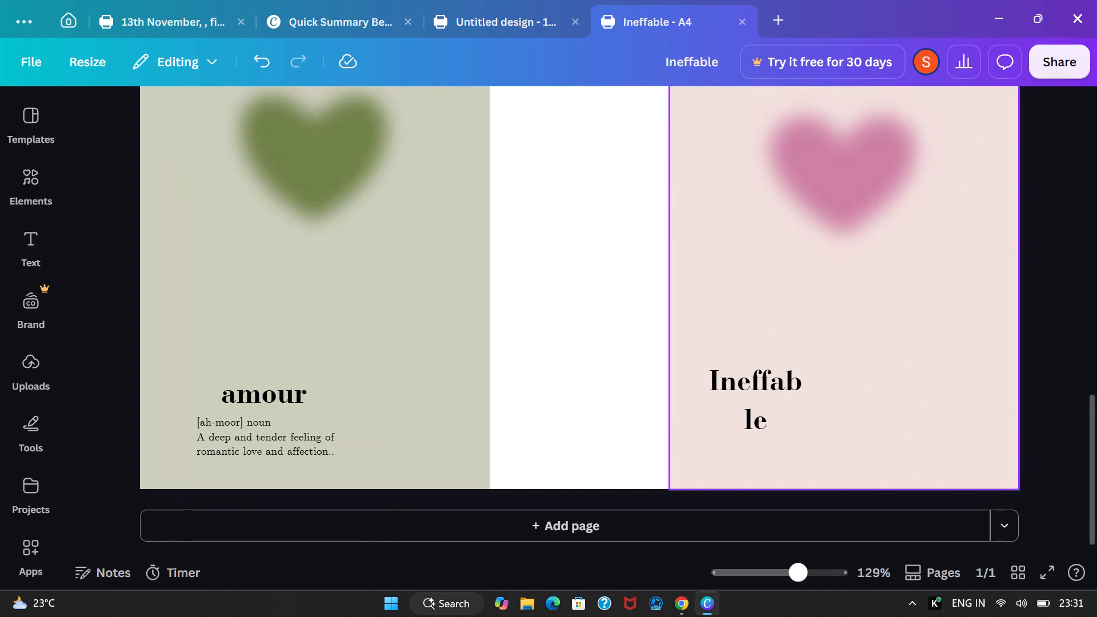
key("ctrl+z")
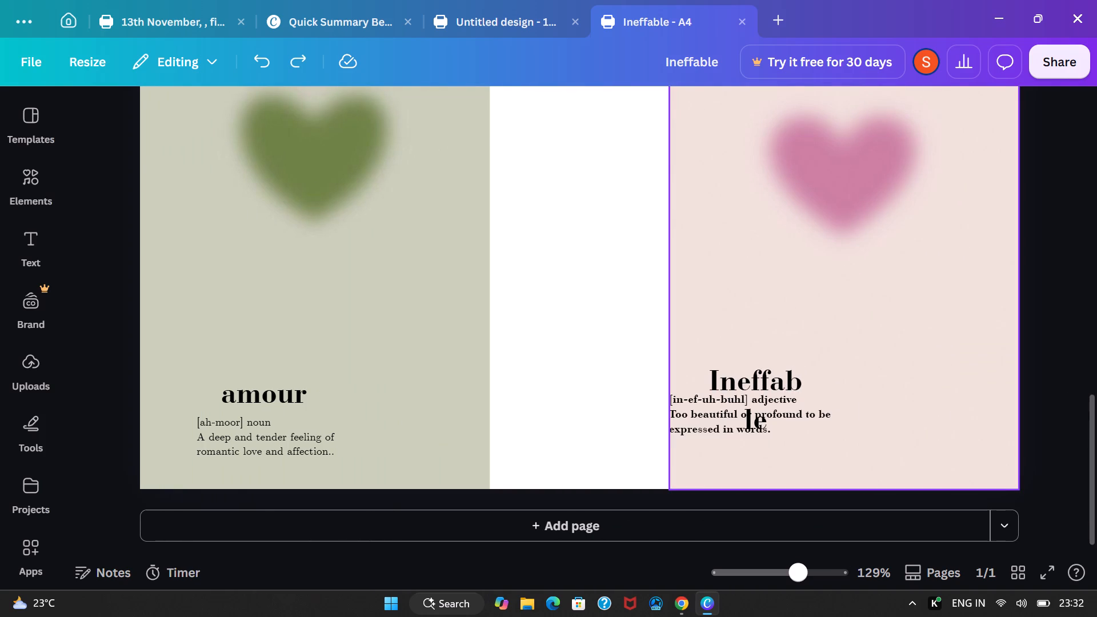
Remove bold from the whole Ineffable definition text and change its font to CMU Serif.
double_click(771, 426)
left_click_drag(770, 426, 668, 398)
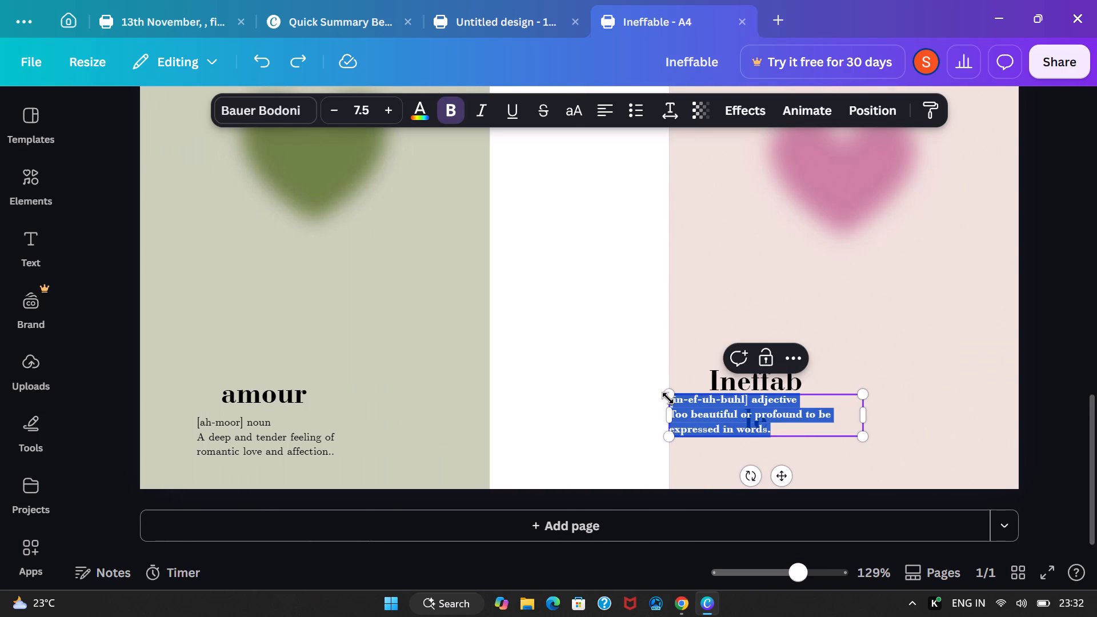
left_click_drag(668, 398, 667, 398)
left_click(447, 115)
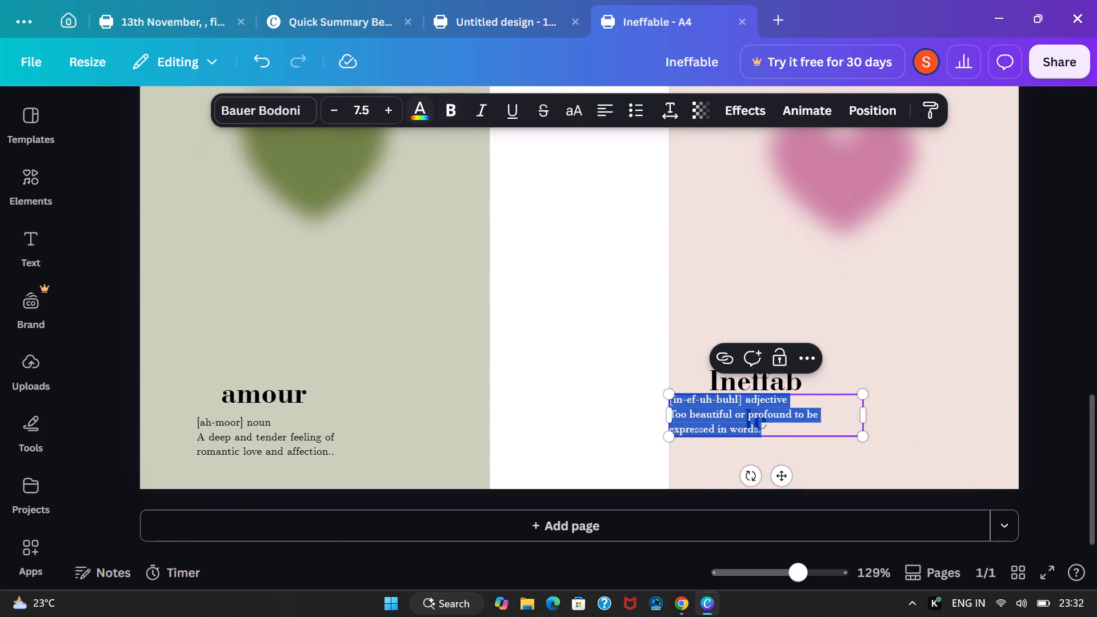
left_click(302, 113)
left_click(238, 379)
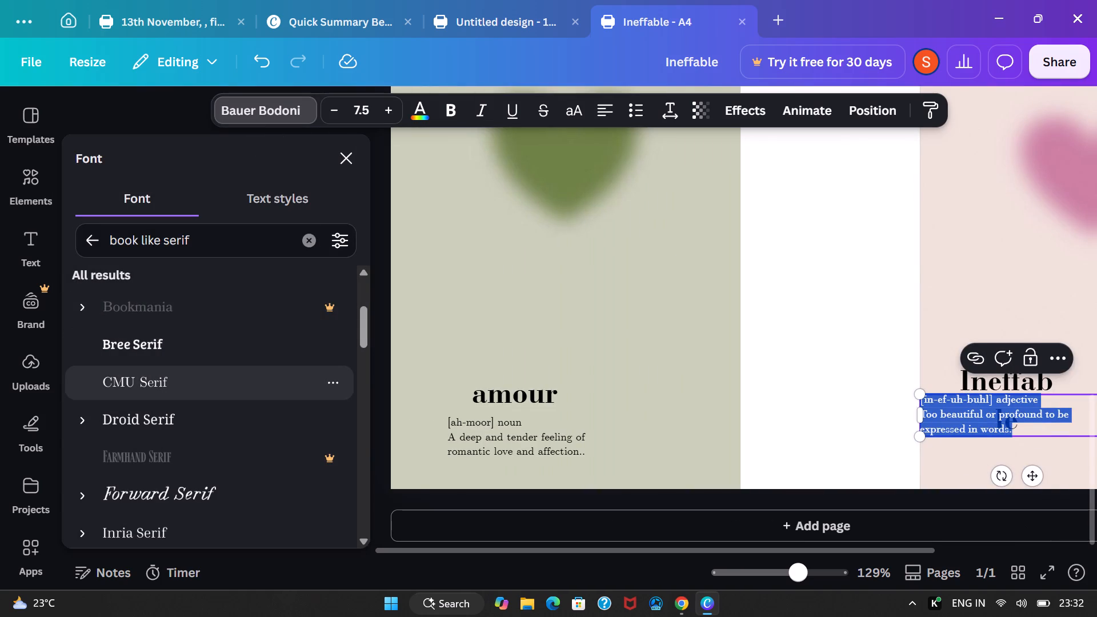
double_click(487, 436)
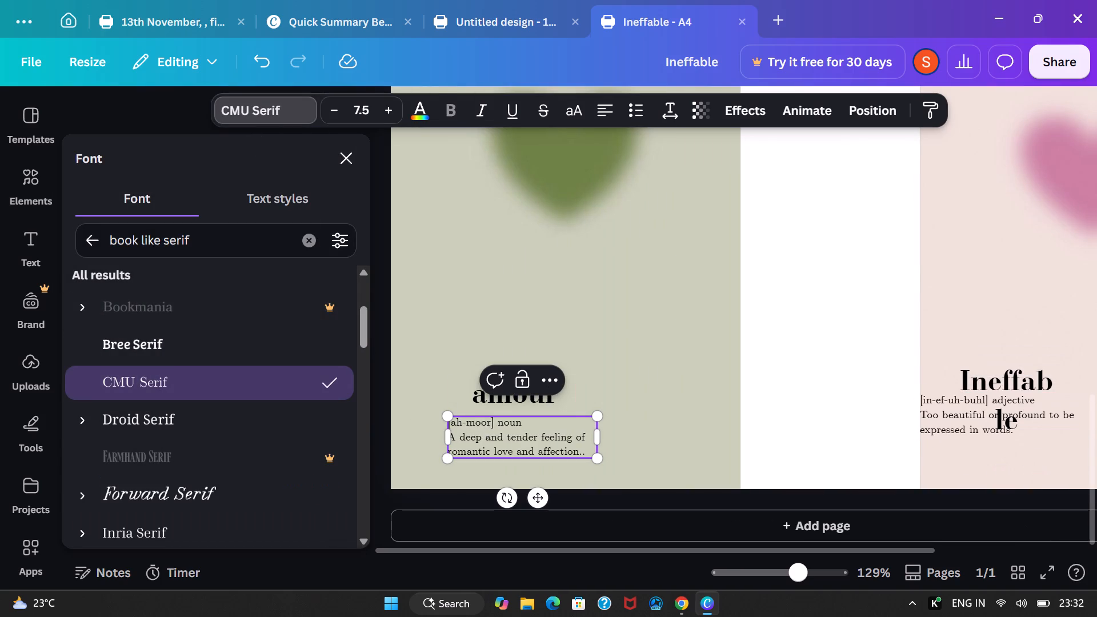
left_click(342, 155)
Widen the Ineffable heading's text box so the word fits on one line.
left_click(742, 368)
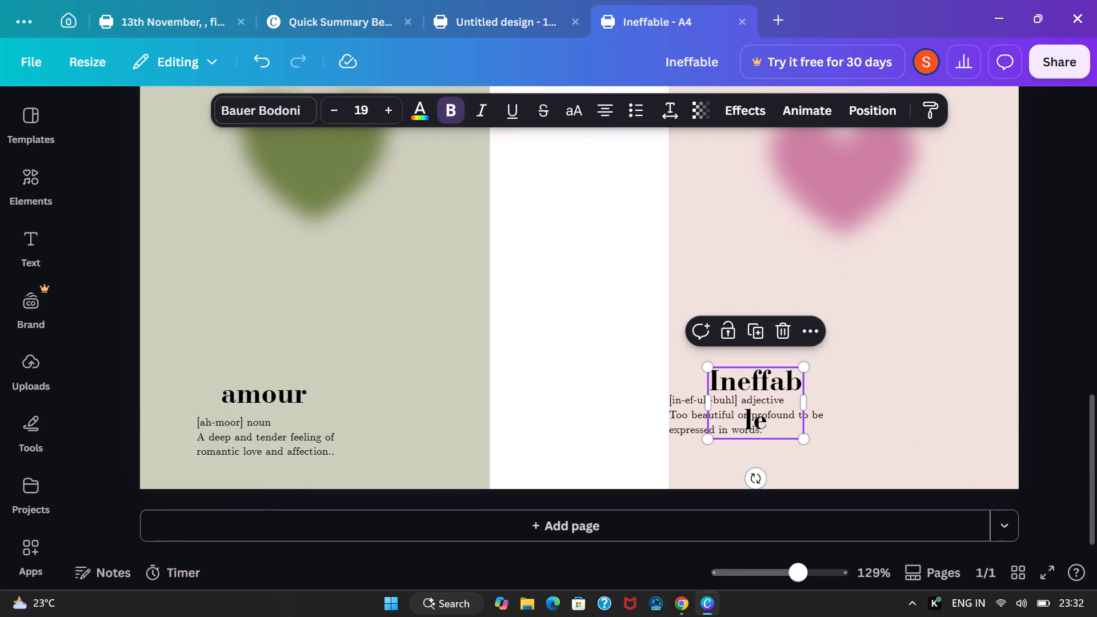
left_click_drag(804, 402, 848, 409)
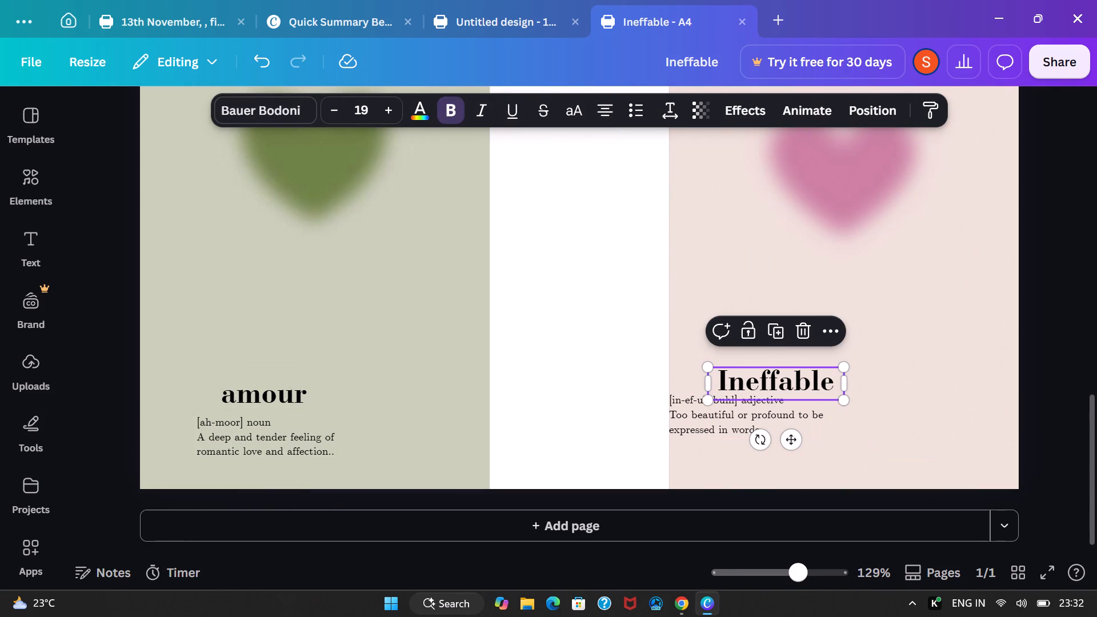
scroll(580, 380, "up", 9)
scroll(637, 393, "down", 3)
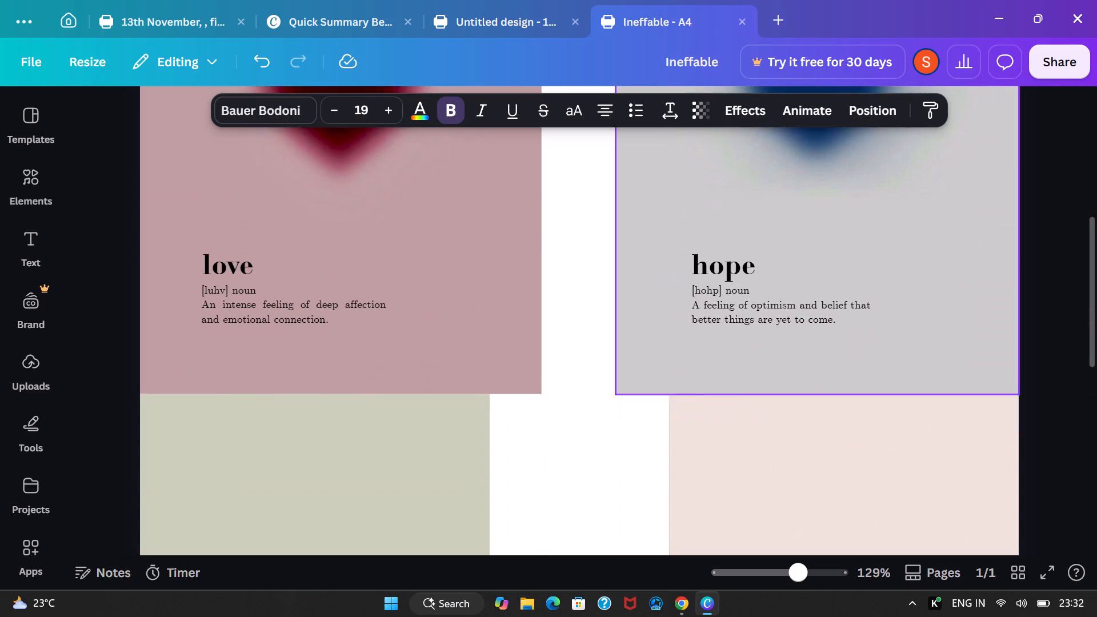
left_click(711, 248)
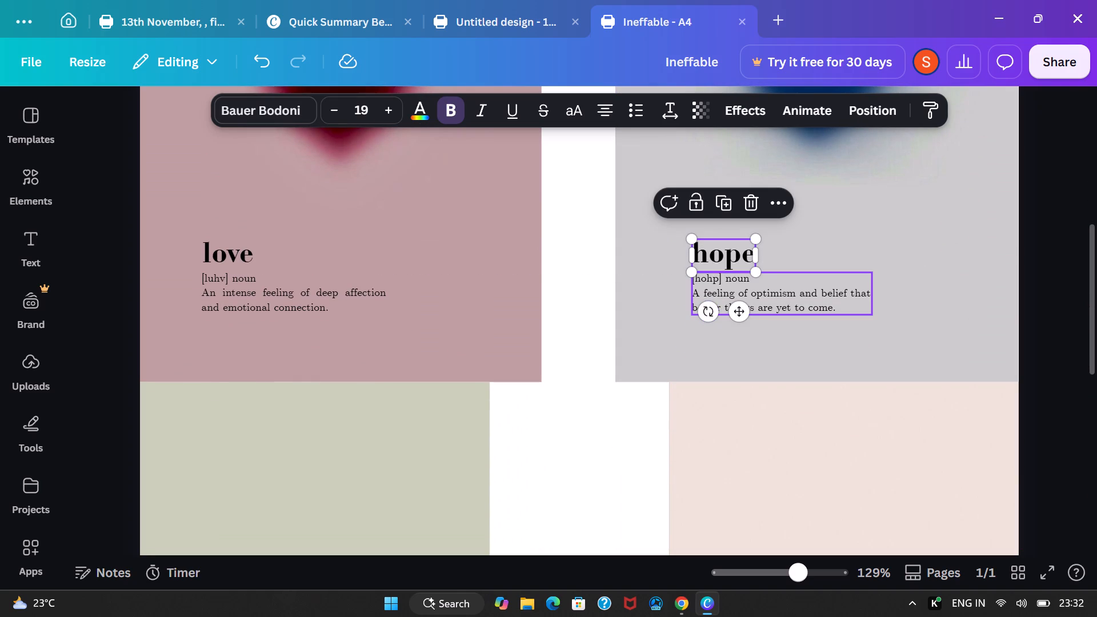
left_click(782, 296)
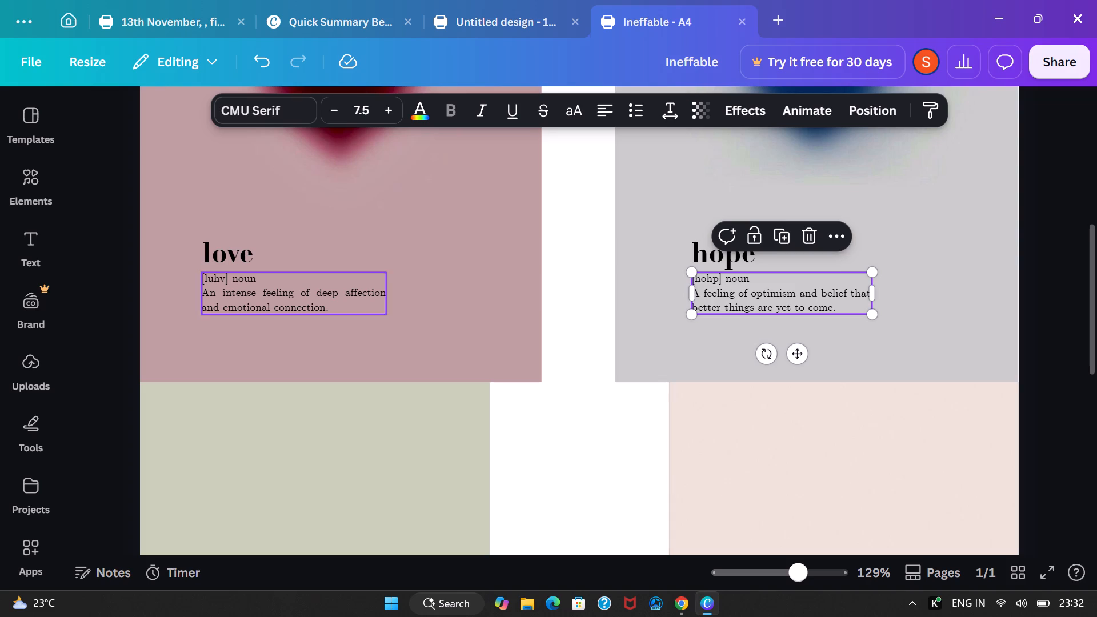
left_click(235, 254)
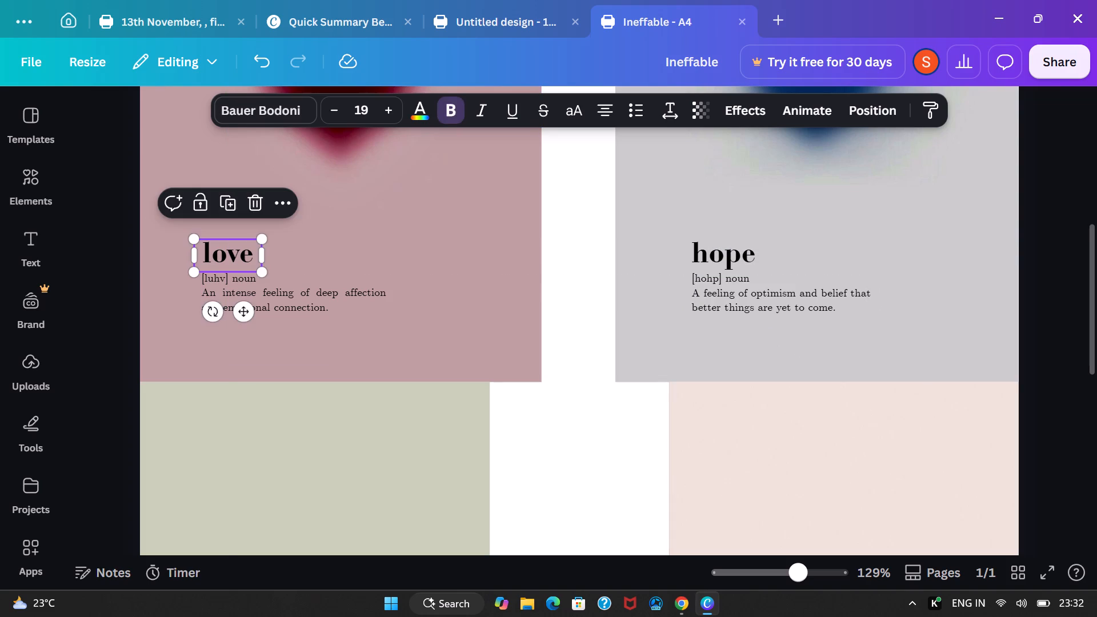
Place the green heart panel over the love panel and crop its bottom and top edges.
scroll(491, 282, "down", 6)
scroll(525, 294, "up", 3)
scroll(437, 331, "up", 3)
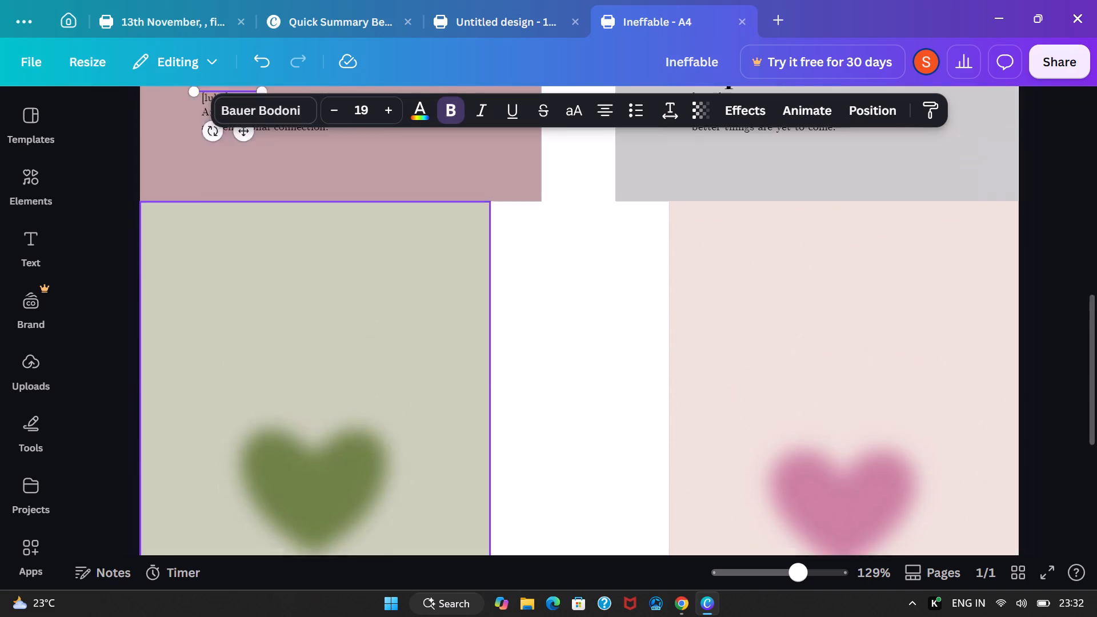
scroll(437, 331, "down", 3)
scroll(437, 331, "up", 1)
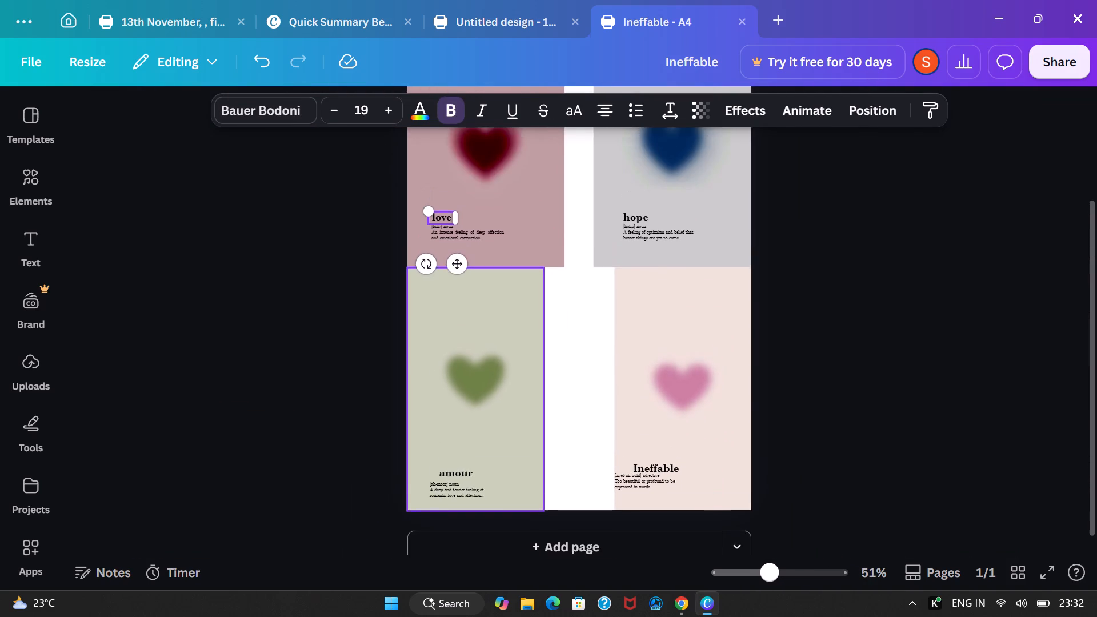
scroll(437, 332, "up", 2)
left_click_drag(475, 484, 491, 303)
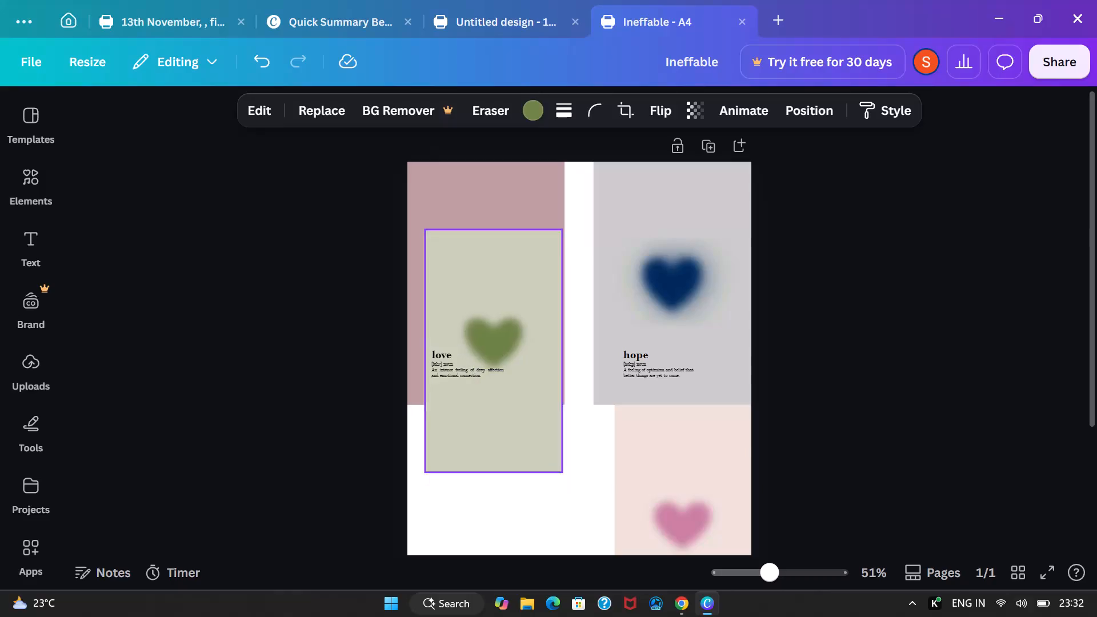
left_click_drag(491, 303, 490, 241)
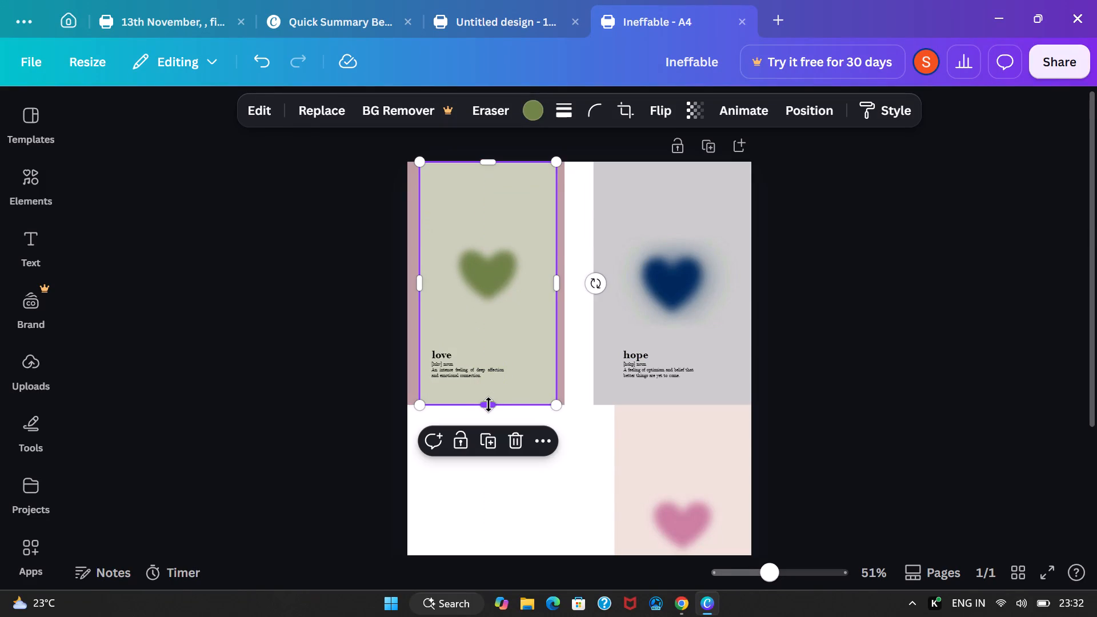
left_click_drag(489, 404, 489, 390, "shift")
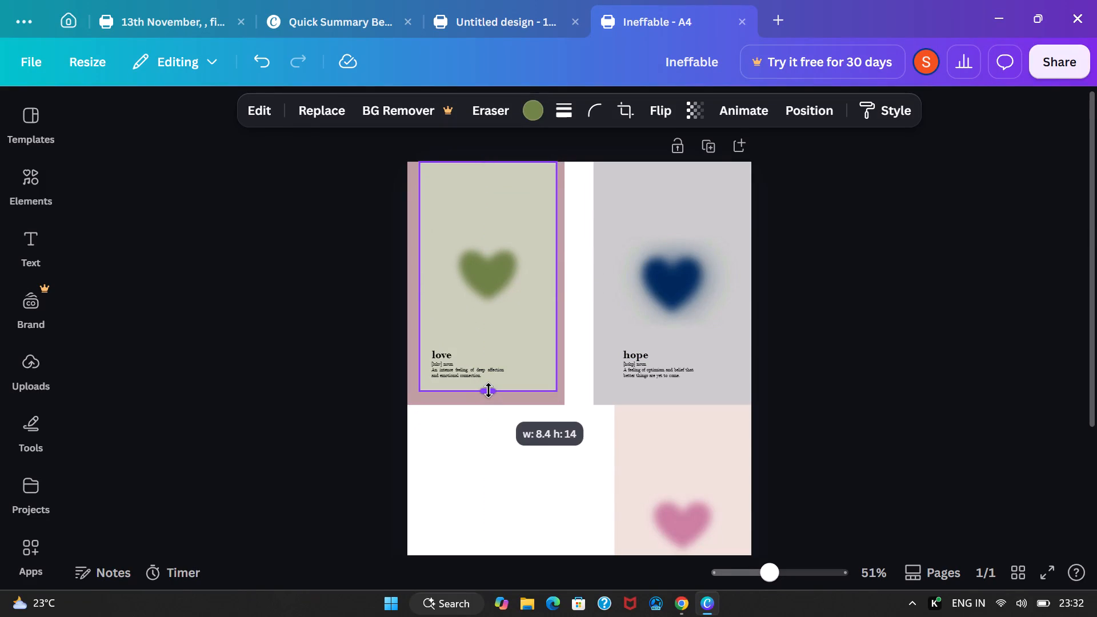
left_click_drag(489, 390, 489, 387, "shift")
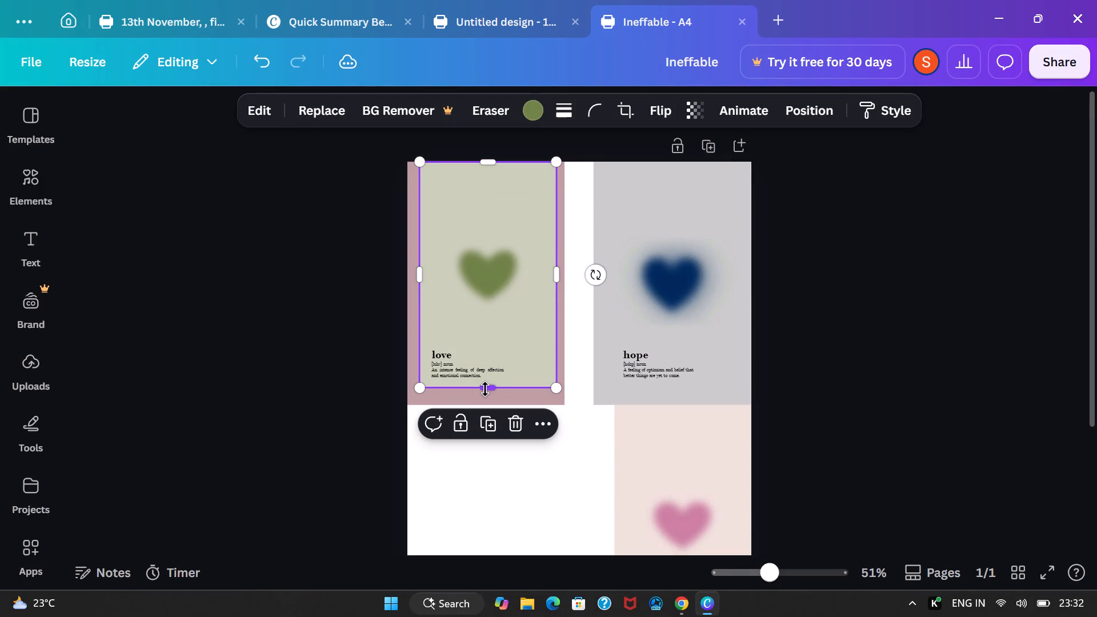
left_click_drag(487, 163, 487, 177, "shift")
Align the green panel with the love panel's upper-left corner and scale it to about 9.6 by 14.8, matching the love panel.
left_click_drag(492, 226, 480, 212)
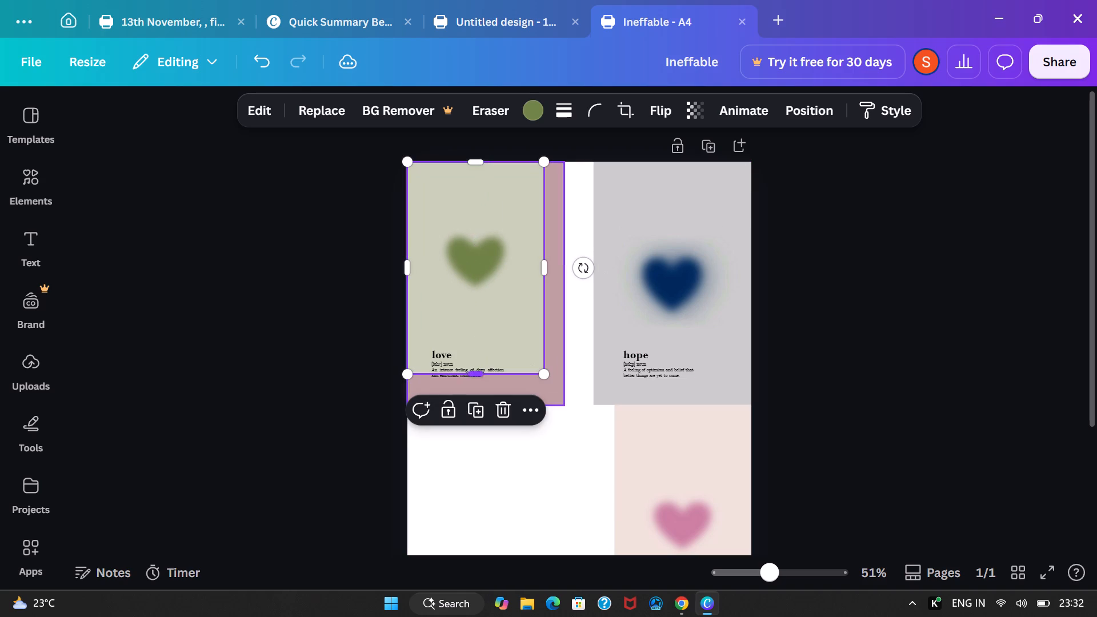
left_click_drag(542, 373, 558, 402)
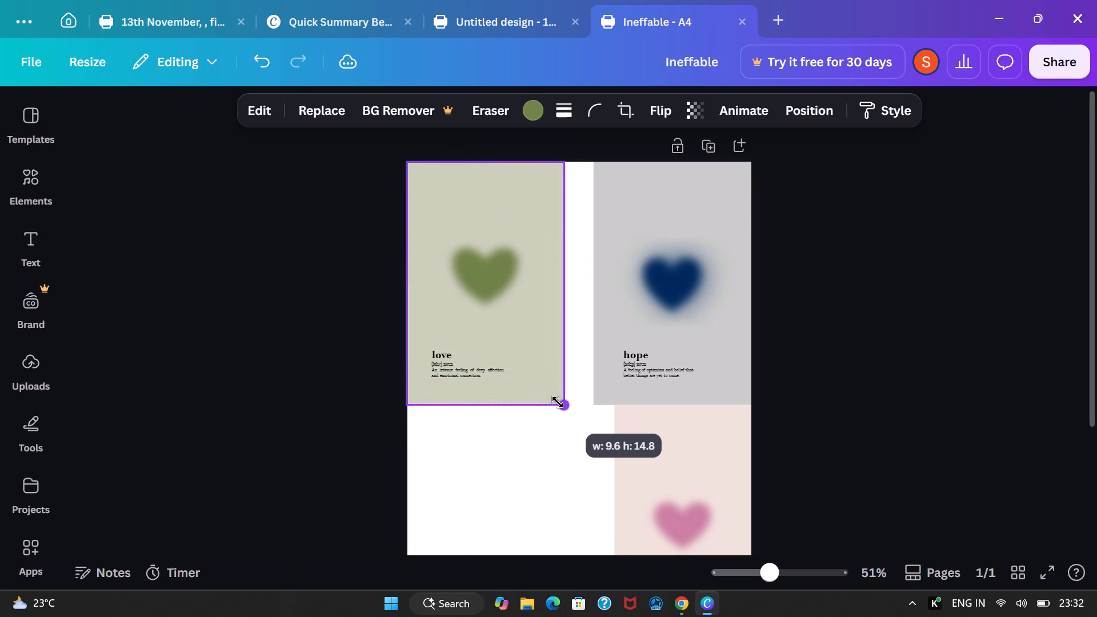
left_click_drag(558, 402, 559, 402)
Move the resized green panel back behind the amour text, flush beneath the love panel and against the page's left edge.
scroll(556, 378, "down", 2)
left_click_drag(515, 167, 511, 242)
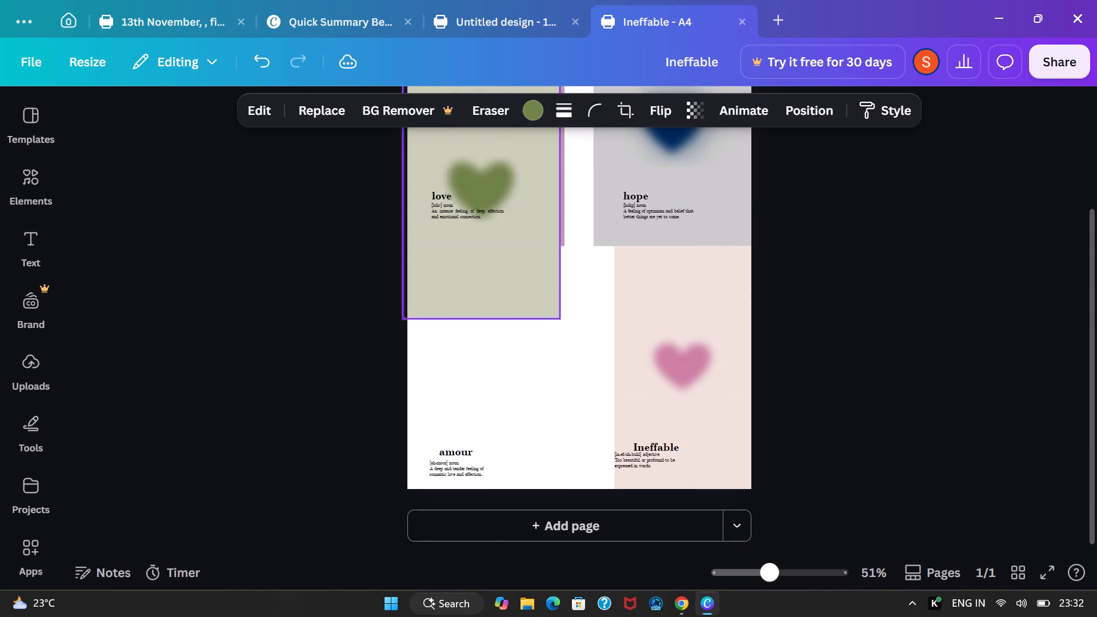
left_click_drag(511, 242, 514, 414)
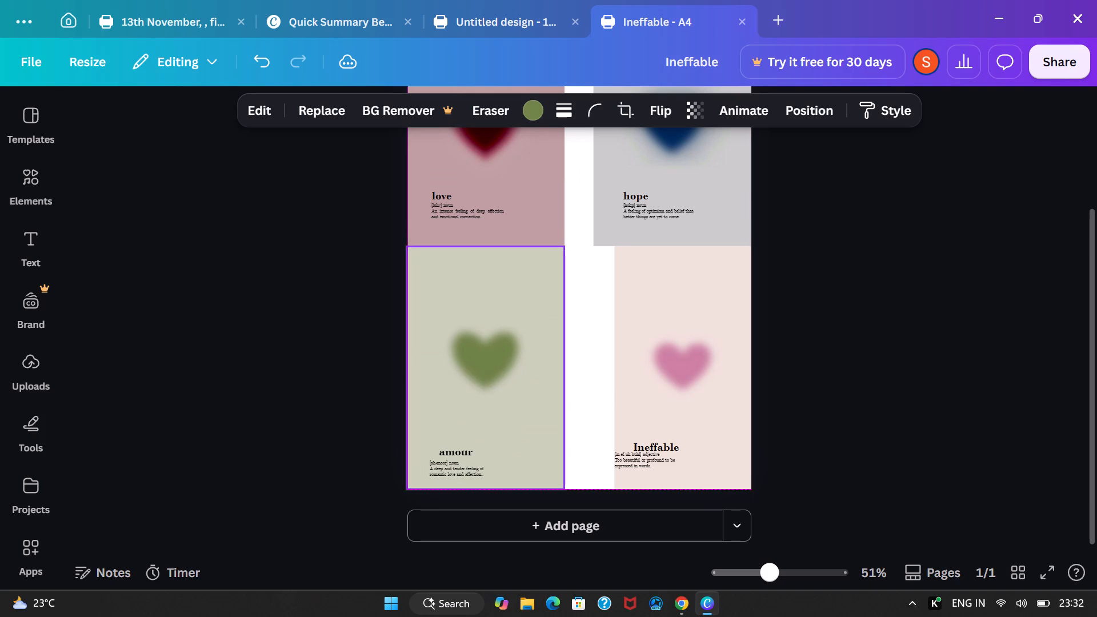
left_click_drag(514, 414, 517, 413)
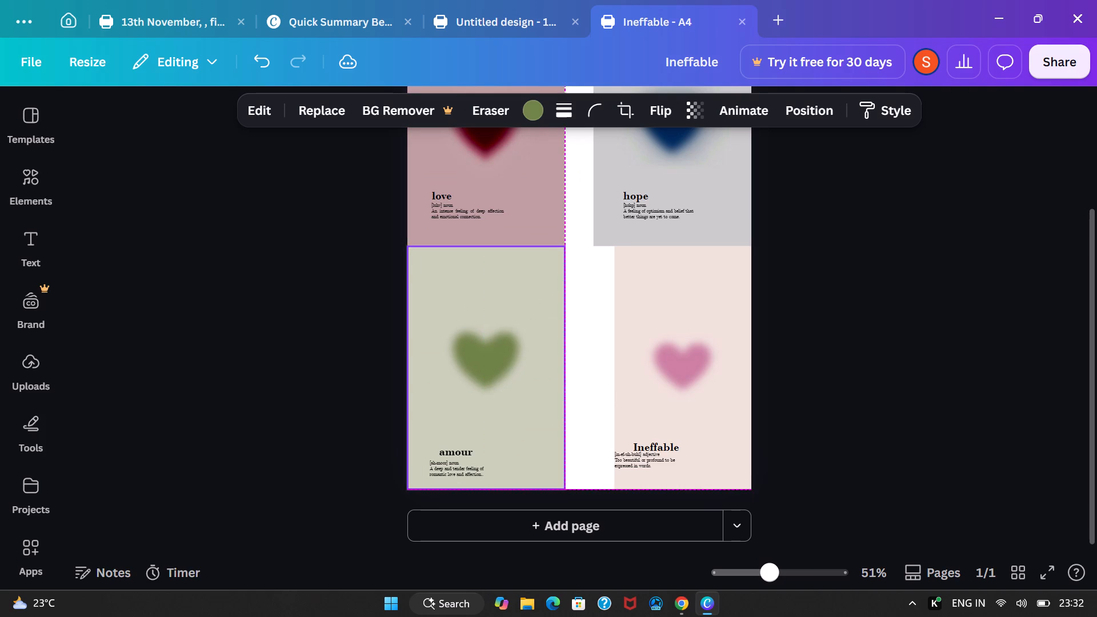
left_click_drag(517, 413, 516, 413)
left_click(918, 323)
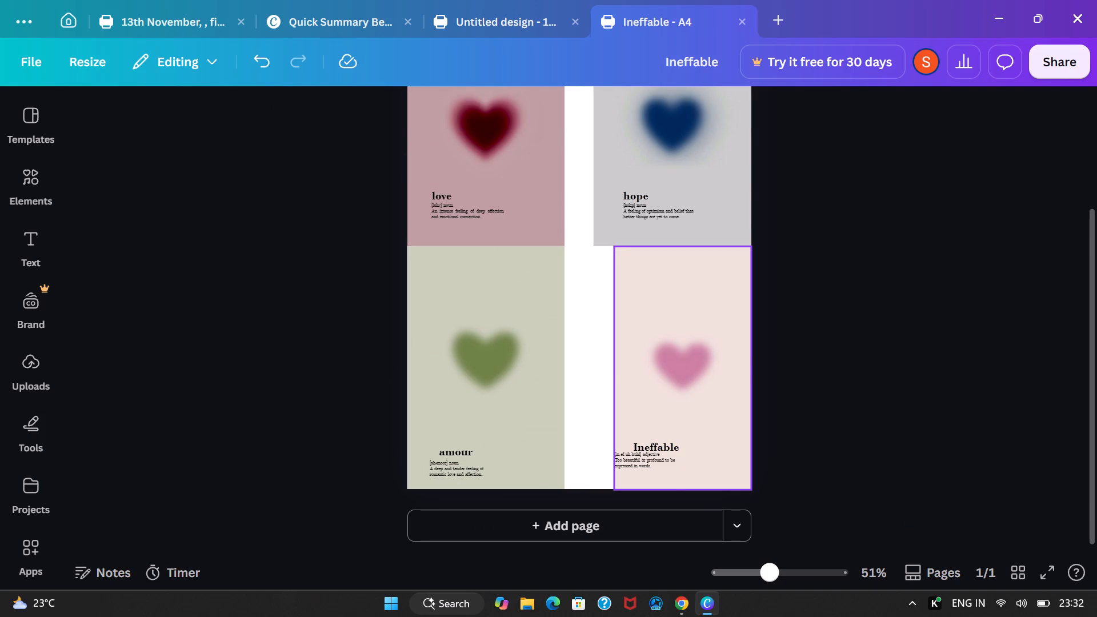
Place the pink heart panel over the green panel and crop its bottom and top edges.
left_click_drag(690, 354, 493, 353)
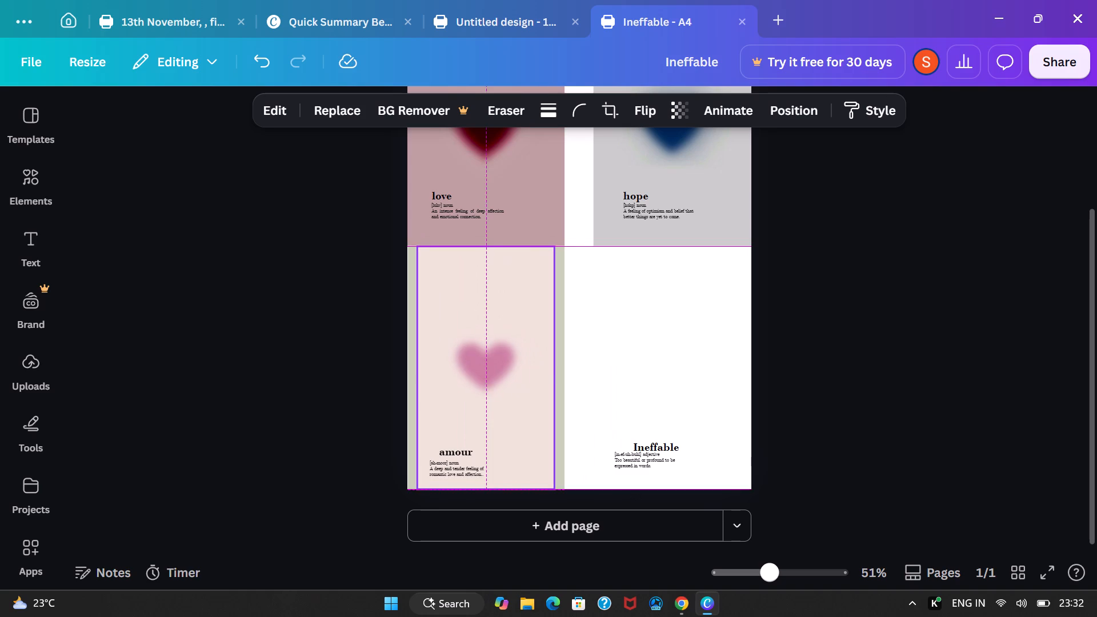
left_click_drag(493, 353, 493, 353)
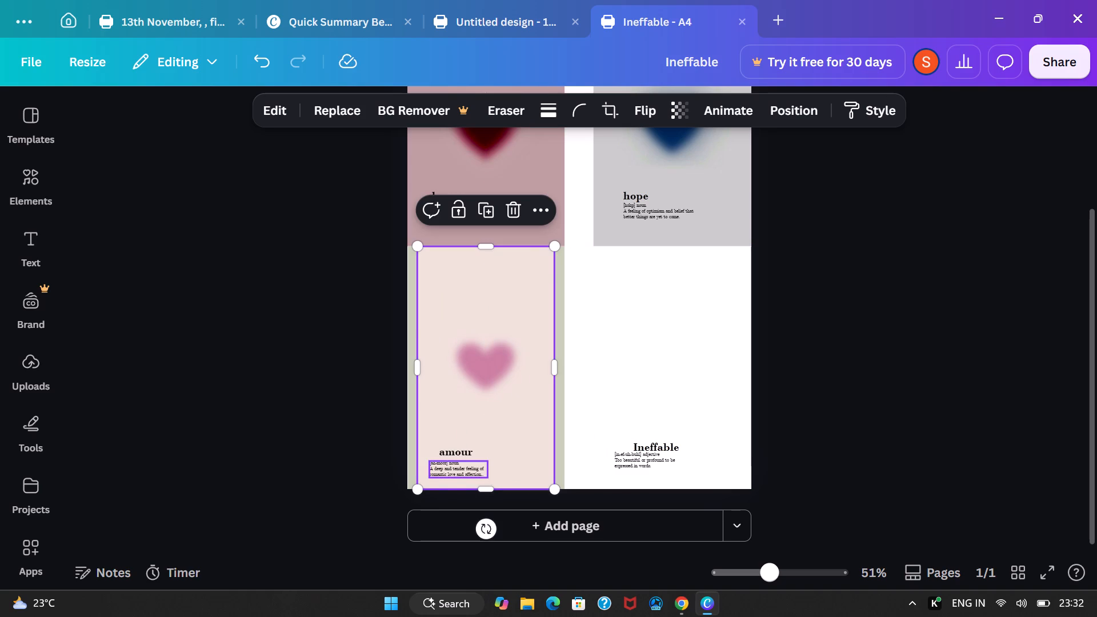
left_click_drag(485, 487, 485, 478, "shift")
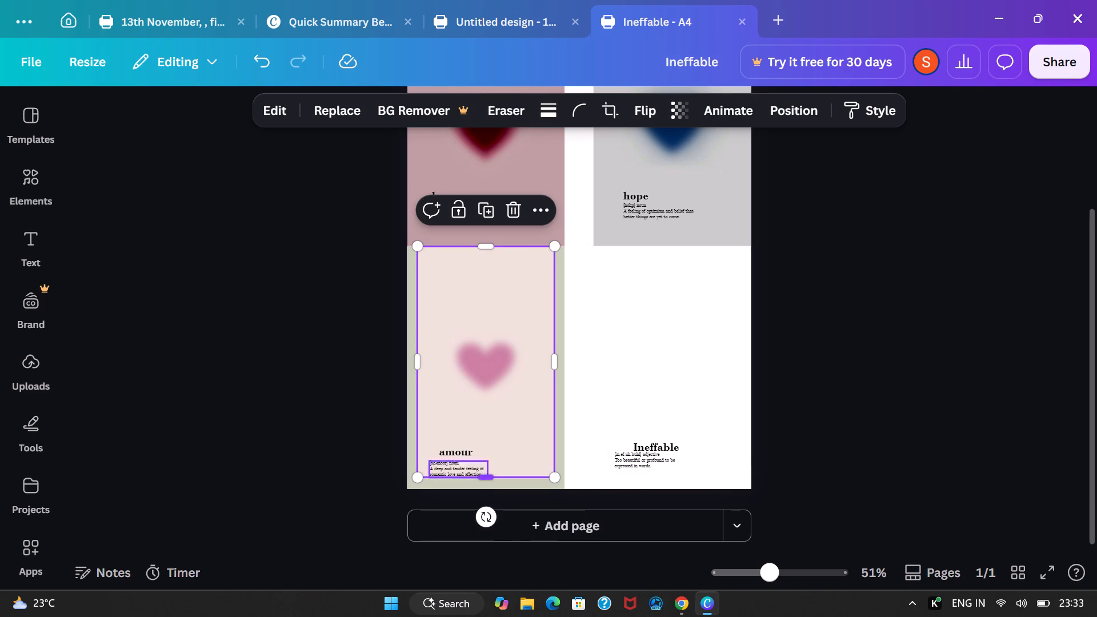
left_click_drag(489, 249, 490, 266, "shift")
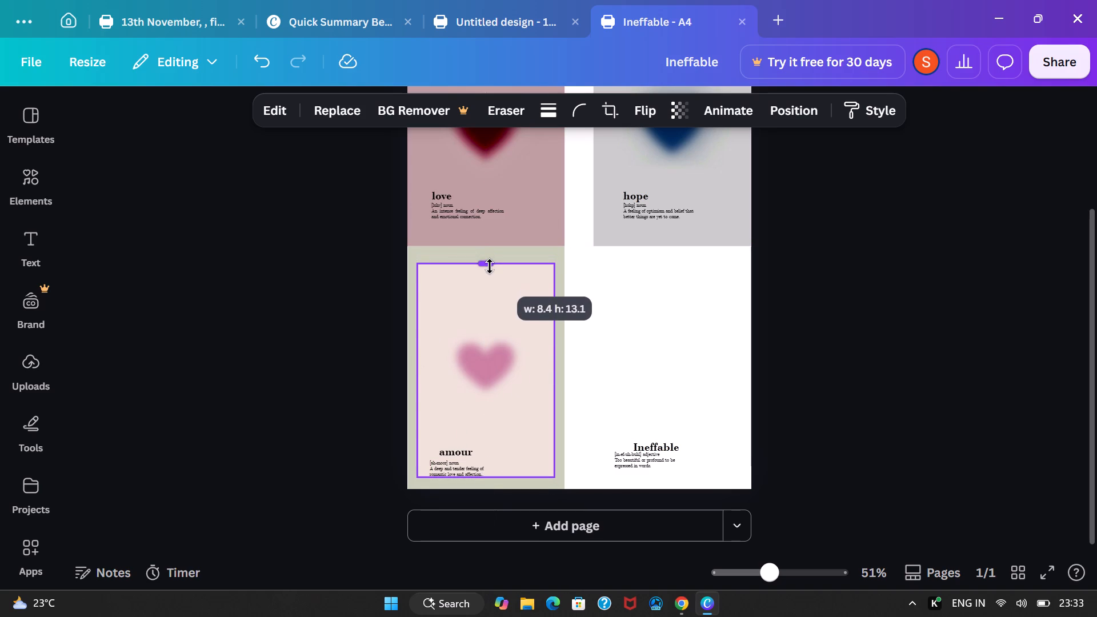
left_click_drag(490, 266, 490, 257, "shift")
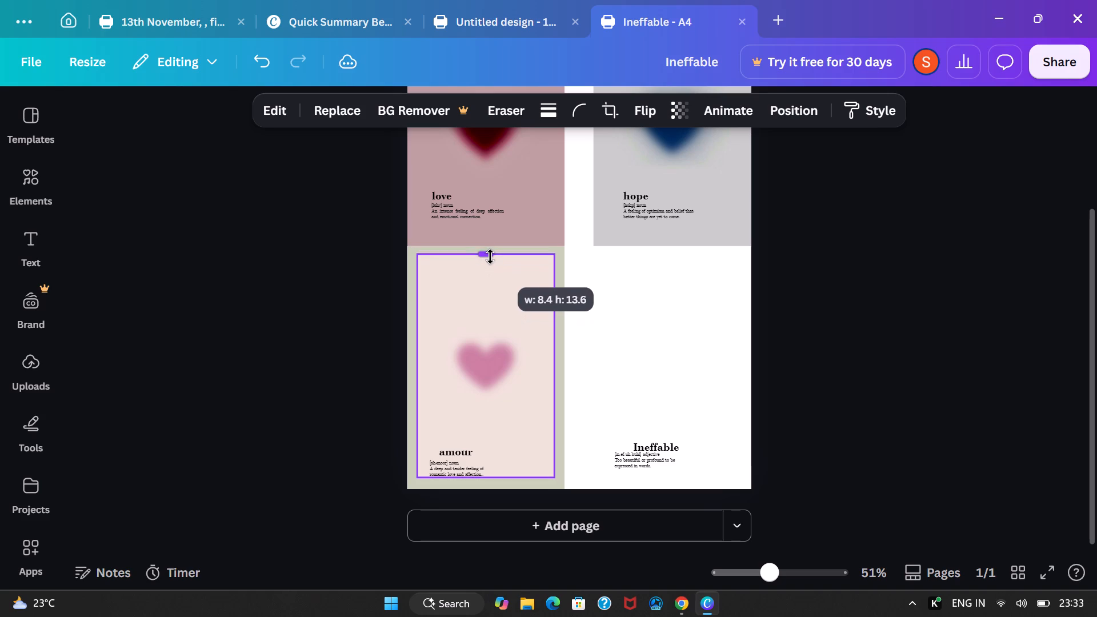
left_click_drag(490, 257, 491, 259, "shift")
Align the pink panel with the green panel's upper-left corner and scale it up to about 8.7 wide.
left_click_drag(486, 327, 486, 327)
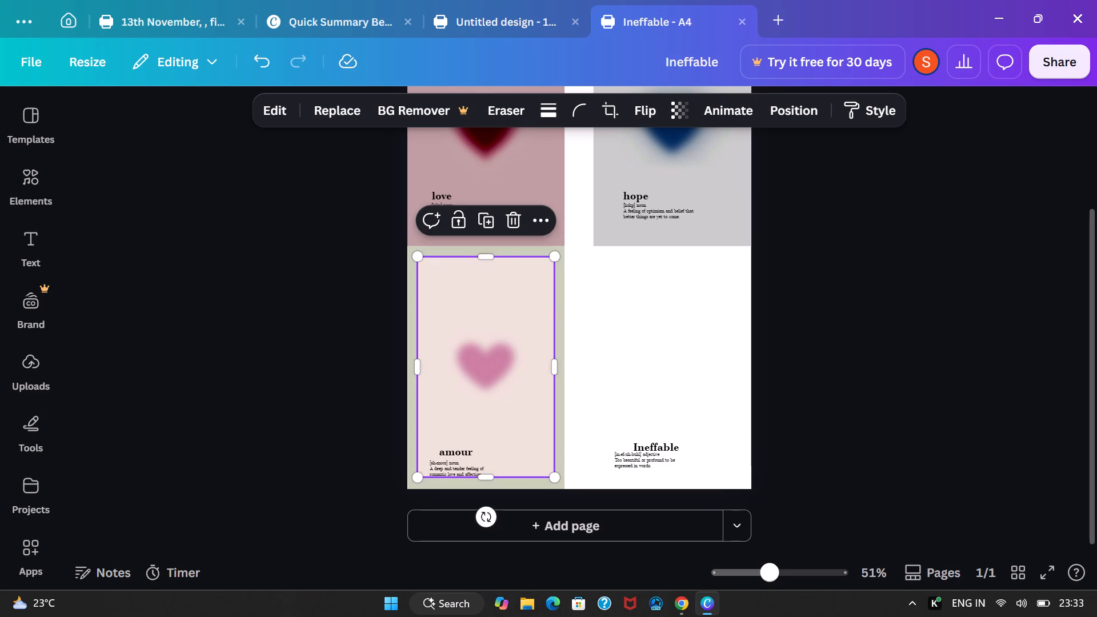
left_click_drag(486, 327, 478, 316)
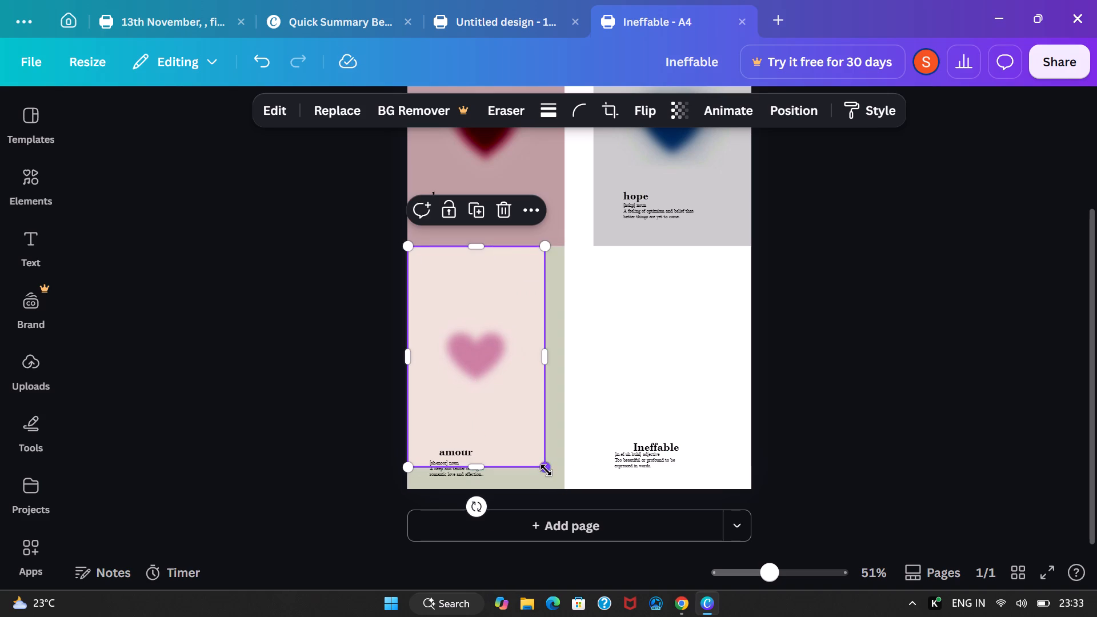
left_click_drag(546, 470, 576, 491)
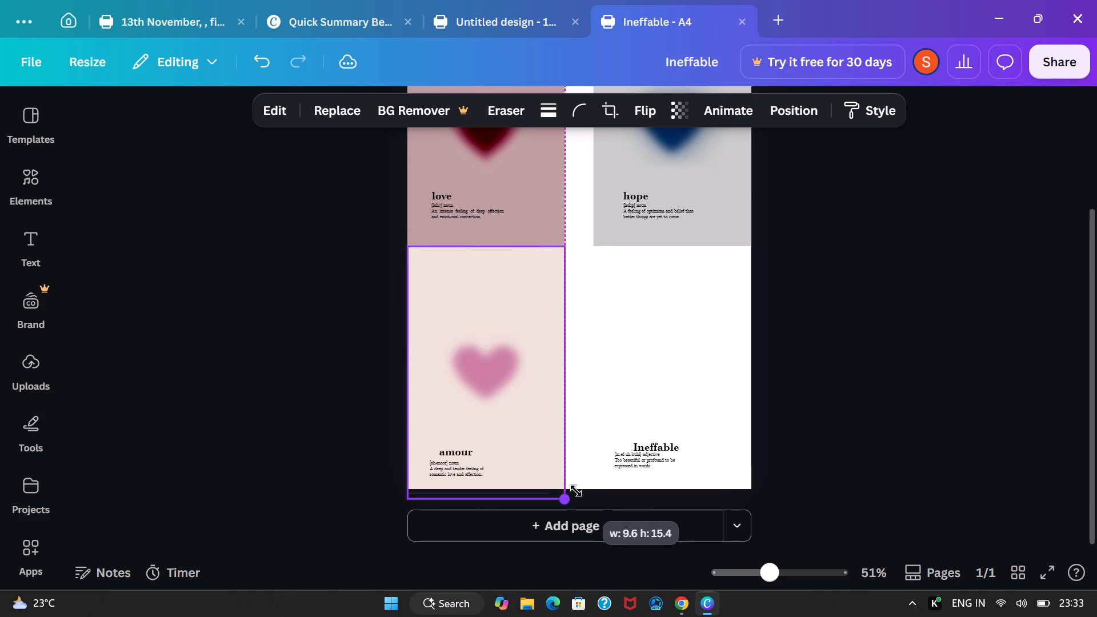
left_click_drag(576, 491, 565, 479)
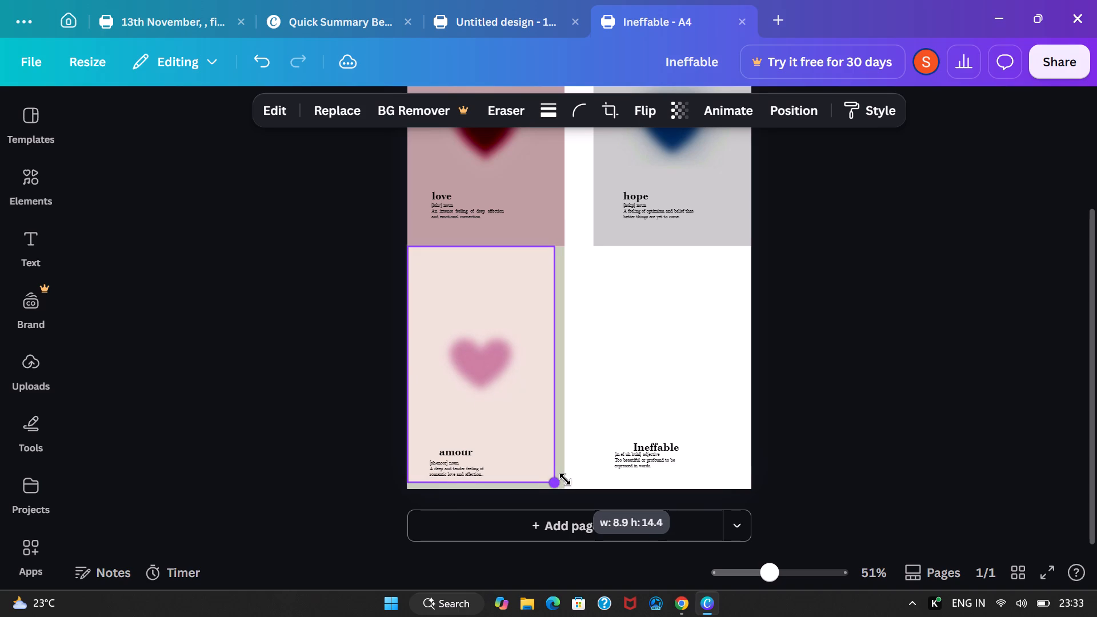
left_click_drag(565, 479, 565, 479)
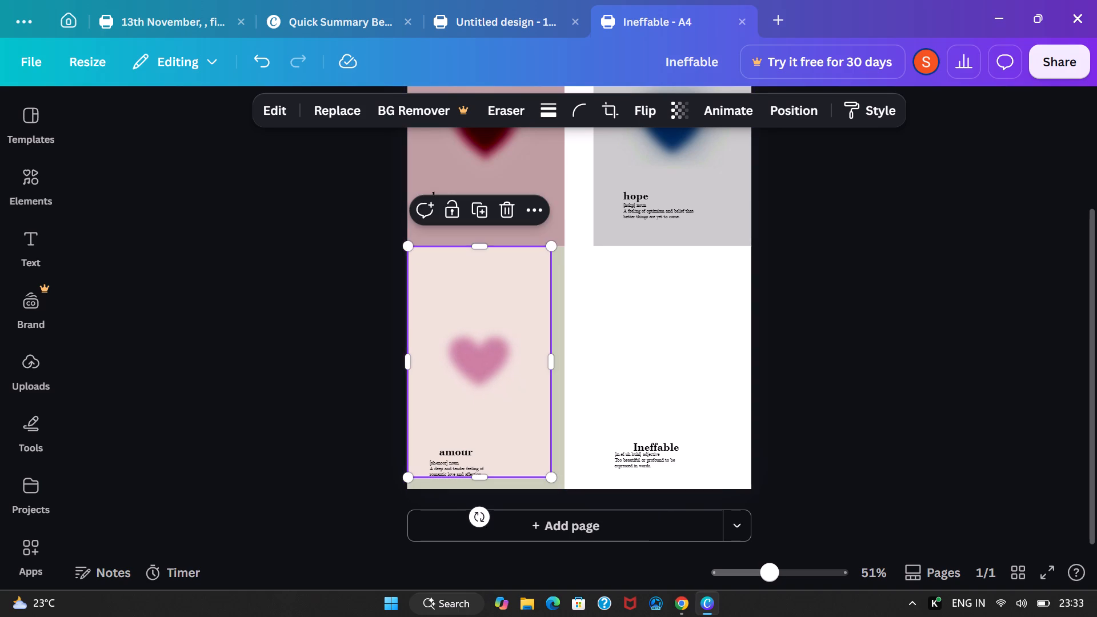
Shift the pink panel within the green one and crop its top edge to a height of about 13.7.
left_click_drag(472, 375, 481, 376)
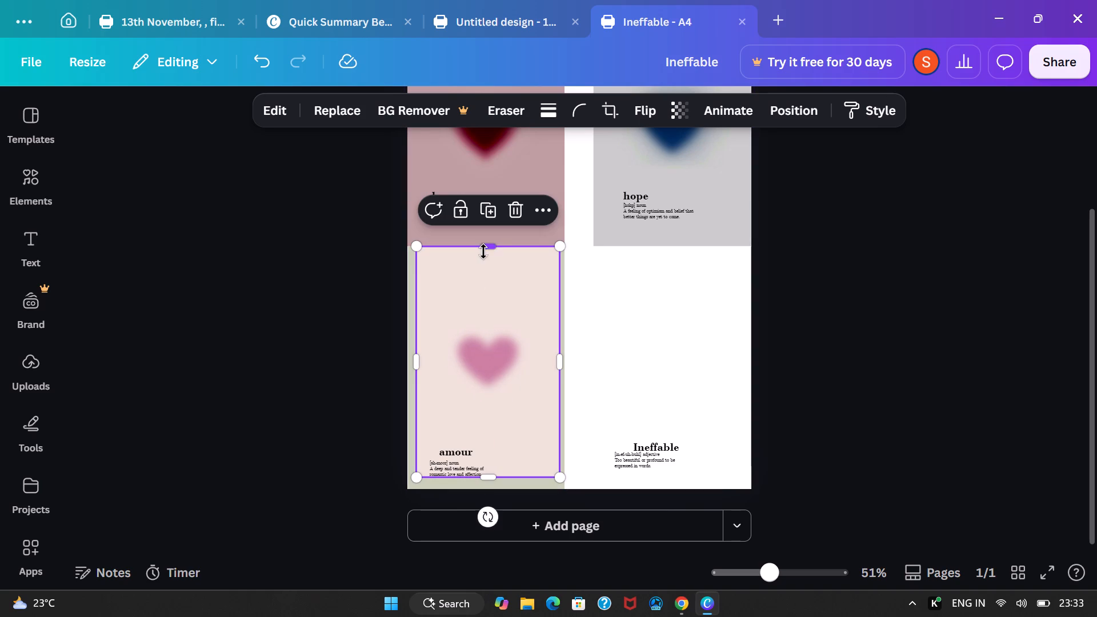
left_click_drag(485, 249, 489, 255, "shift")
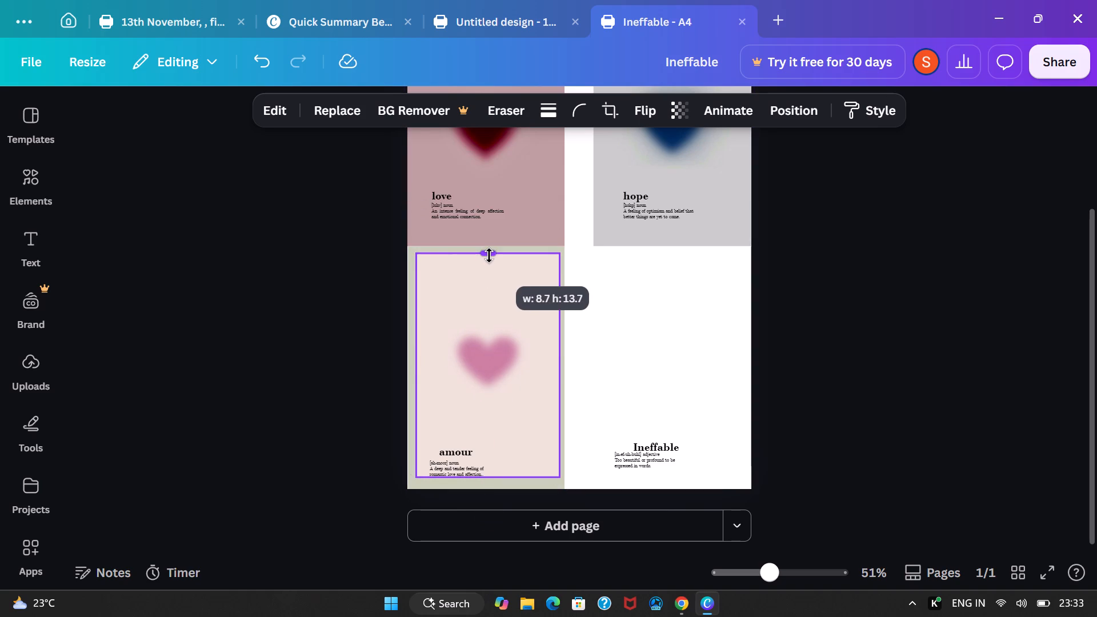
left_click_drag(489, 255, 490, 256, "shift")
Realign the pink panel with the green panel's upper-left corner and scale it up to match the green panel's size.
left_click_drag(499, 346, 493, 339)
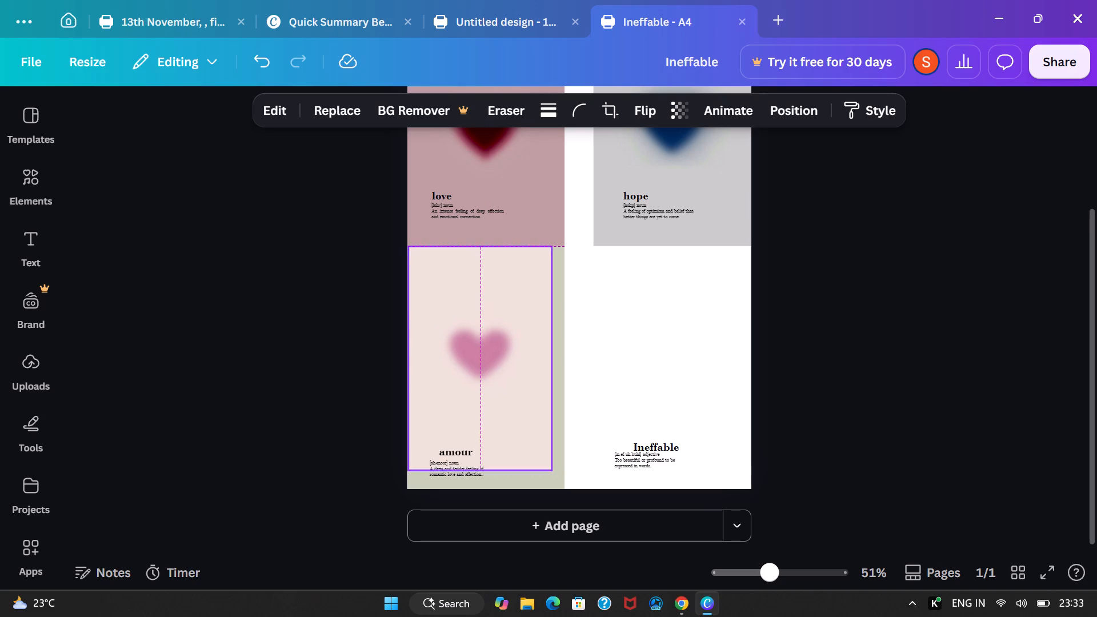
left_click_drag(493, 339, 490, 338)
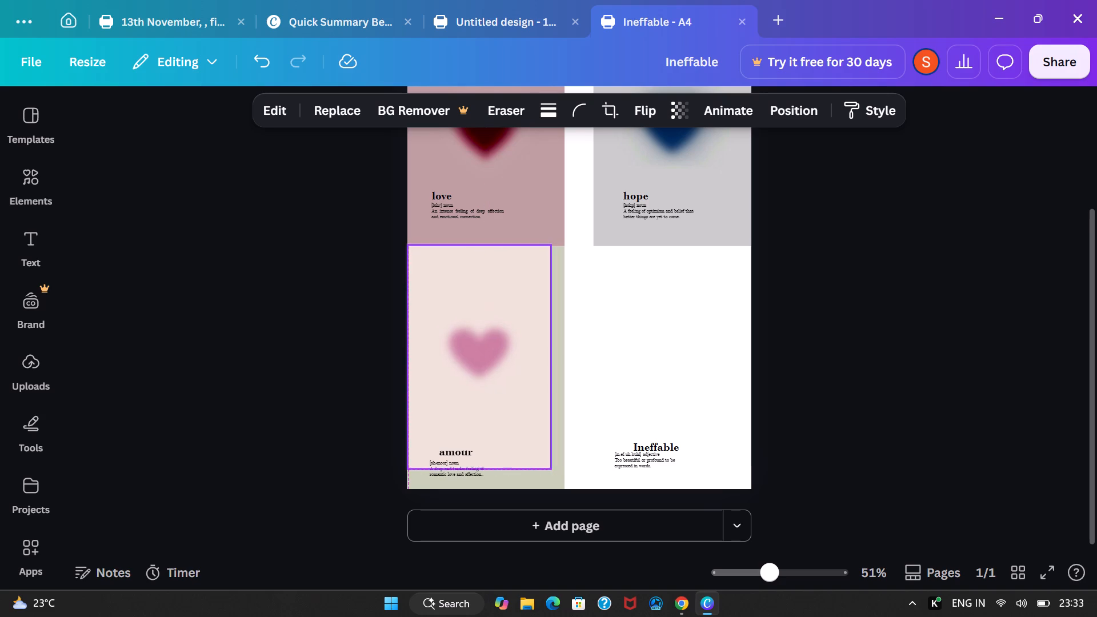
left_click_drag(490, 338, 493, 337)
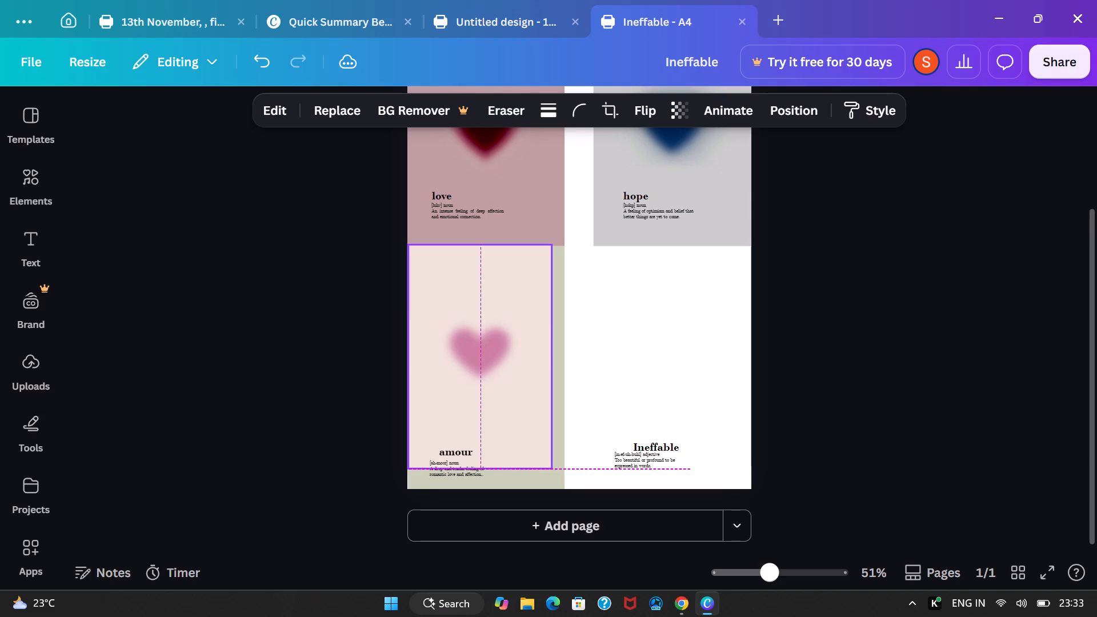
left_click_drag(493, 337, 491, 337)
left_click_drag(547, 467, 560, 480)
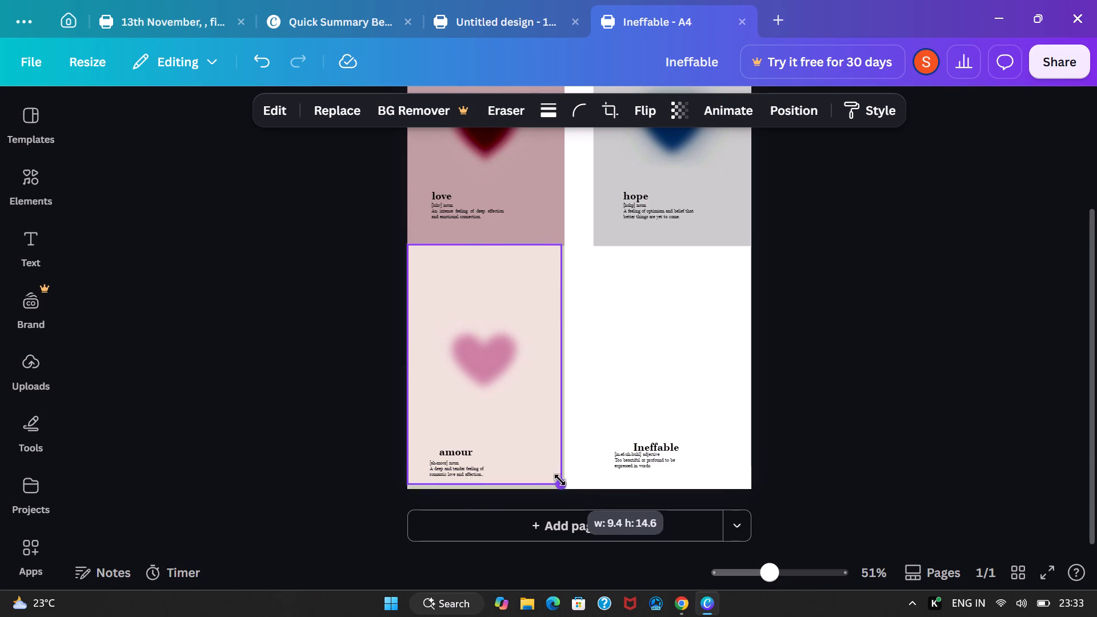
left_click_drag(560, 480, 563, 481)
Move the resized pink panel back behind the Ineffable text, beneath the hope panel and against the page's right edge.
left_click_drag(487, 411, 639, 426)
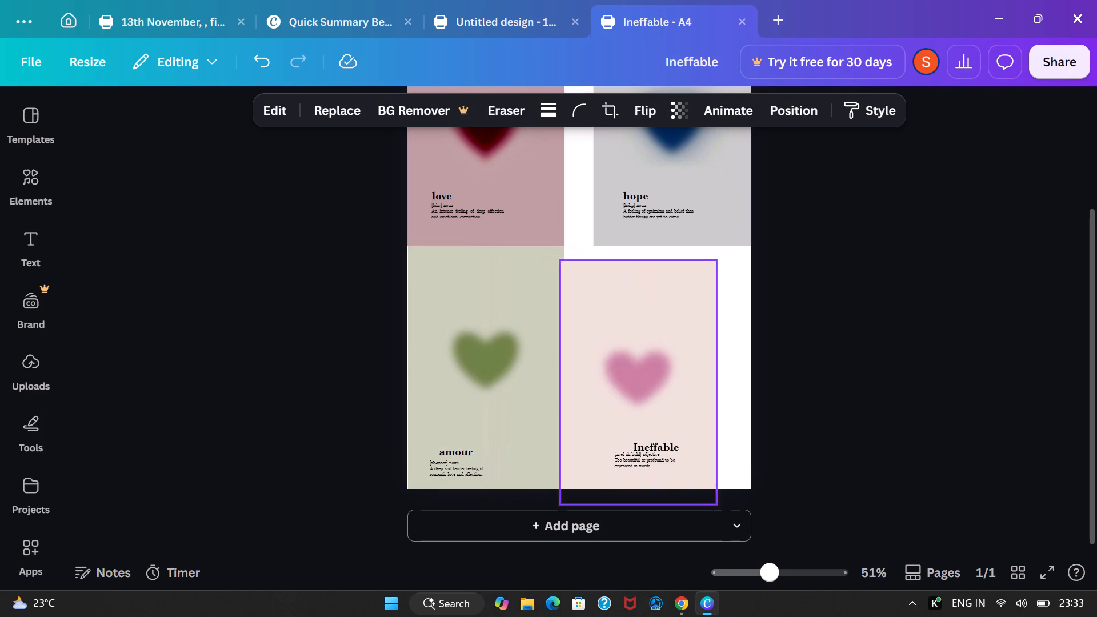
left_click_drag(639, 426, 676, 416)
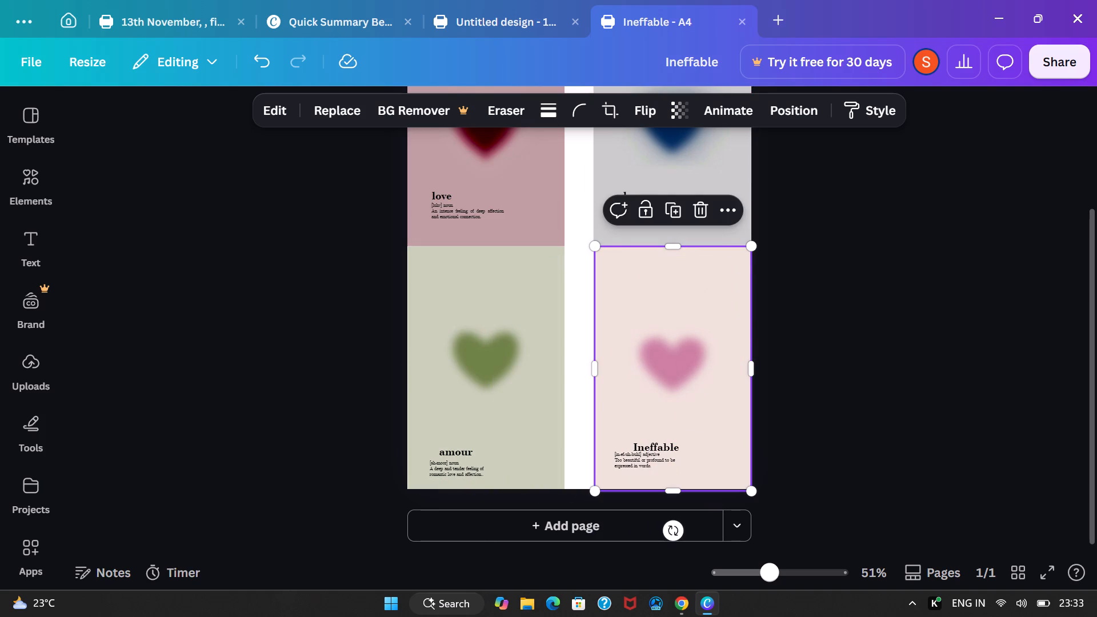
scroll(842, 305, "up", 1)
scroll(823, 312, "down", 3)
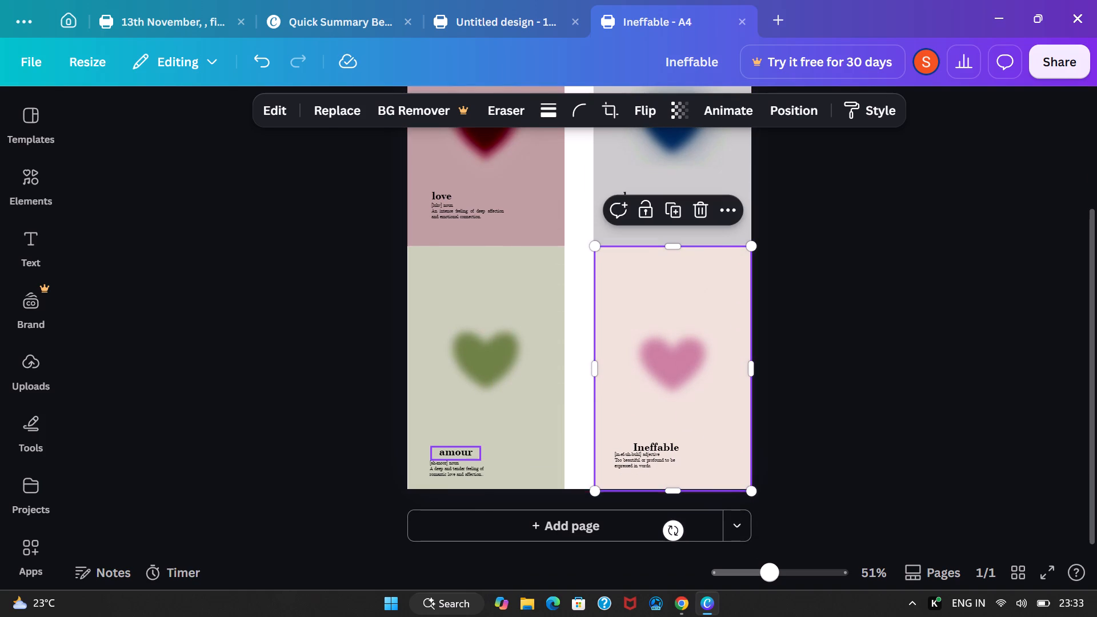
Narrow the amour heading's text box until it fits closely around the word on a single line.
left_click_drag(455, 450, 448, 450)
double_click(442, 450)
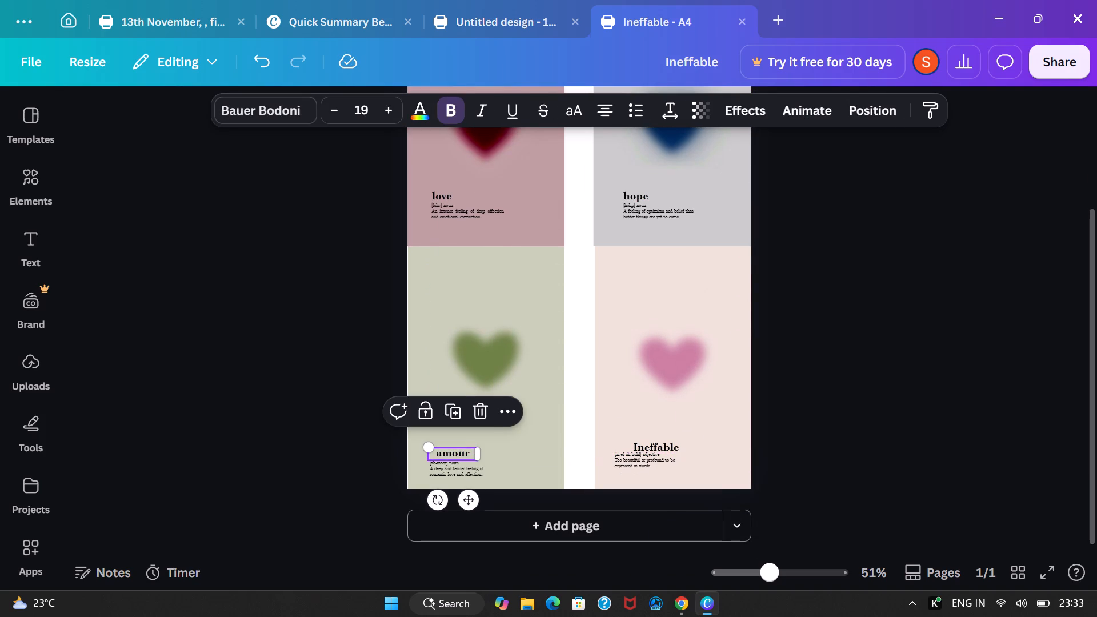
left_click(440, 453)
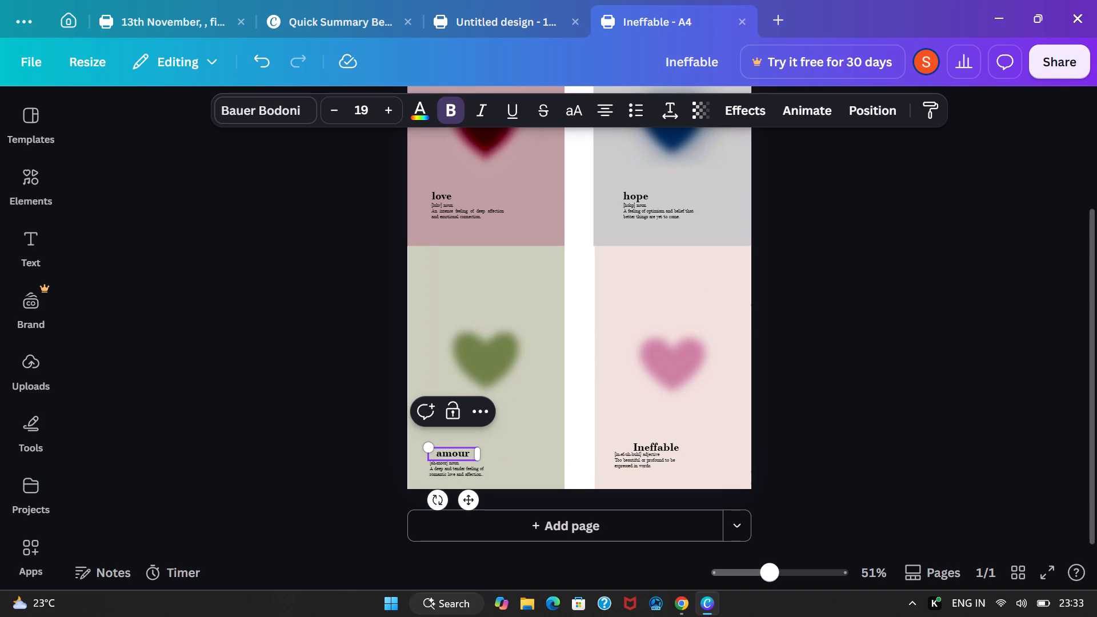
left_click(438, 454)
key("BackSpace")
key("BackSpace")
key("BackSpace")
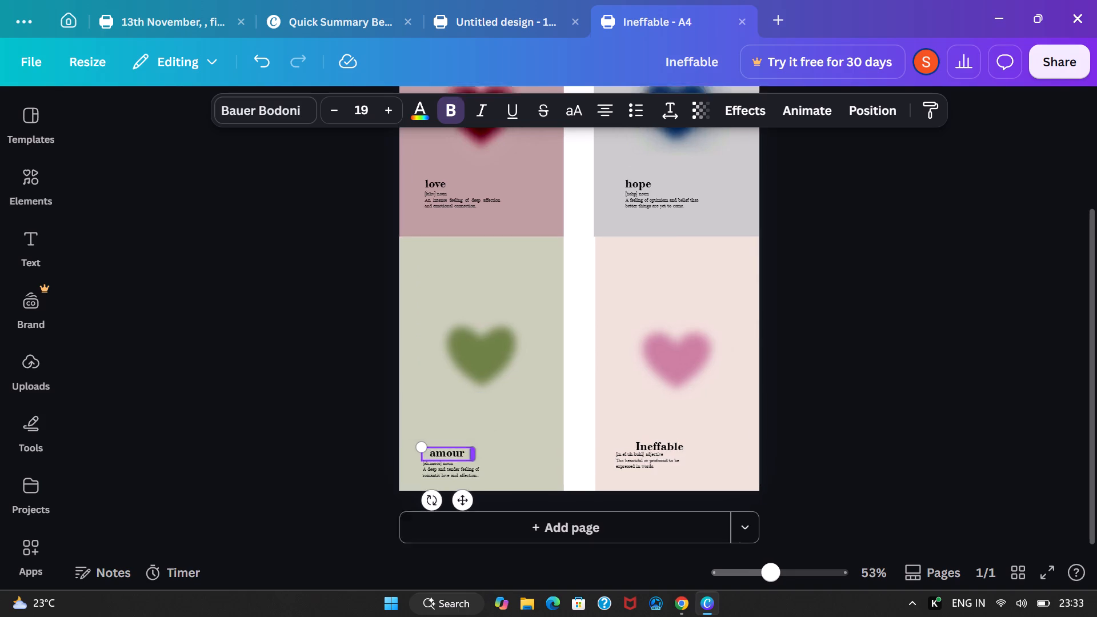
left_click_drag(391, 452, 389, 452)
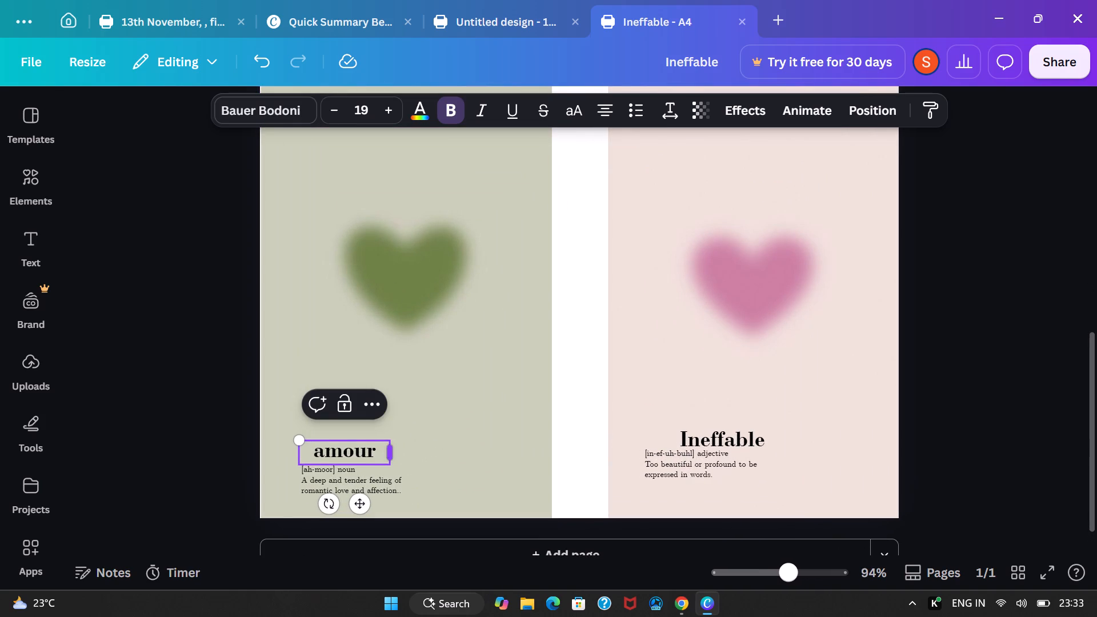
left_click_drag(389, 452, 366, 450)
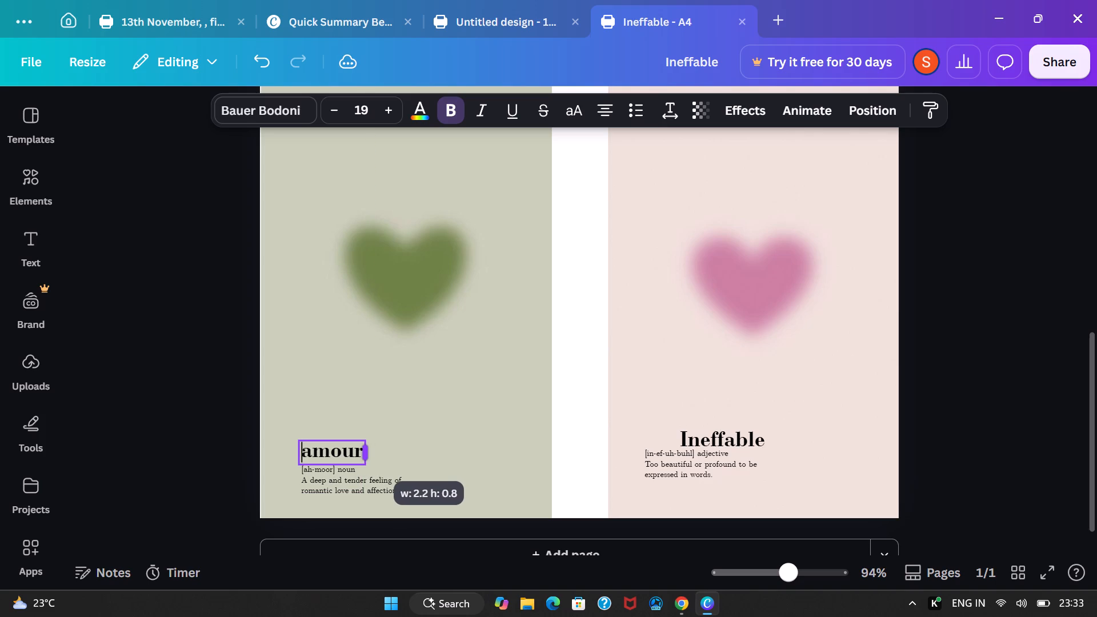
left_click_drag(366, 450, 362, 450)
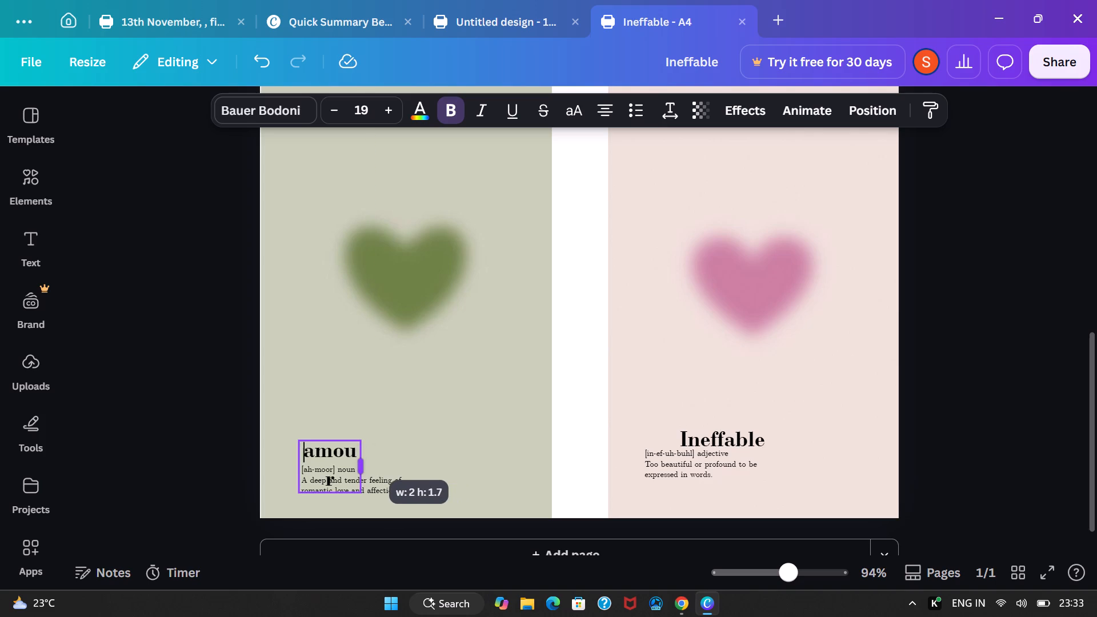
left_click_drag(362, 450, 363, 450)
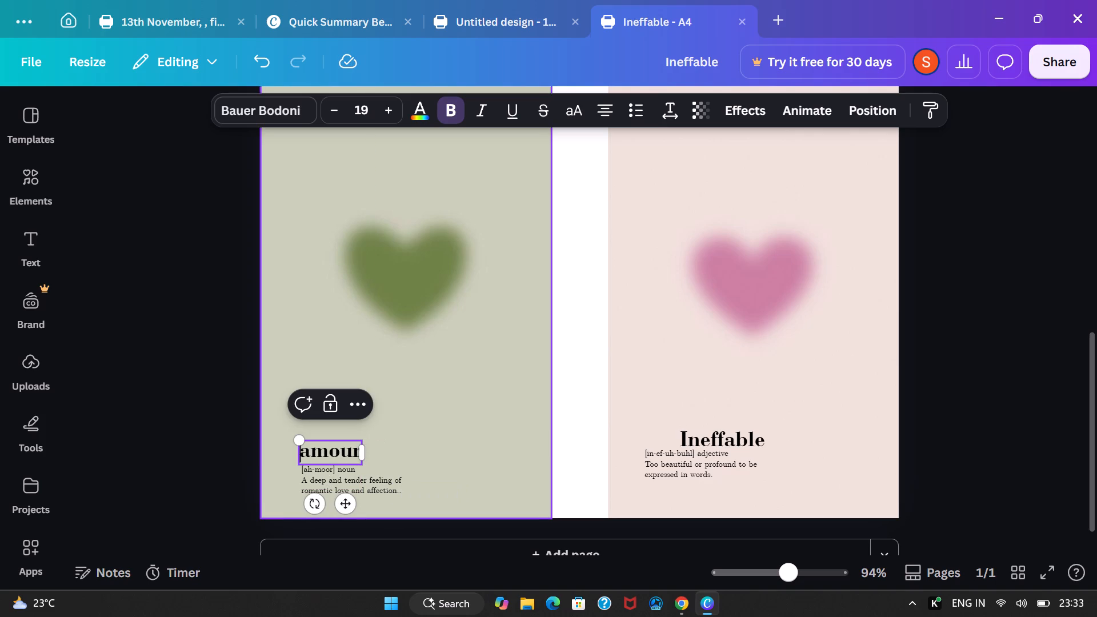
Move the amour heading up, clear of its definition, and align its left edge with the love text above.
scroll(479, 380, "up", 2)
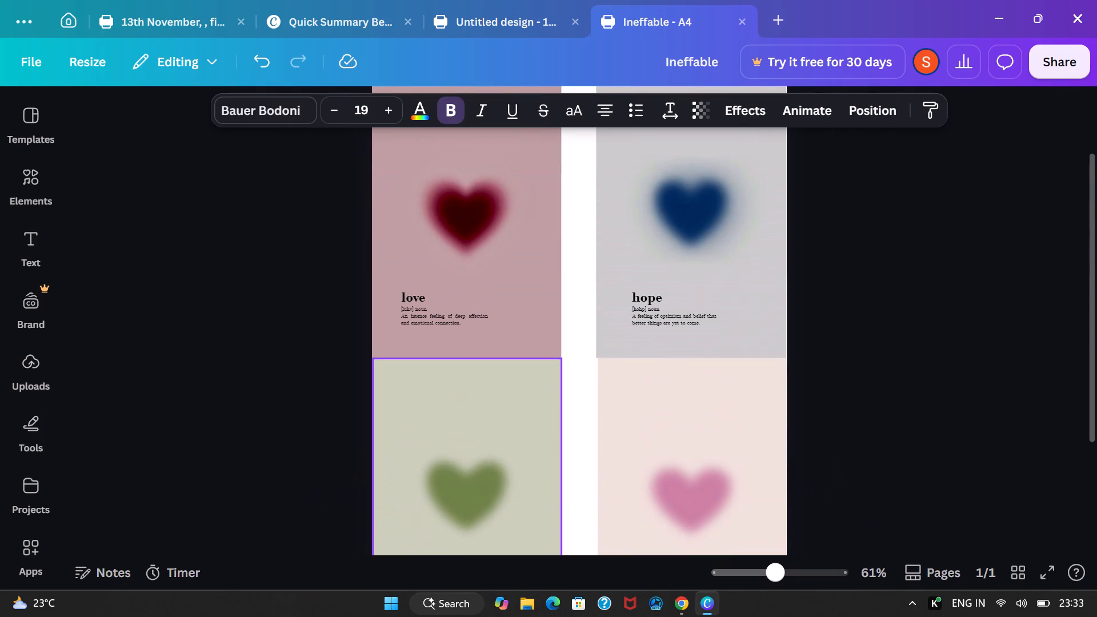
scroll(471, 428, "down", 1)
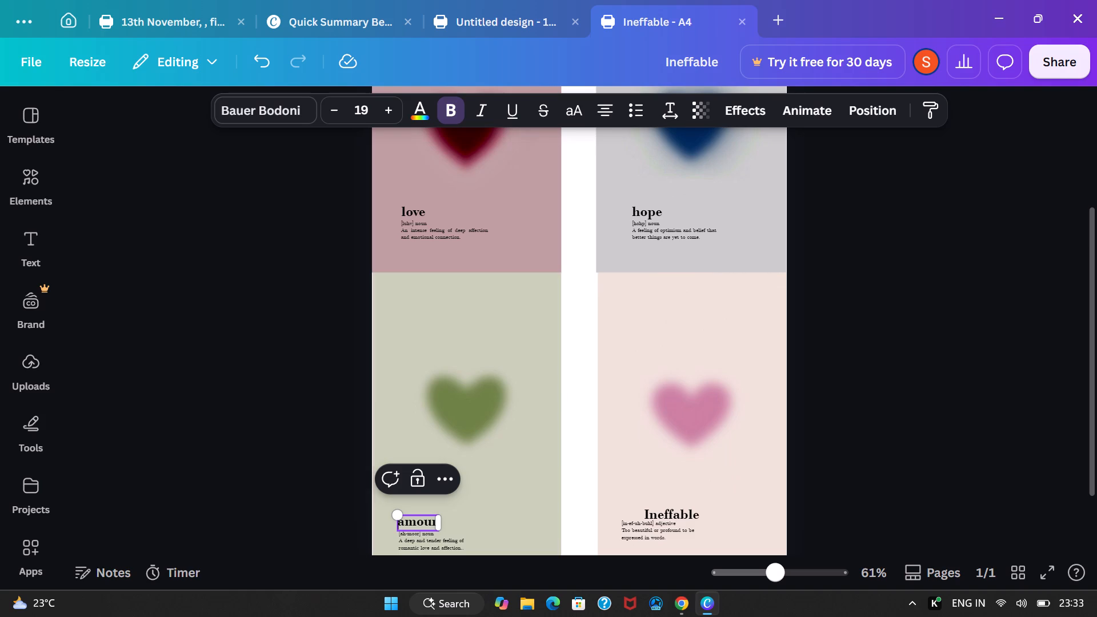
left_click(275, 403)
left_click_drag(416, 520, 418, 503)
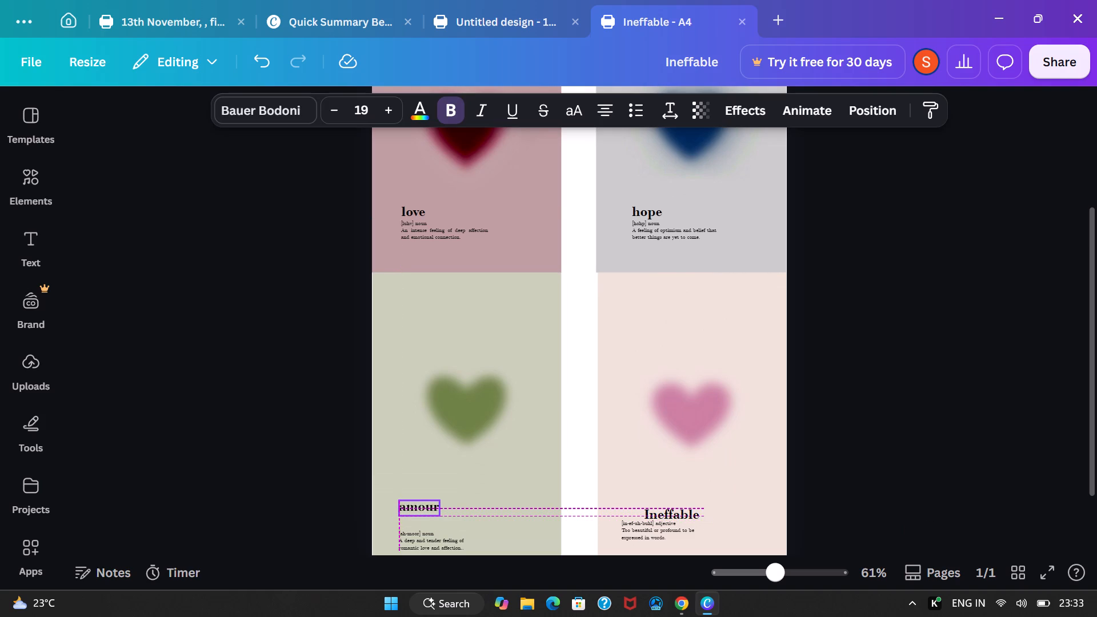
left_click_drag(418, 503, 415, 502)
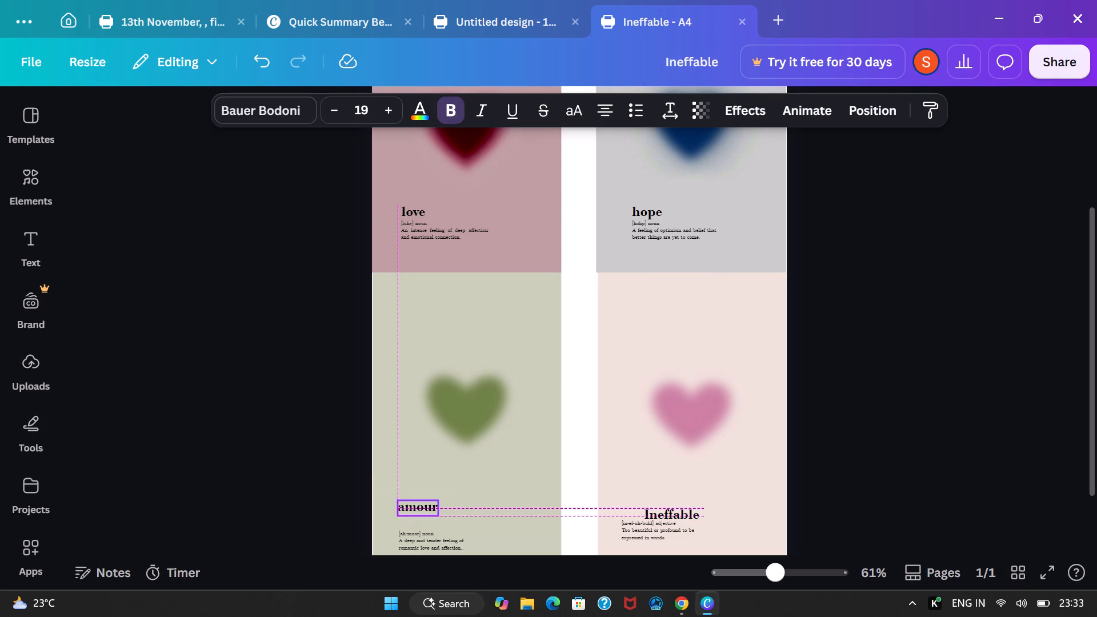
left_click_drag(415, 502, 418, 488)
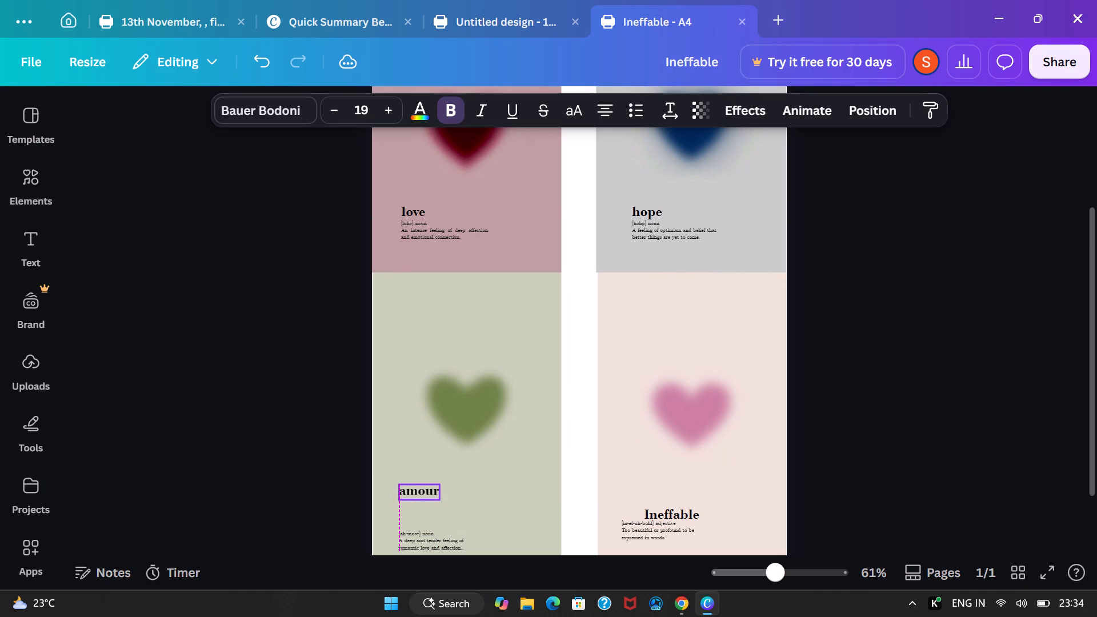
left_click_drag(418, 488, 418, 493)
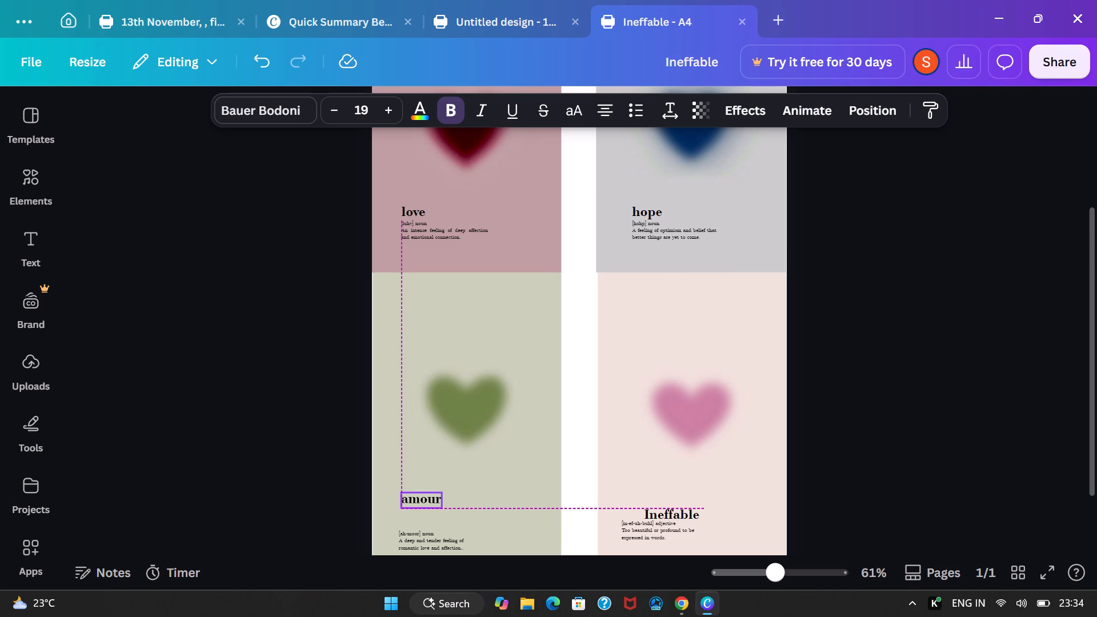
left_click_drag(418, 493, 421, 488)
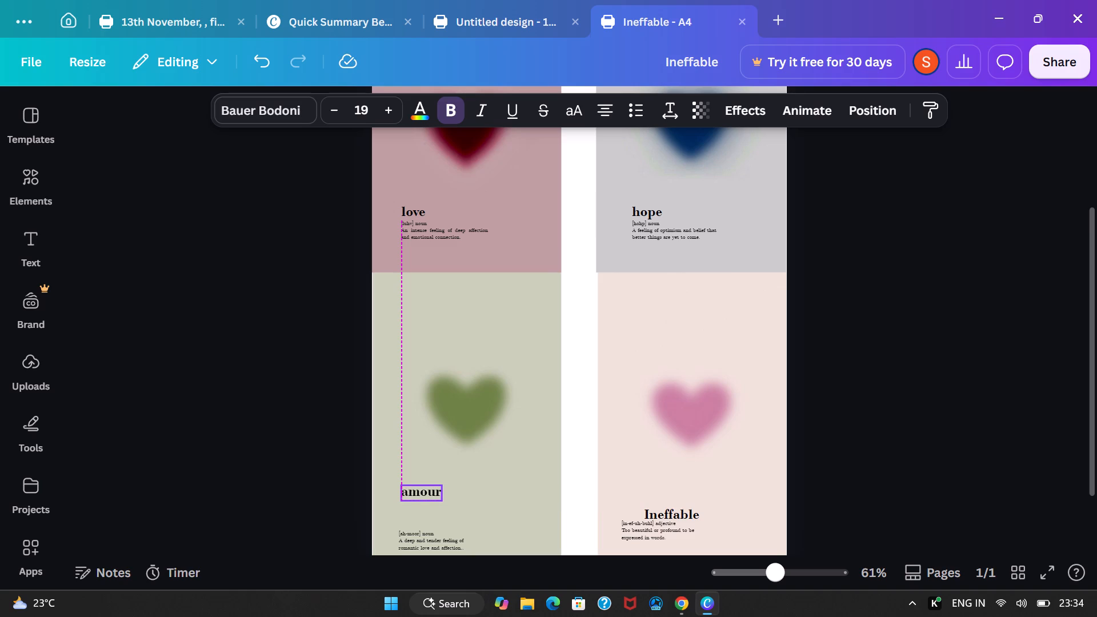
left_click_drag(421, 488, 421, 493)
left_click(329, 518)
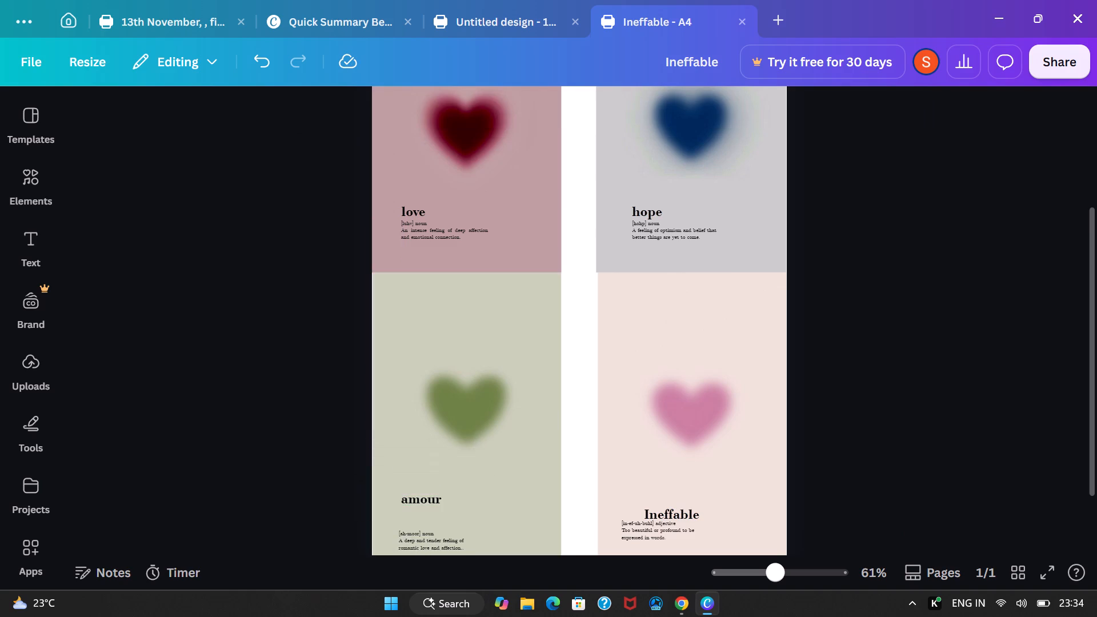
Move the amour definition up to sit just beneath its heading, using the hope text's spacing as reference.
left_click_drag(414, 540, 415, 518)
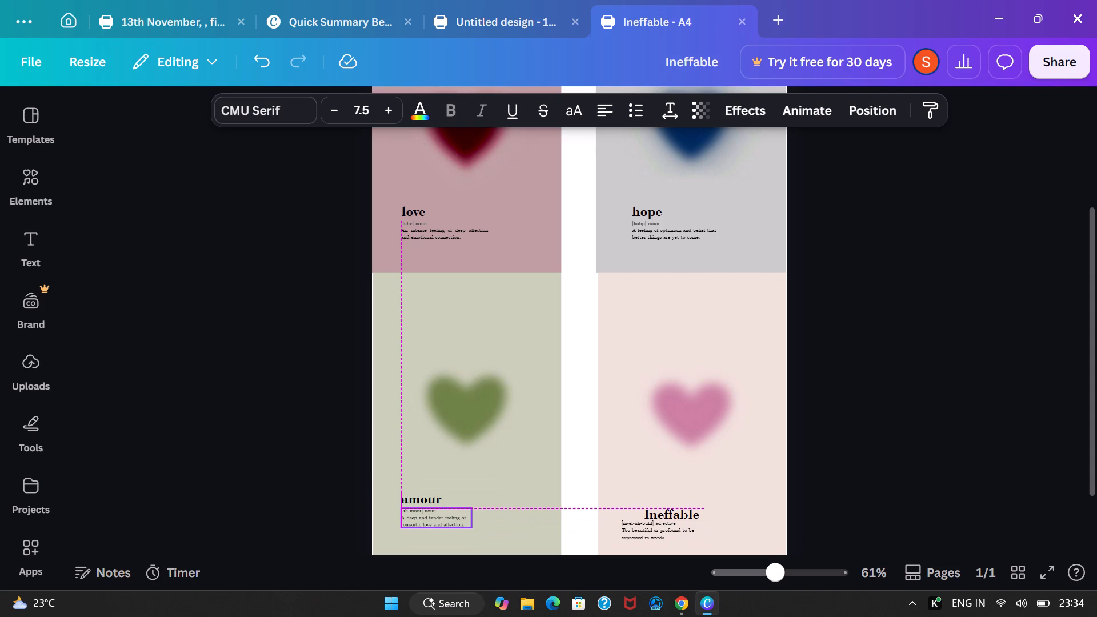
left_click_drag(415, 518, 415, 516)
left_click_drag(415, 516, 416, 520)
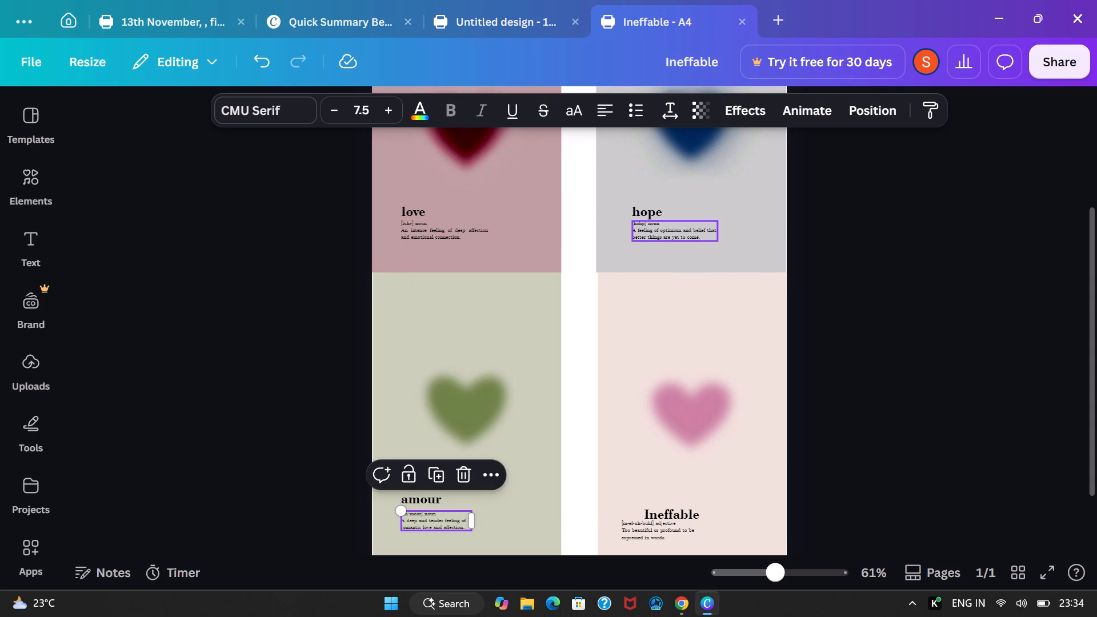
left_click(660, 227)
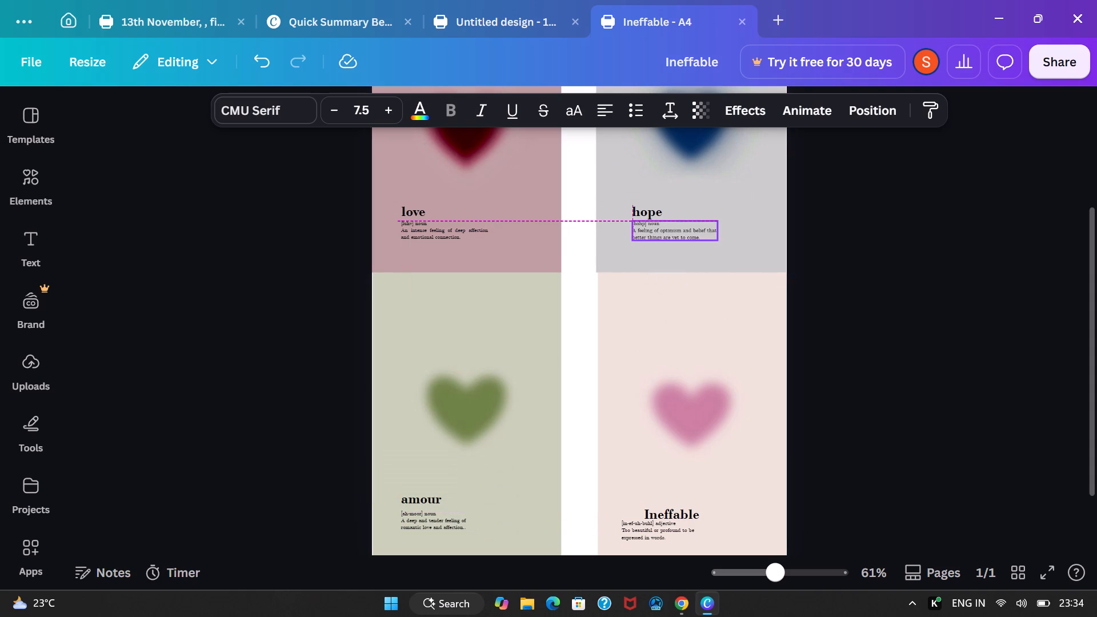
left_click(649, 211)
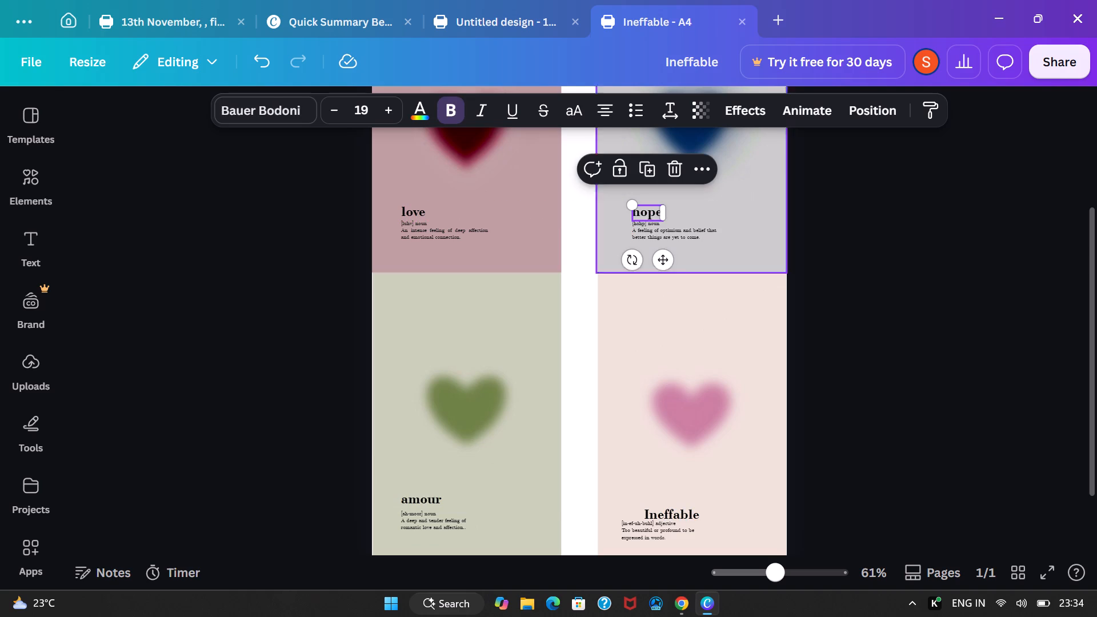
left_click(272, 290)
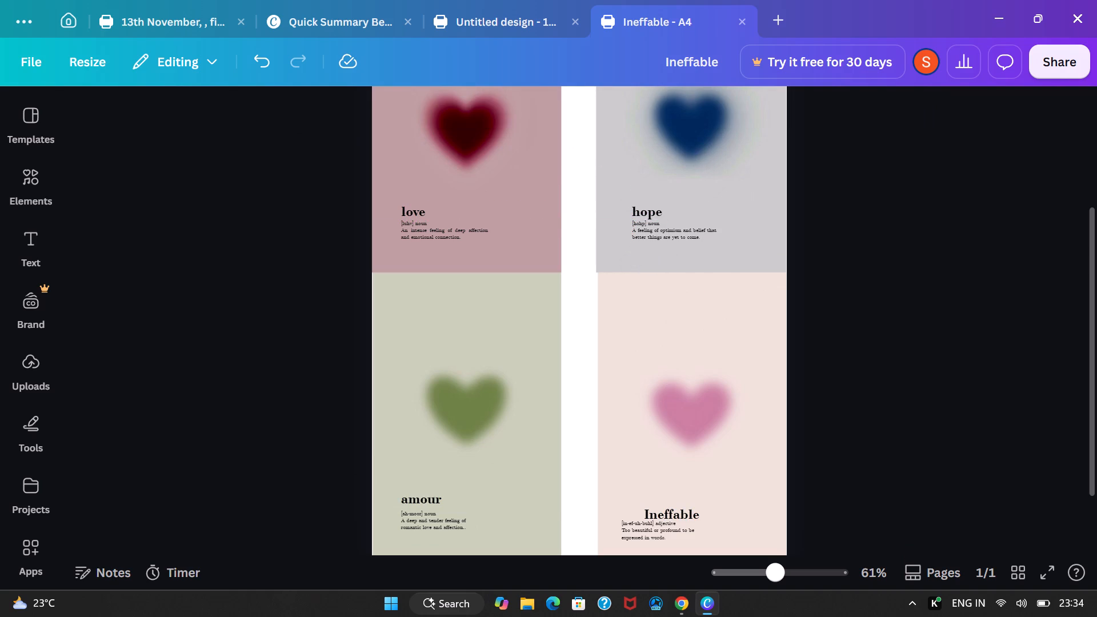
left_click_drag(423, 514, 423, 507)
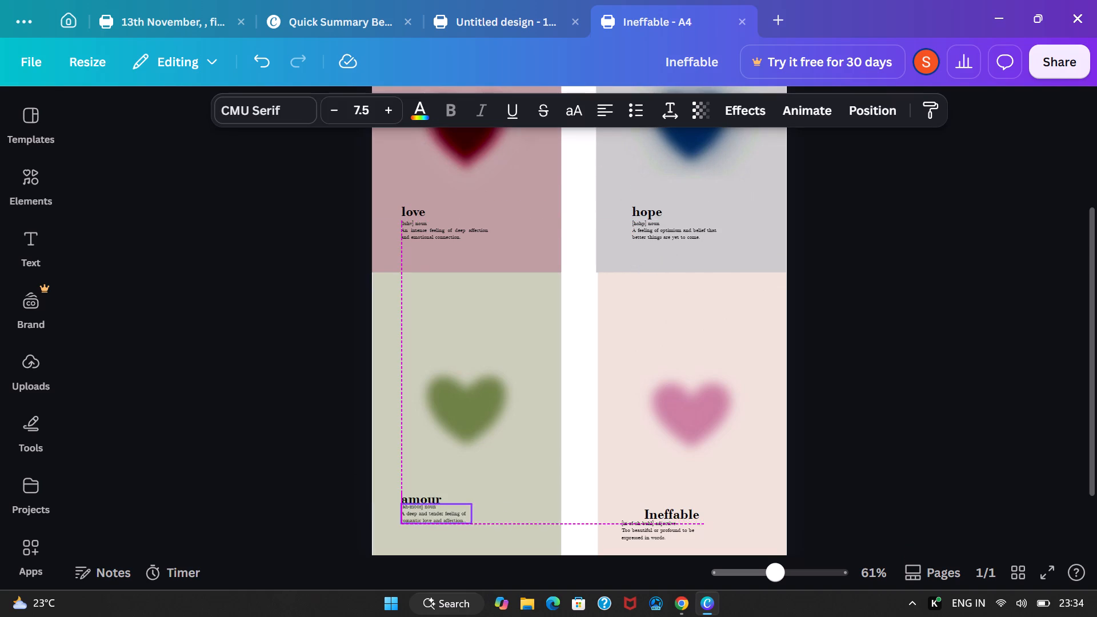
left_click_drag(423, 507, 418, 514)
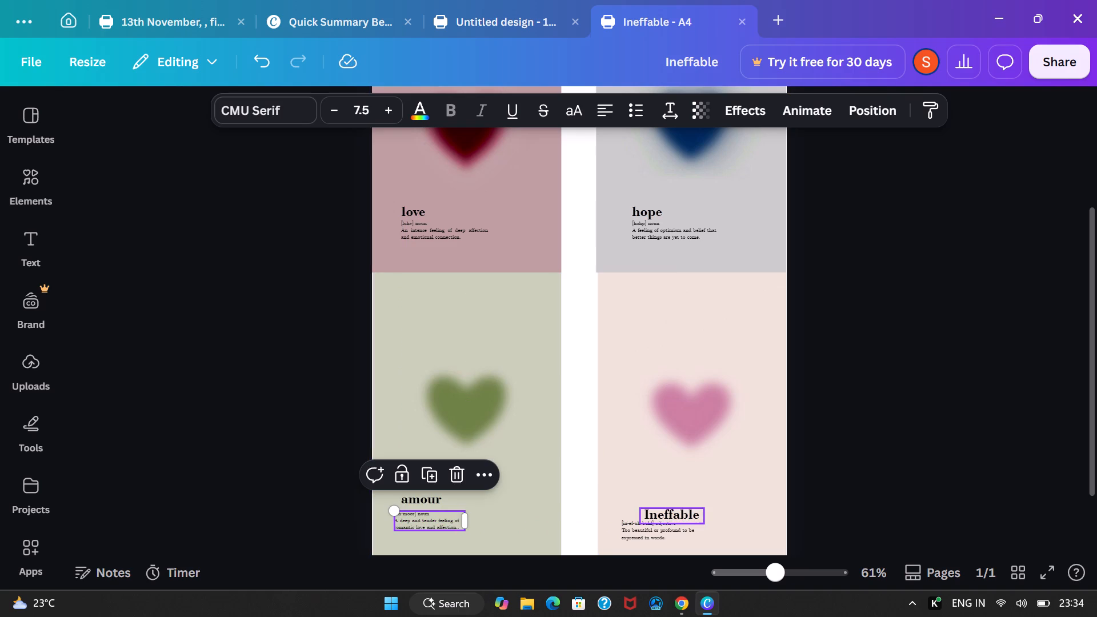
Move the Ineffable heading up off its definition and narrow its text box to fit the word on one line.
left_click_drag(656, 512, 650, 507)
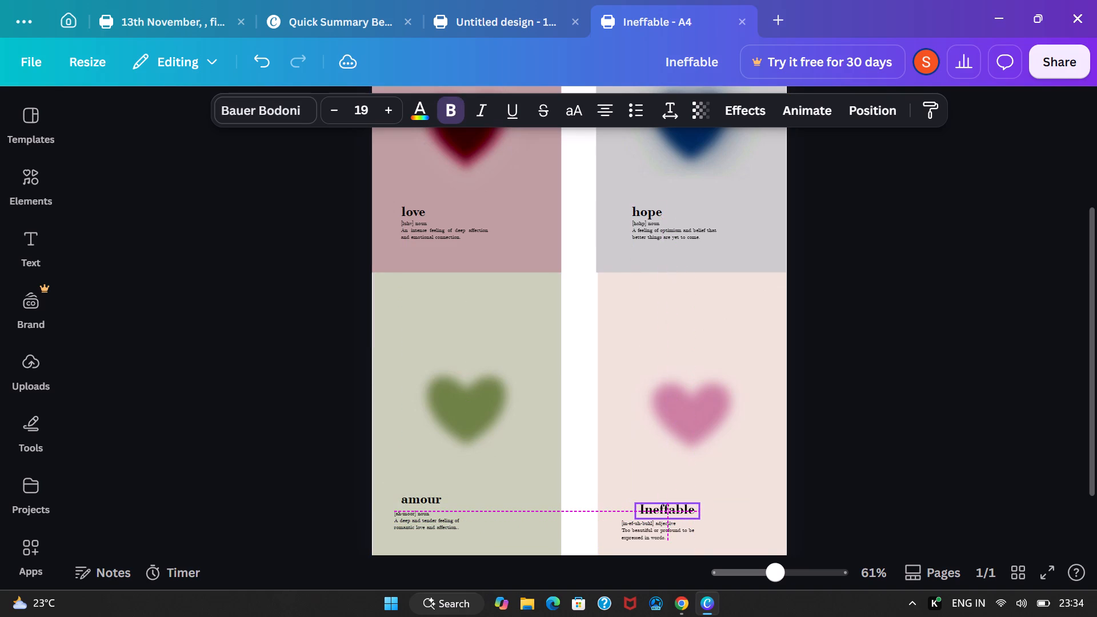
left_click_drag(650, 507, 649, 506)
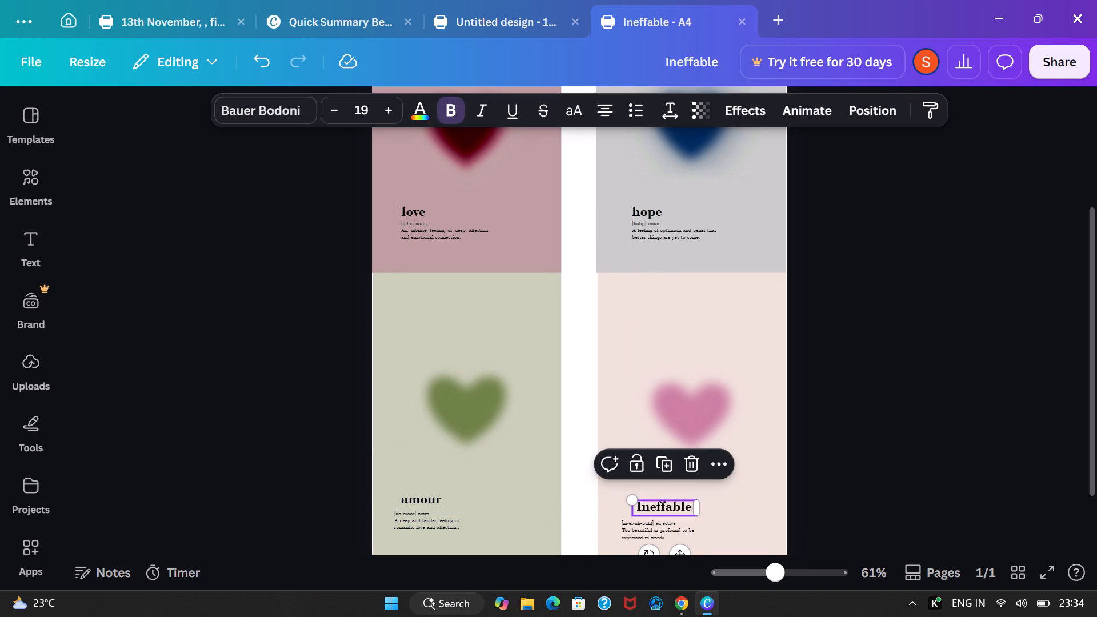
left_click(642, 506)
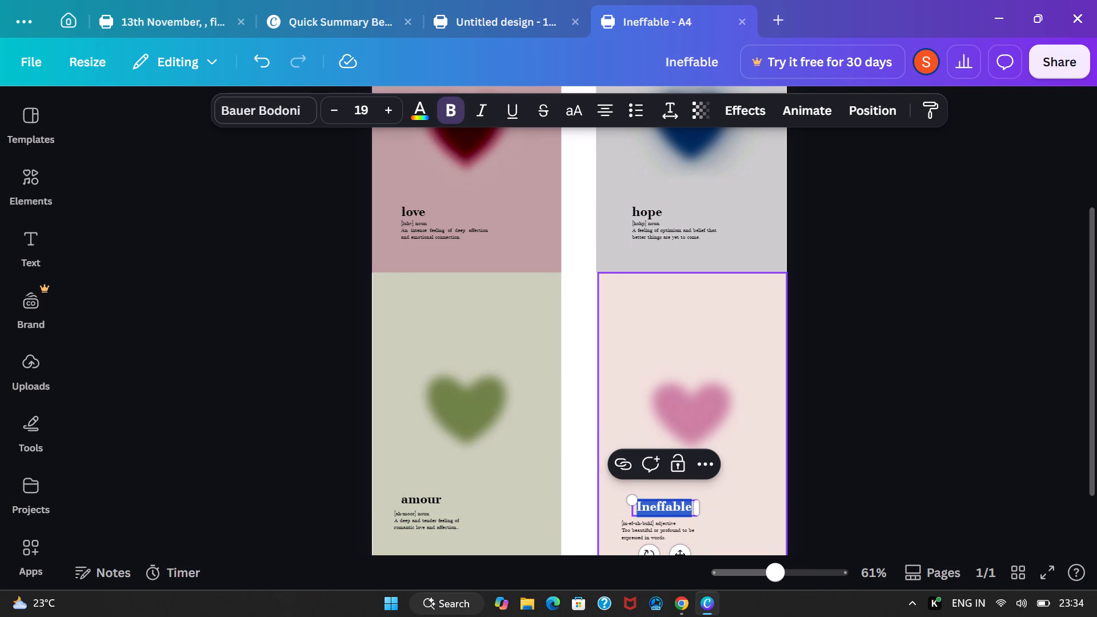
left_click(713, 506)
left_click(676, 502)
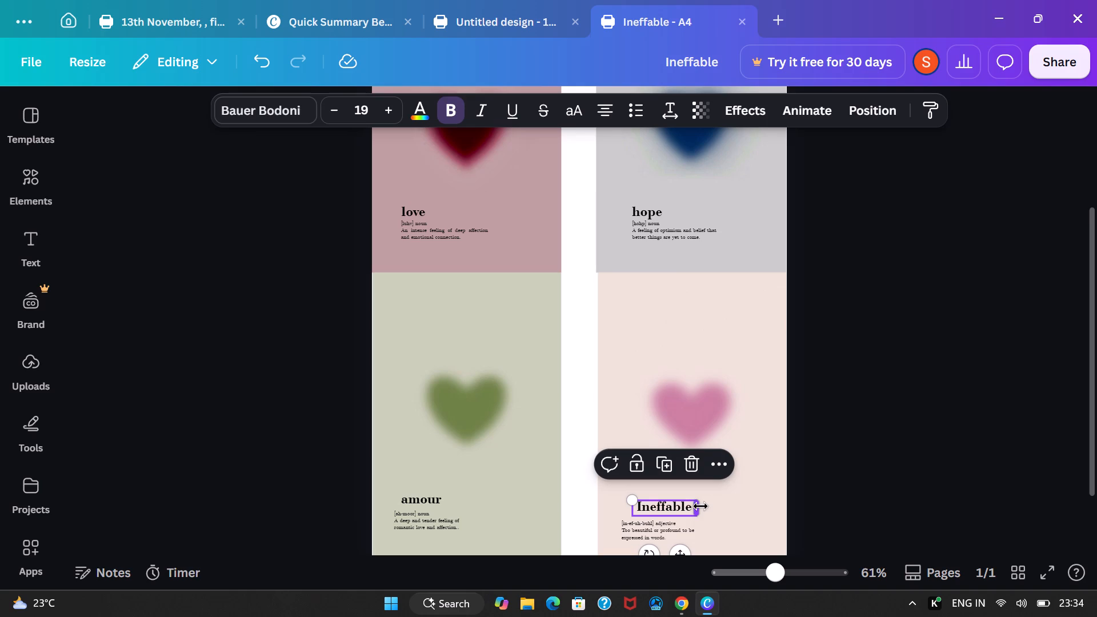
left_click_drag(700, 506, 690, 506)
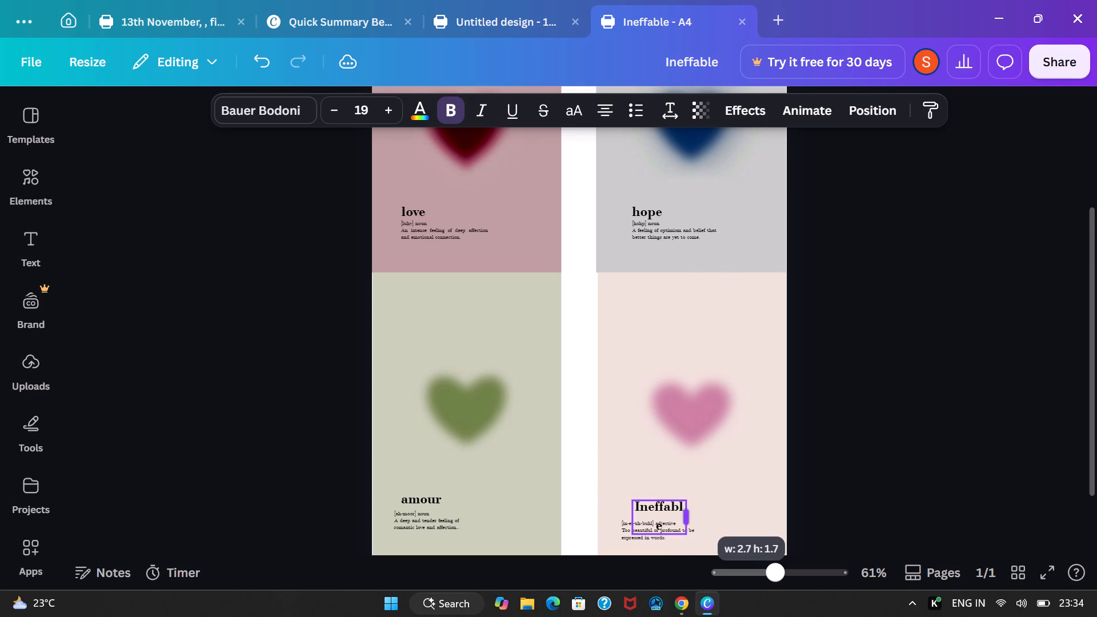
left_click_drag(690, 506, 692, 507)
left_click(884, 478)
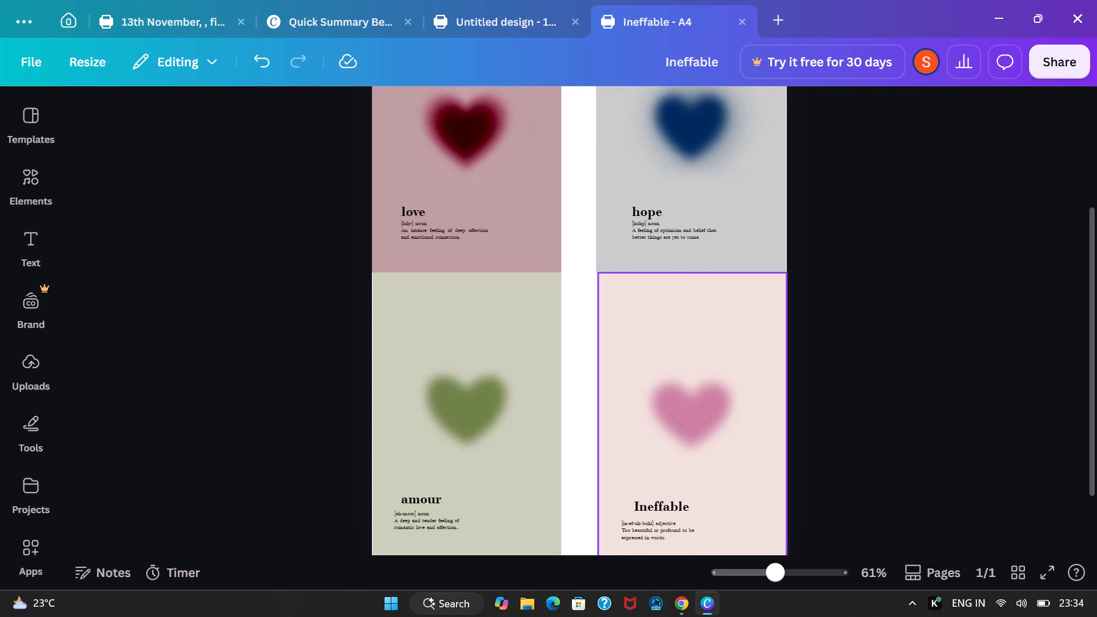
Move the Ineffable definition closely beneath its heading, aligned with the heading's left edge.
left_click(662, 503)
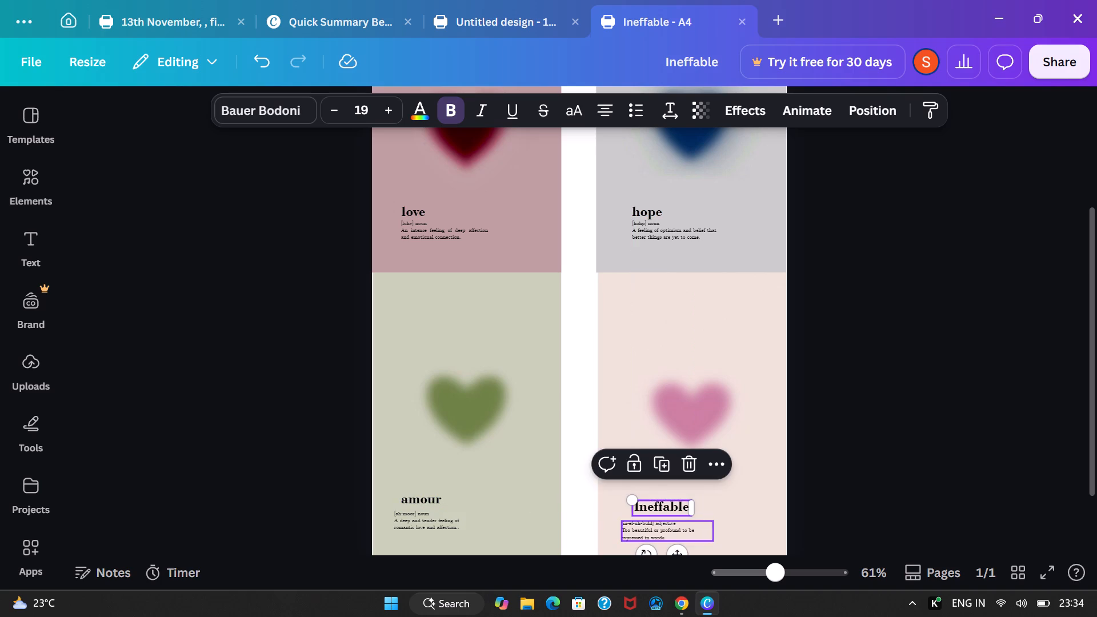
left_click_drag(650, 529, 663, 528)
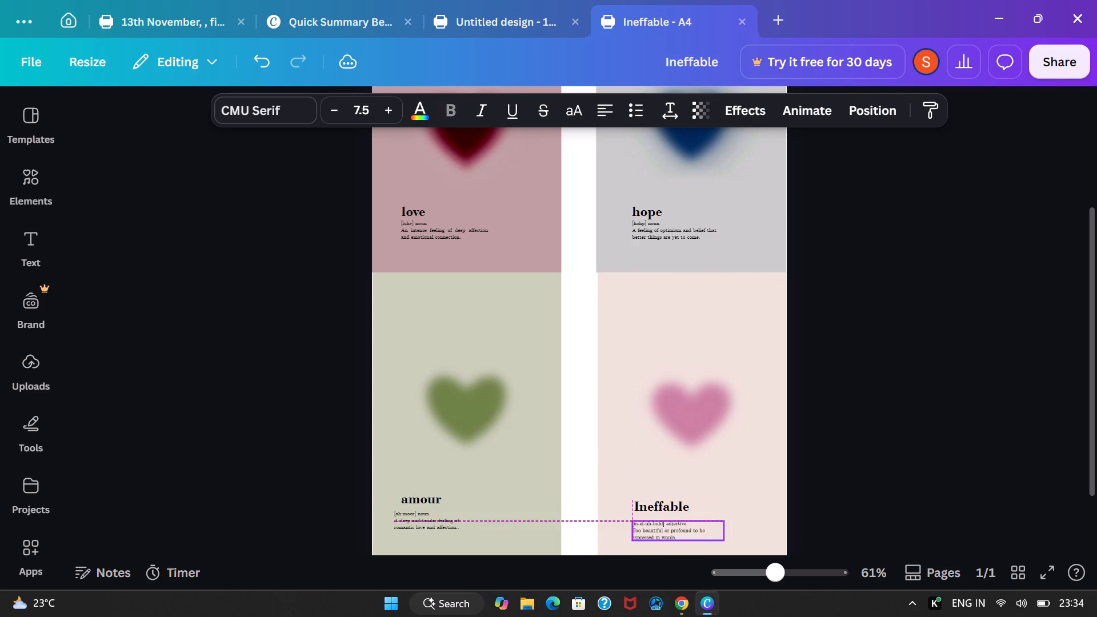
left_click_drag(663, 528, 666, 523)
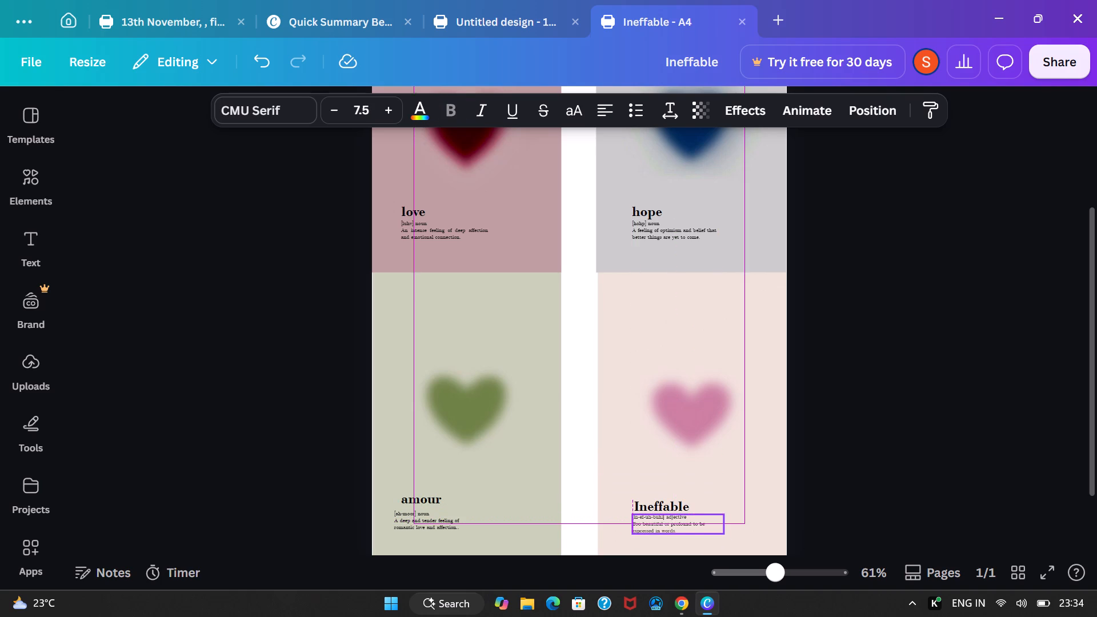
left_click_drag(666, 523, 665, 524)
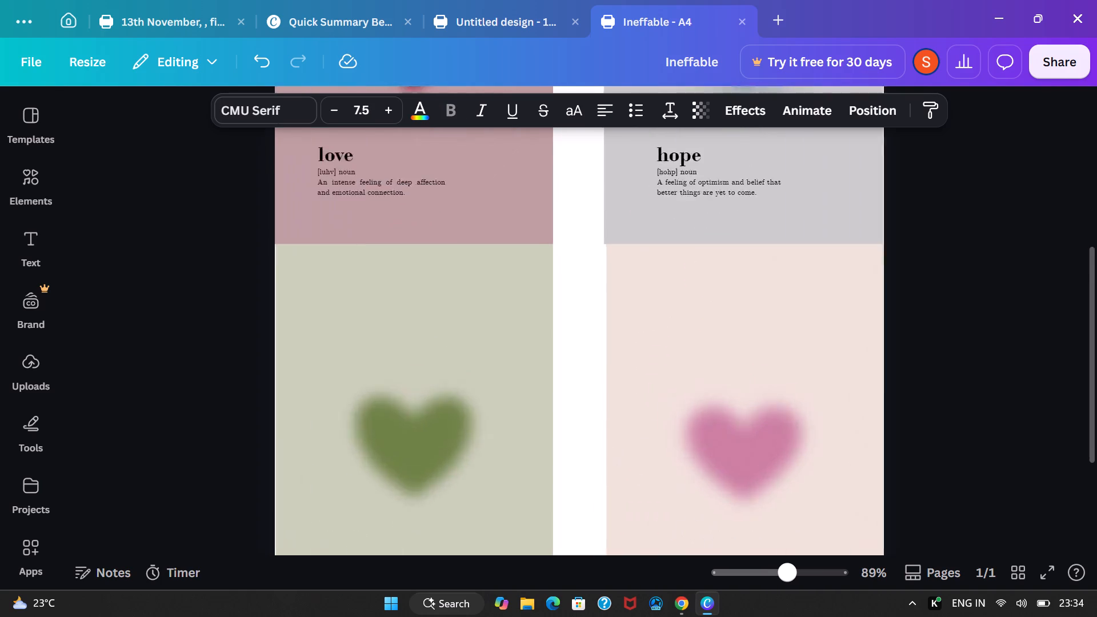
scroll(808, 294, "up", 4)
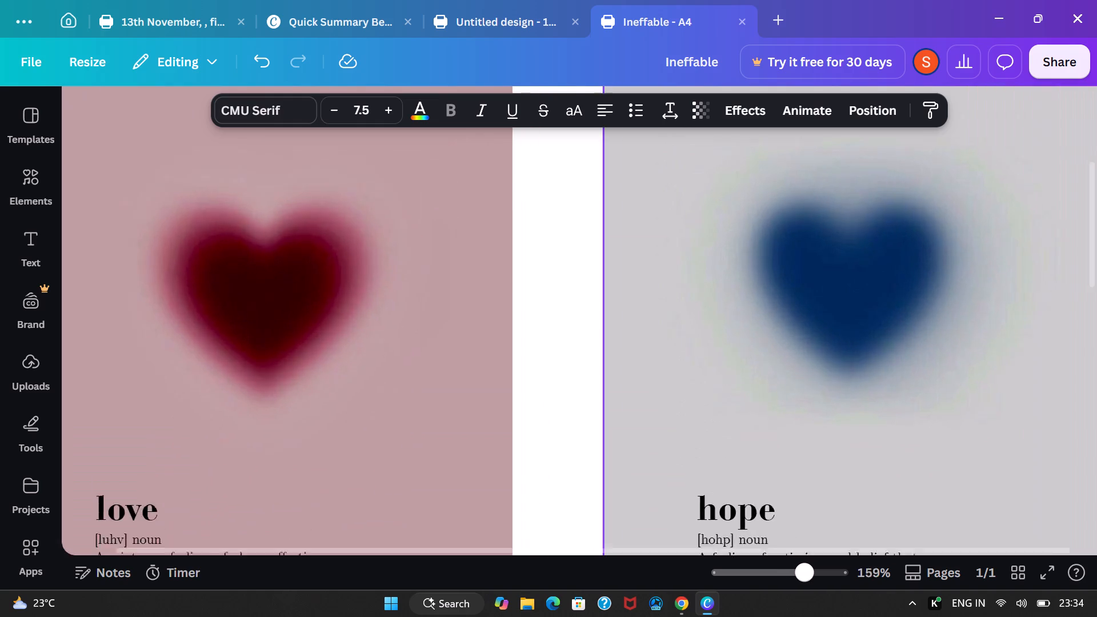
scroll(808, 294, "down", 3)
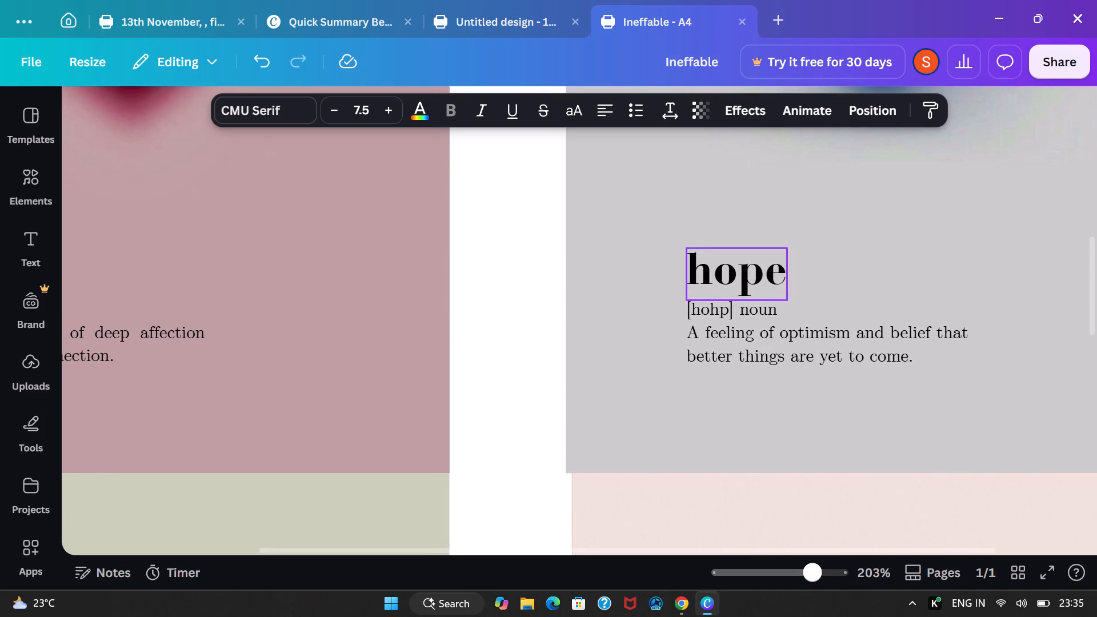
Lower the amour heading to the same height as the Ineffable heading, keeping its left edge in place.
scroll(691, 283, "down", 8)
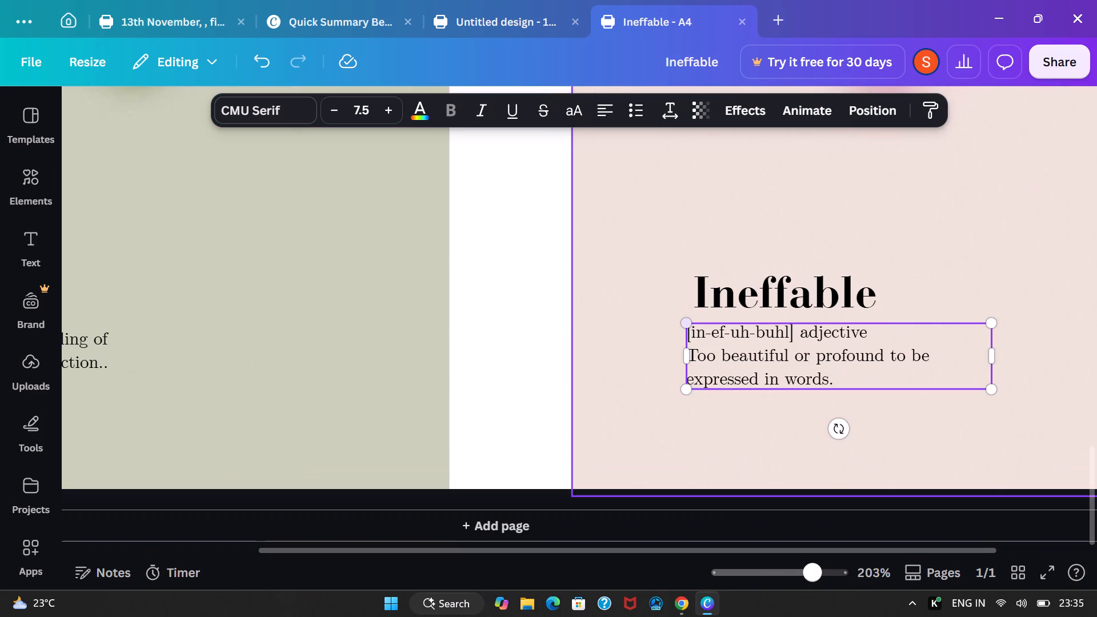
left_click(510, 342)
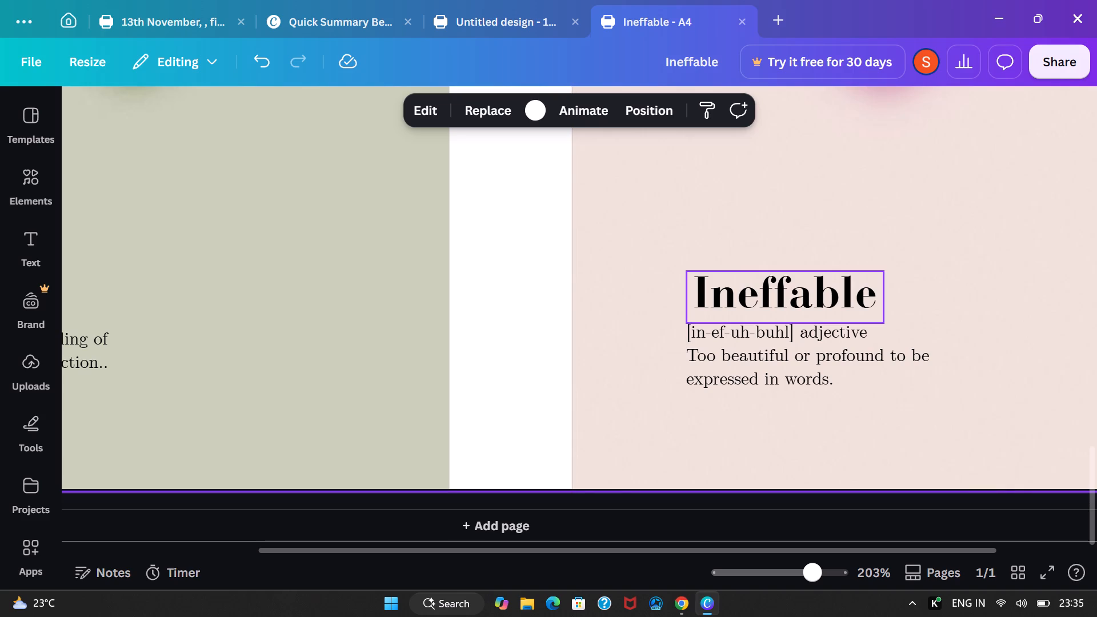
scroll(606, 314, "right", 7)
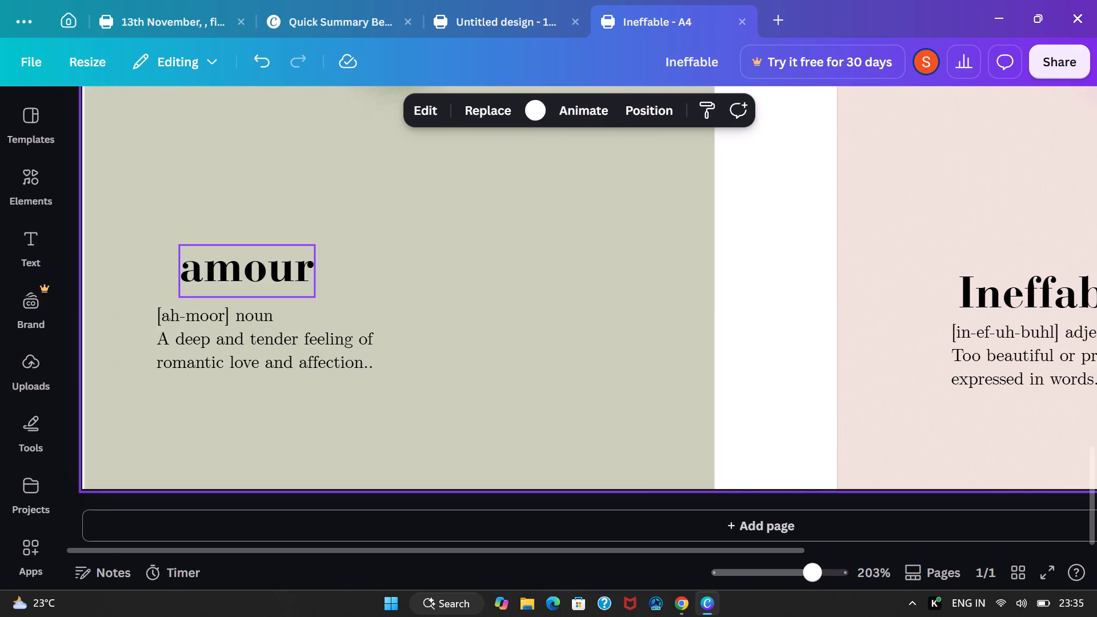
left_click_drag(231, 270, 231, 271)
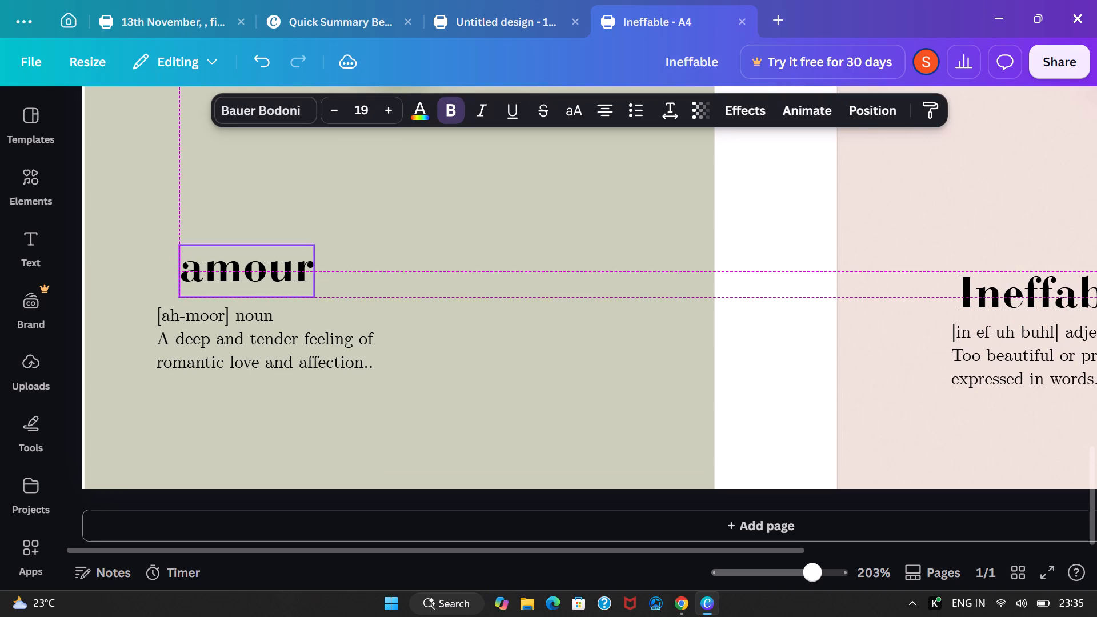
left_click_drag(231, 271, 227, 295)
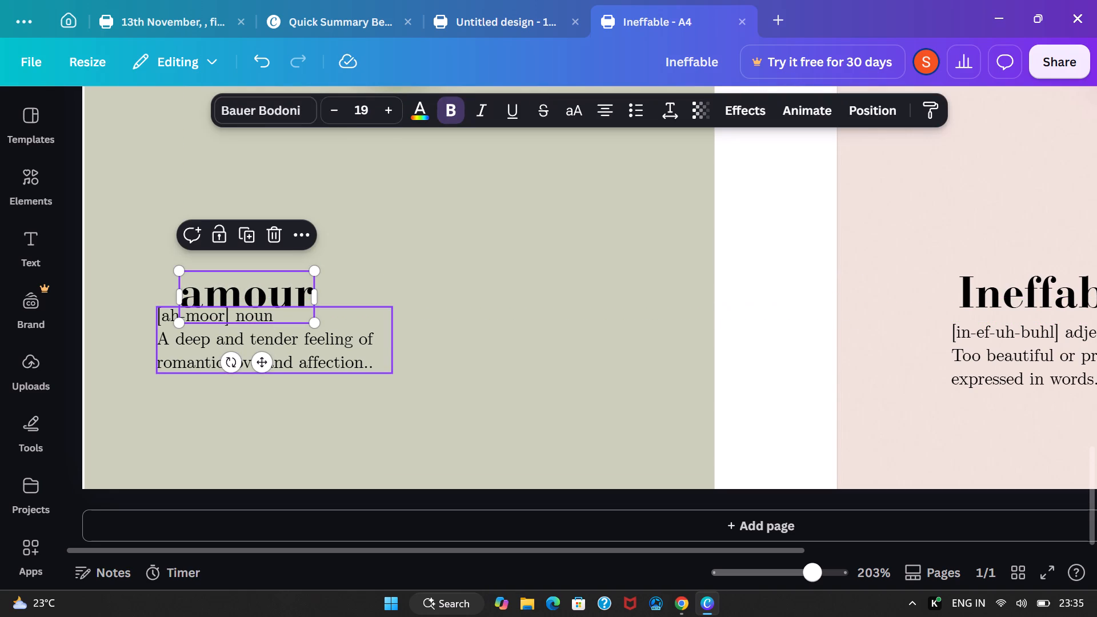
Move the amour definition directly beneath its heading, aligned with the heading's left edge.
left_click_drag(187, 334, 213, 349)
scroll(807, 276, "left", 1)
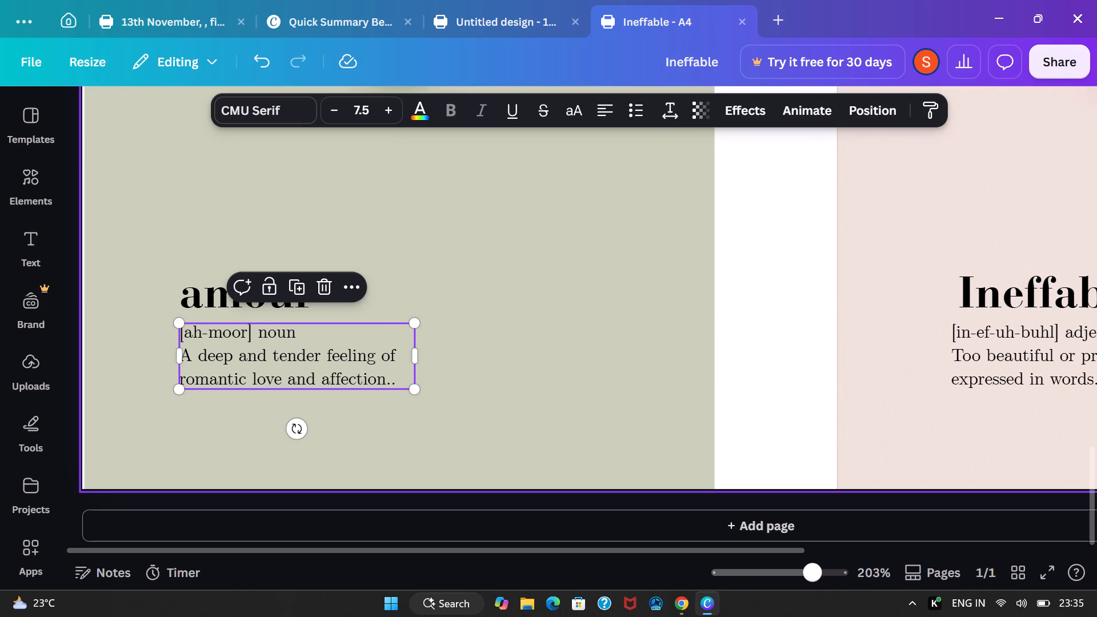
Shorten the pink Ineffable panel from its lower edge and snap it beneath the hope panel with their left edges aligned.
left_click(951, 235)
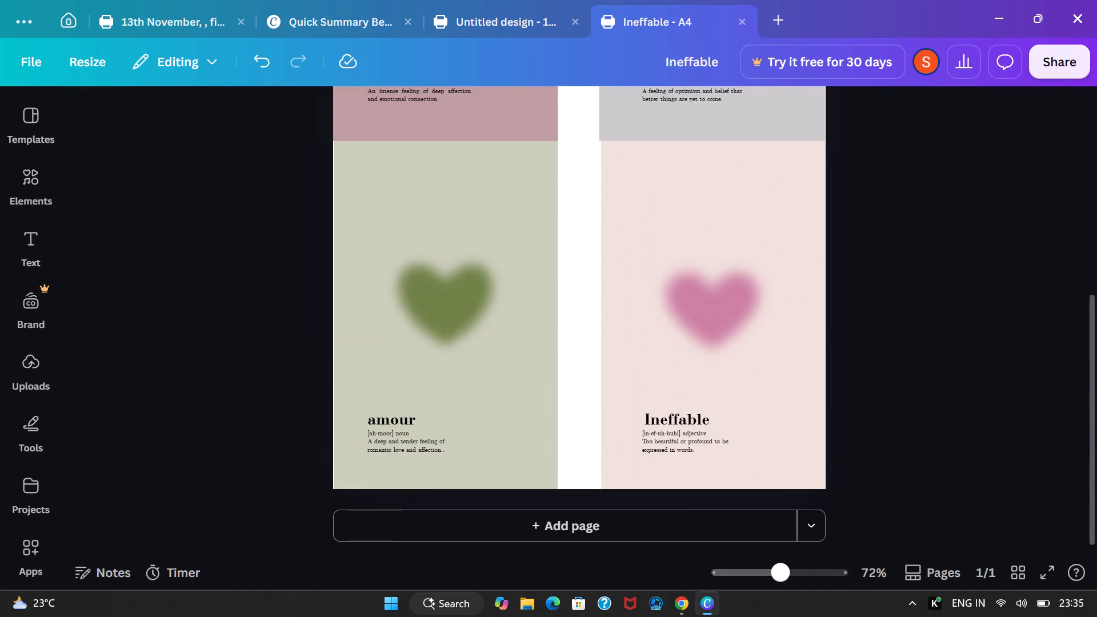
scroll(952, 238, "up", 5)
scroll(952, 238, "down", 1)
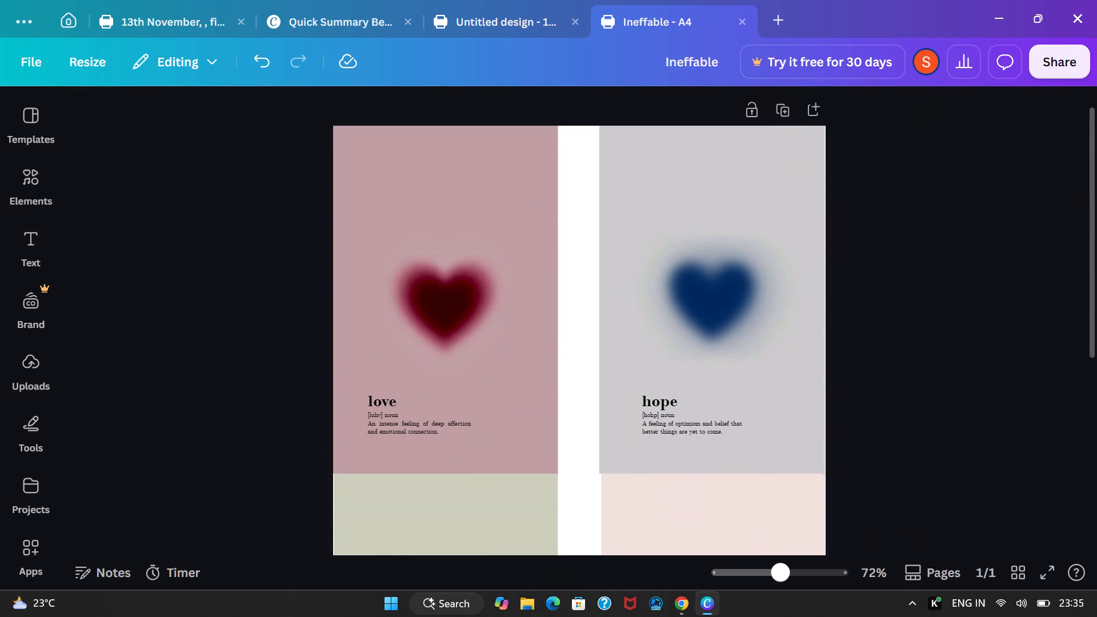
scroll(952, 238, "down", 3)
left_click(747, 376)
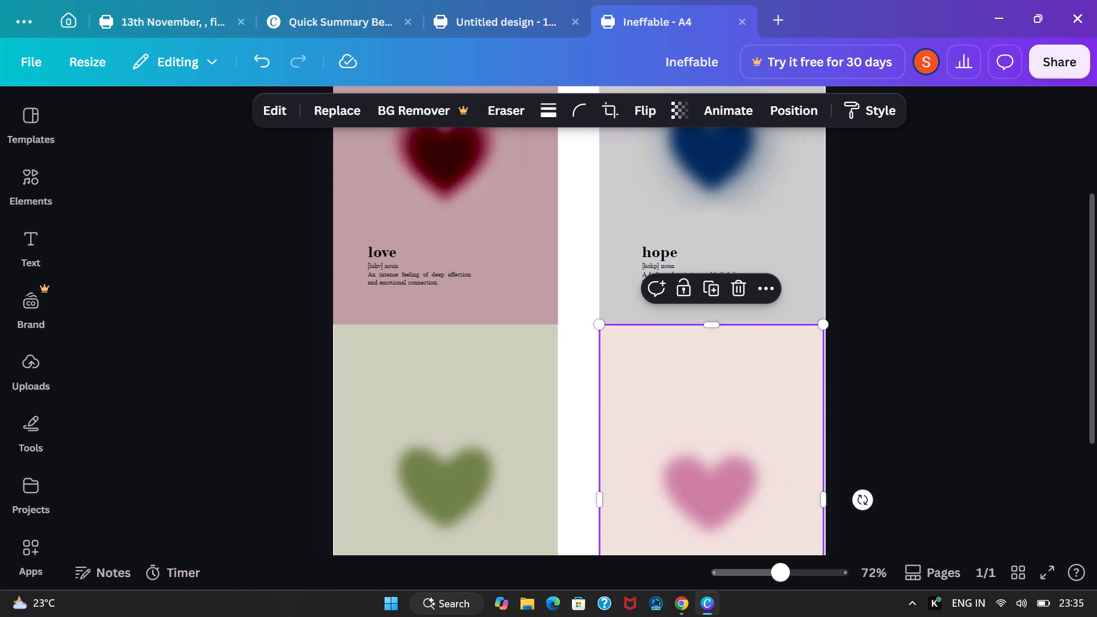
scroll(955, 377, "down", 2)
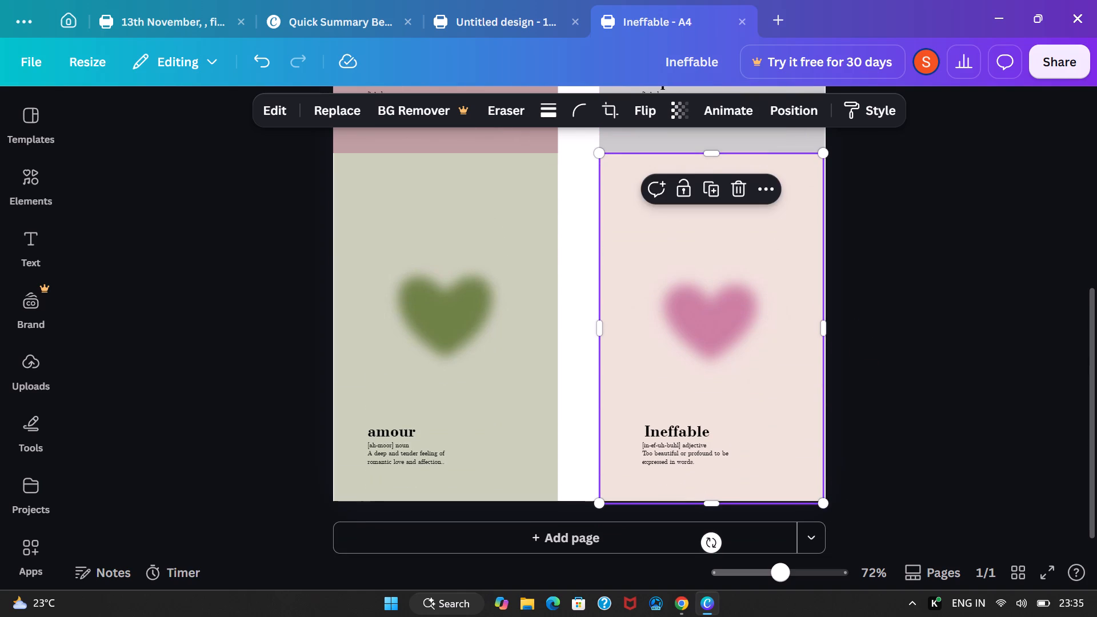
left_click(751, 314)
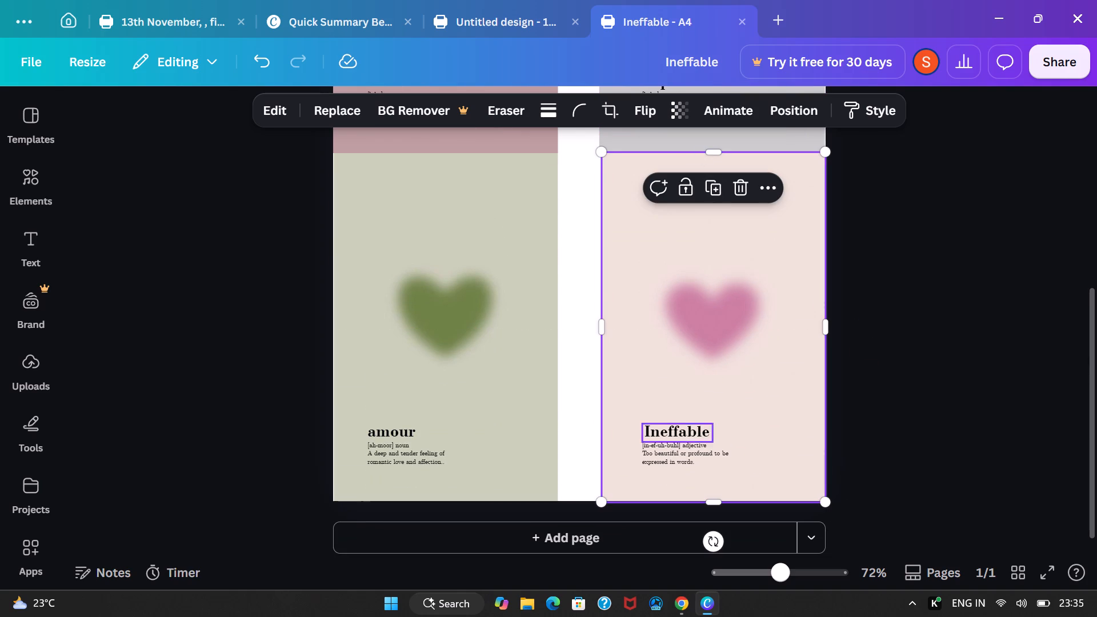
left_click_drag(714, 501, 717, 495, "shift")
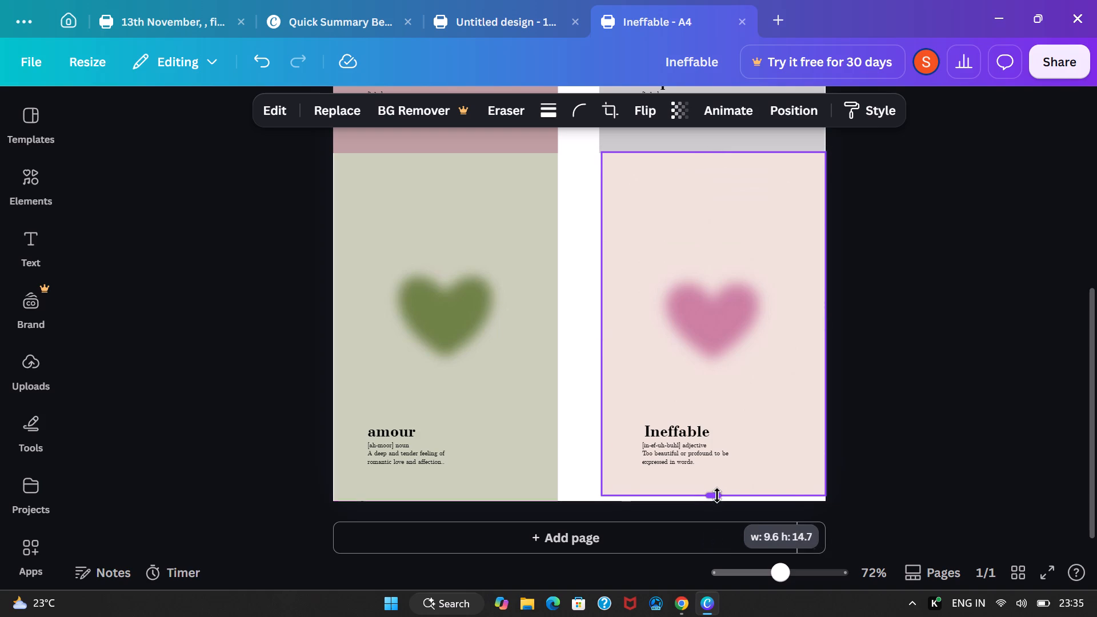
left_click_drag(717, 495, 717, 494, "shift")
left_click(751, 400)
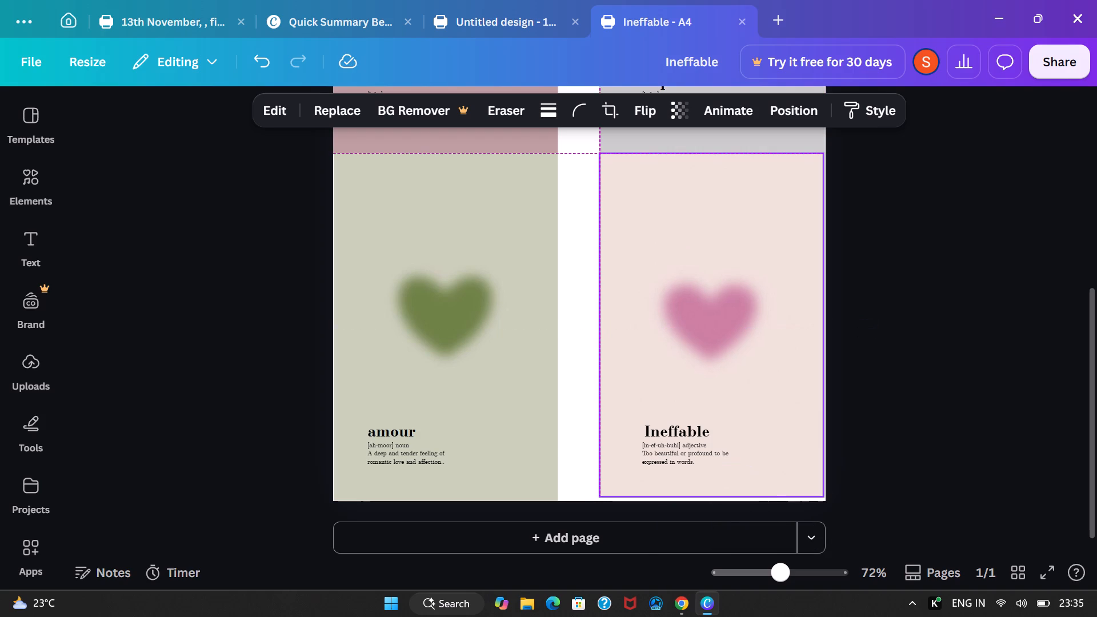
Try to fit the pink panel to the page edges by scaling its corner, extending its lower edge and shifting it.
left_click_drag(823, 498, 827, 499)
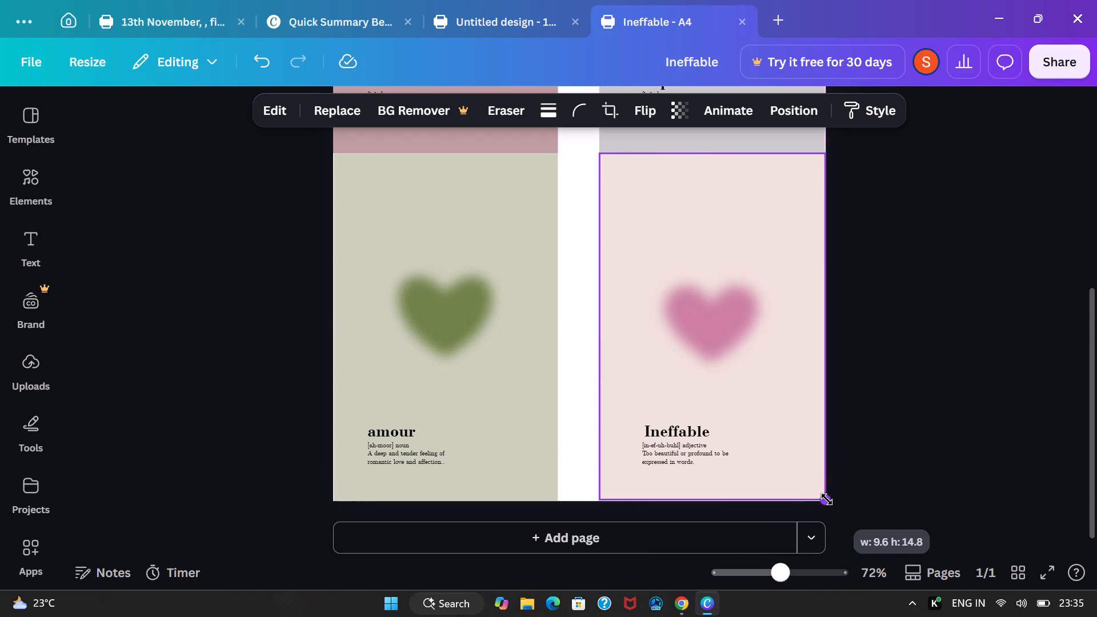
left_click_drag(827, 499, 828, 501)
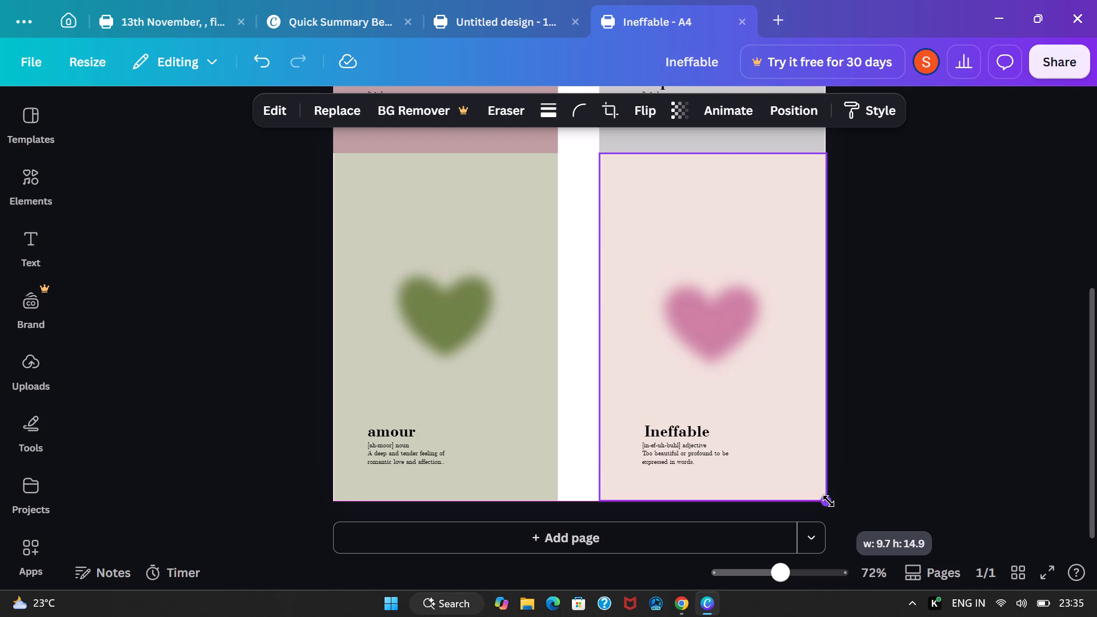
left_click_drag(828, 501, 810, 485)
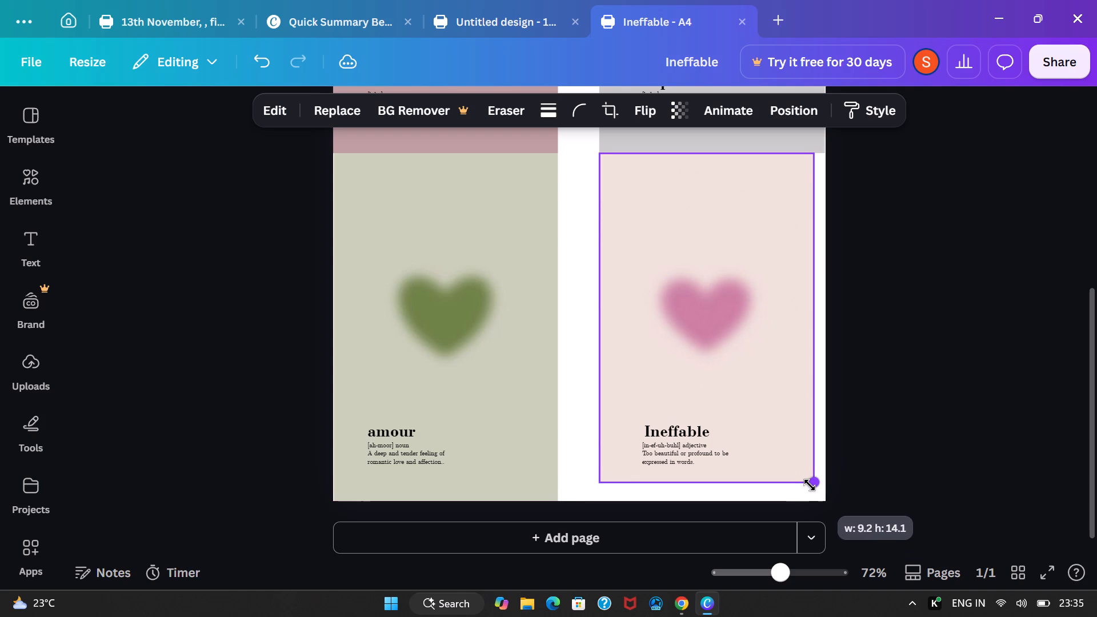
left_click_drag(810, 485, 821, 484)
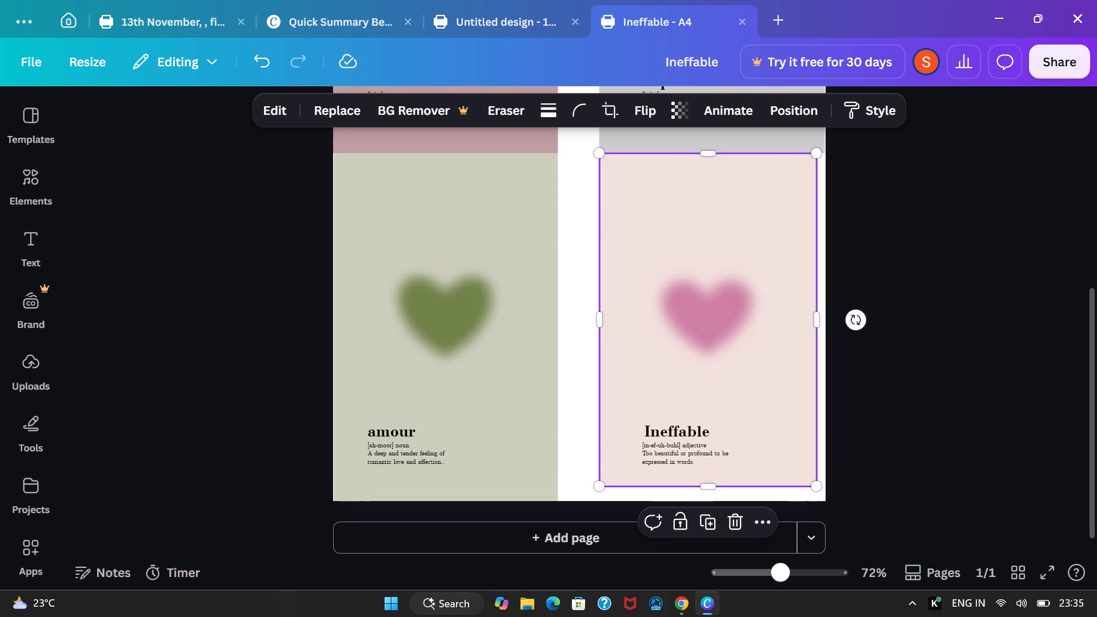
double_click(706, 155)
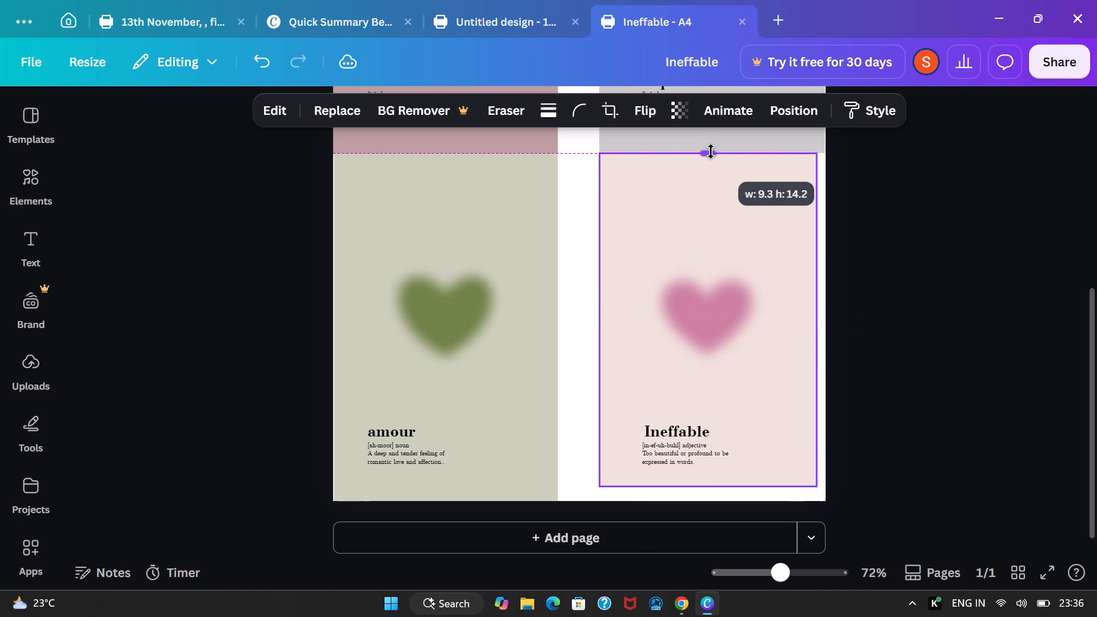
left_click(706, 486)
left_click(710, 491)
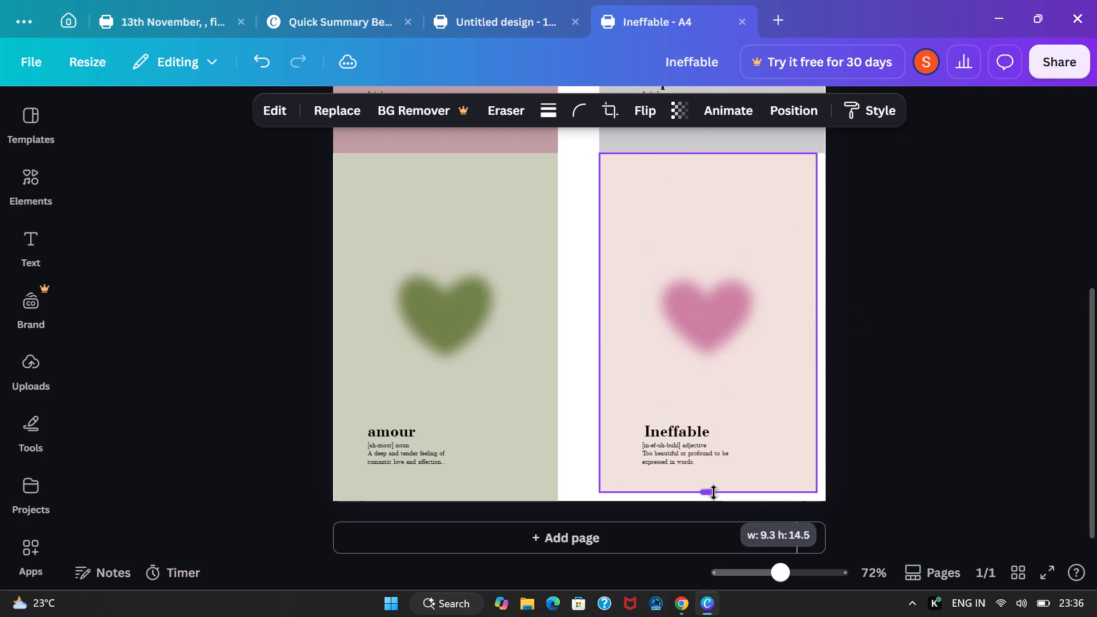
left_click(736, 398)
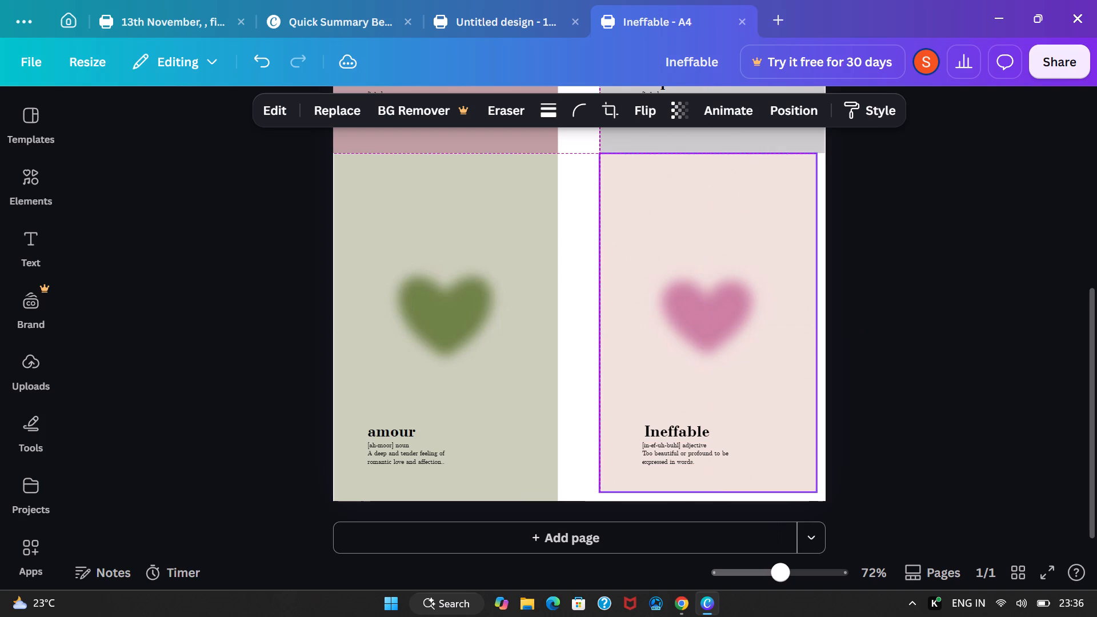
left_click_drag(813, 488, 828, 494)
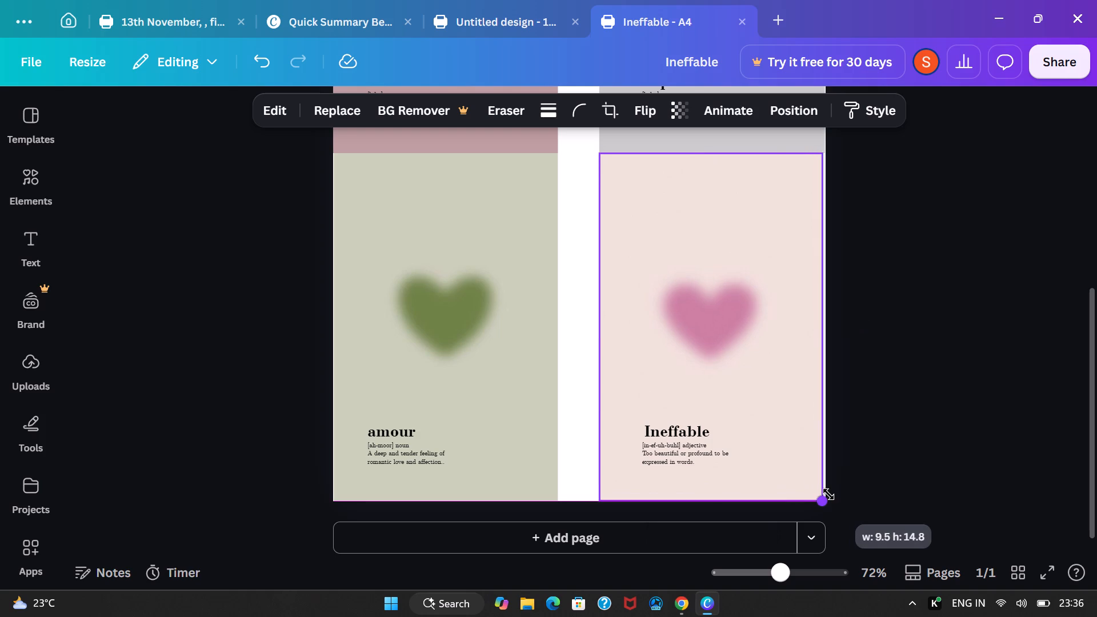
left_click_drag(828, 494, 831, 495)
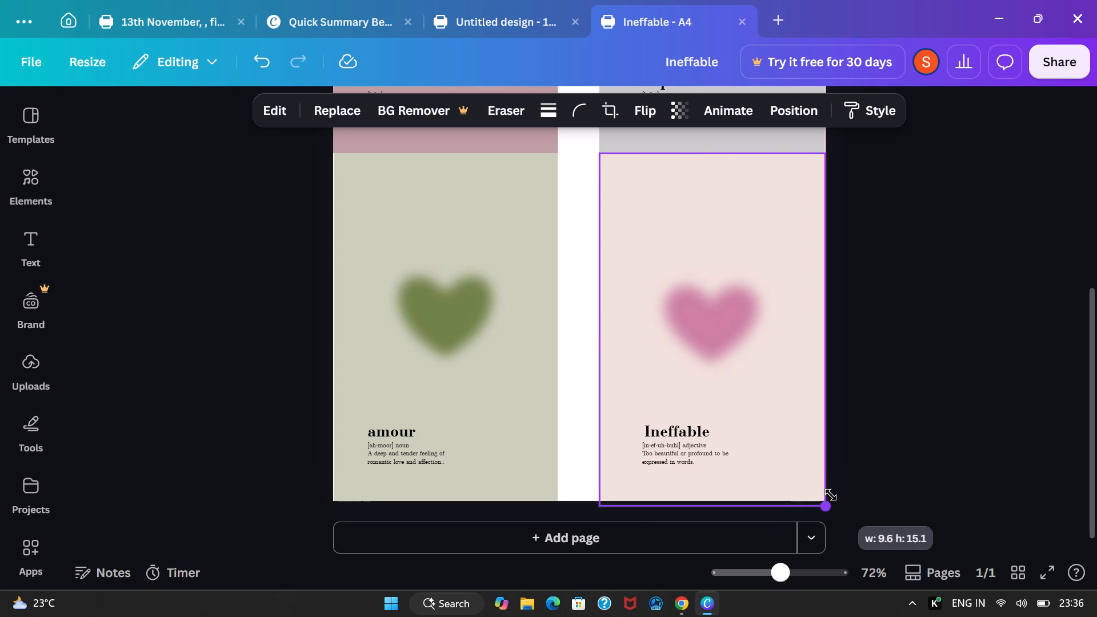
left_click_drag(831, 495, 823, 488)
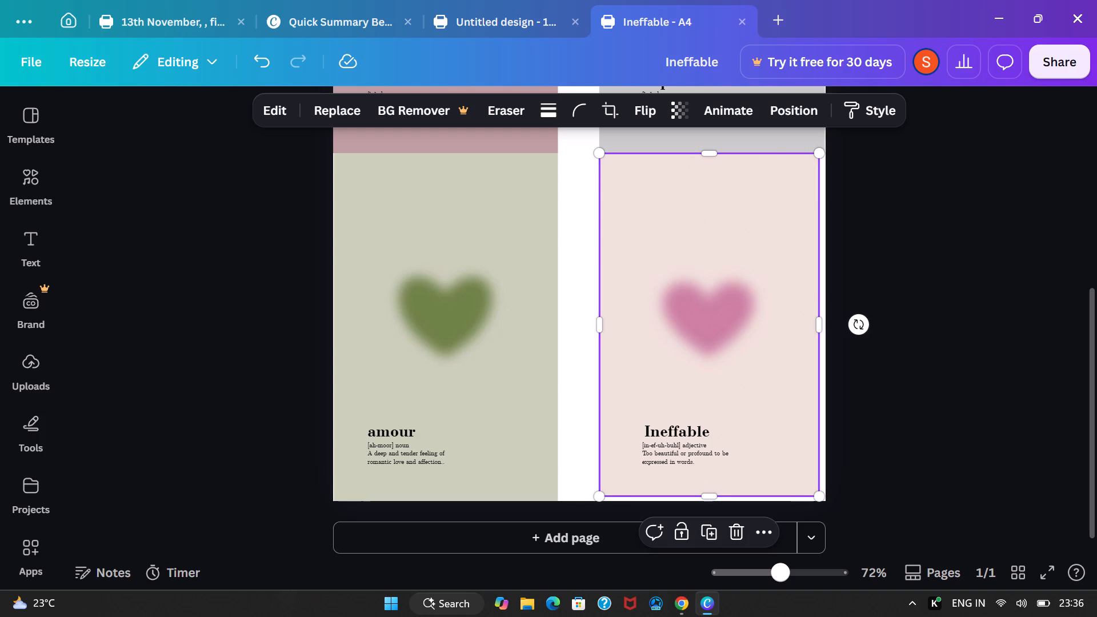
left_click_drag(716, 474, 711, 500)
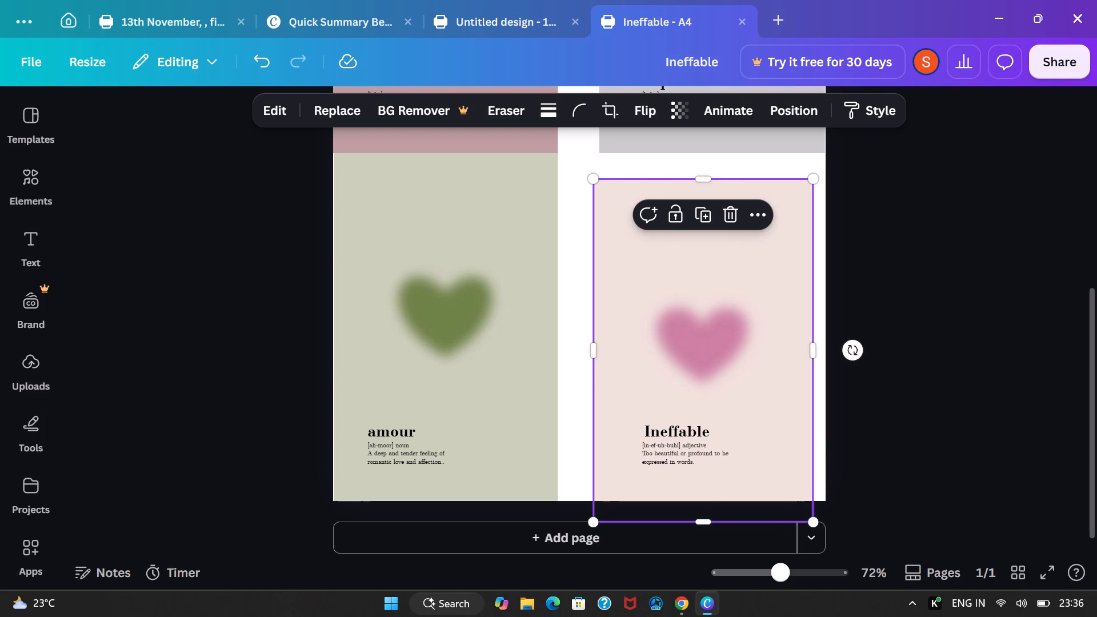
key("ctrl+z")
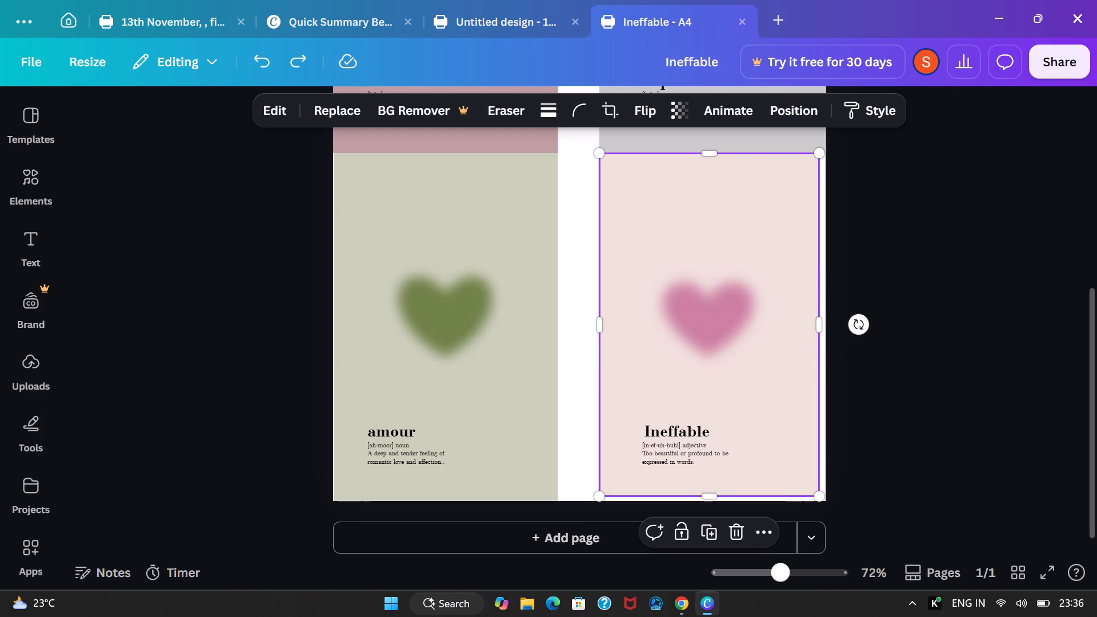
Extend the pink panel's lower edge to the page bottom and its outer side to the page's right edge.
double_click(709, 496)
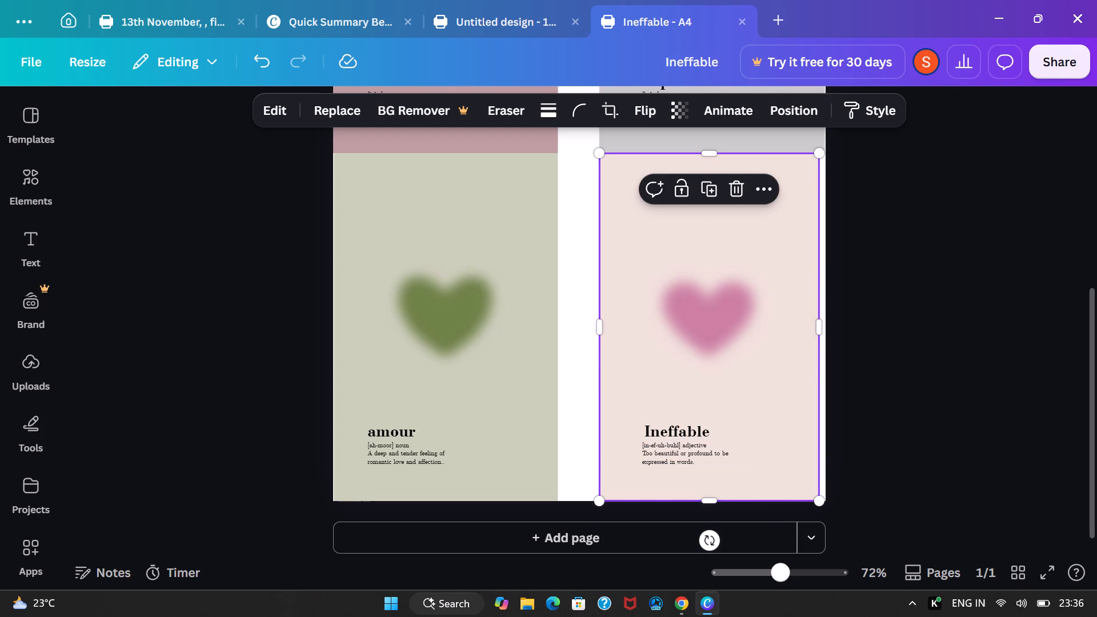
left_click_drag(815, 321, 854, 332)
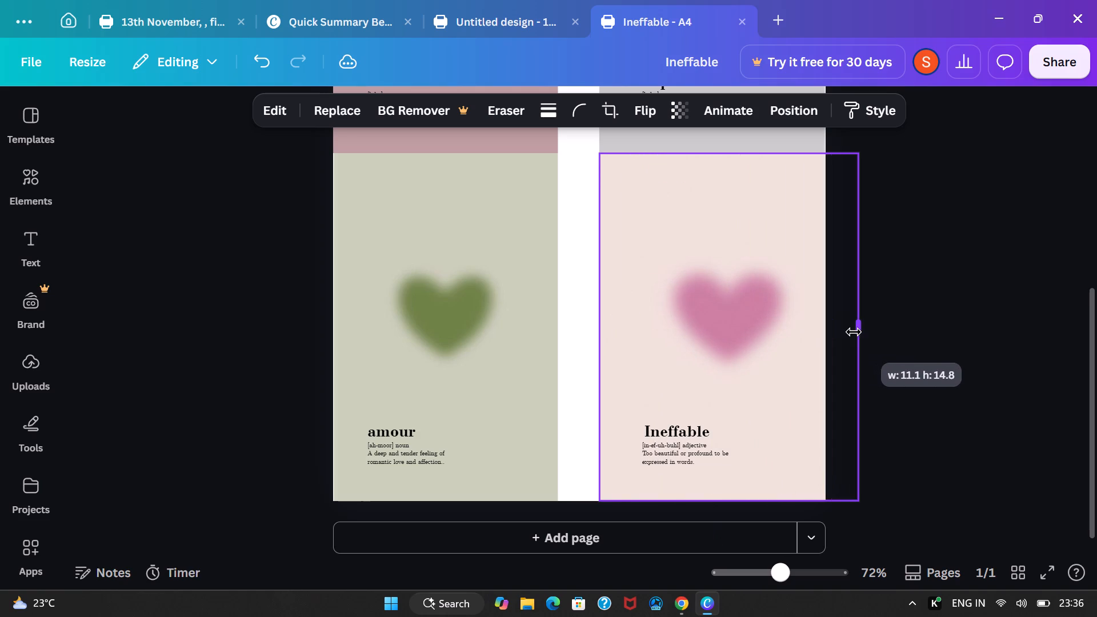
left_click_drag(854, 332, 822, 330)
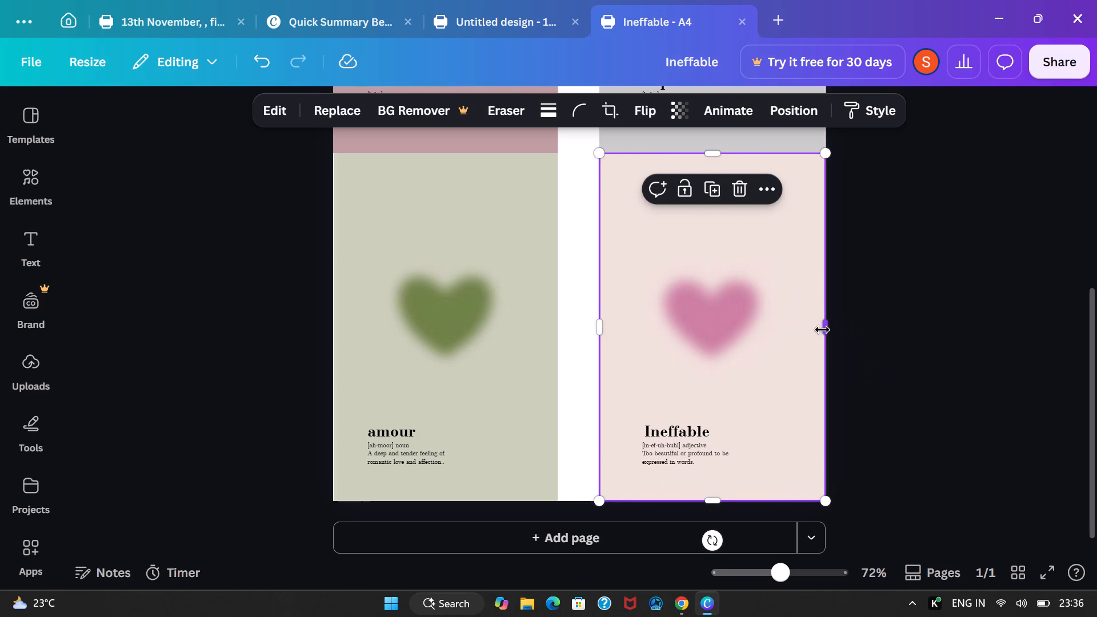
left_click(934, 274)
Set the pink Ineffable panel's transparency to 27.
scroll(924, 285, "up", 5)
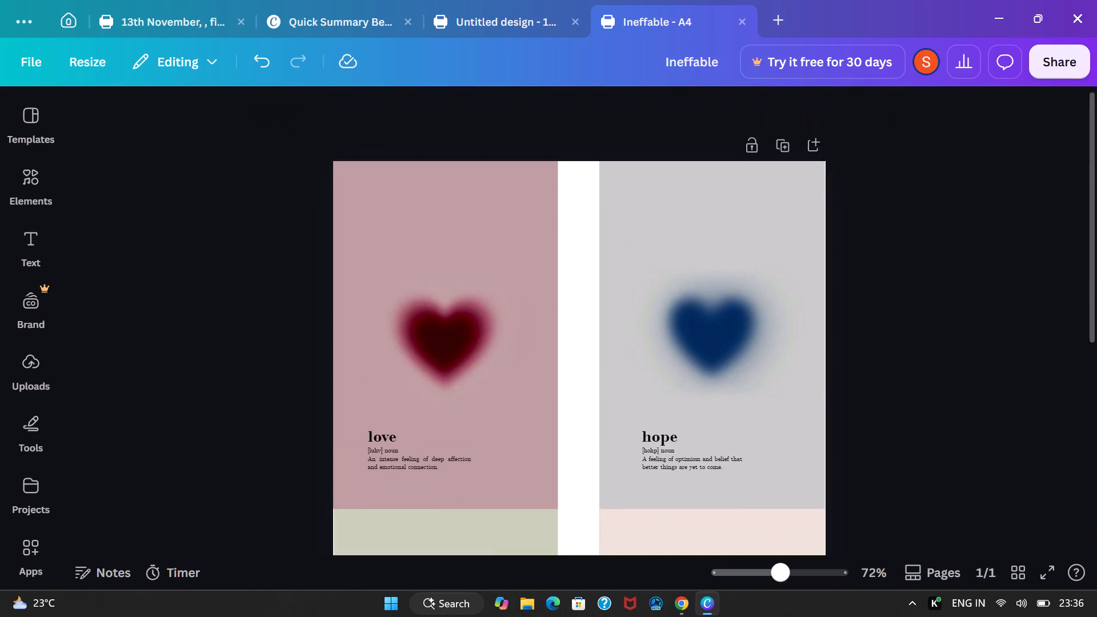
scroll(924, 285, "down", 5)
scroll(923, 286, "up", 2)
left_click(699, 474)
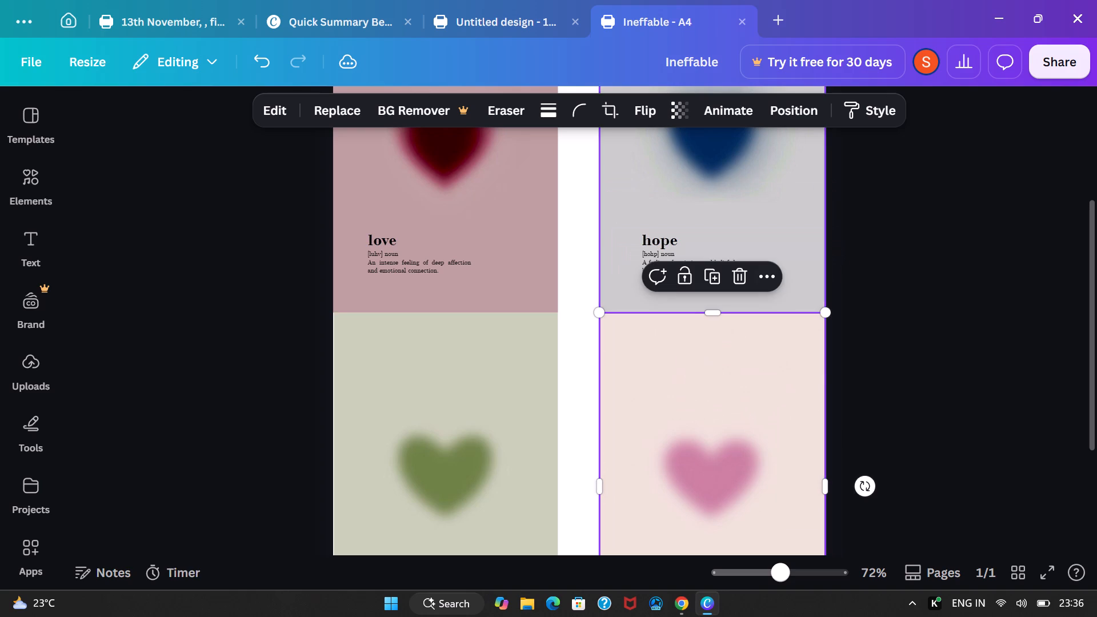
left_click(682, 105)
left_click_drag(719, 183, 626, 183)
scroll(976, 319, "up", 2)
scroll(912, 409, "down", 2)
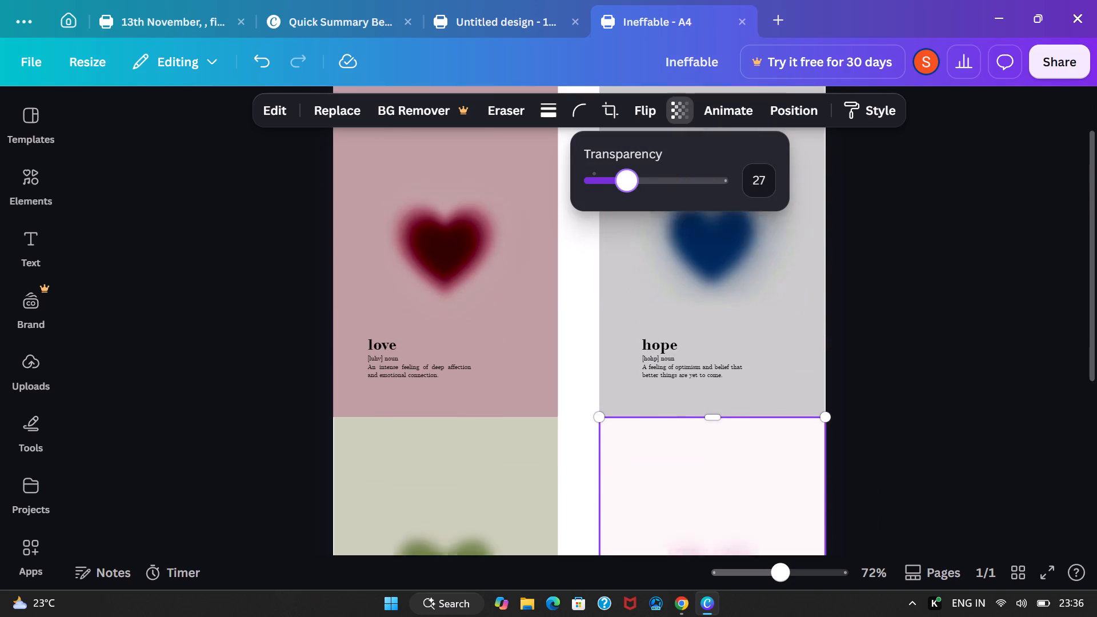
Move the translucent pink panel over the hope panel and set its transparency to 45.
left_click_drag(738, 488, 747, 199)
left_click(675, 109)
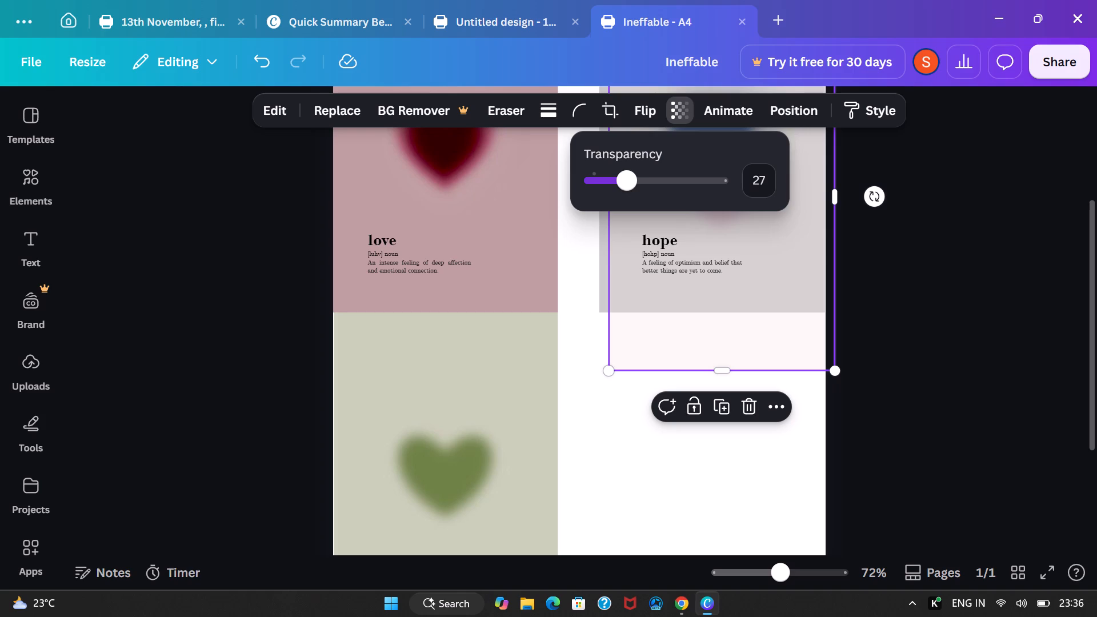
left_click_drag(629, 185, 650, 194)
scroll(1062, 299, "up", 3)
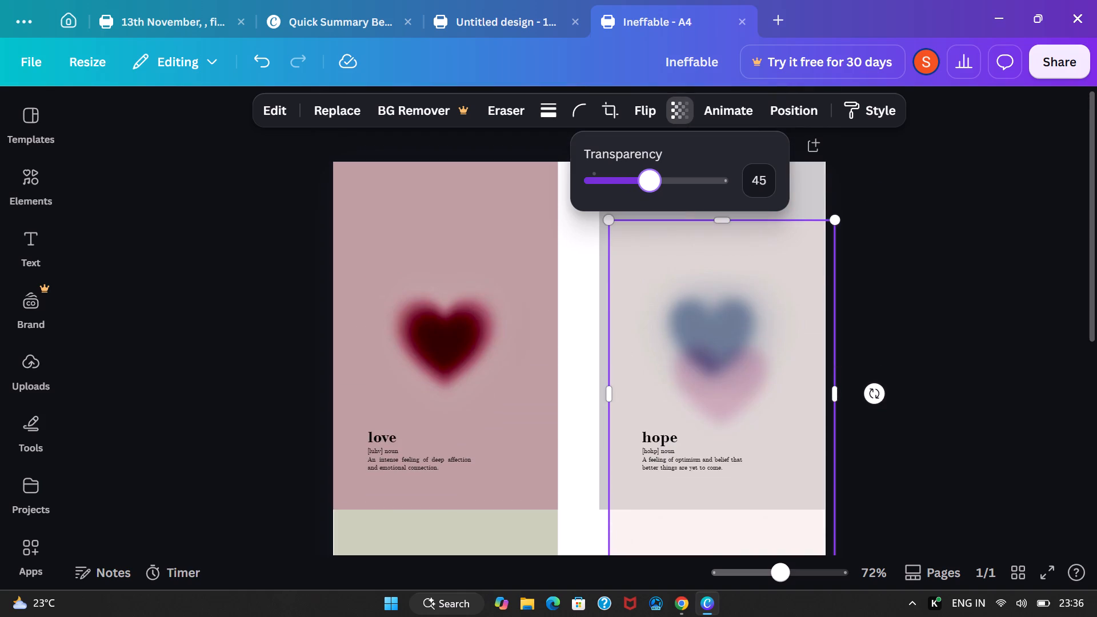
Overlay the translucent pink panel on the love, hope and amour panels in turn to compare panel size and heart placement.
left_click_drag(744, 406, 466, 348)
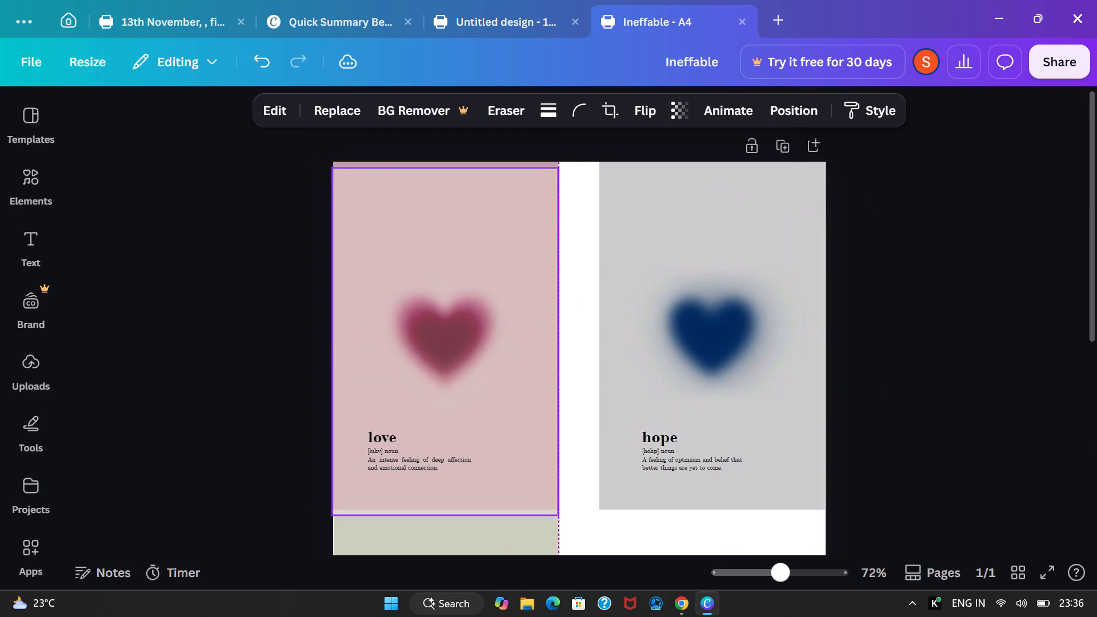
left_click_drag(466, 348, 738, 354)
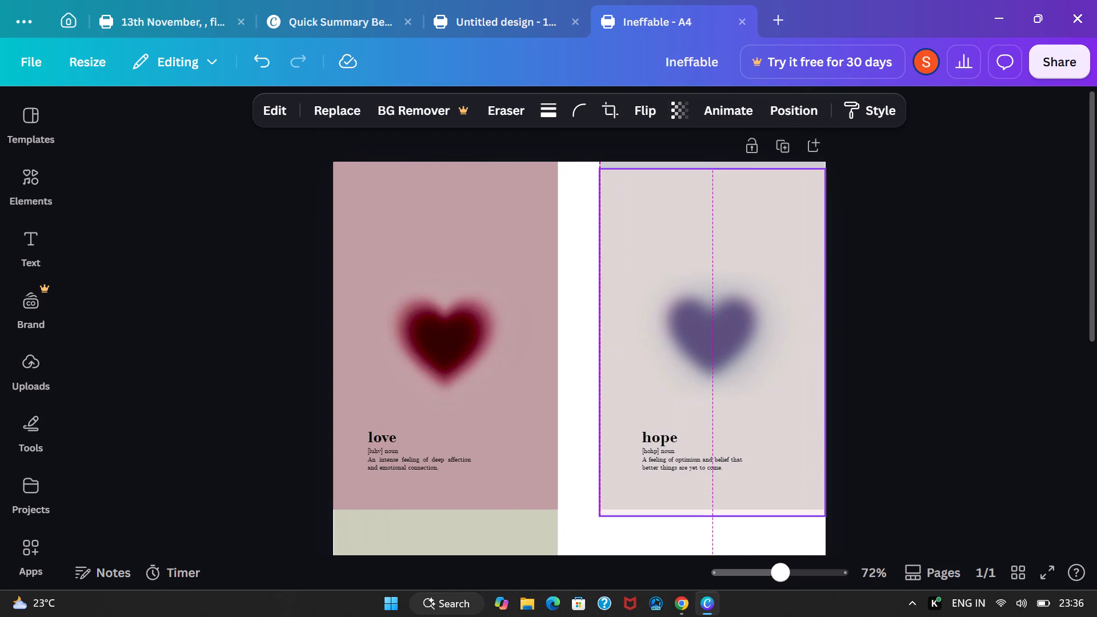
left_click_drag(738, 354, 638, 417)
scroll(668, 416, "down", 2)
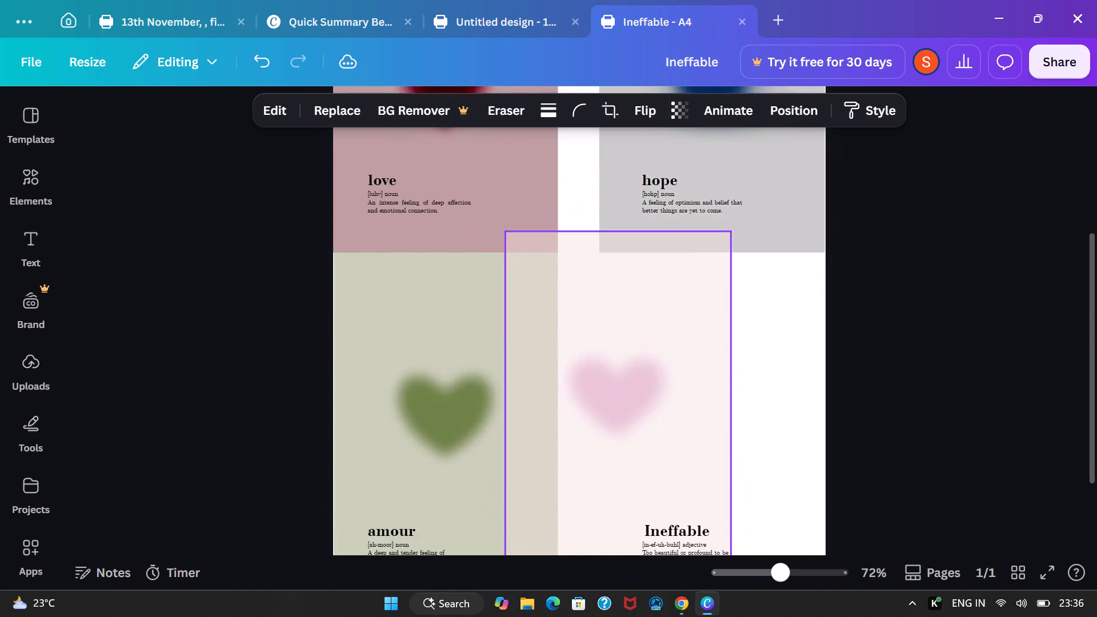
left_click_drag(638, 417, 469, 324)
scroll(631, 416, "down", 2)
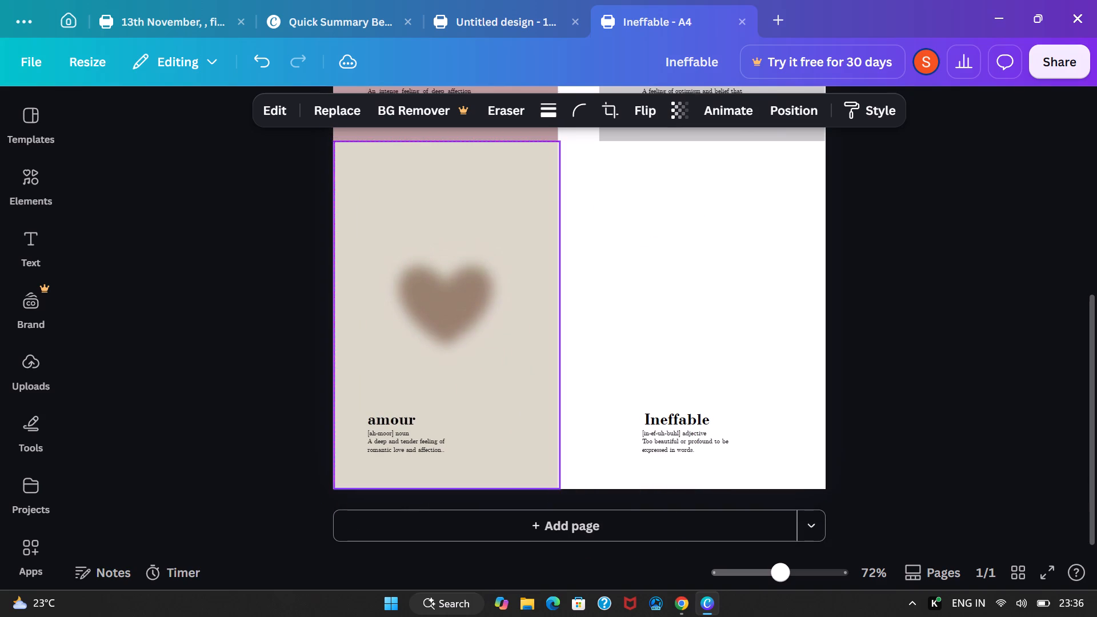
Move the pink panel back behind the Ineffable text in the page's lower-right corner and restore it to full opacity.
left_click_drag(469, 324, 737, 325)
left_click(673, 109)
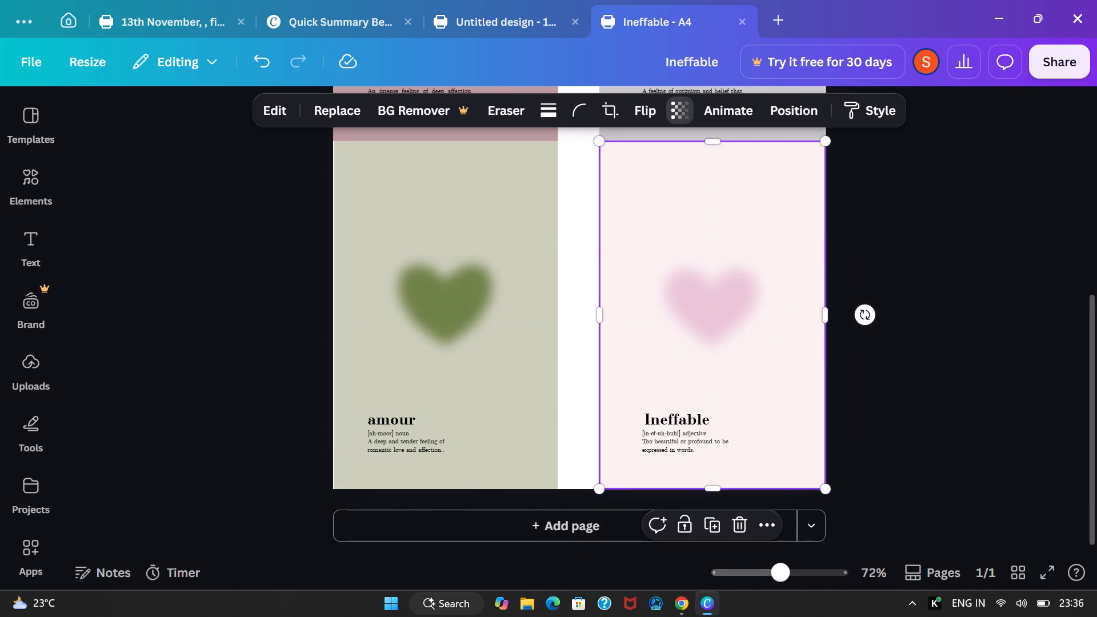
left_click_drag(652, 185, 846, 199)
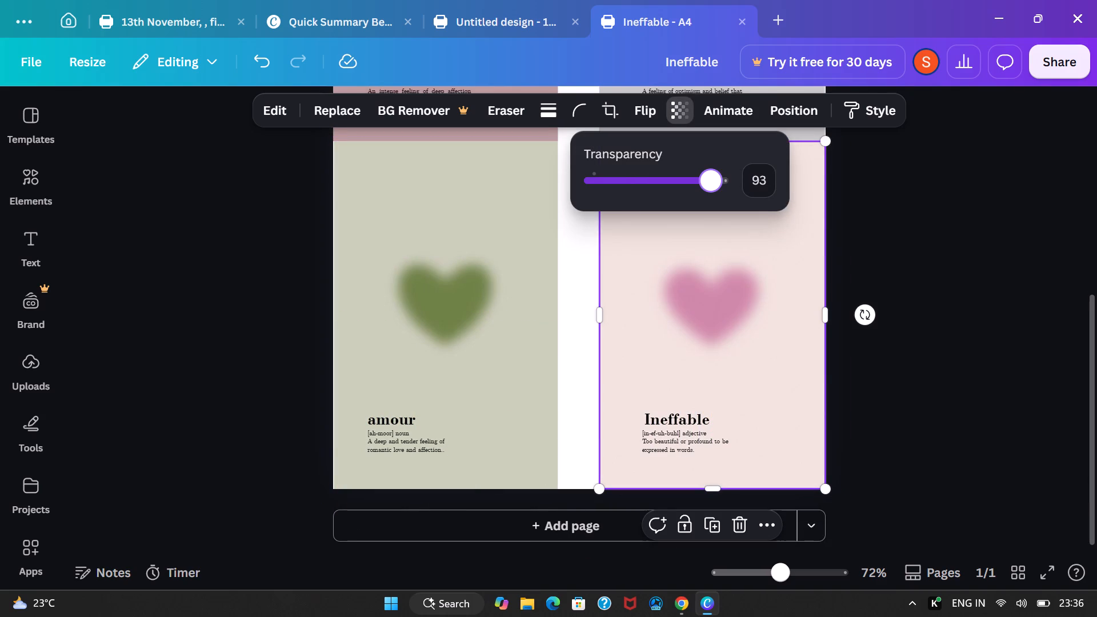
left_click(945, 215)
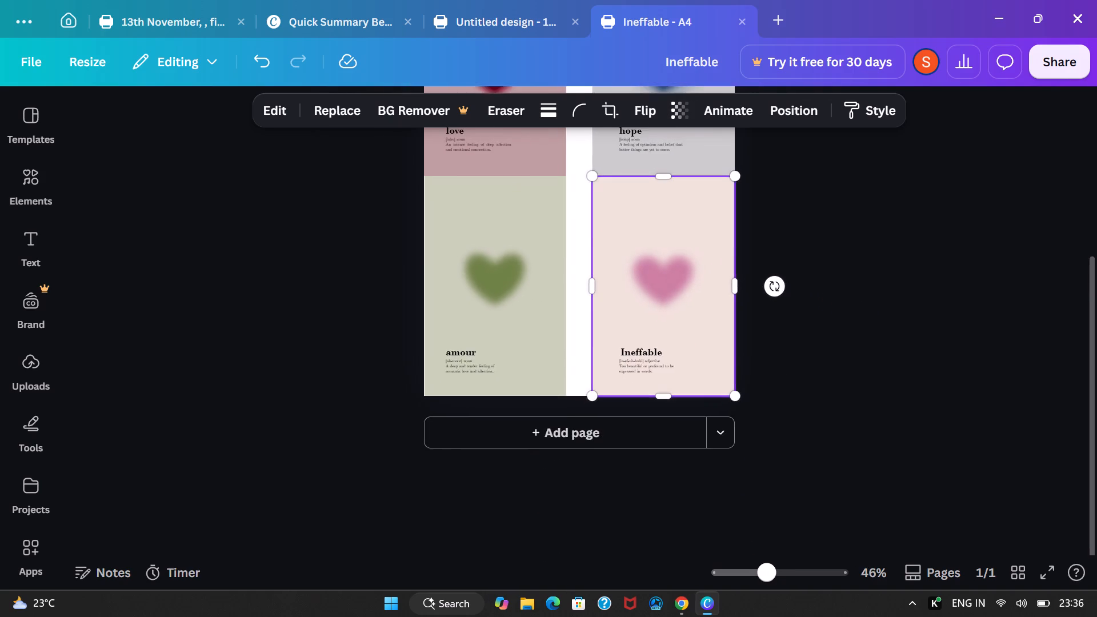
Capture a screen snip of the love panel with the whole poster in view.
scroll(940, 235, "up", 2)
left_click(932, 246)
scroll(932, 246, "down", 1)
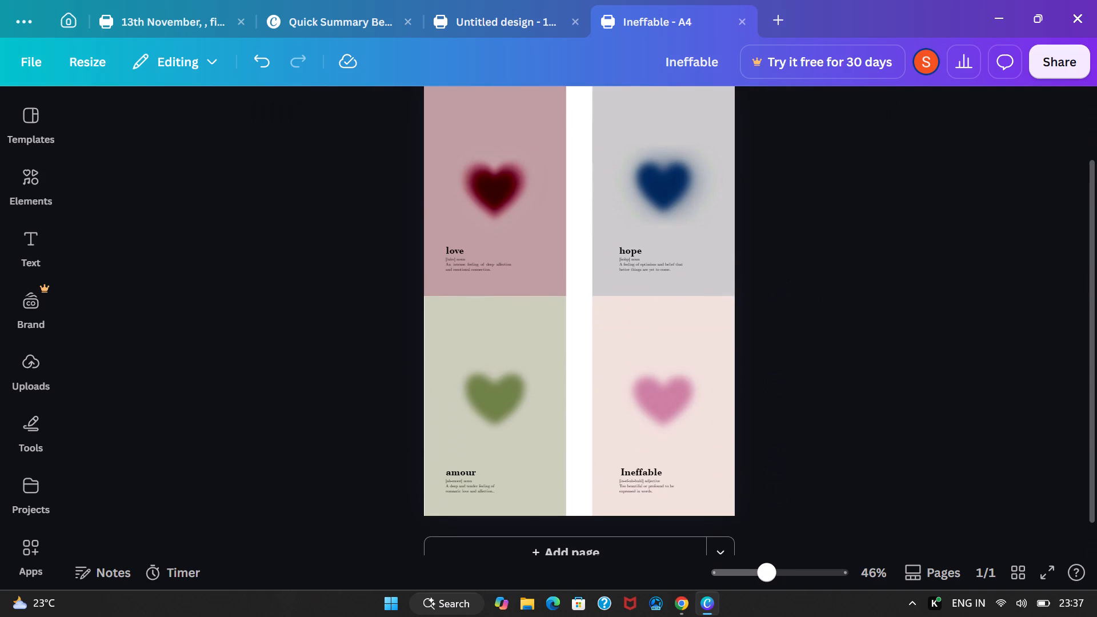
scroll(920, 236, "up", 1)
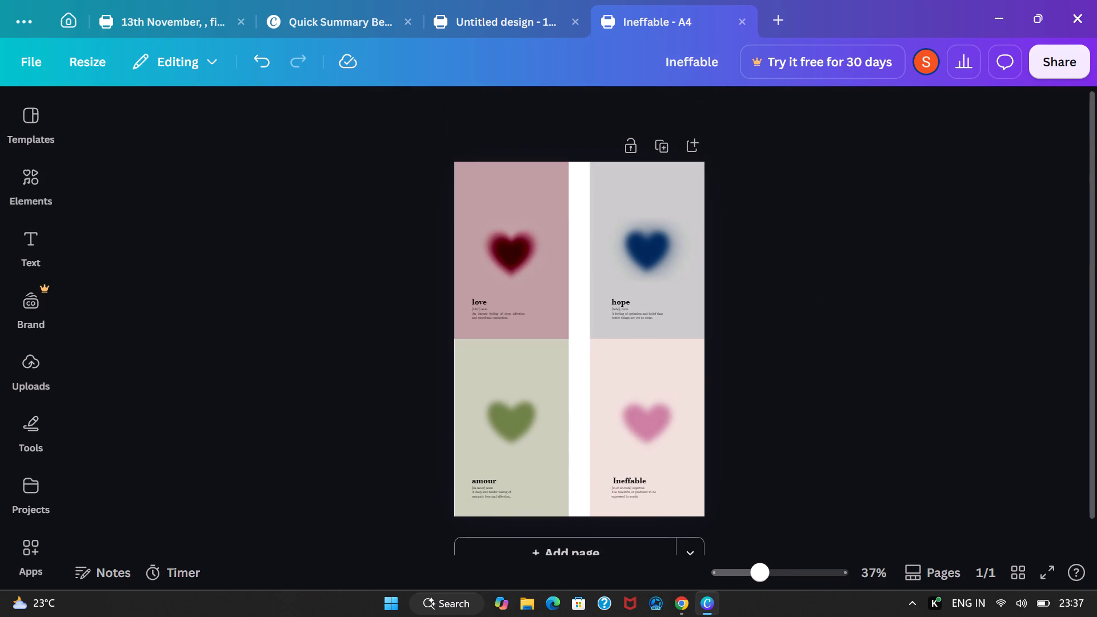
key("Print")
left_click_drag(450, 157, 572, 361)
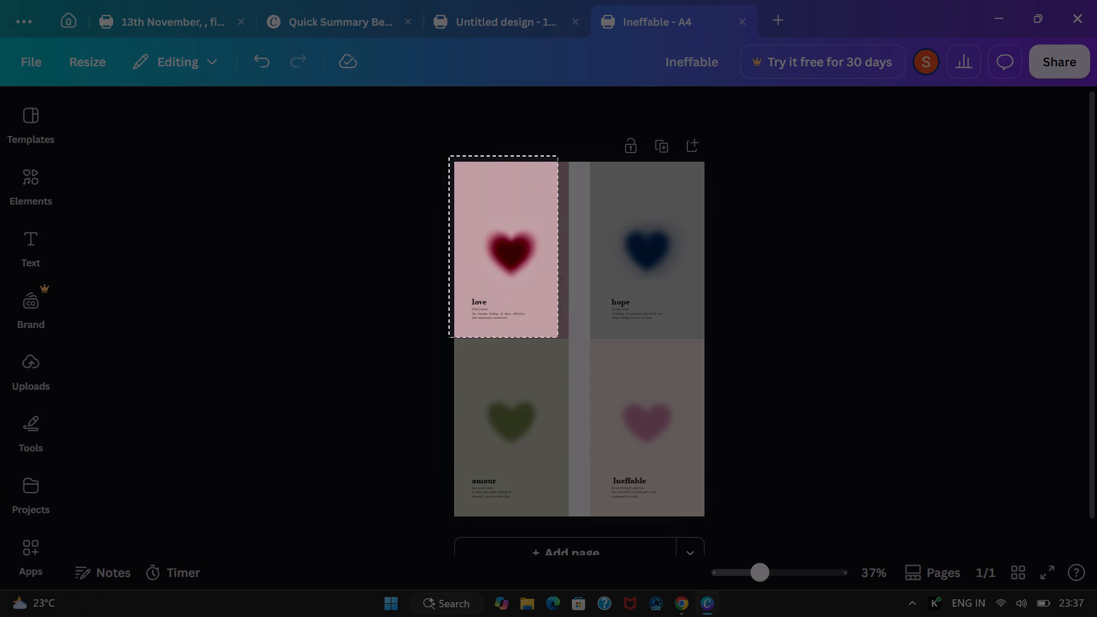
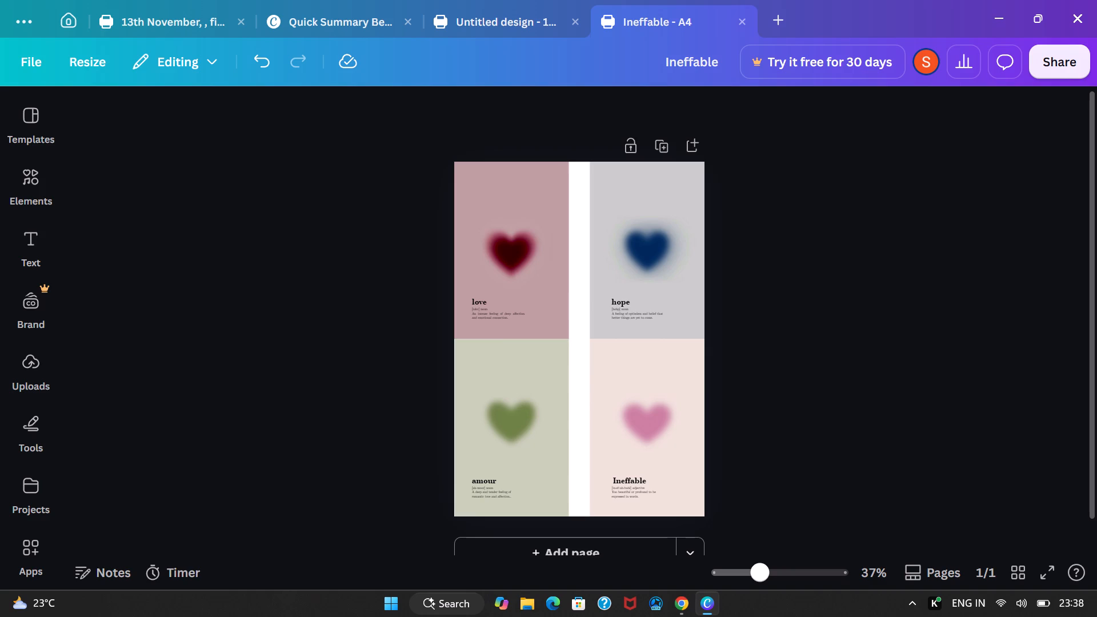
Undo the last change made to the four-heart poster page.
left_click(630, 476)
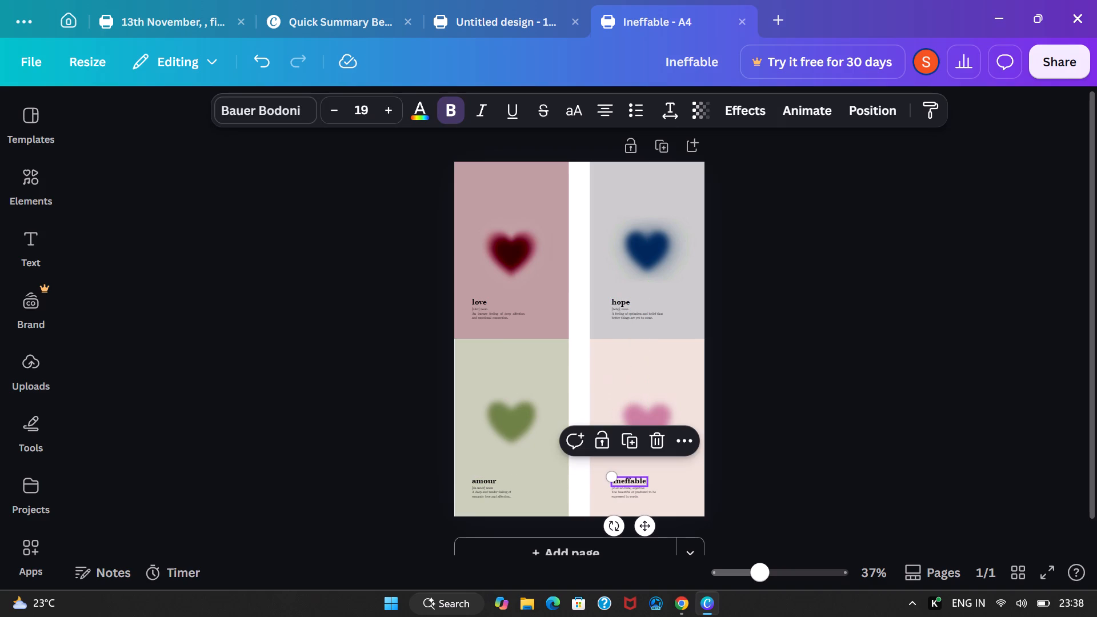
key("ctrl+z")
left_click(764, 469)
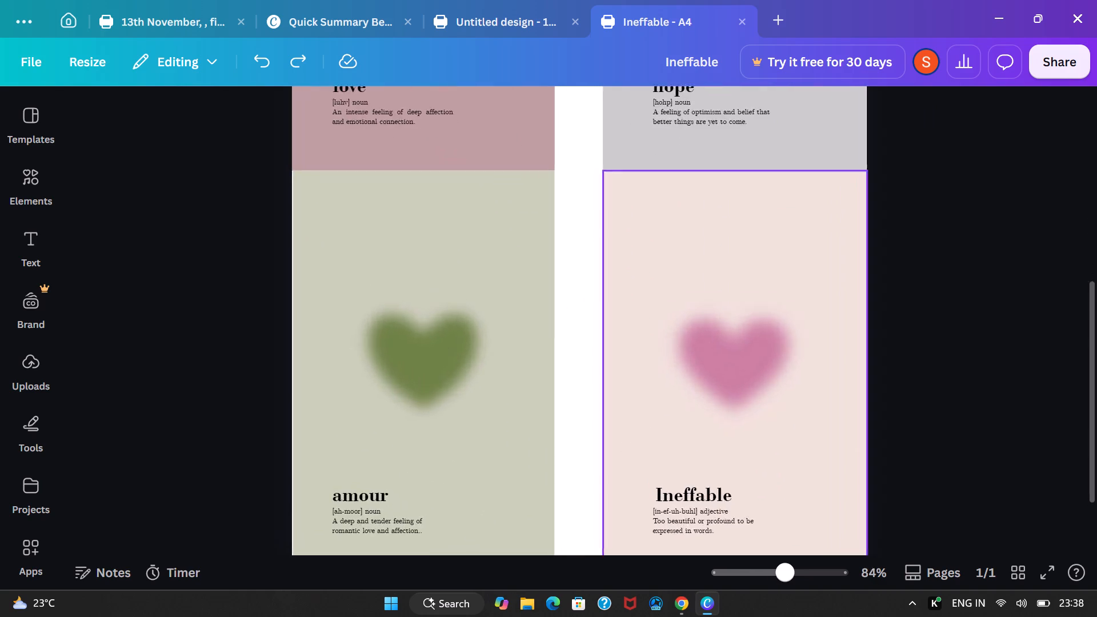
Examine the alignment of the "Ineffable" heading with the definition text beneath it on the pink card.
scroll(758, 470, "up", 1)
scroll(758, 470, "down", 2)
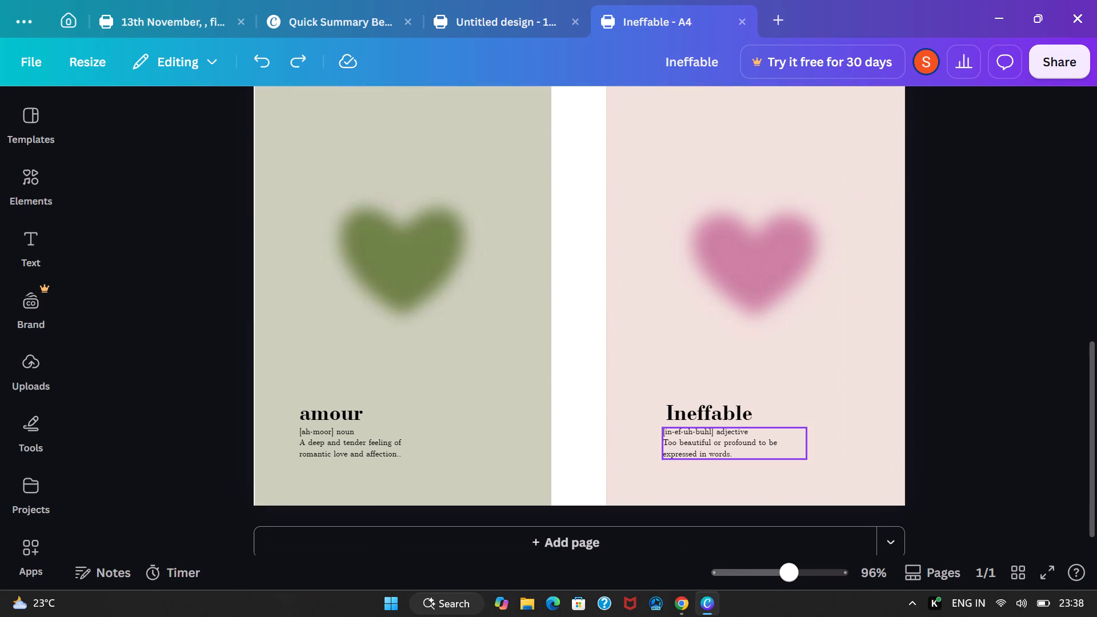
left_click(718, 406)
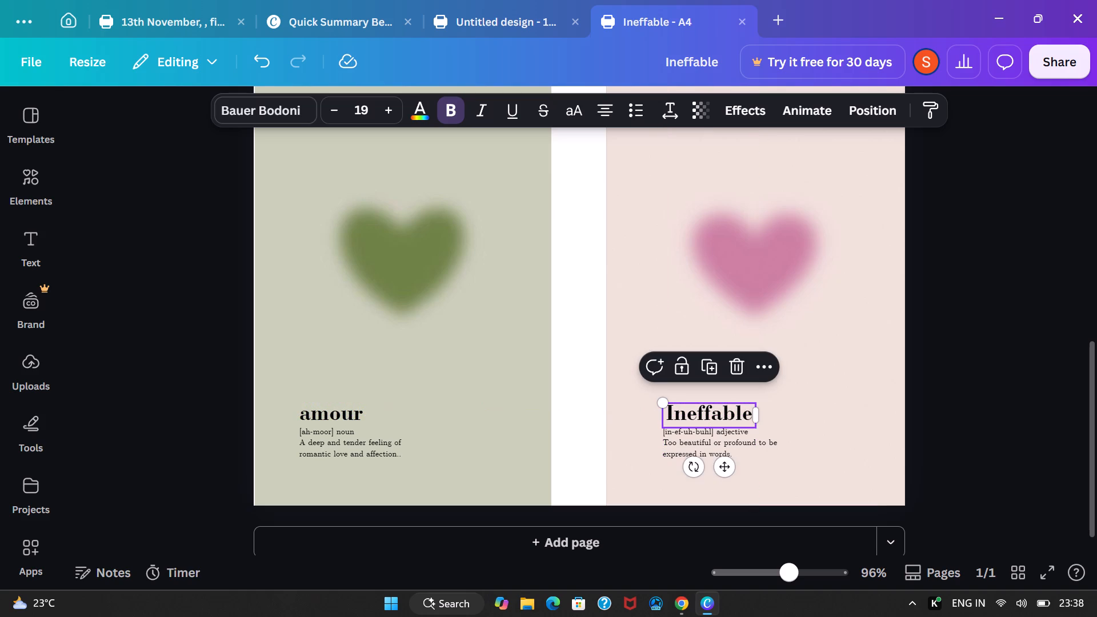
left_click(972, 386)
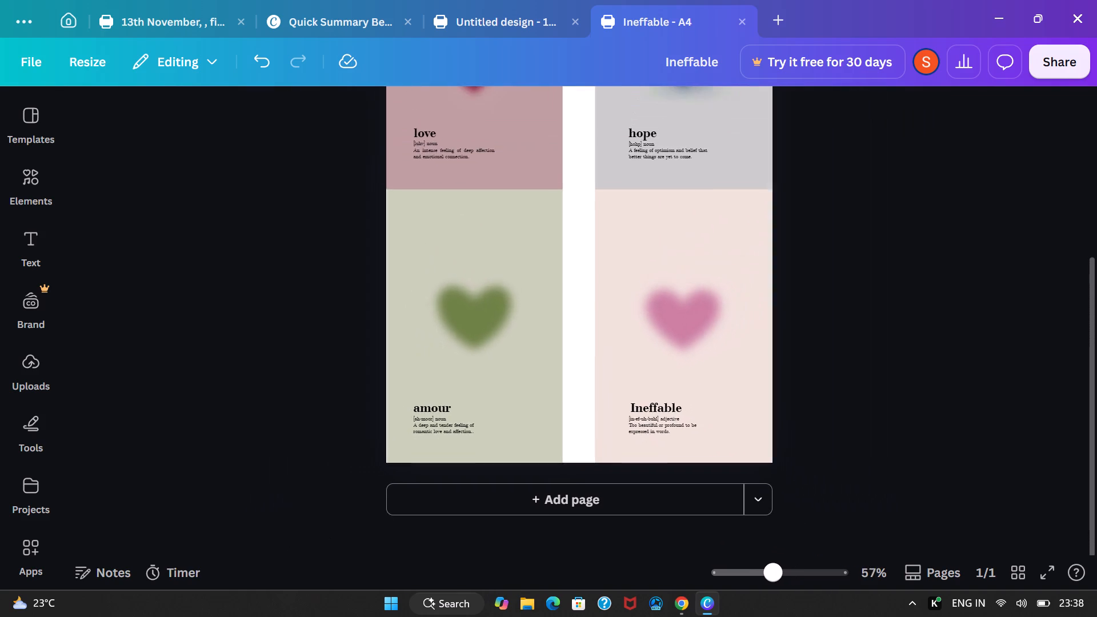
left_click(647, 426)
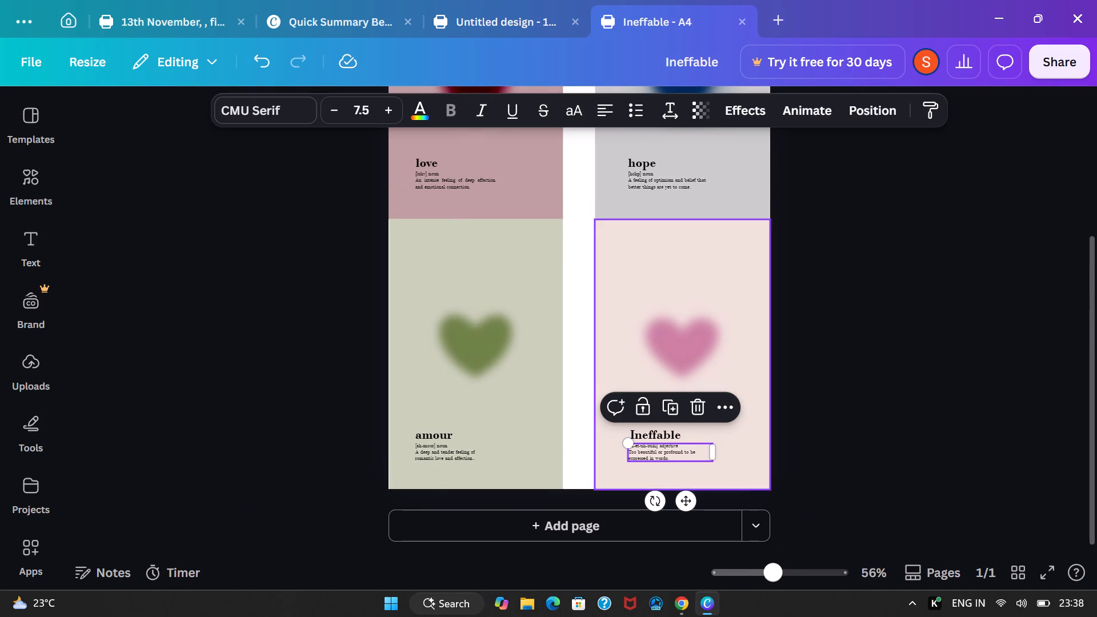
left_click(647, 450)
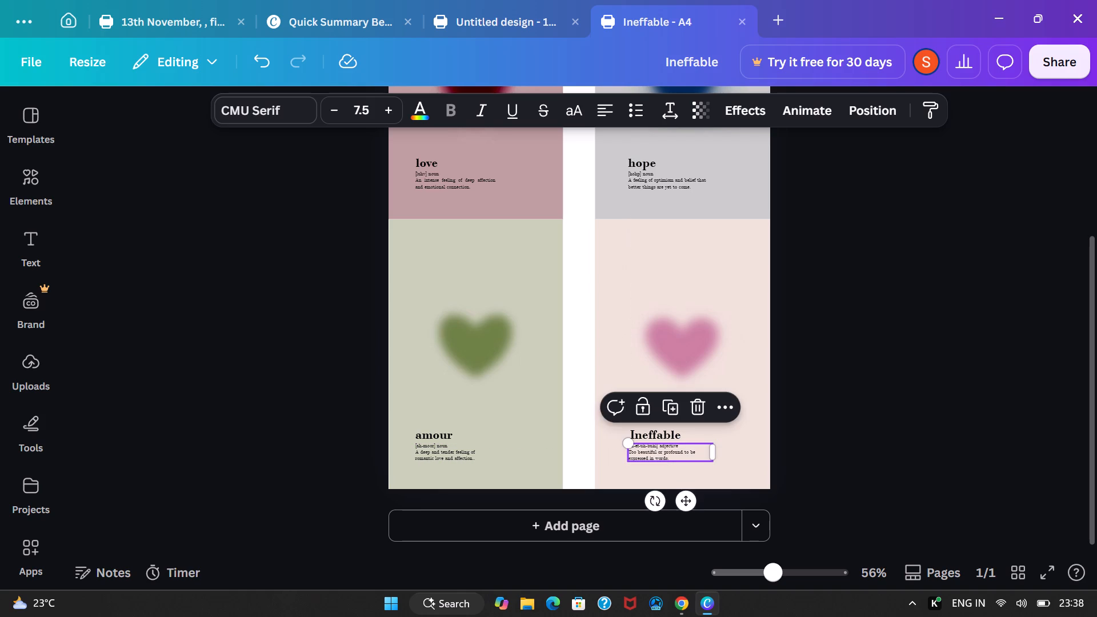
left_click(922, 409)
Reposition the definition text beneath the "amour" heading on the green card.
left_click(435, 452)
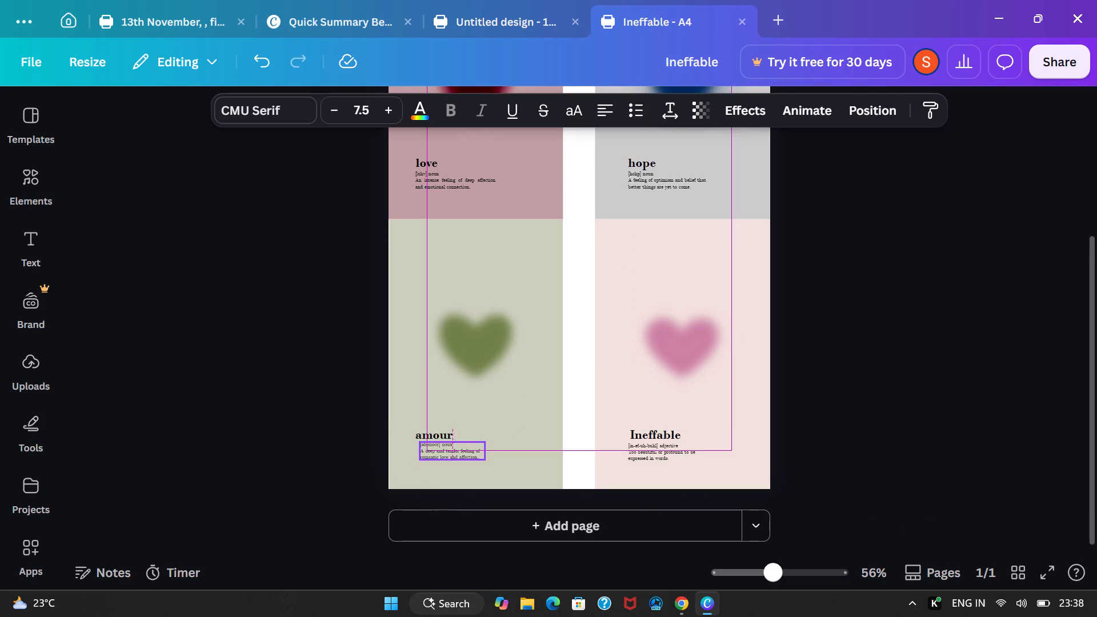
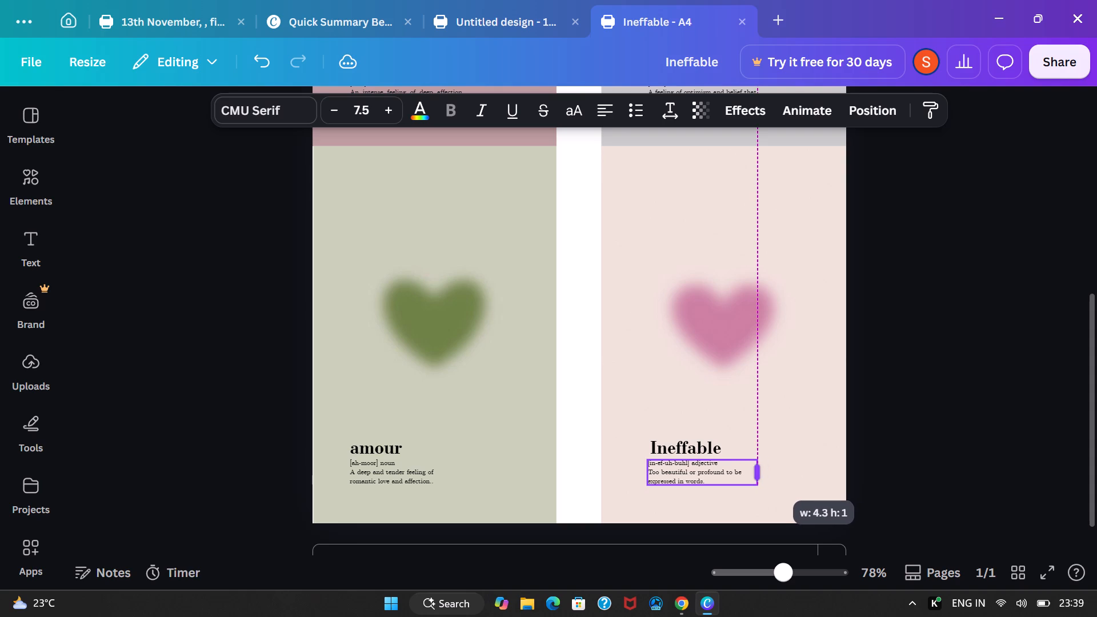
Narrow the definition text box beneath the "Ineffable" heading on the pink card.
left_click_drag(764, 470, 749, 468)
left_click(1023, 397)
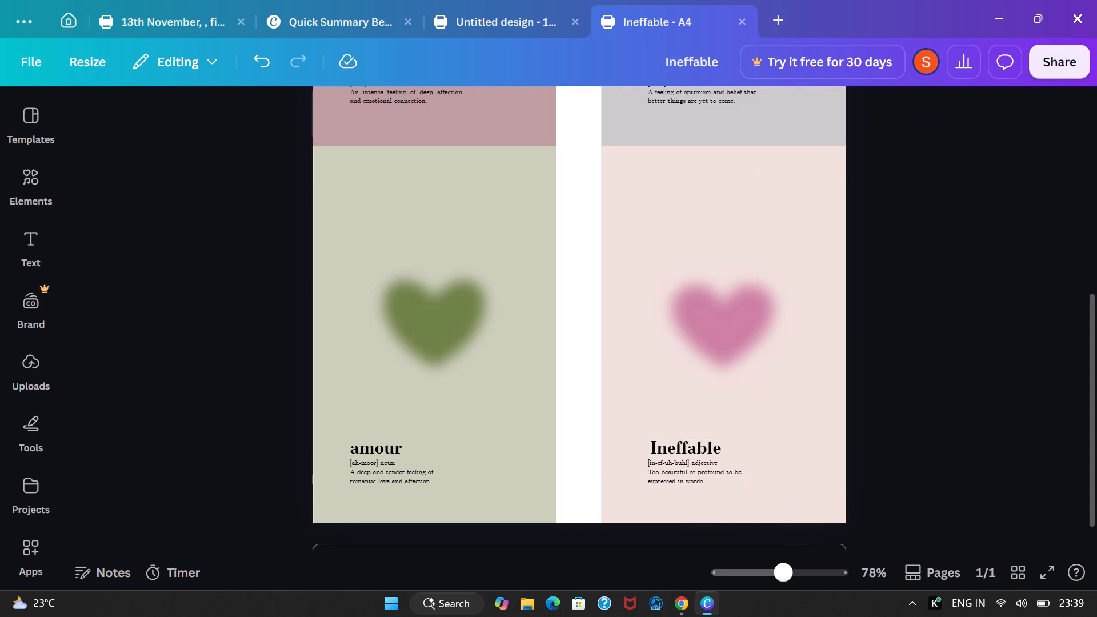
Widen the definition text box beneath "amour" on the green card so its second line ends with "romantic".
scroll(988, 404, "up", 3)
scroll(988, 404, "down", 4)
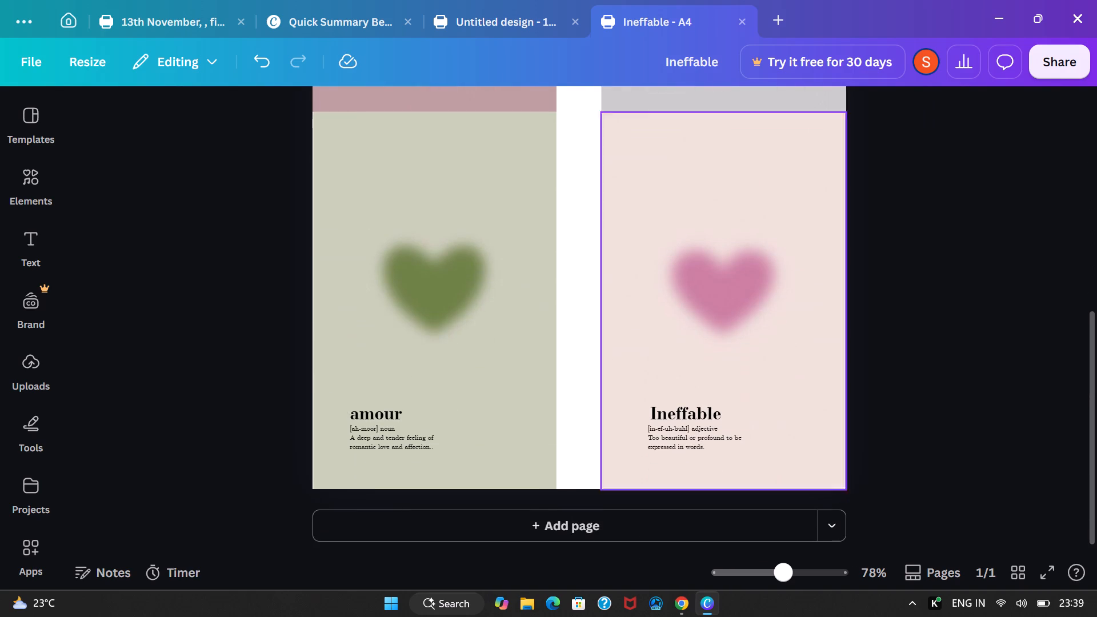
left_click(398, 440)
left_click_drag(442, 442, 451, 442)
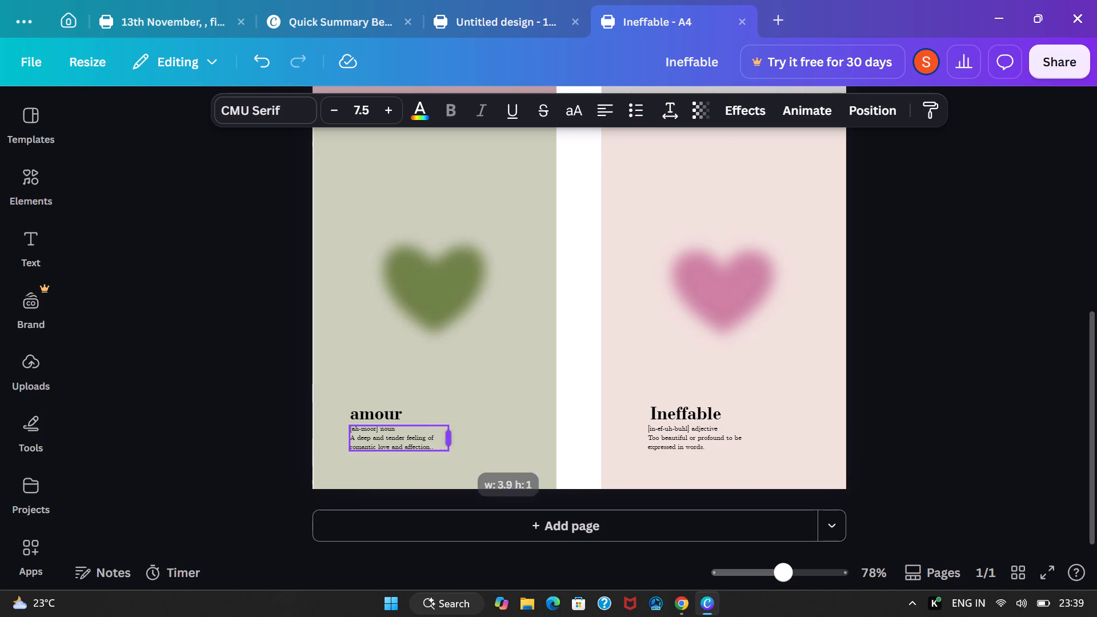
left_click_drag(451, 442, 471, 444)
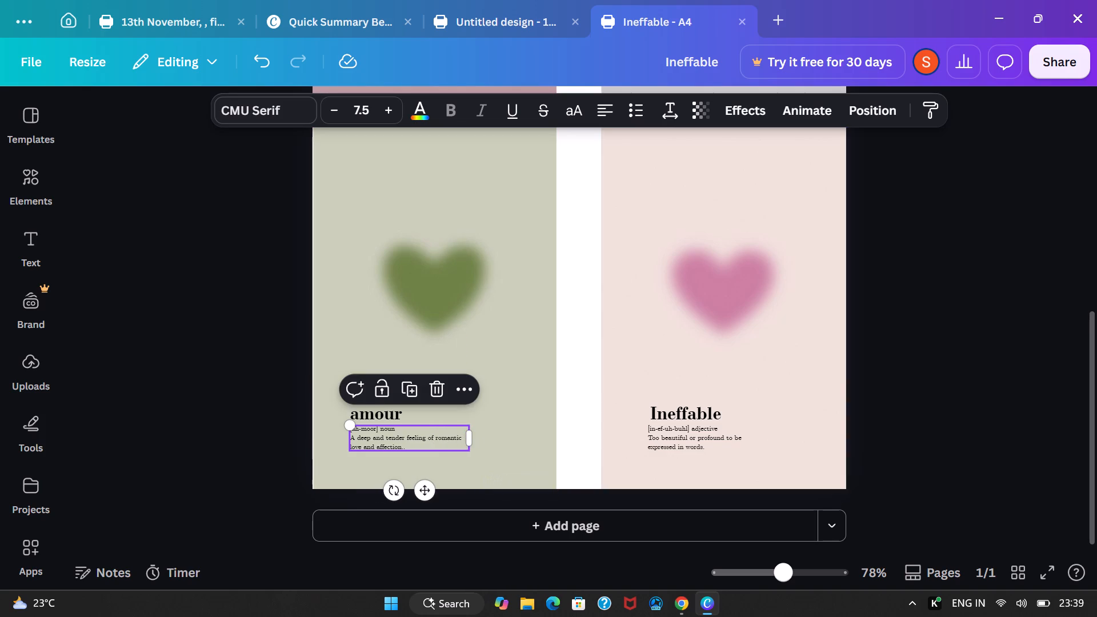
Widen the definition text box beneath "Ineffable" on the pink card so its second line ends with "expressed".
left_click(716, 436)
left_click_drag(749, 437, 763, 440)
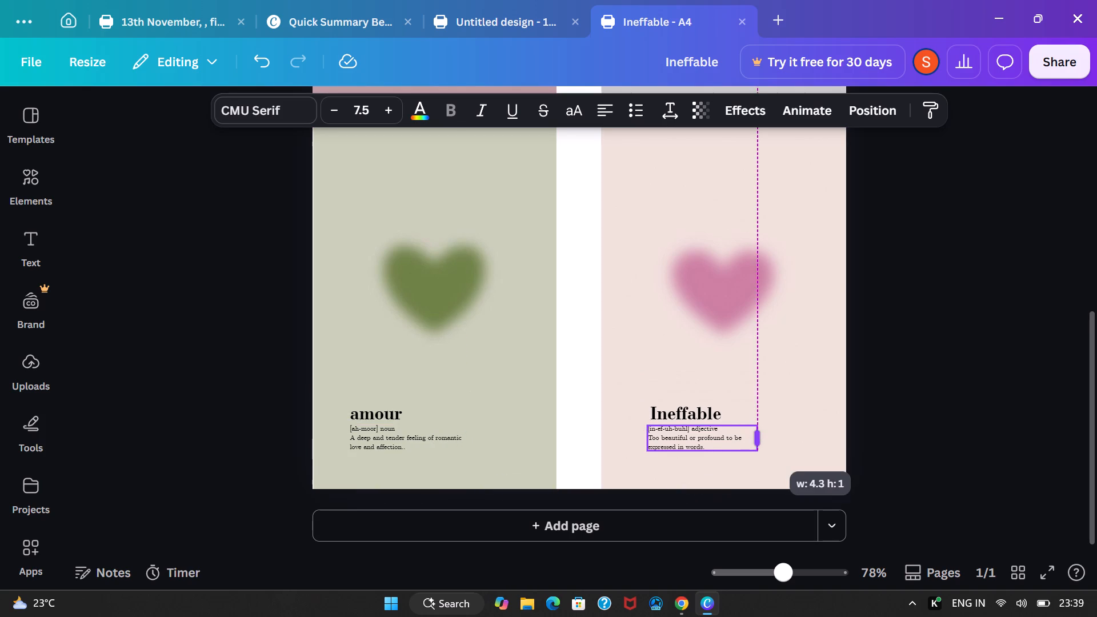
left_click_drag(763, 440, 779, 443)
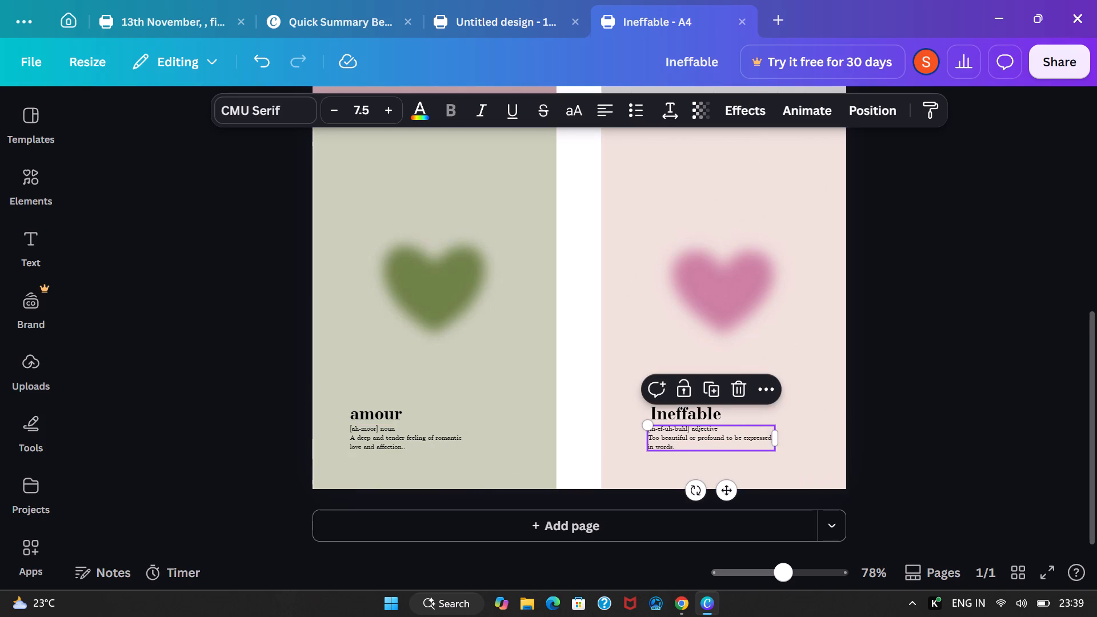
left_click(889, 404)
Widen the definition text box beneath "hope" on the grey card so its second line ends with "better".
scroll(892, 403, "up", 4)
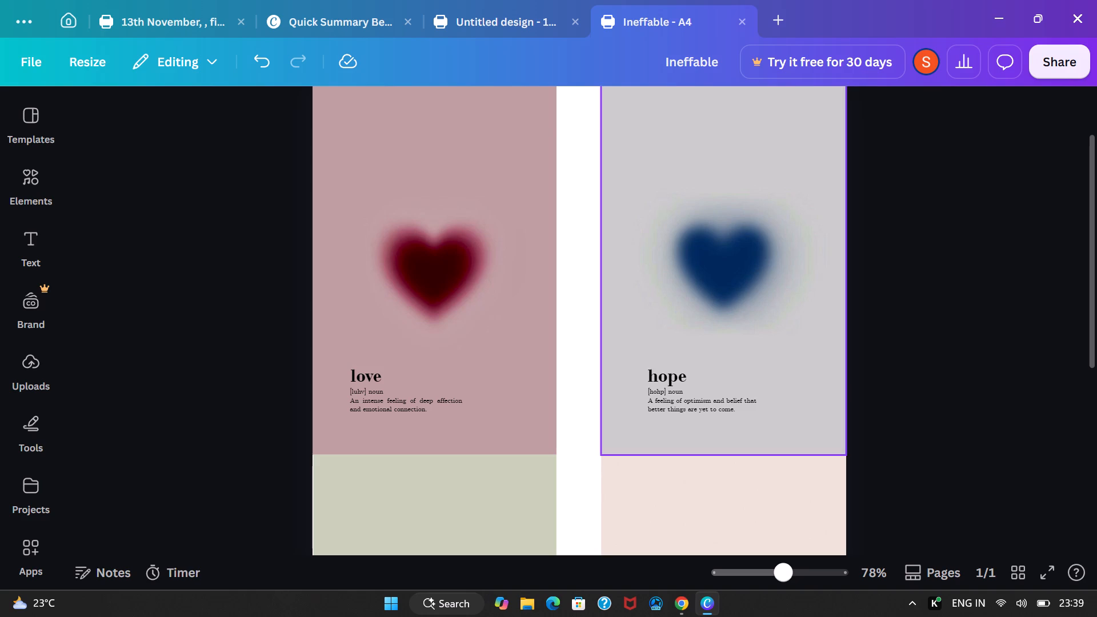
left_click(735, 402)
left_click_drag(758, 402, 772, 406)
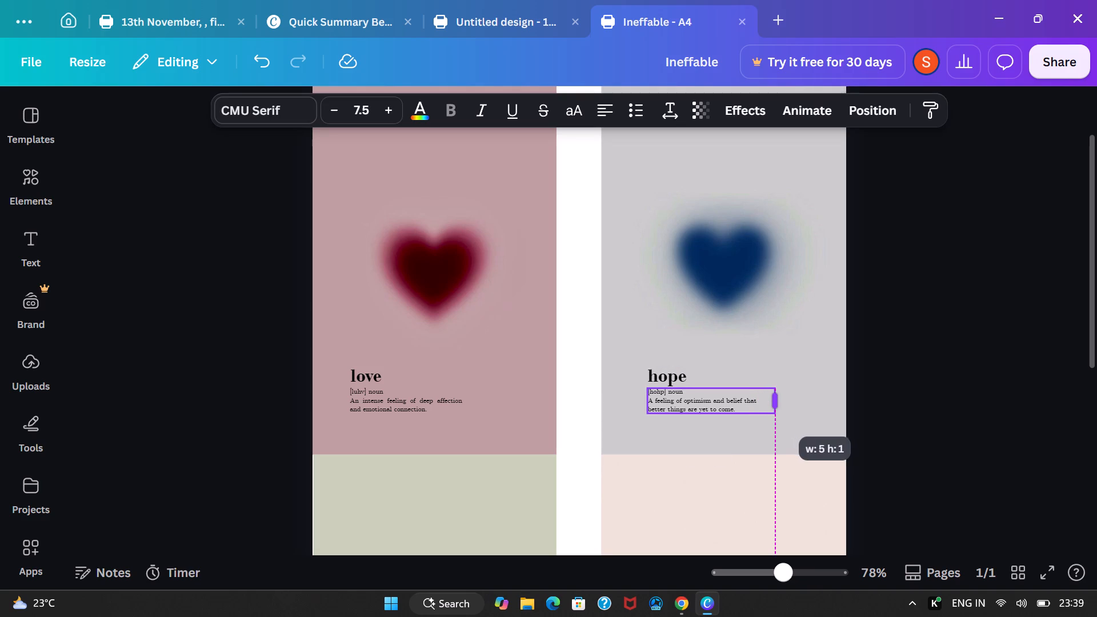
left_click_drag(772, 406, 780, 409)
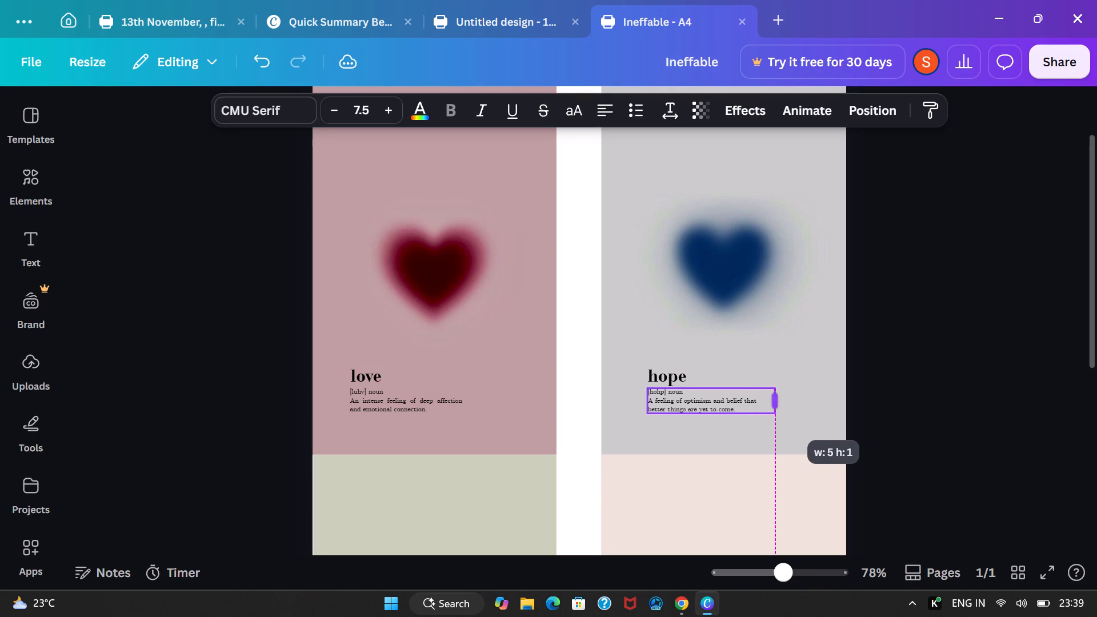
left_click_drag(780, 409, 785, 410)
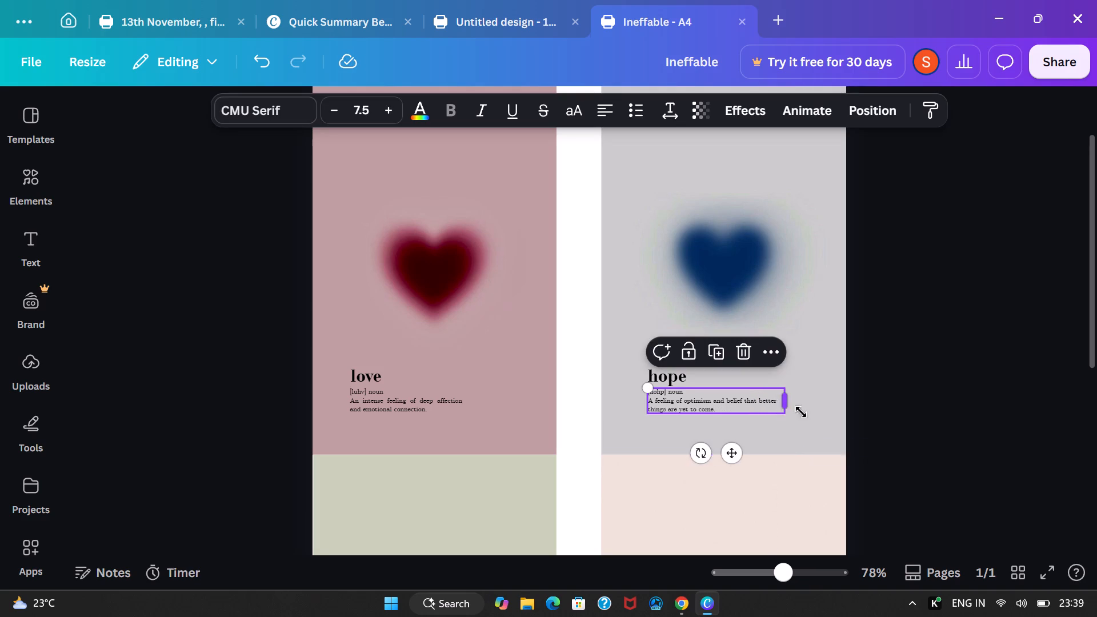
left_click(982, 381)
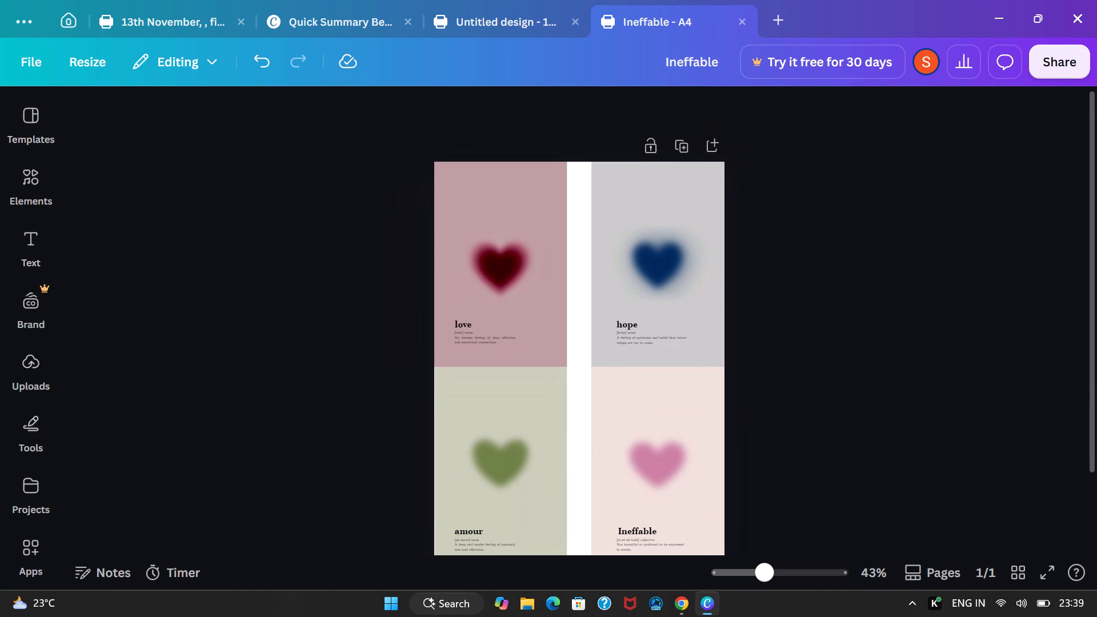
Capture a rectangular screenshot of the whole four-heart poster page with Snipping Tool.
scroll(982, 381, "left", 1)
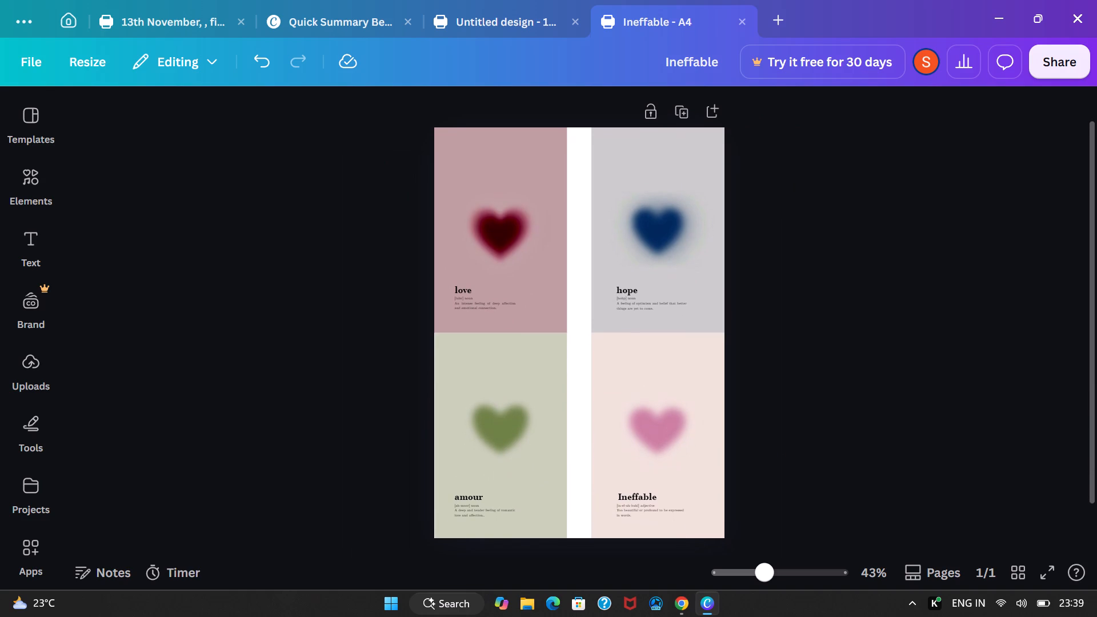
scroll(982, 381, "left", 1)
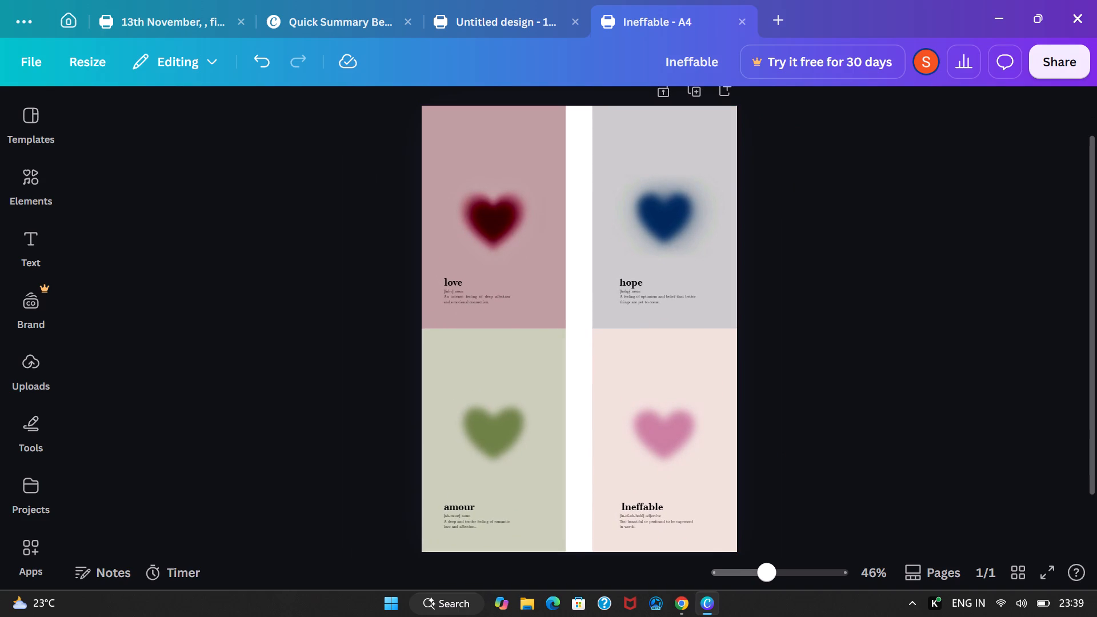
key("Print")
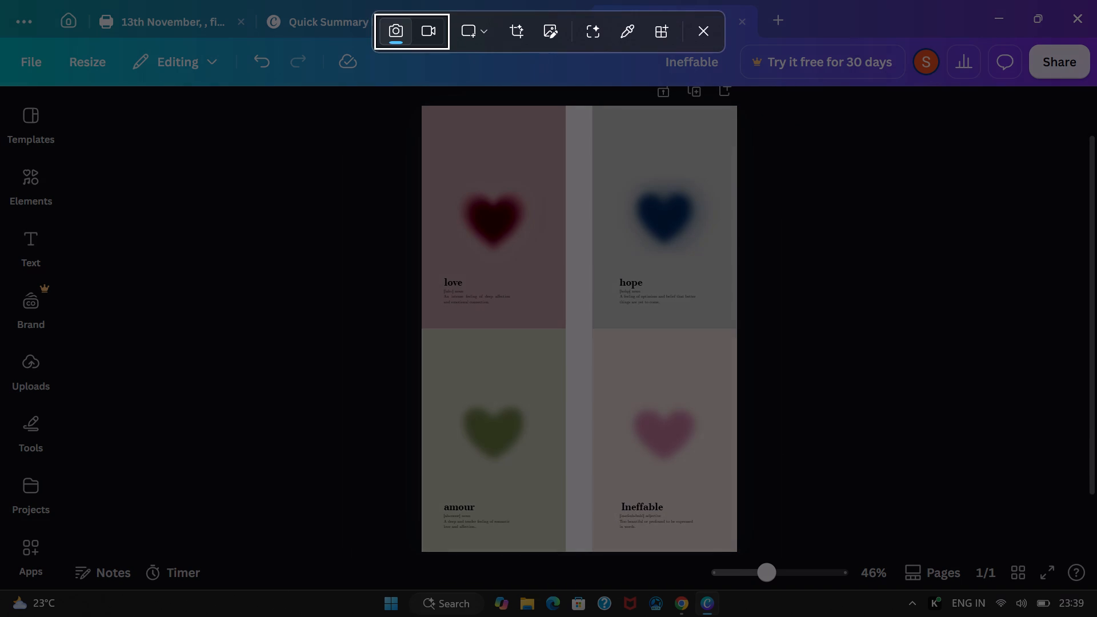
left_click_drag(415, 101, 750, 552)
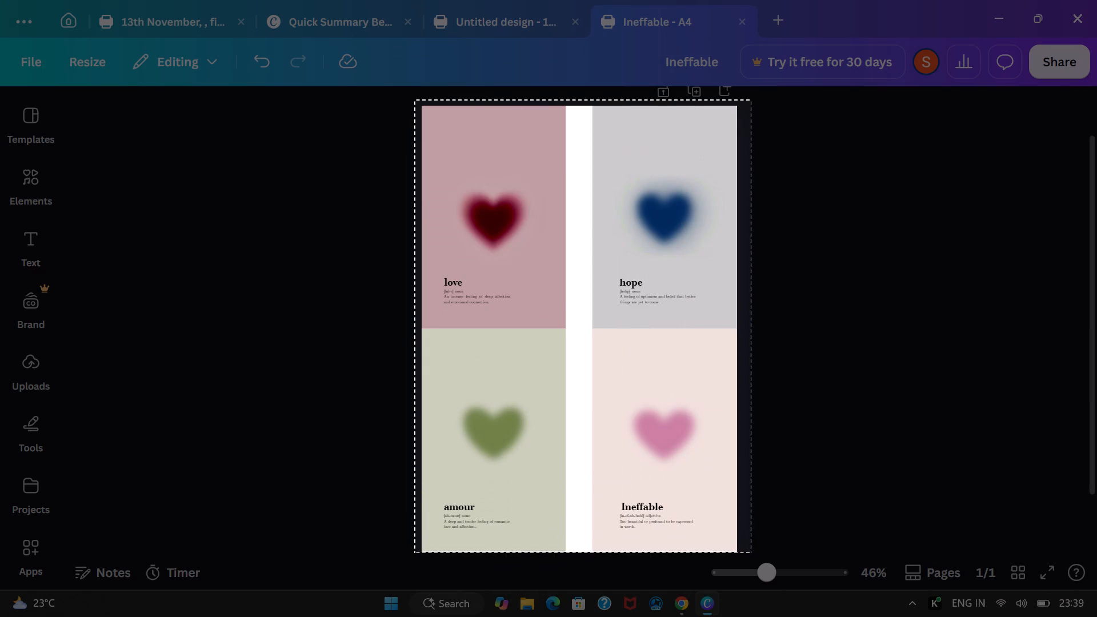
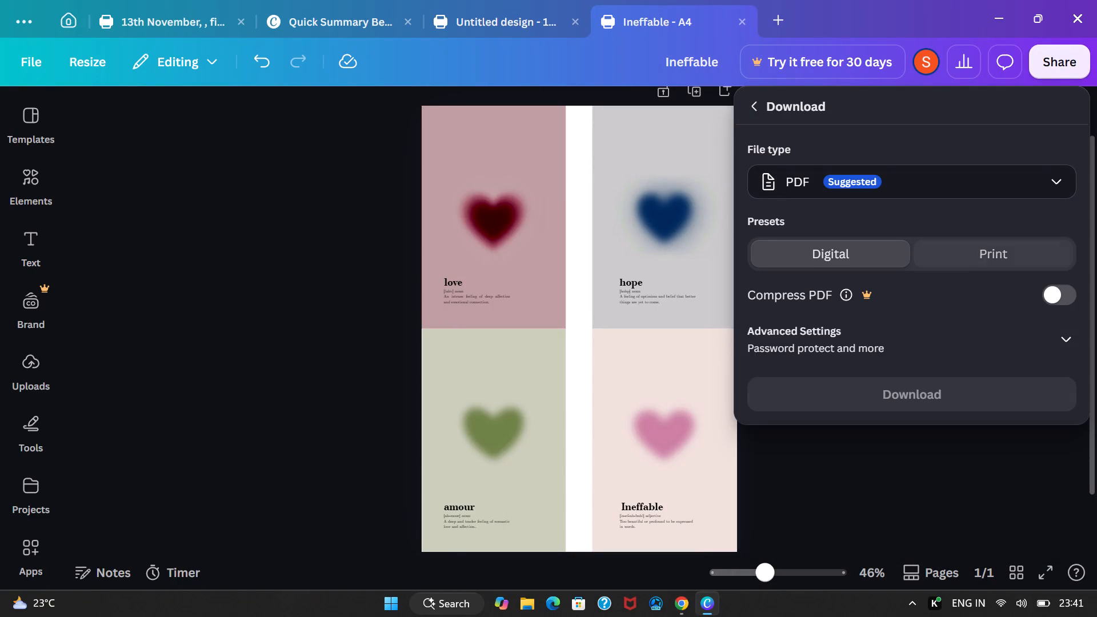
Choose the Print preset for the PDF download, with the RGB (best for digital use) colour profile.
left_click(963, 247)
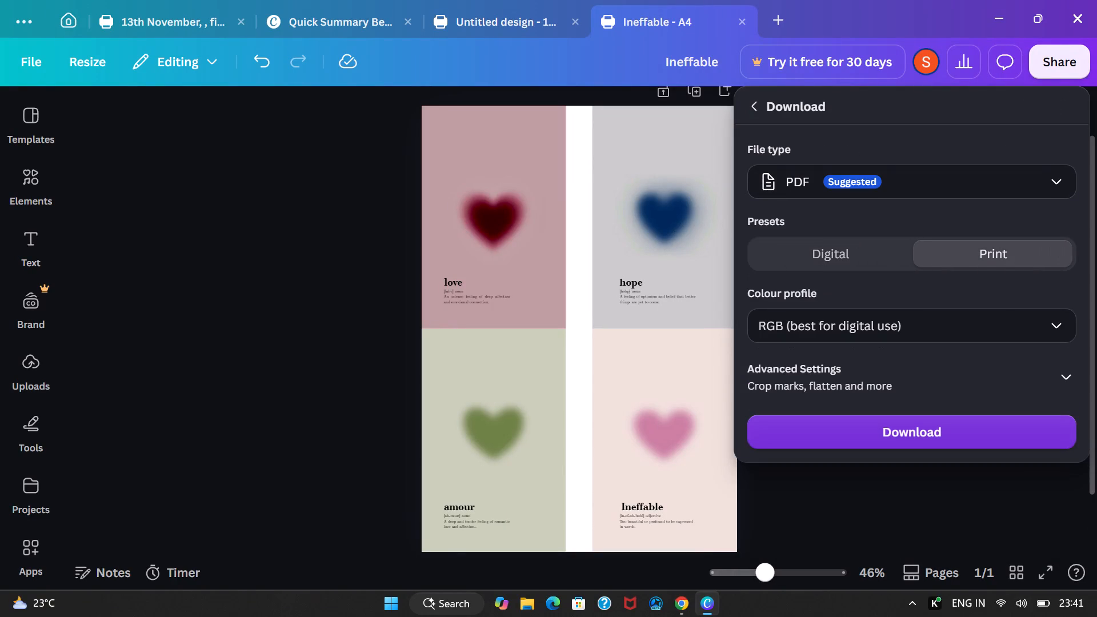
left_click(938, 324)
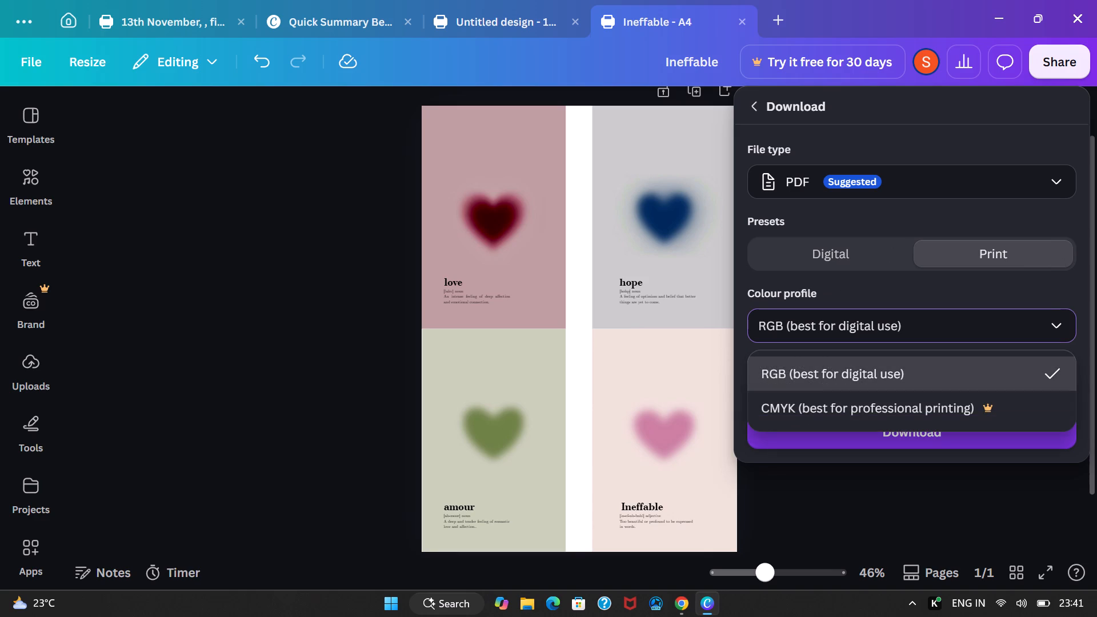
left_click(1018, 323)
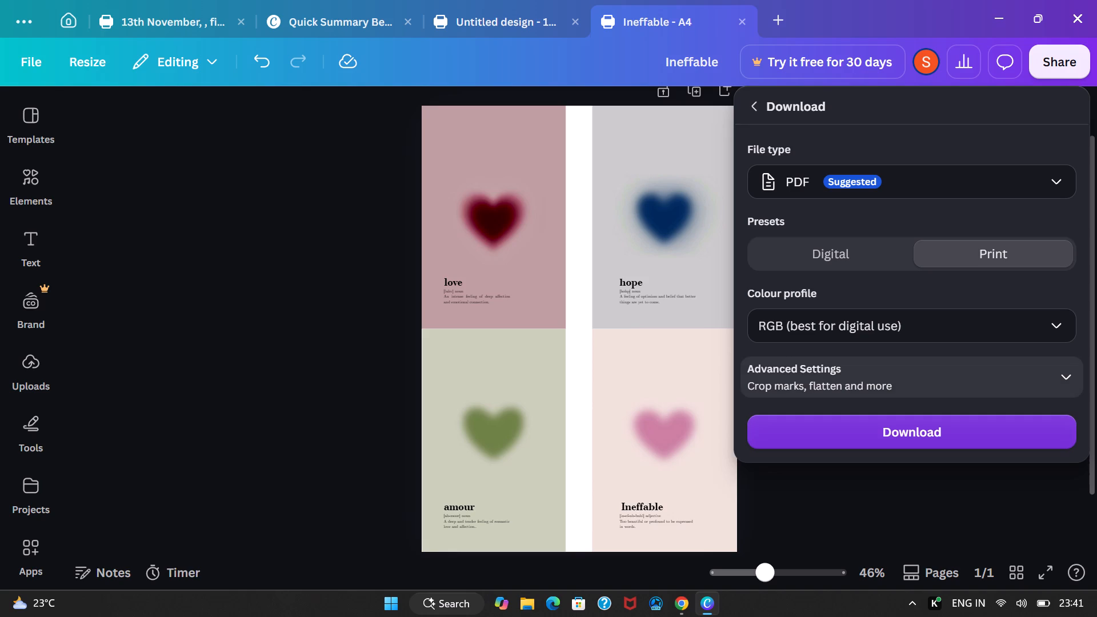
Examine the available file types for downloading the four-heart poster.
left_click(984, 189)
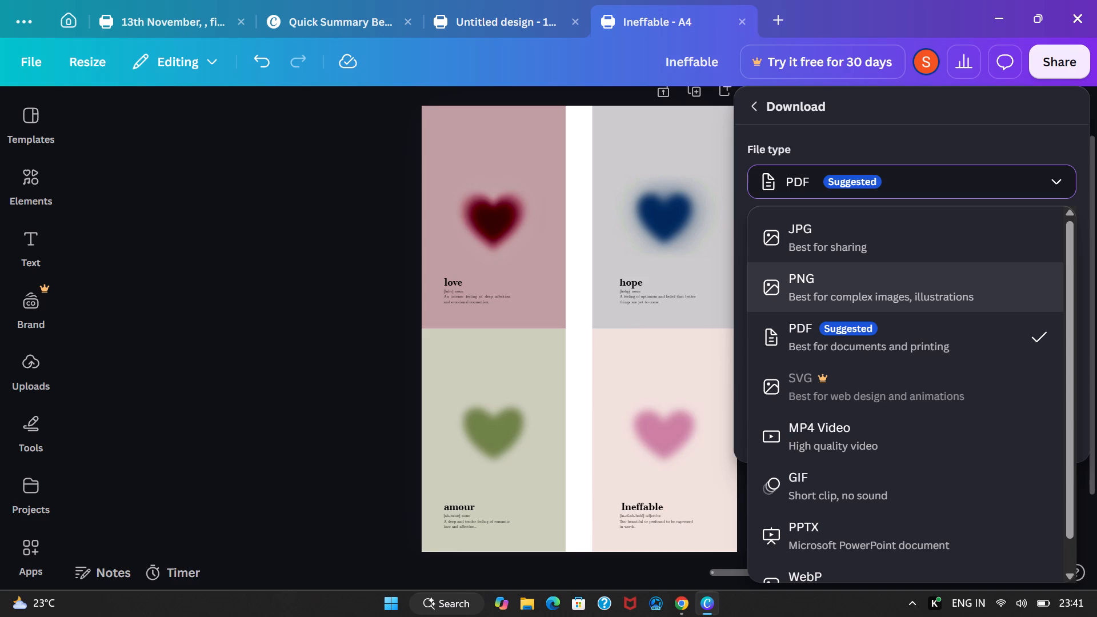
left_click(1013, 188)
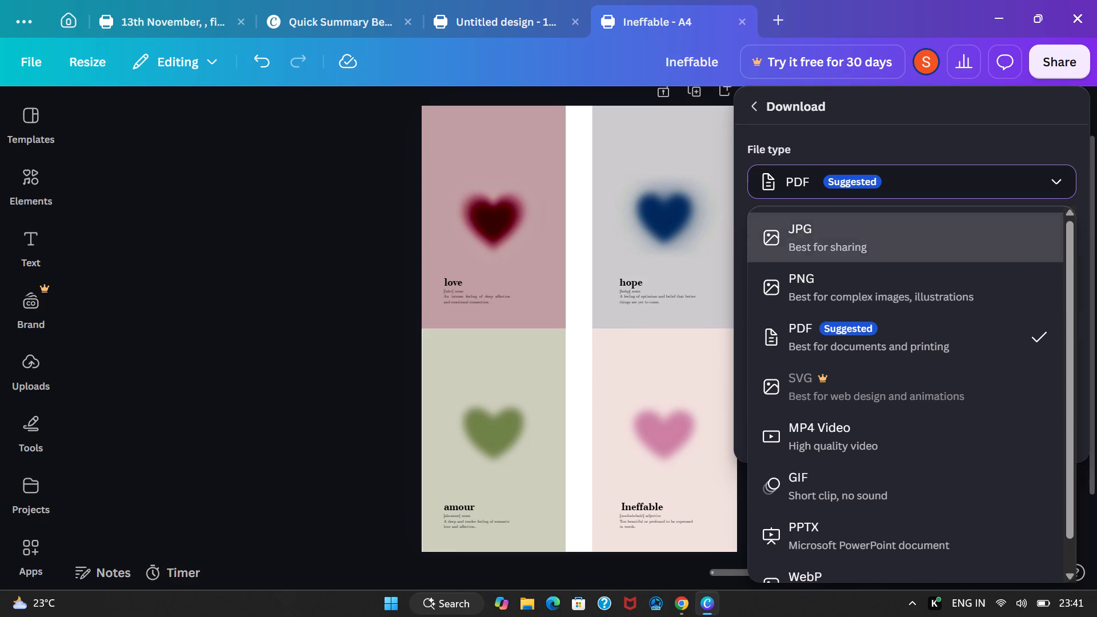
left_click(911, 178)
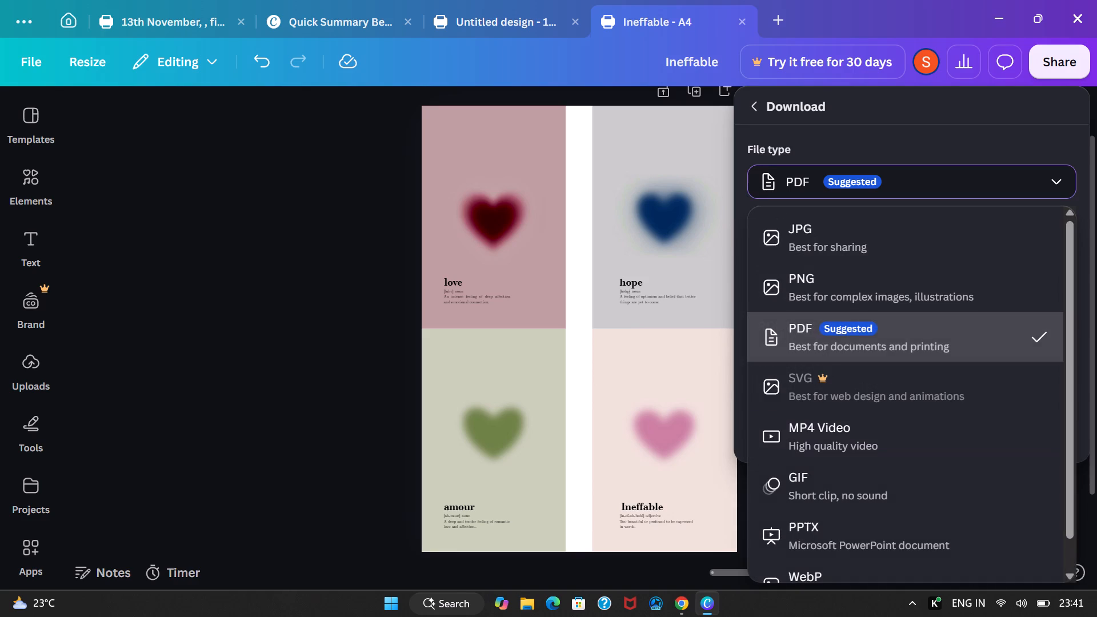
scroll(862, 353, "down", 2)
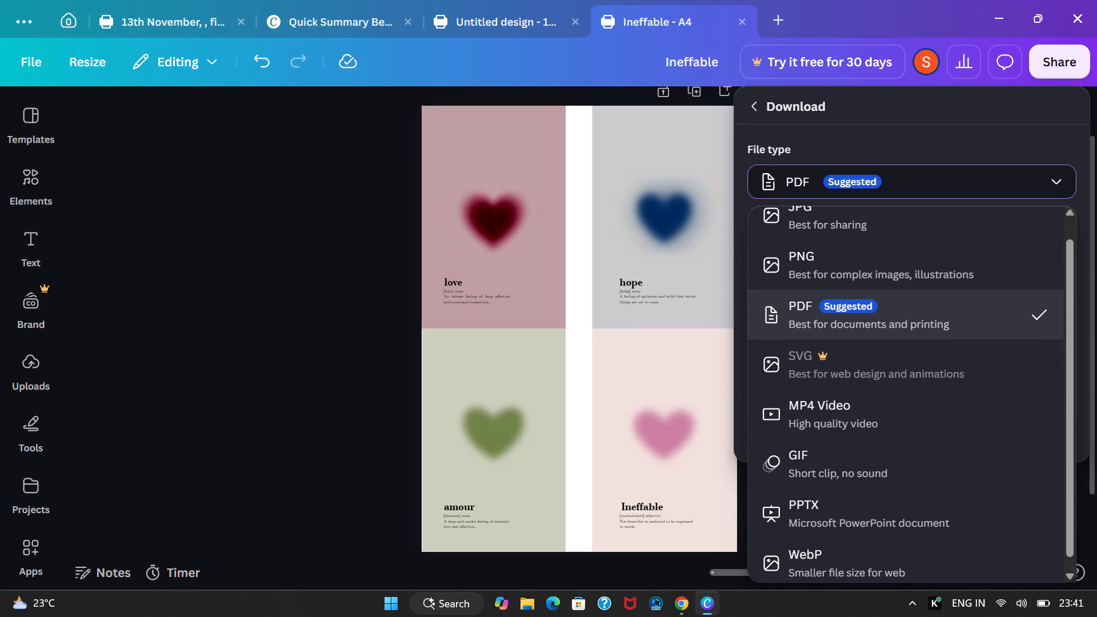
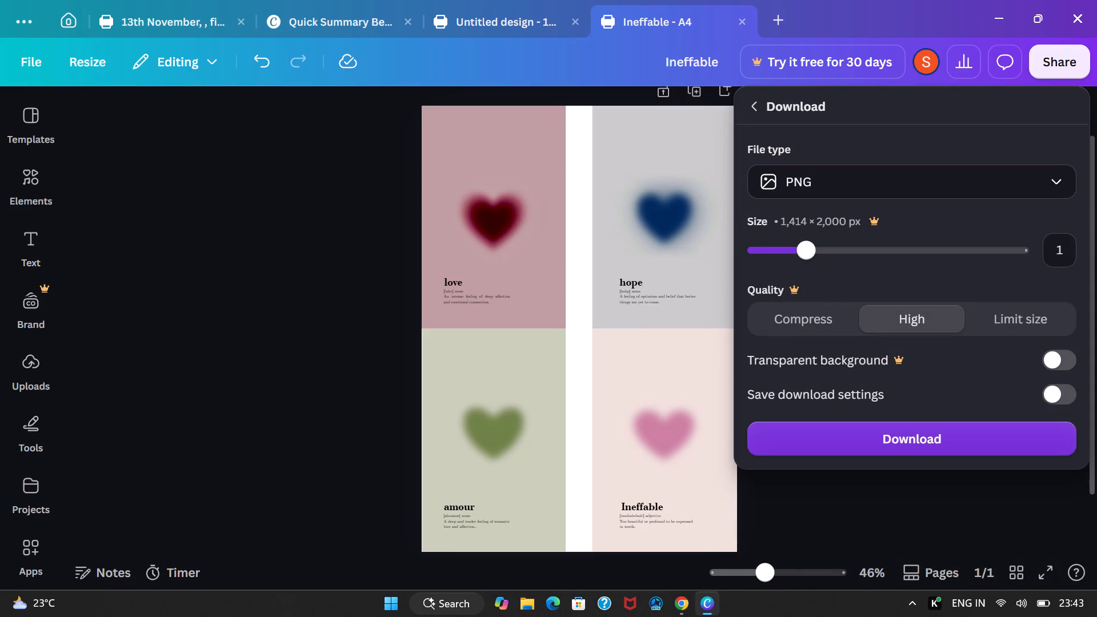
Download the poster as a PNG and name the file "Posters for wall".
left_click(873, 187)
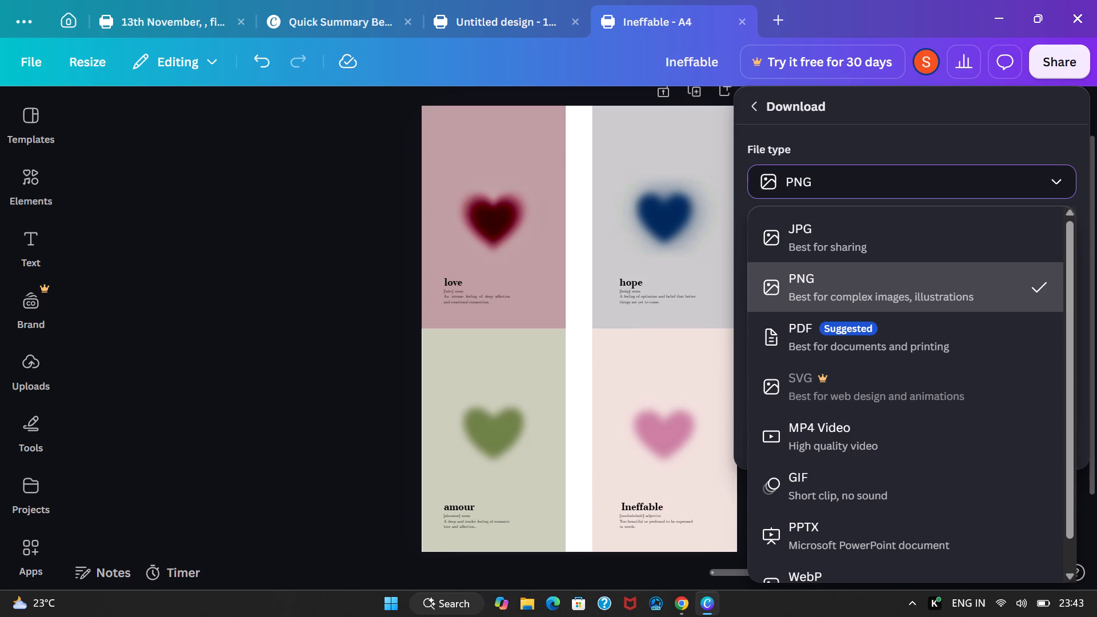
left_click(873, 188)
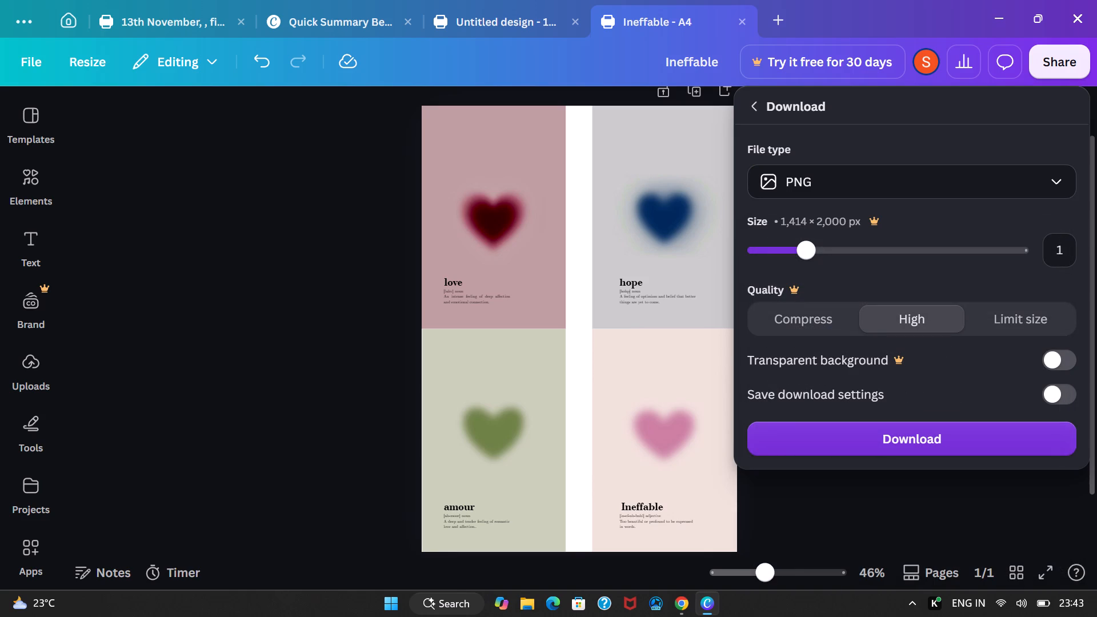
left_click(868, 444)
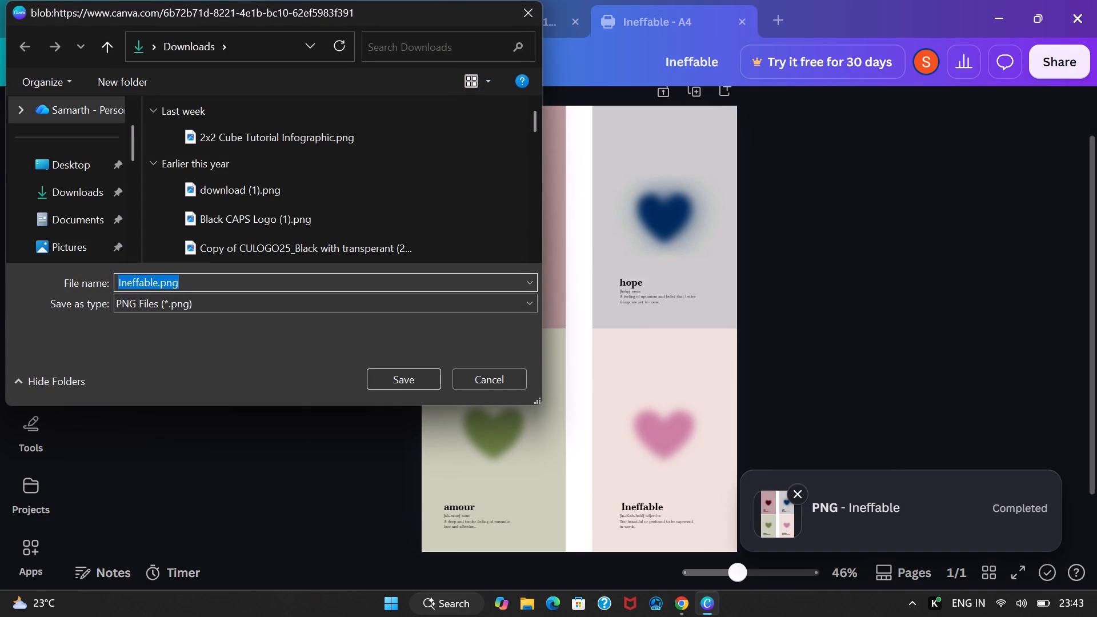
key("shift+p")
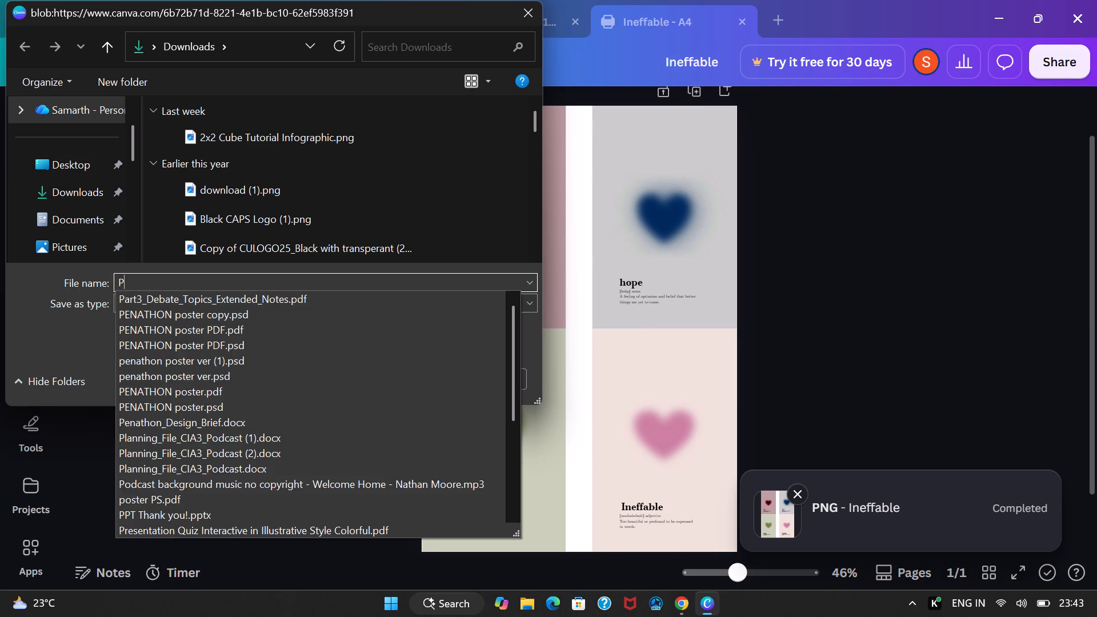
type("osters")
key("space")
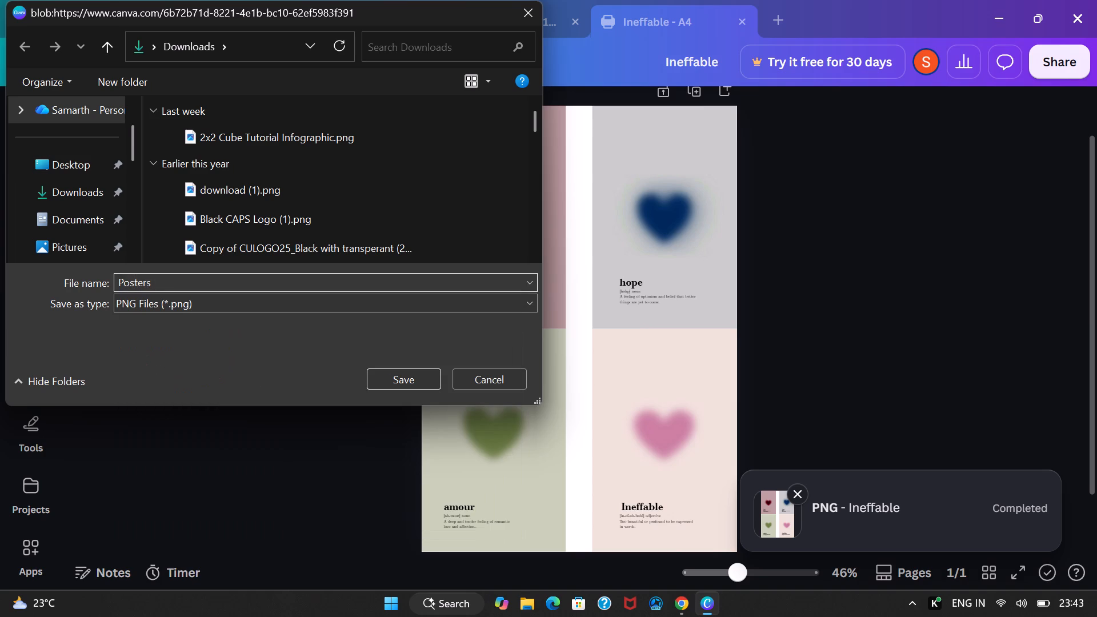
type("for wall")
Look through the folders on the D: drive for a place to save the poster.
scroll(87, 191, "down", 4)
left_click(81, 186)
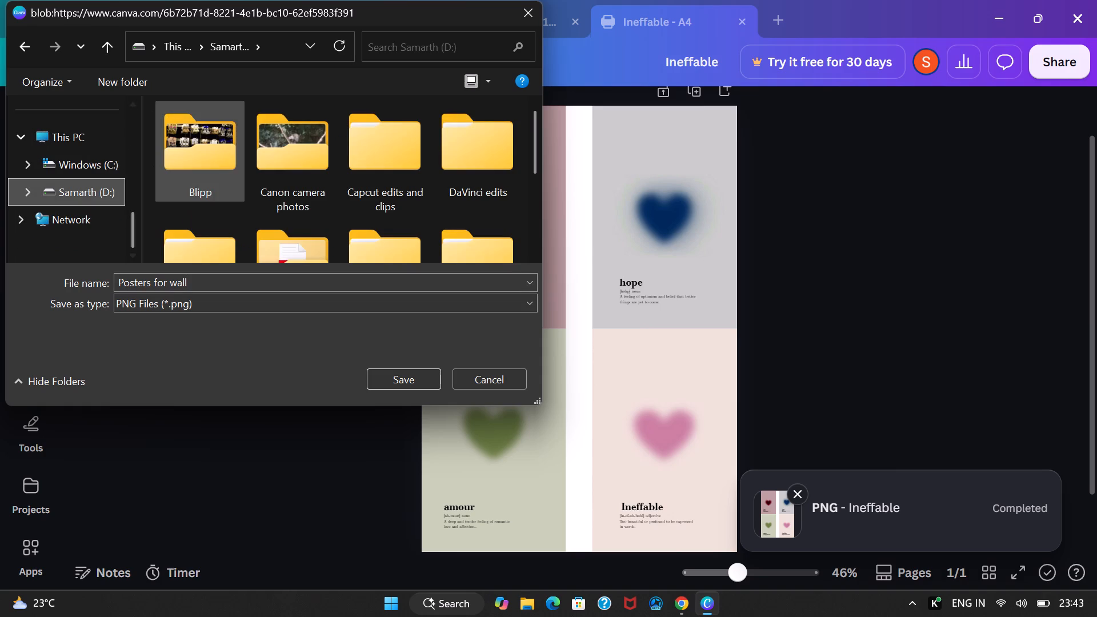
scroll(277, 161, "down", 2)
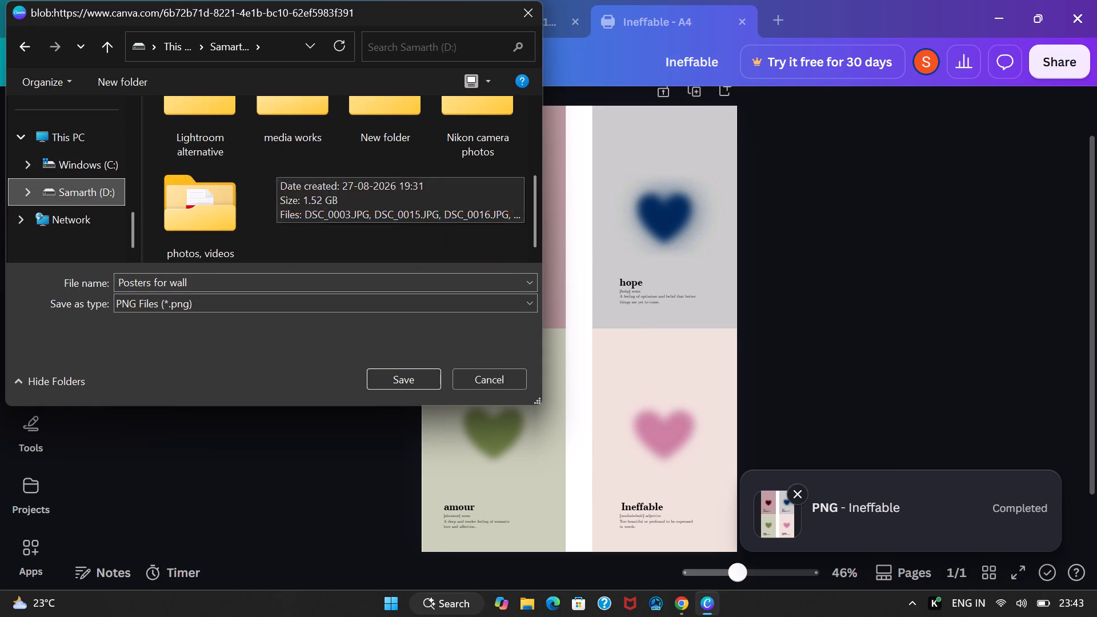
scroll(277, 161, "down", 2)
left_click(29, 42)
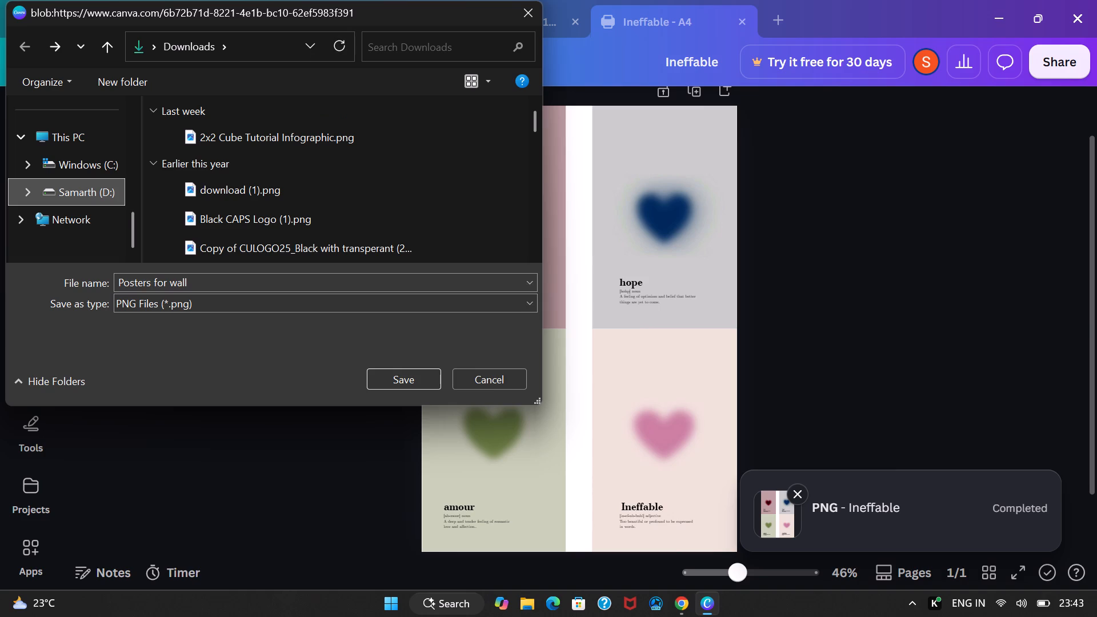
Search This PC for "polaroidsss".
scroll(54, 140, "down", 5)
left_click(61, 138)
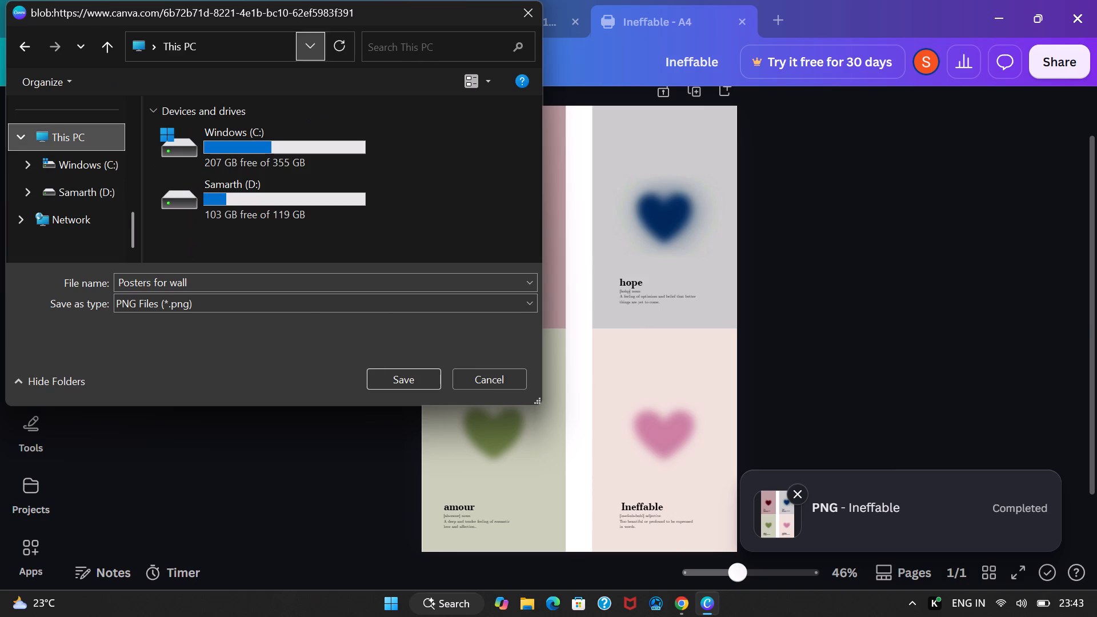
left_click(399, 46)
type("polaroi")
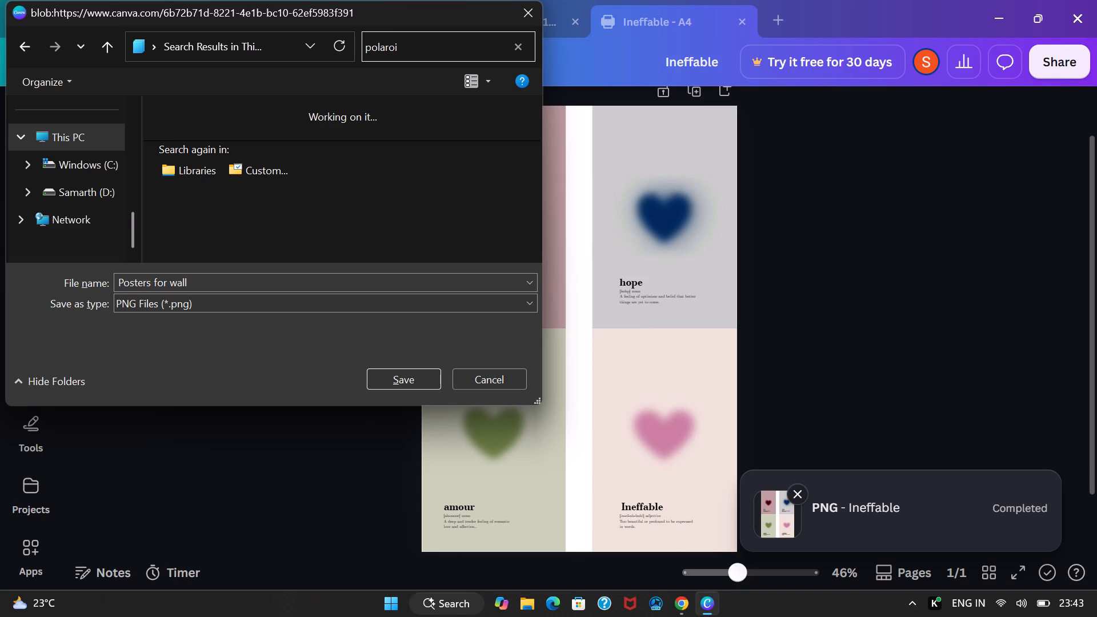
type("dsss")
scroll(423, 67, "down", 4)
Examine the D: drive's photos, videos folder, New folder and Lightroom alternative folder as possible save locations.
scroll(65, 172, "down", 5)
left_click(67, 181)
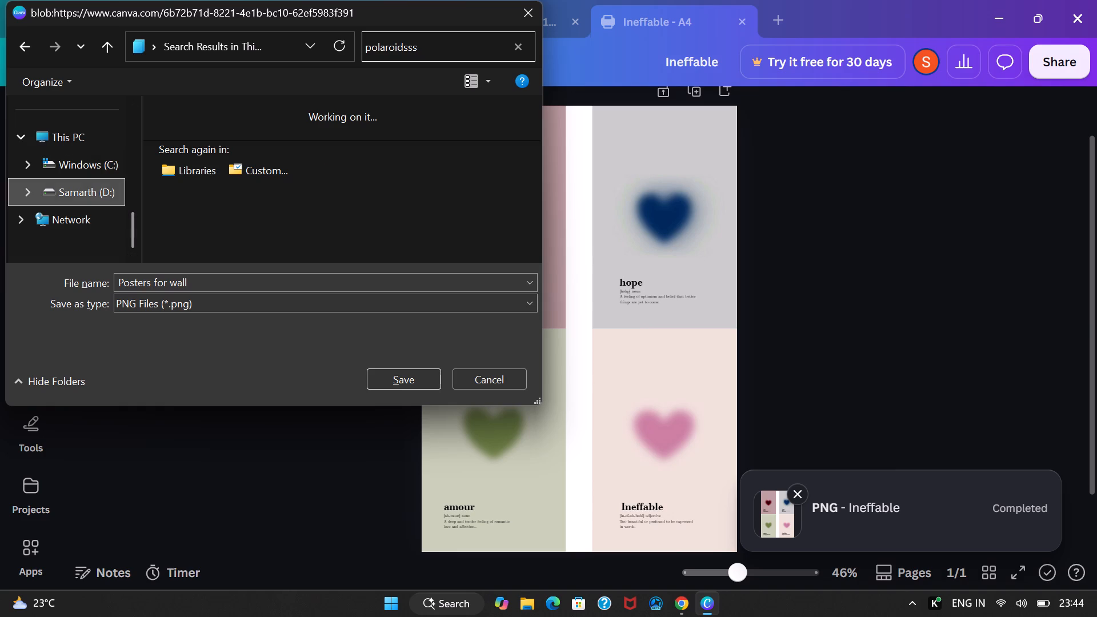
scroll(321, 188, "down", 1)
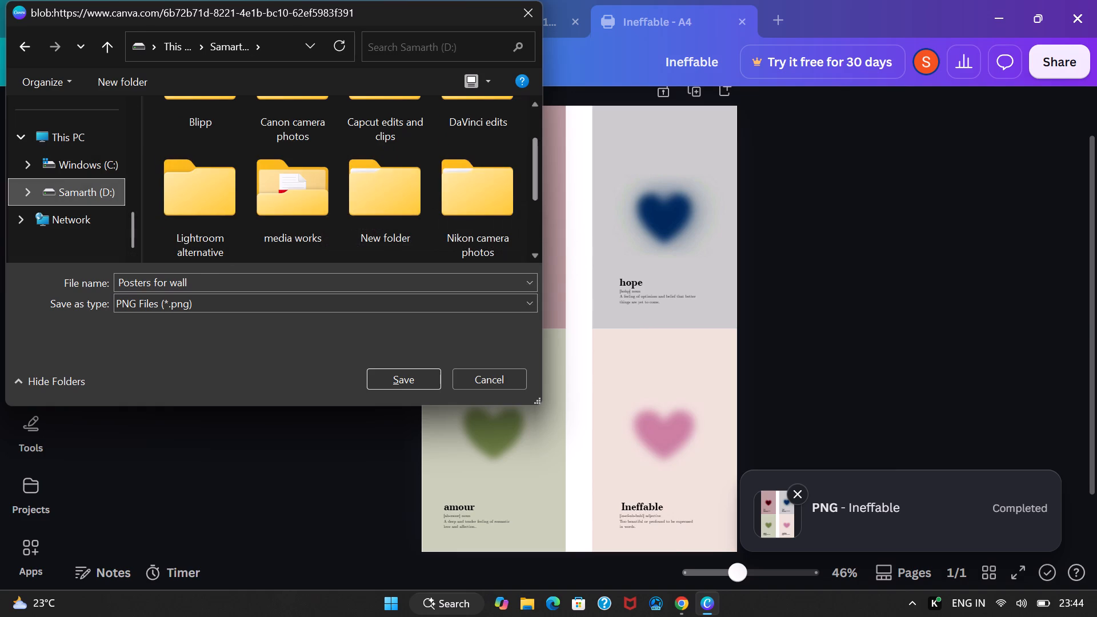
scroll(506, 191, "down", 1)
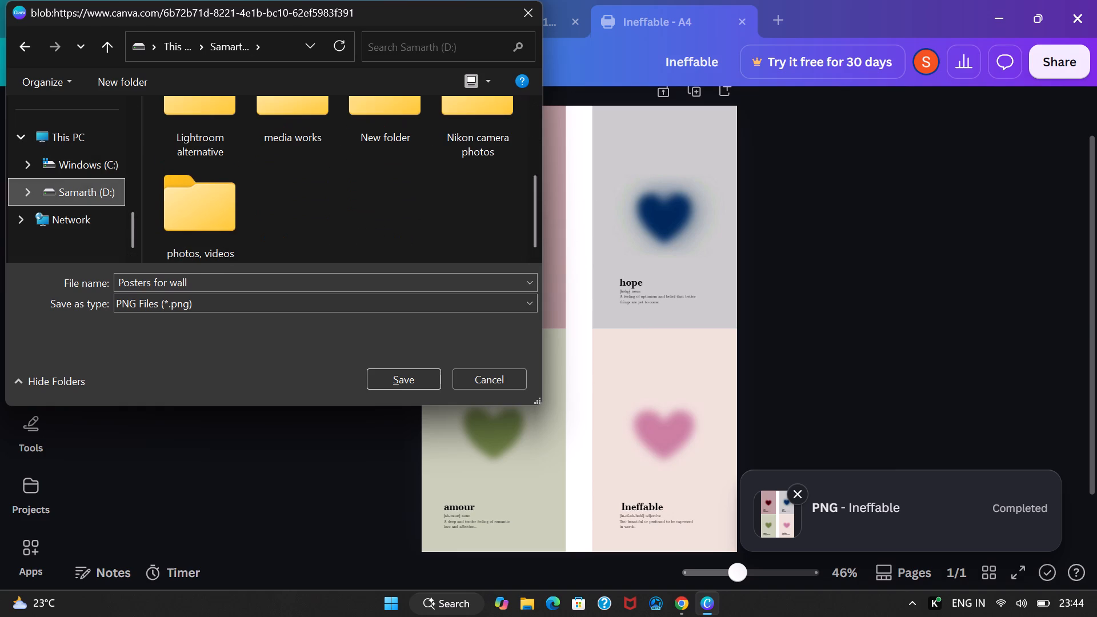
left_click(203, 220)
double_click(203, 221)
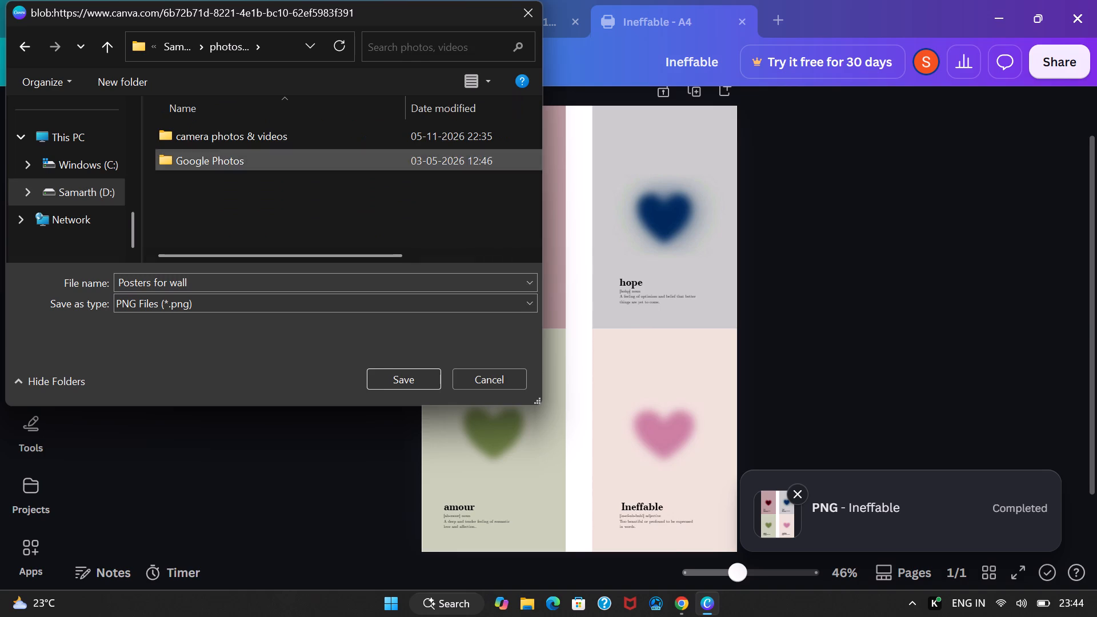
left_click(20, 41)
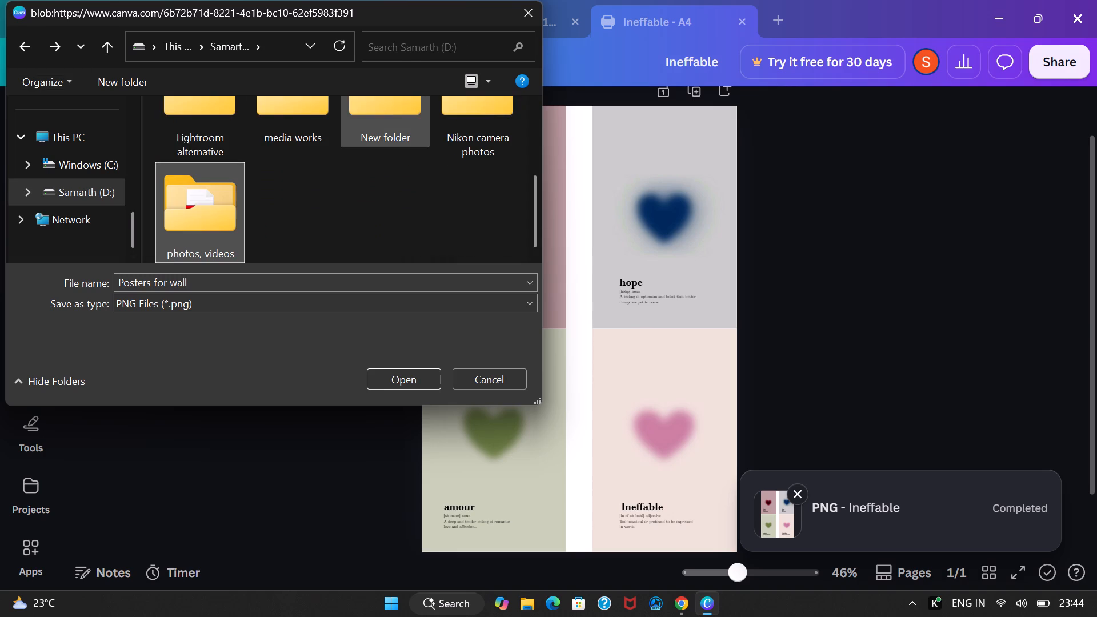
double_click(369, 116)
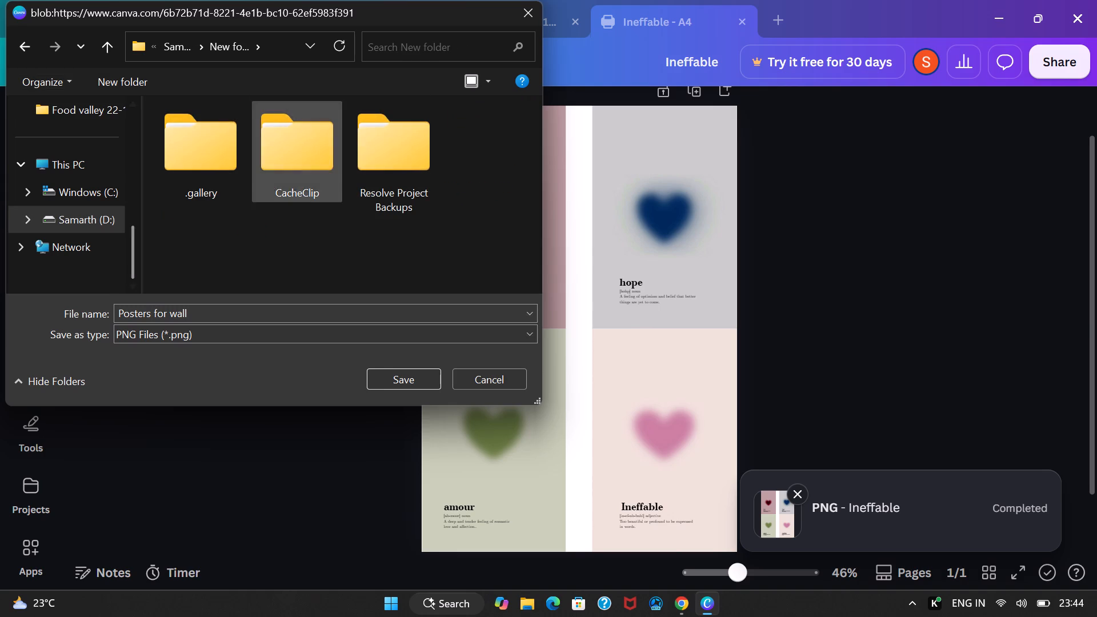
left_click(30, 45)
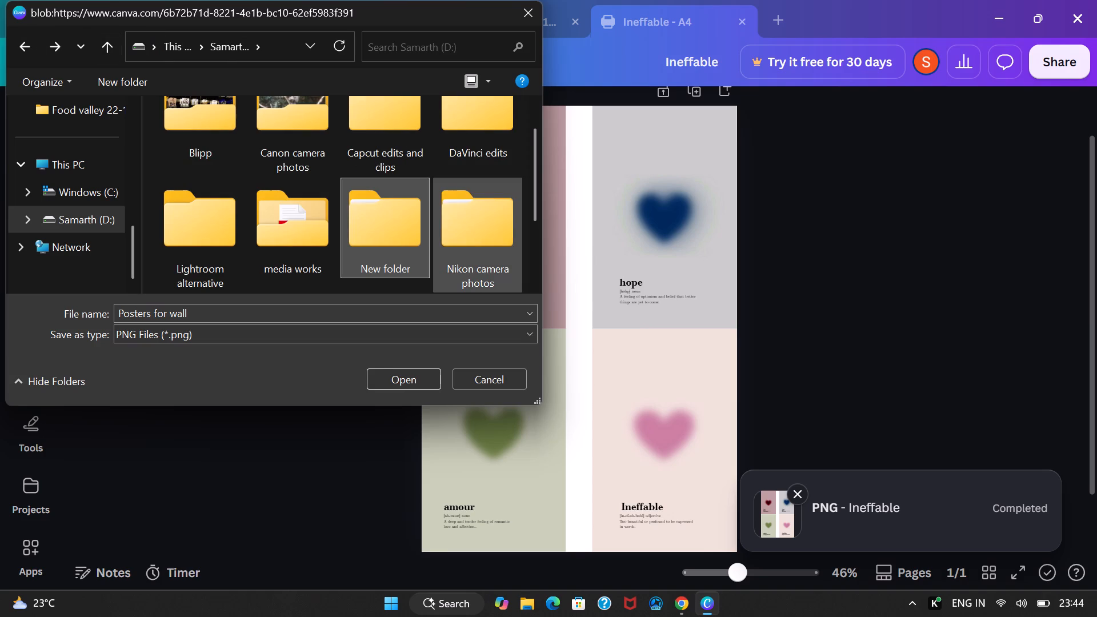
scroll(470, 155, "up", 1)
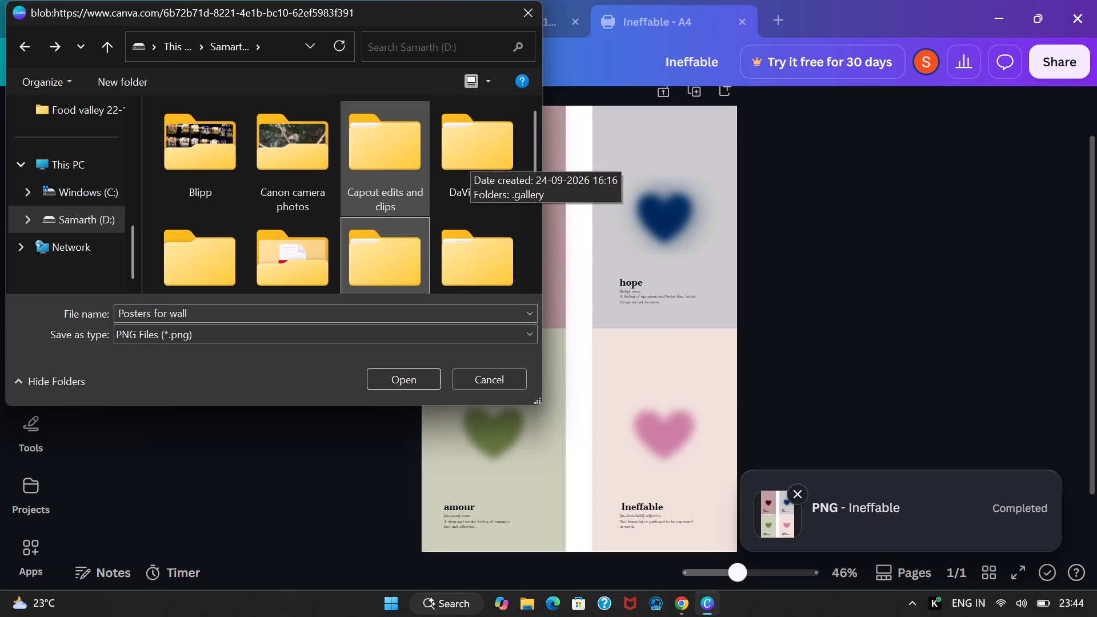
scroll(393, 176, "up", 3)
scroll(201, 155, "down", 1)
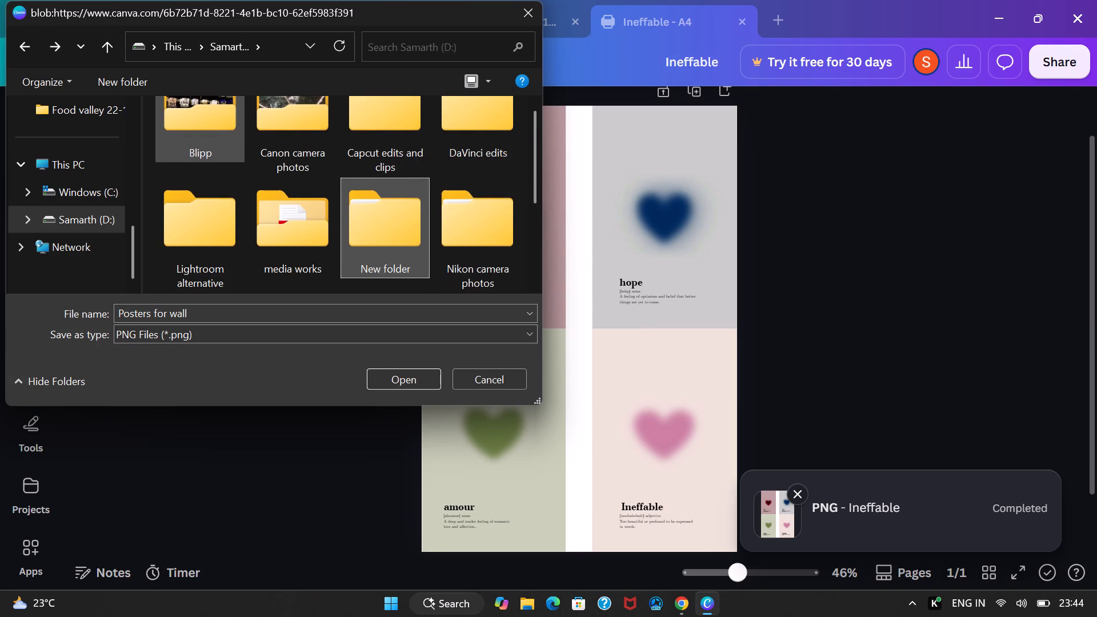
scroll(201, 155, "down", 2)
left_click(201, 152)
double_click(201, 152)
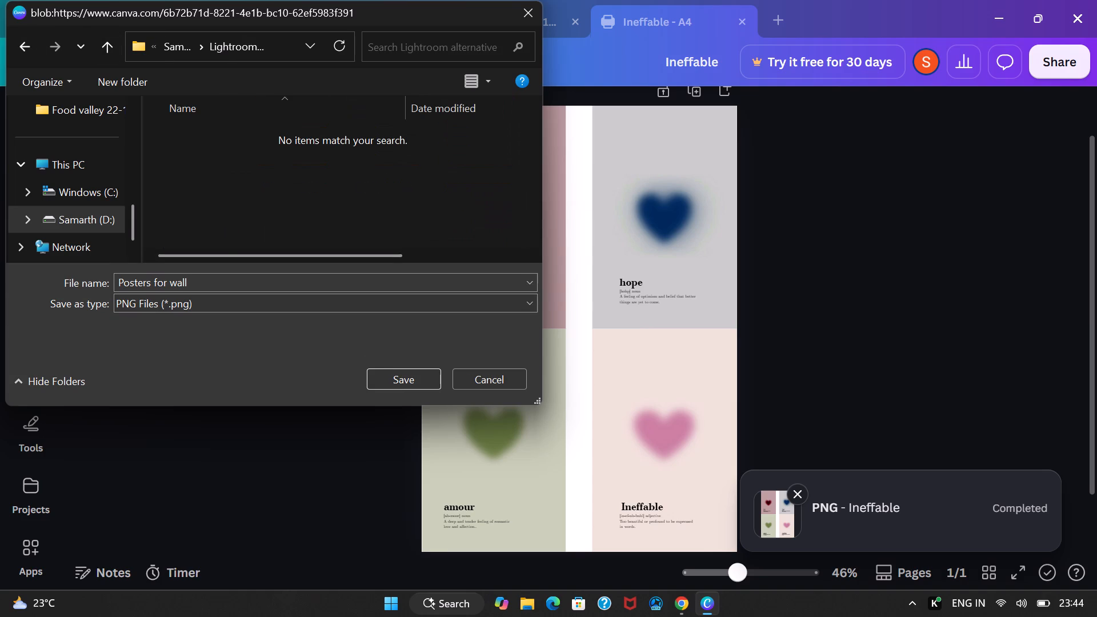
left_click(29, 51)
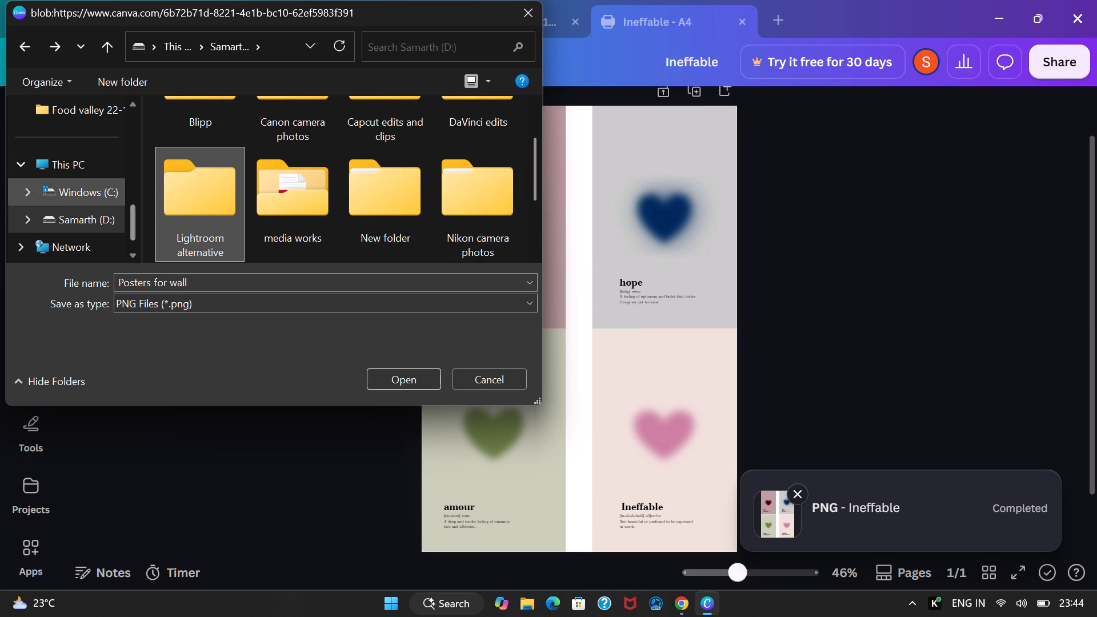
Look through the folders on the Windows (C:) drive for a save location.
left_click(96, 197)
left_click(80, 187)
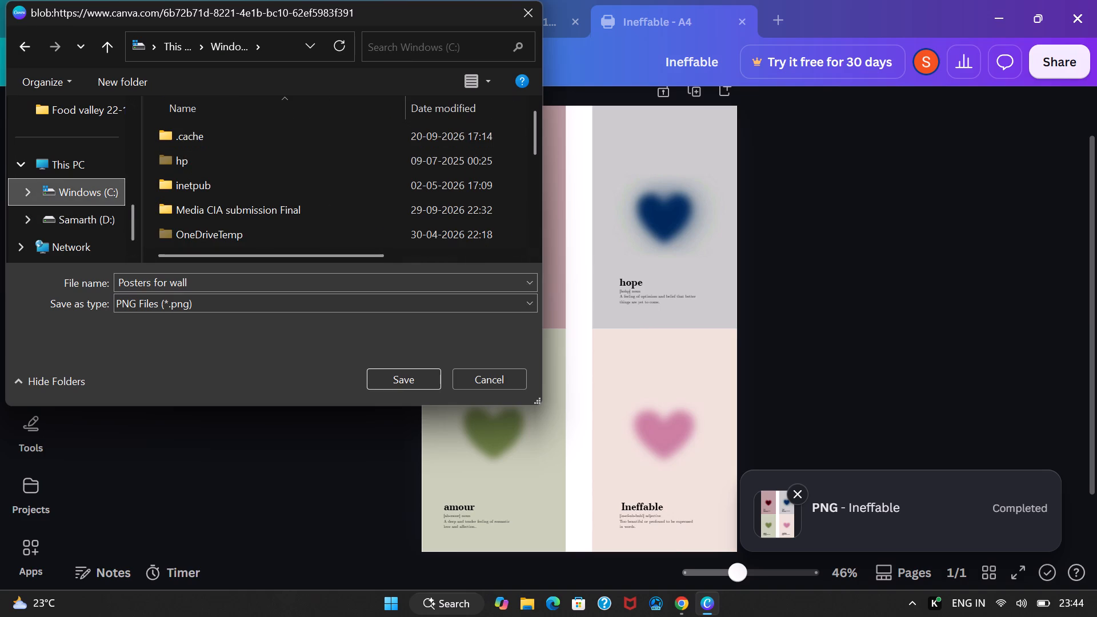
scroll(193, 187, "down", 4)
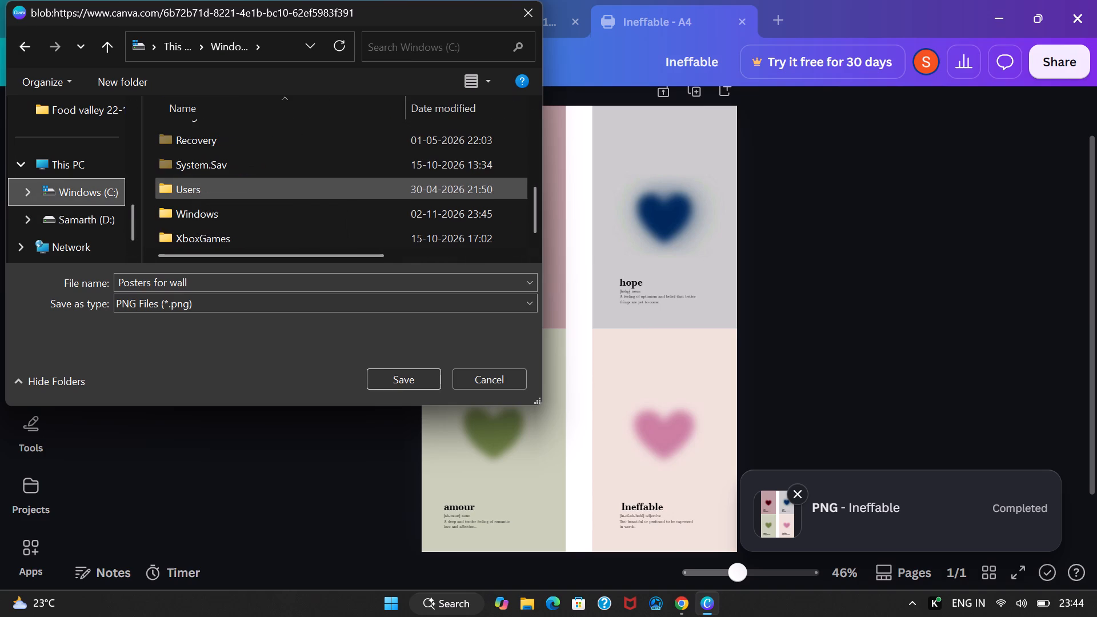
scroll(202, 189, "down", 6)
scroll(202, 189, "up", 3)
Create a folder named "Polaroids, posters for wall" on the D: drive.
left_click(85, 218)
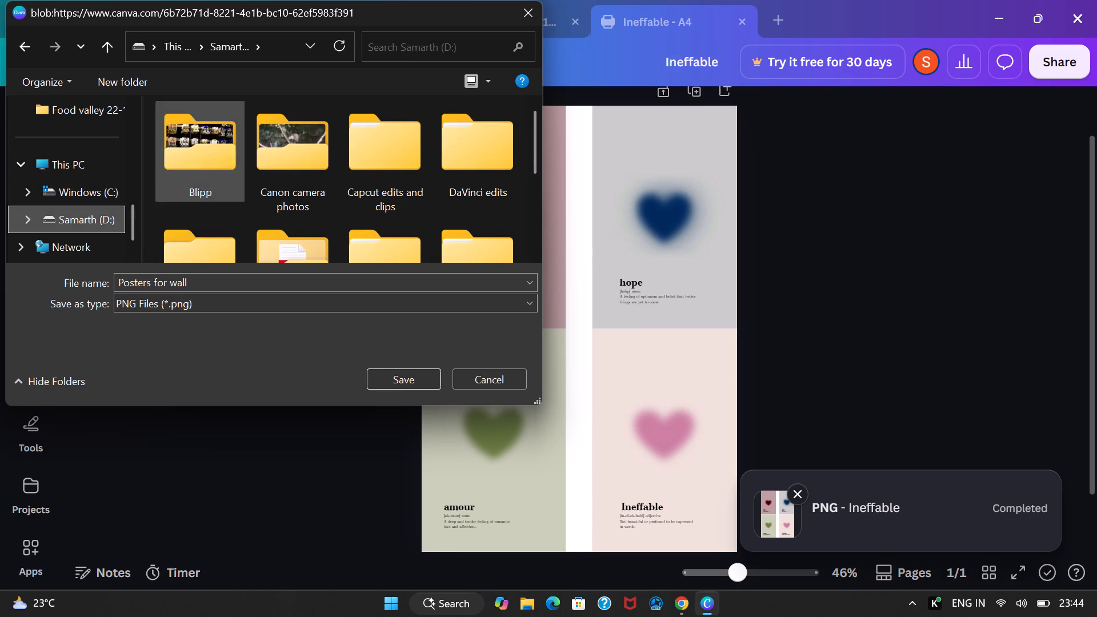
left_click(123, 83)
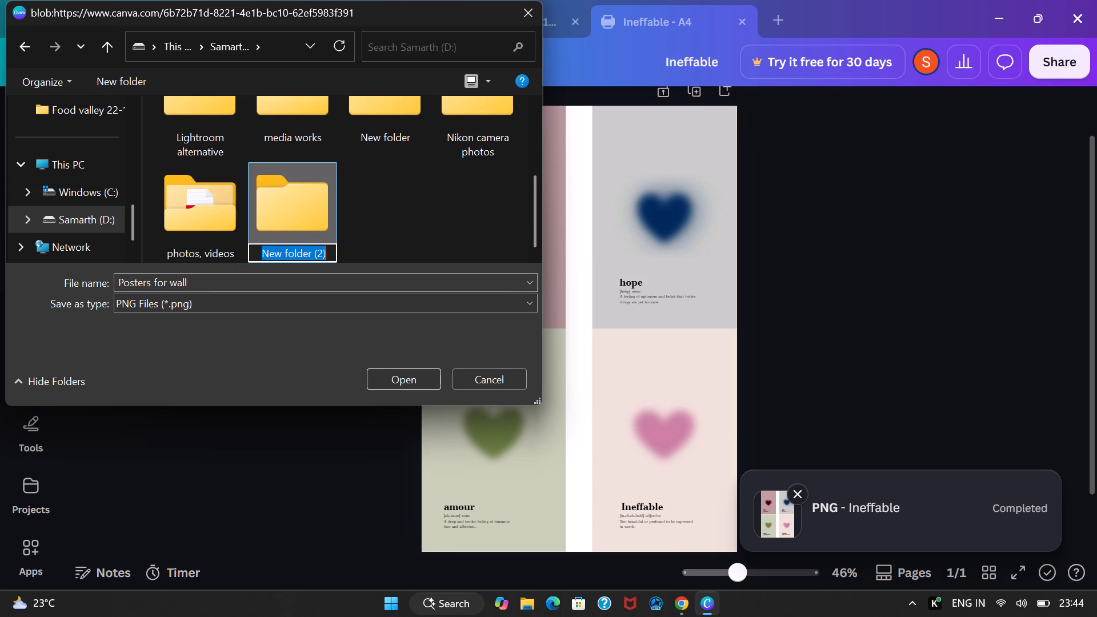
type("Polaroids, posters for wal")
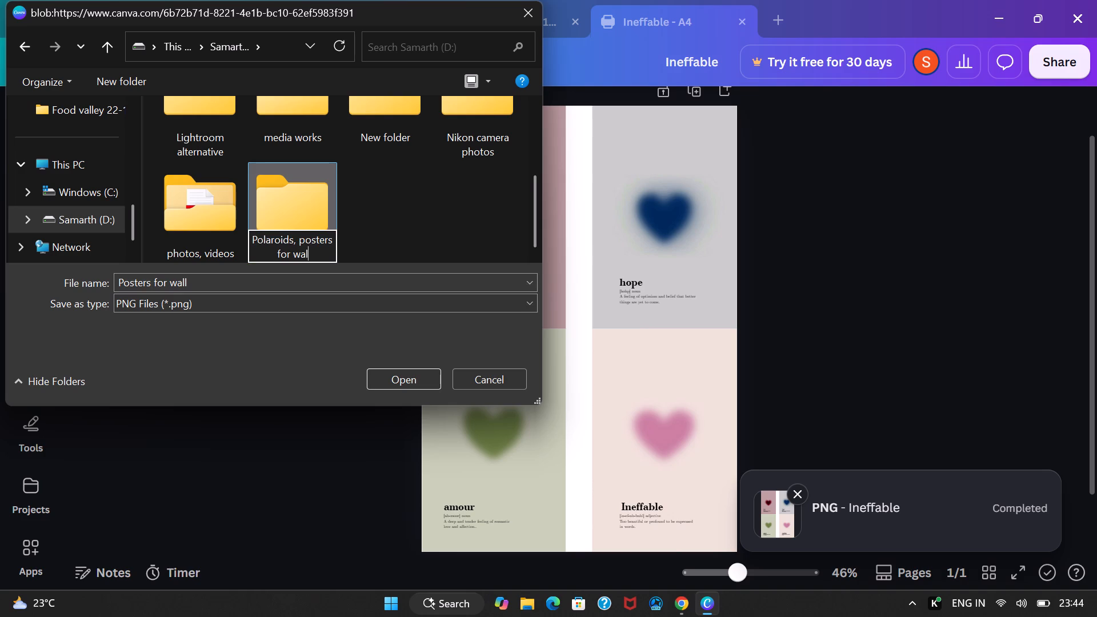
key("l")
left_click(395, 379)
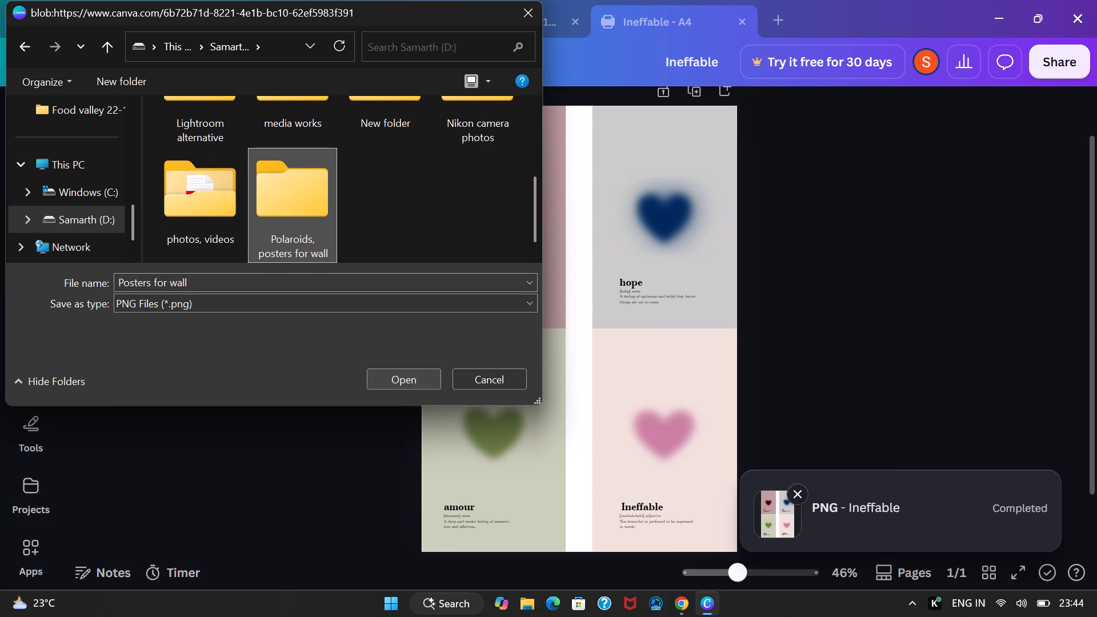
Save the "Posters for wall" PNG inside the "Polaroids, posters for wall" folder.
left_click(403, 378)
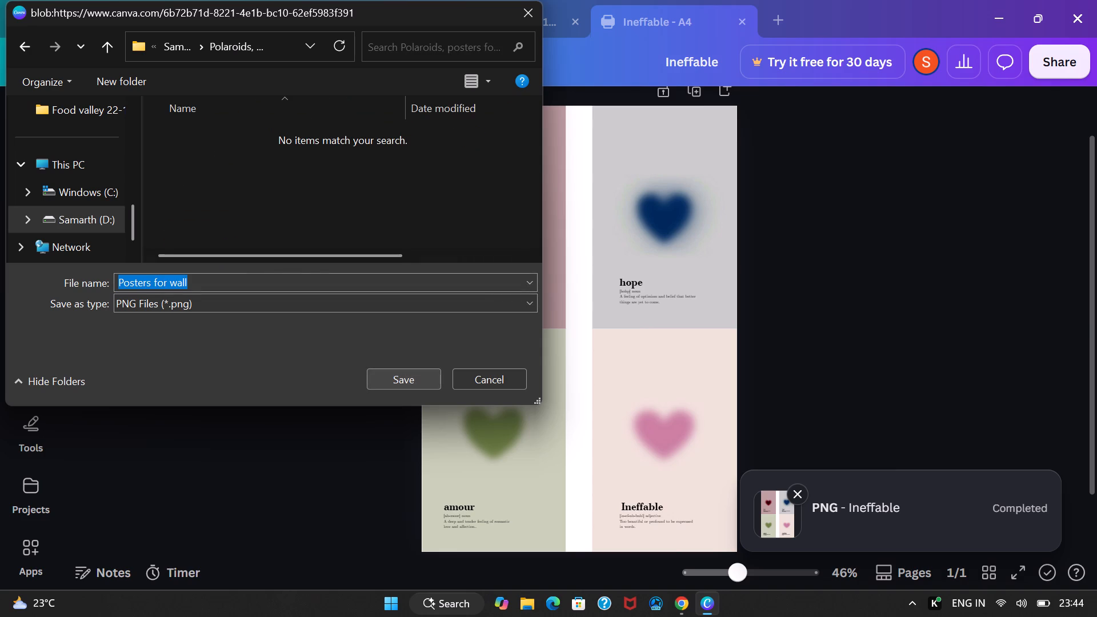
left_click(403, 375)
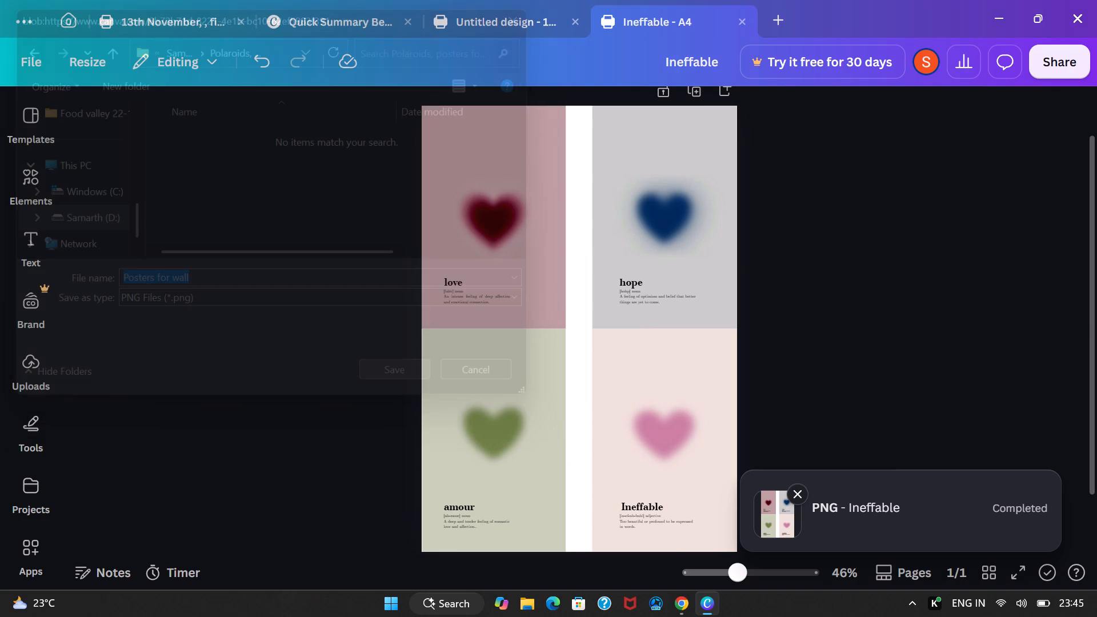
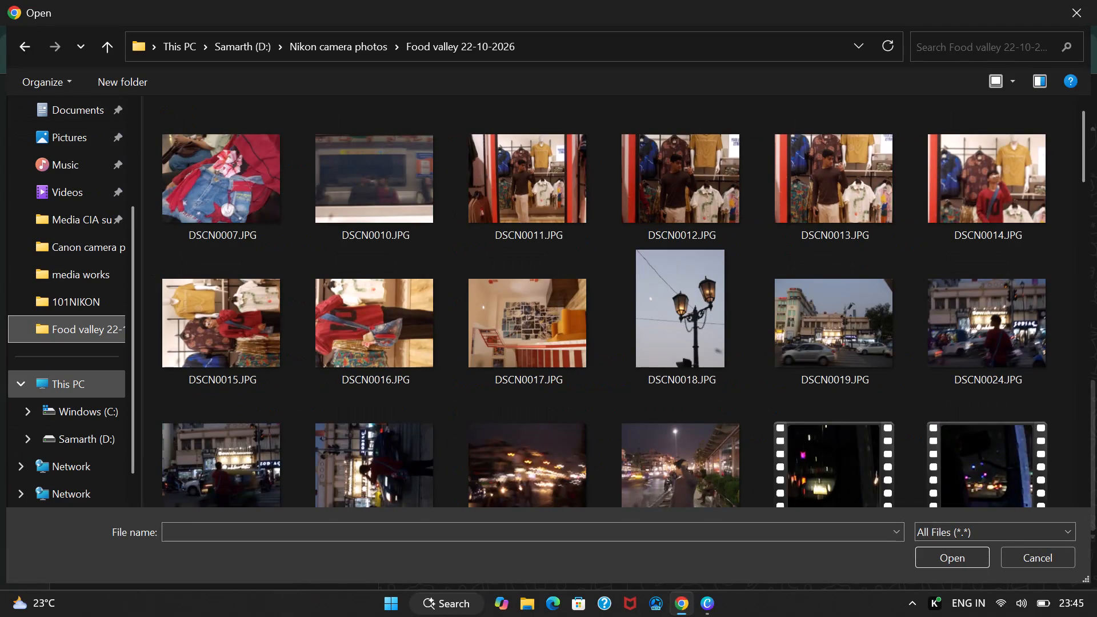
Browse to the "Polaroids, posters for wall" folder on the D: drive to choose the file to open in the browser.
left_click(83, 437)
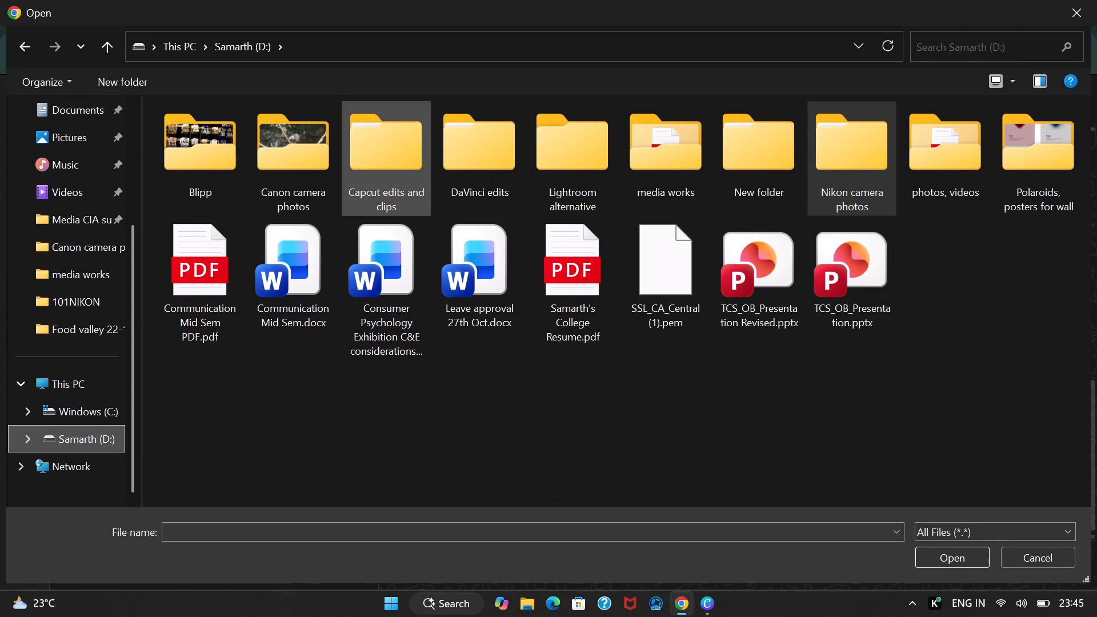
left_click(1030, 171)
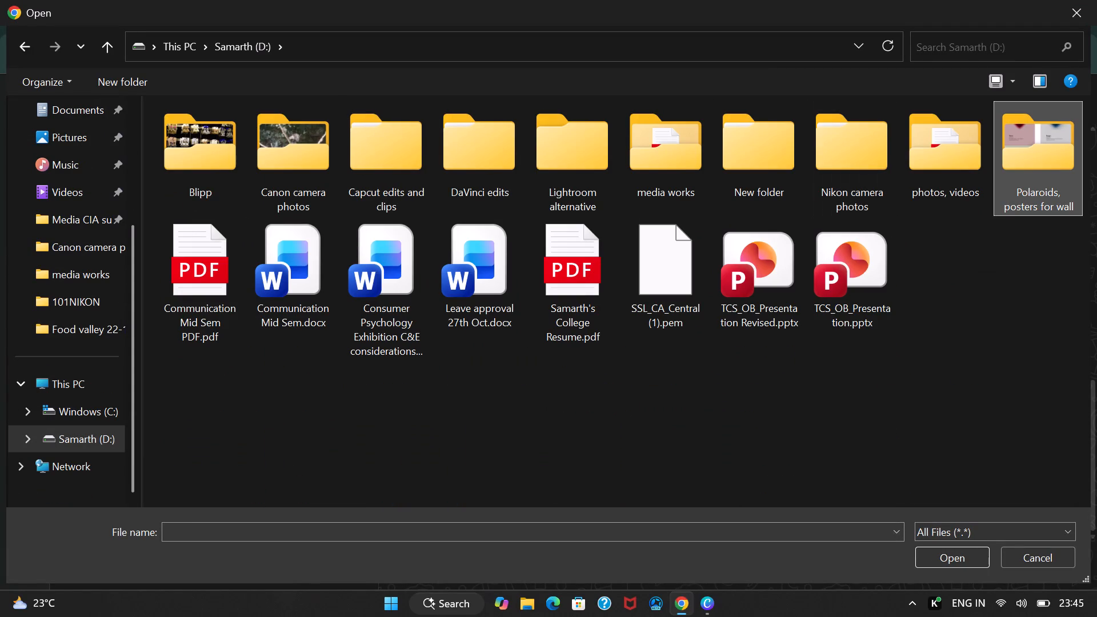
double_click(1030, 169)
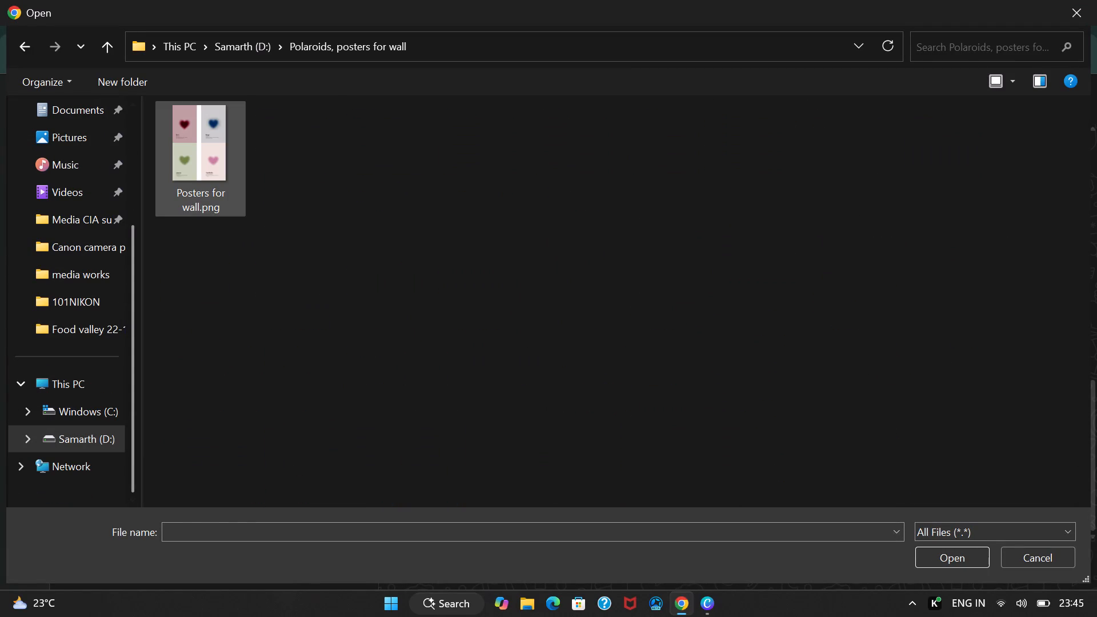
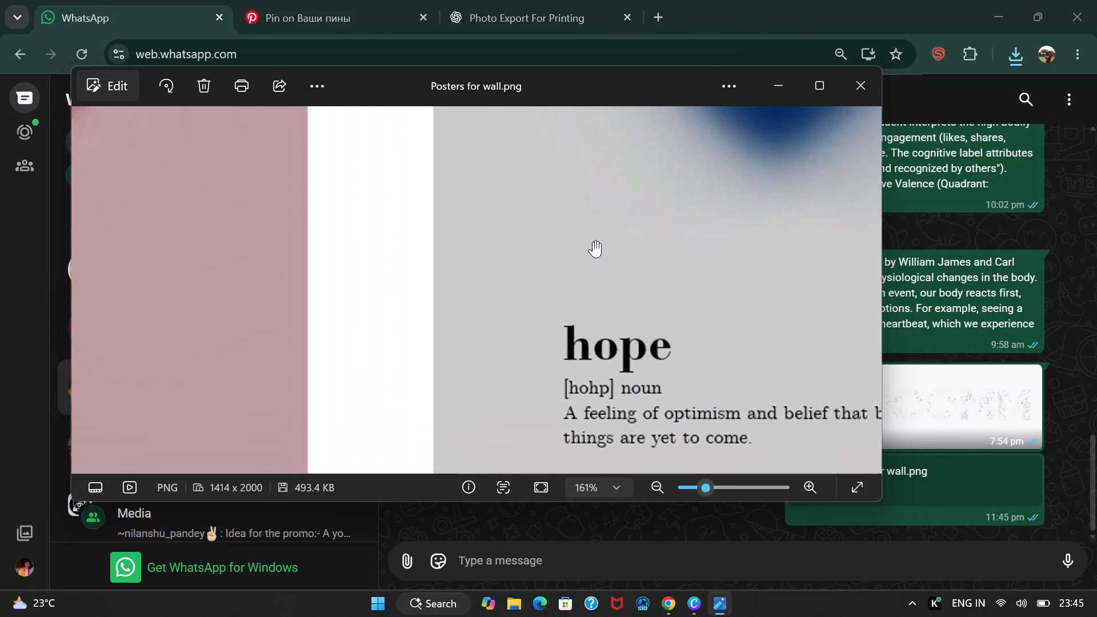
Inspect the exported "Posters for wall" image, checking the hope card's text, the full card layout and the lower heart cards.
scroll(593, 241, "down", 4, "ctrl")
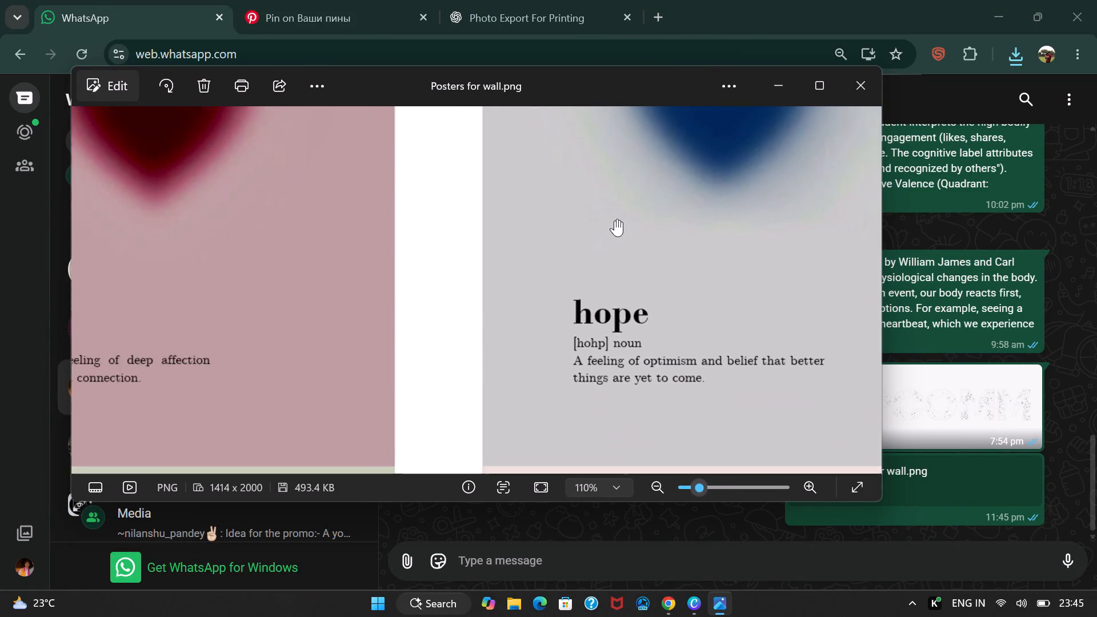
scroll(615, 220, "down", 7, "ctrl")
scroll(547, 435, "down", 2)
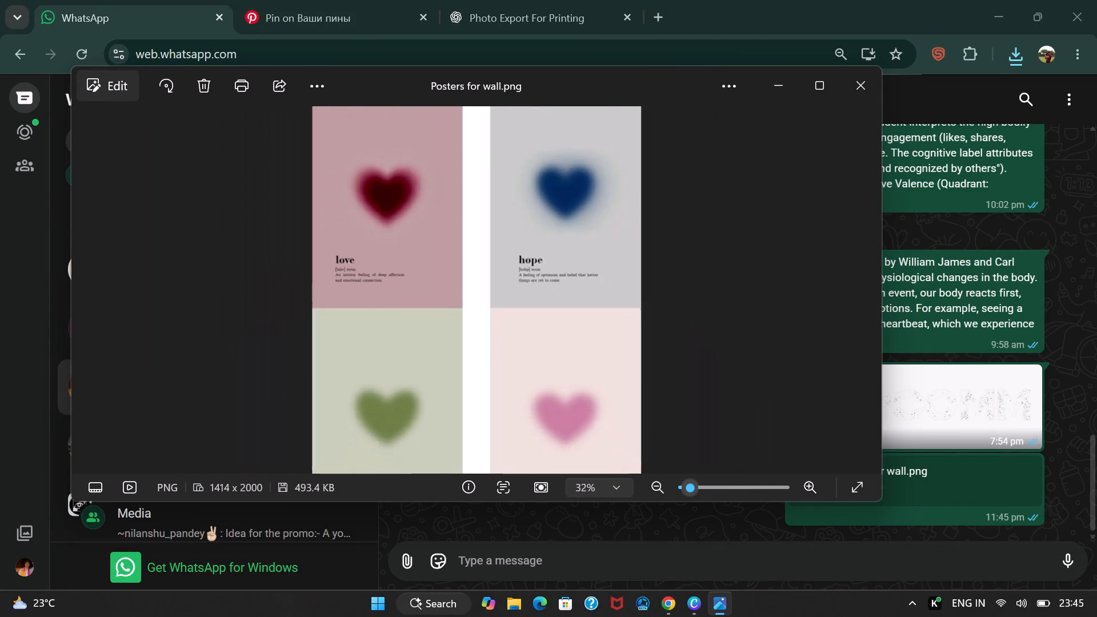
scroll(547, 435, "down", 1)
scroll(567, 380, "up", 7, "ctrl")
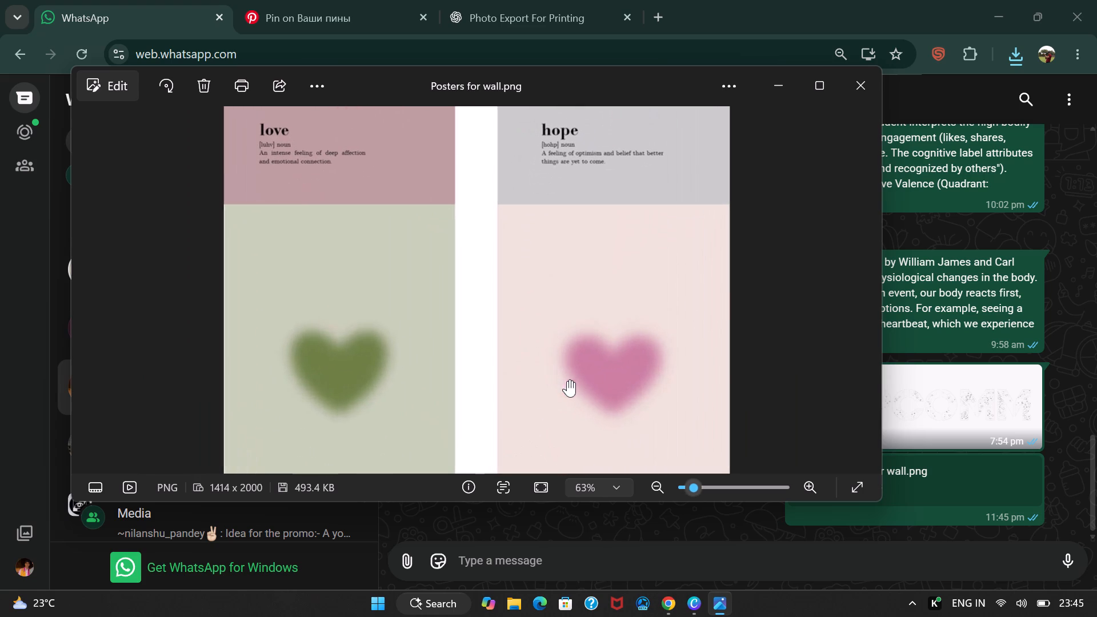
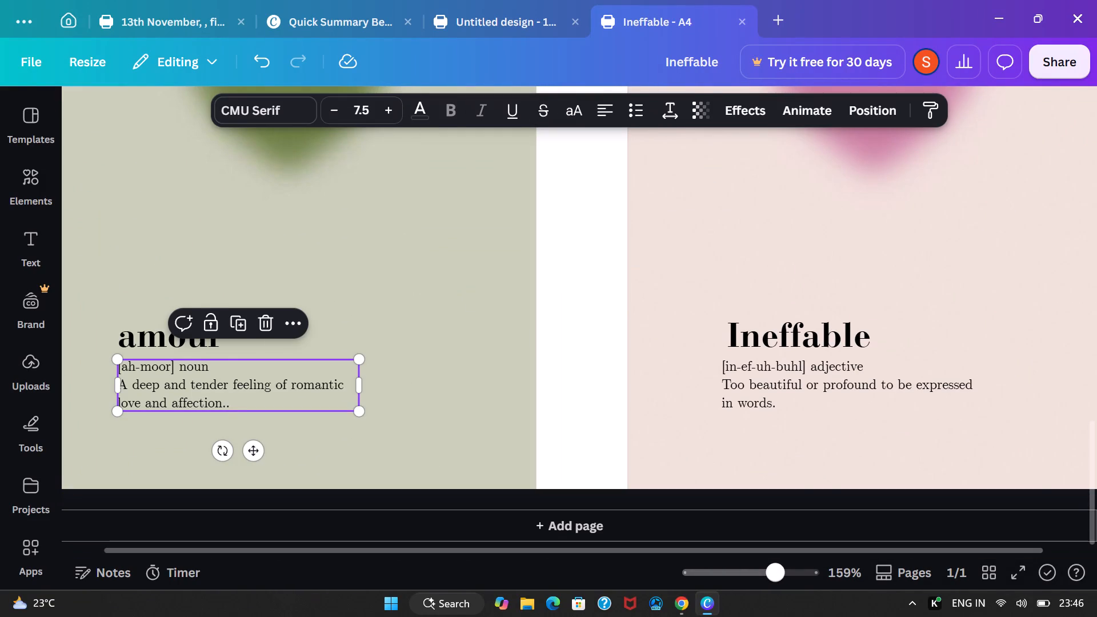
Delete the extra full stop at the end of the amour card's definition, after "love and affection".
key("BackSpace")
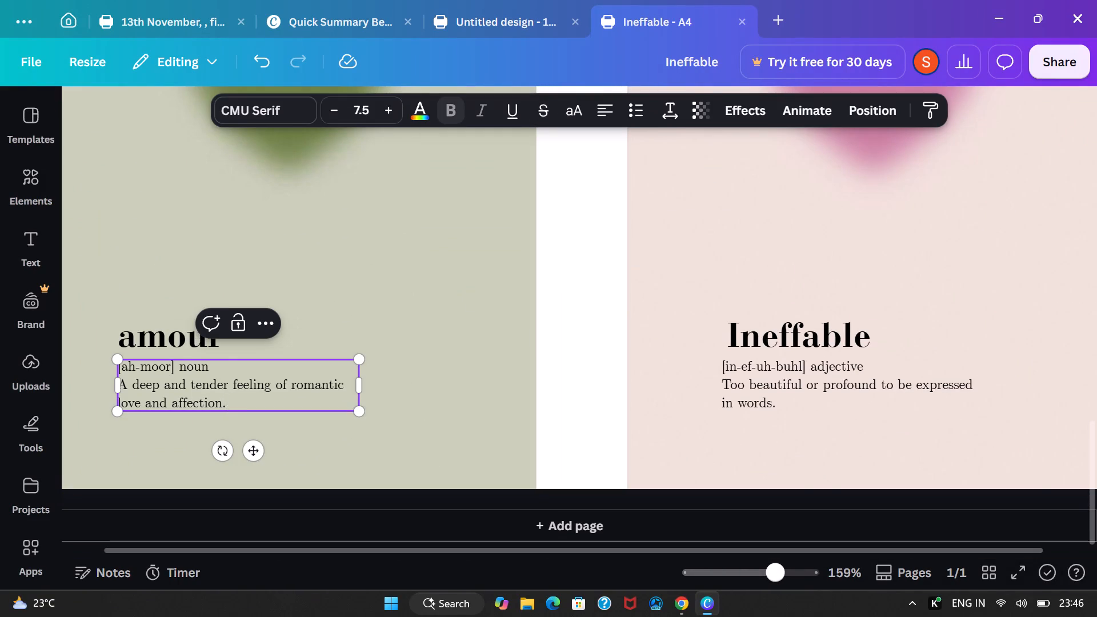
Download the corrected four-heart Ineffable poster again as a PNG file.
left_click(1039, 58)
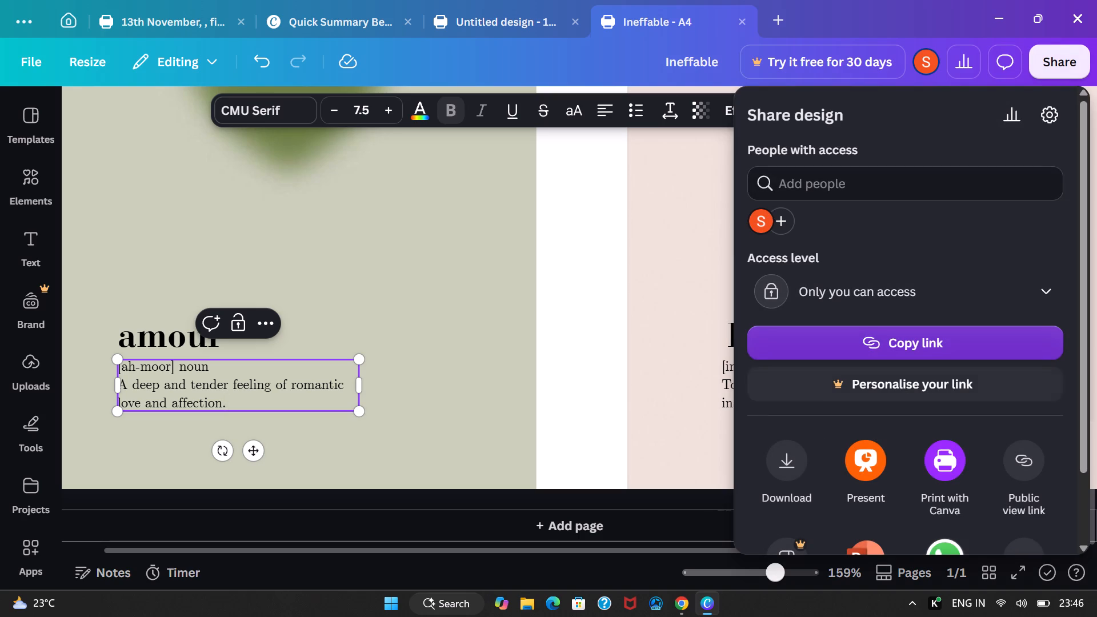
left_click(781, 462)
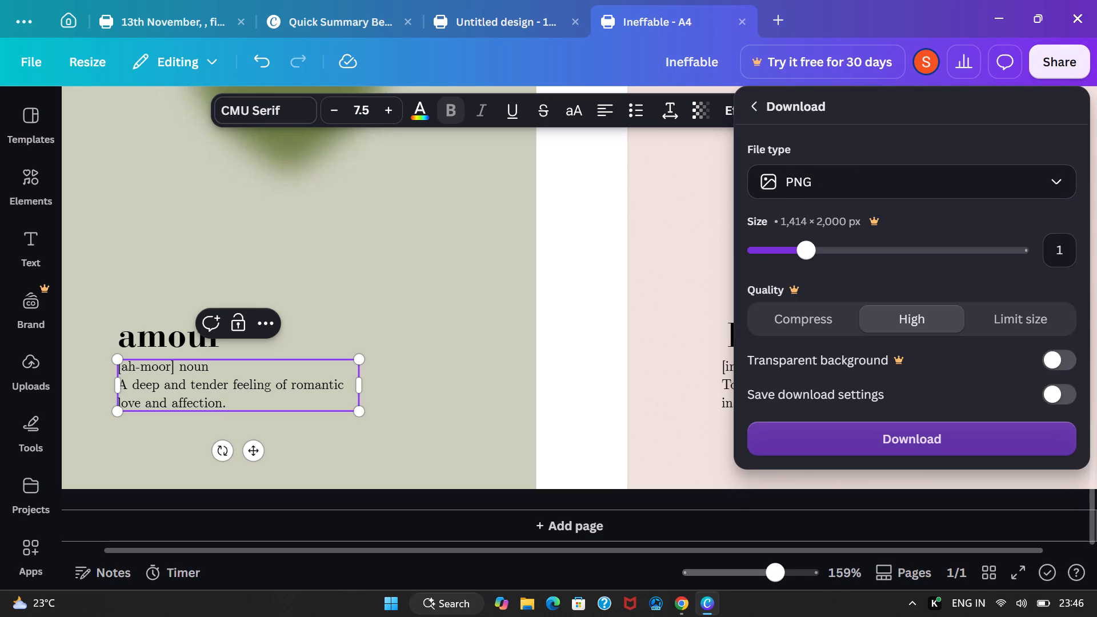
left_click(864, 180)
left_click(864, 180)
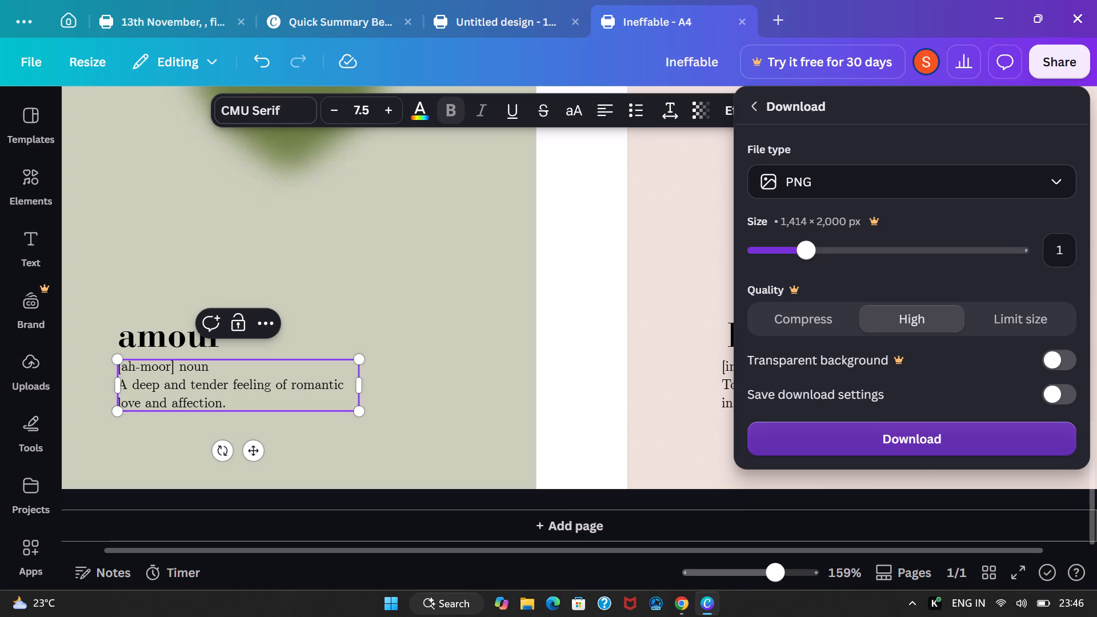
left_click(864, 434)
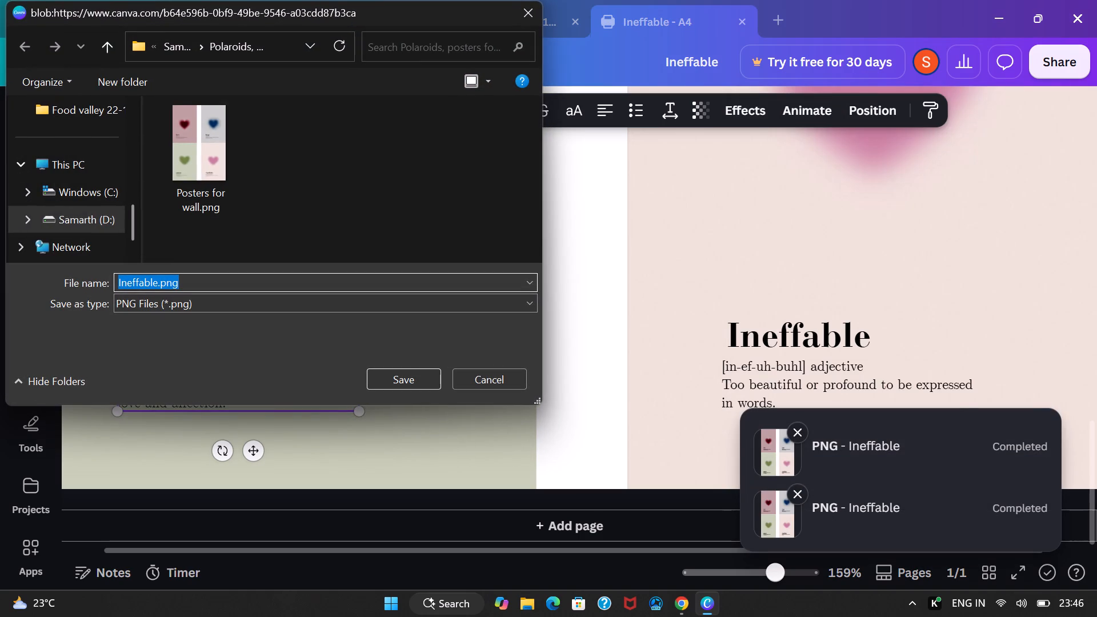
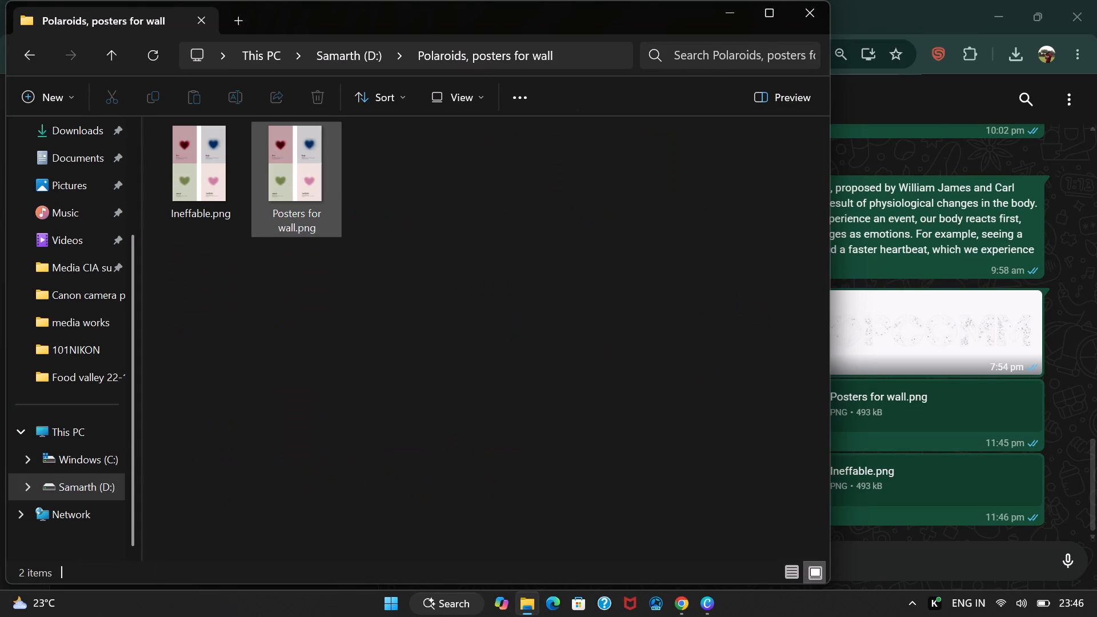
In File Explorer, bring up the available file actions for Posters for wall.png in the "Polaroids, posters for wall" folder.
right_click(311, 171)
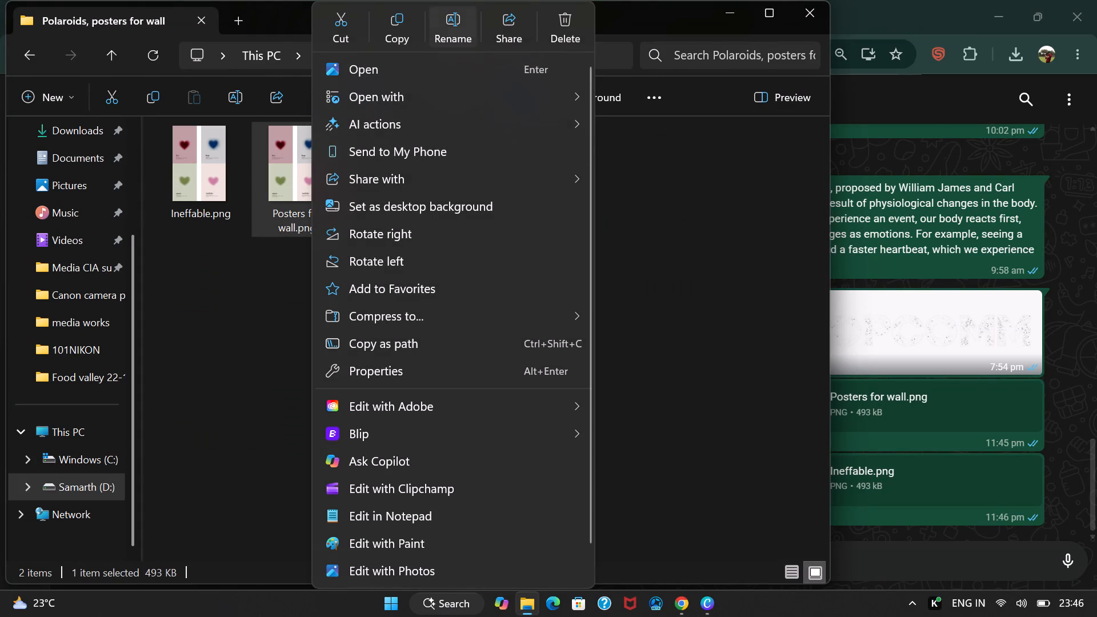
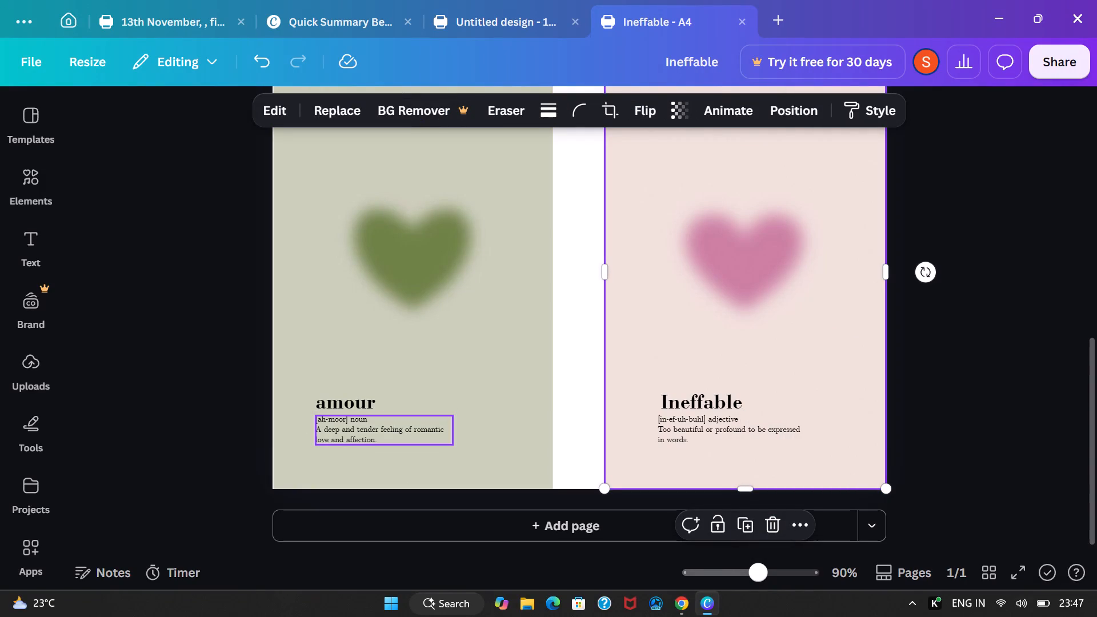
Give the four heart cards a final check and close the Ineffable A4 poster design.
scroll(467, 462, "up", 5)
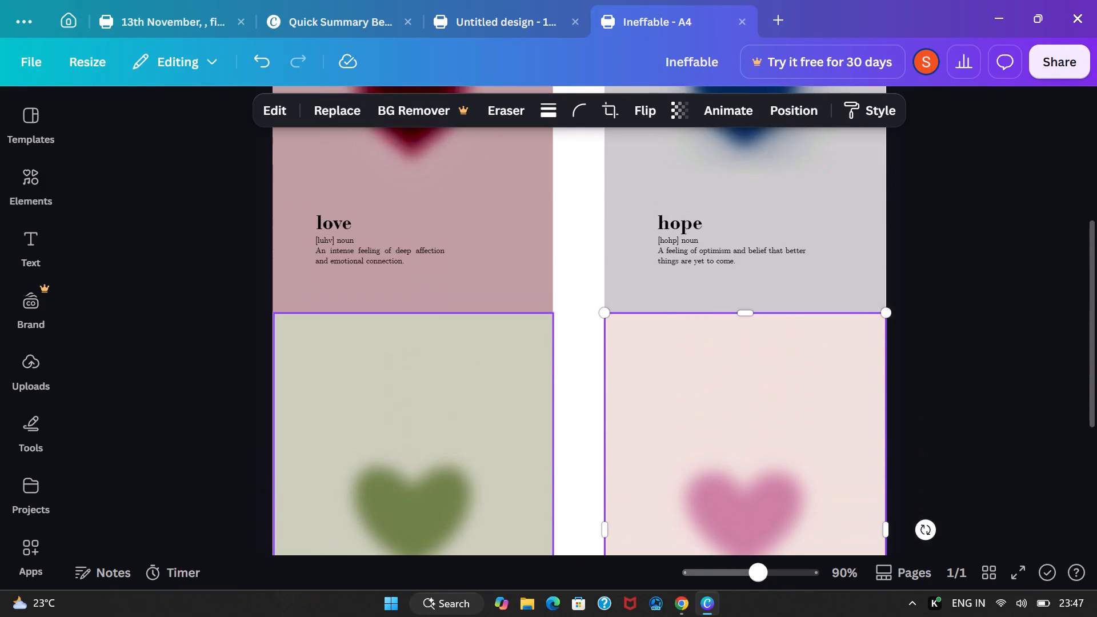
scroll(467, 462, "up", 2)
scroll(467, 462, "down", 1)
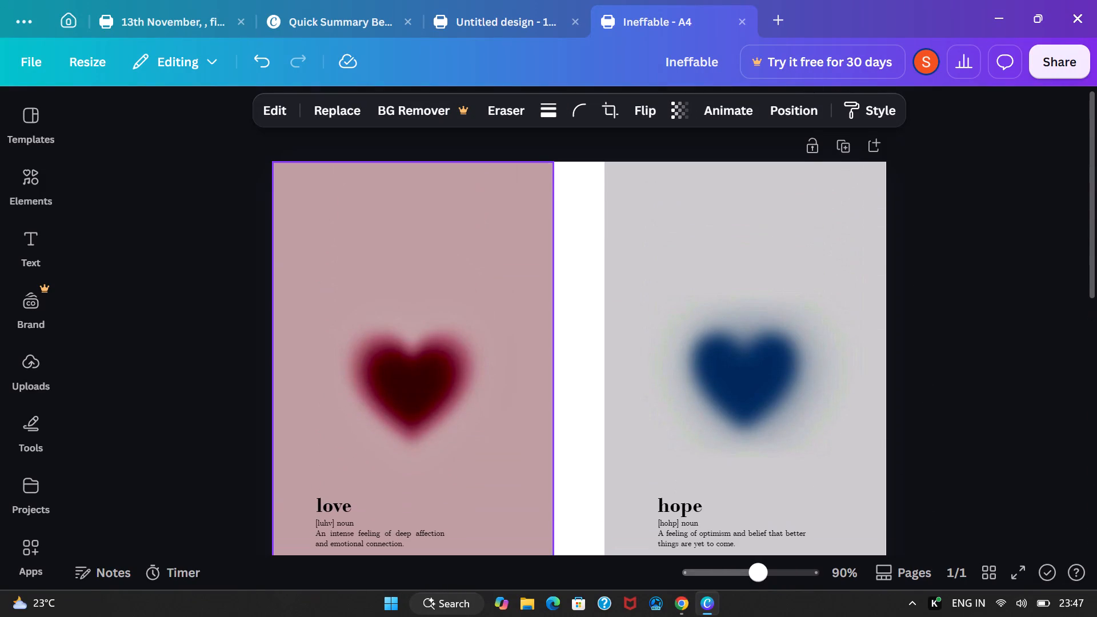
scroll(467, 462, "down", 1)
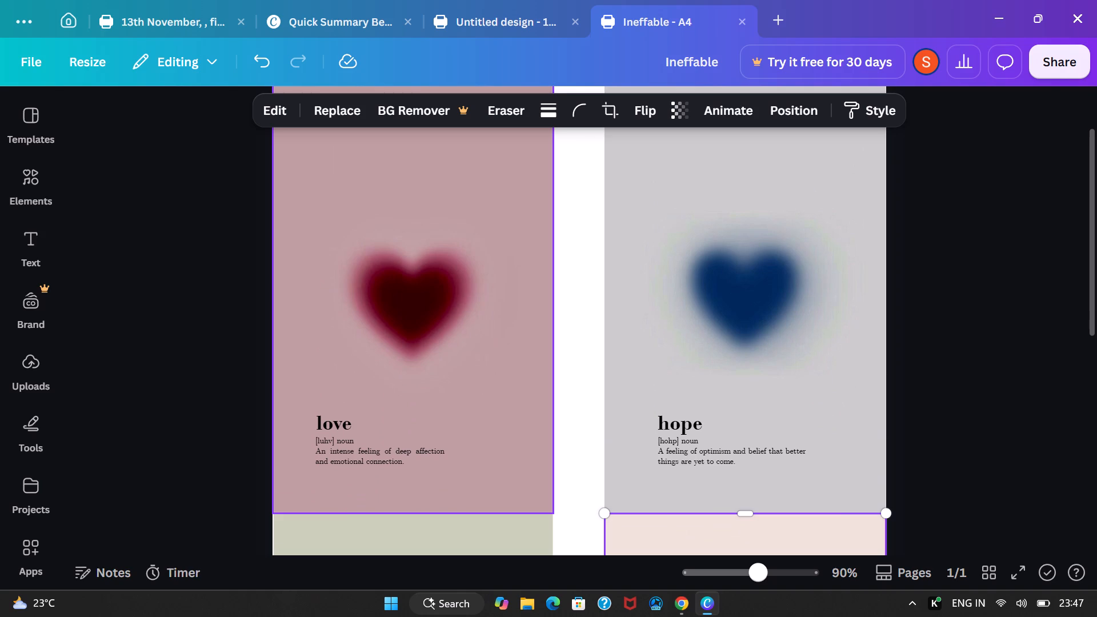
left_click(739, 22)
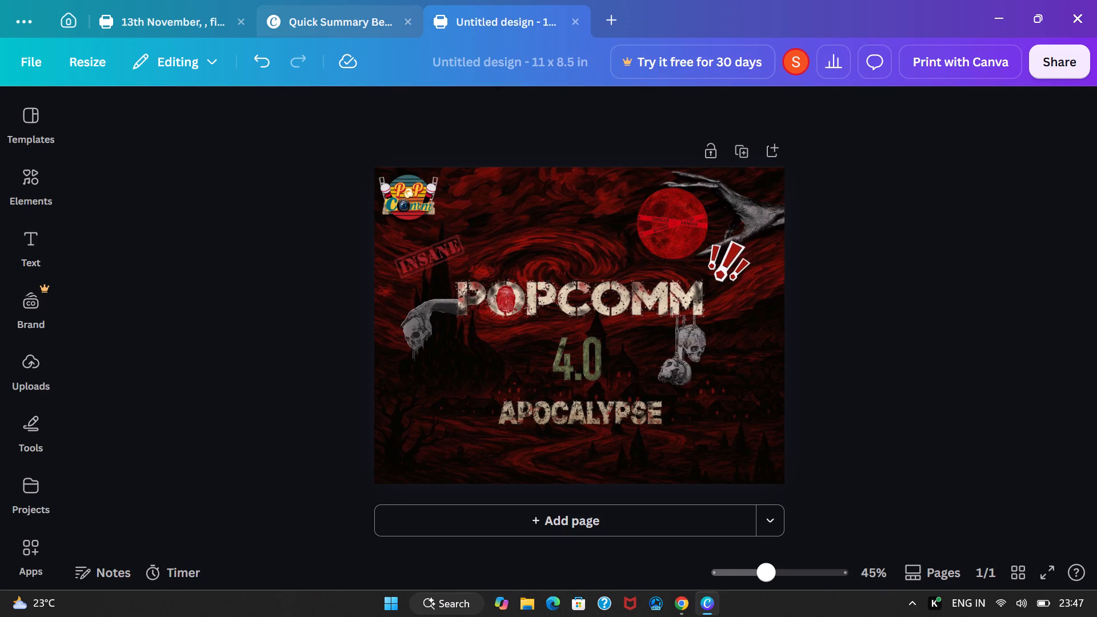
Switch to the open Quick Summary Behaviour design with the nine-photo polaroid grid.
left_click(291, 0)
left_click(309, 22)
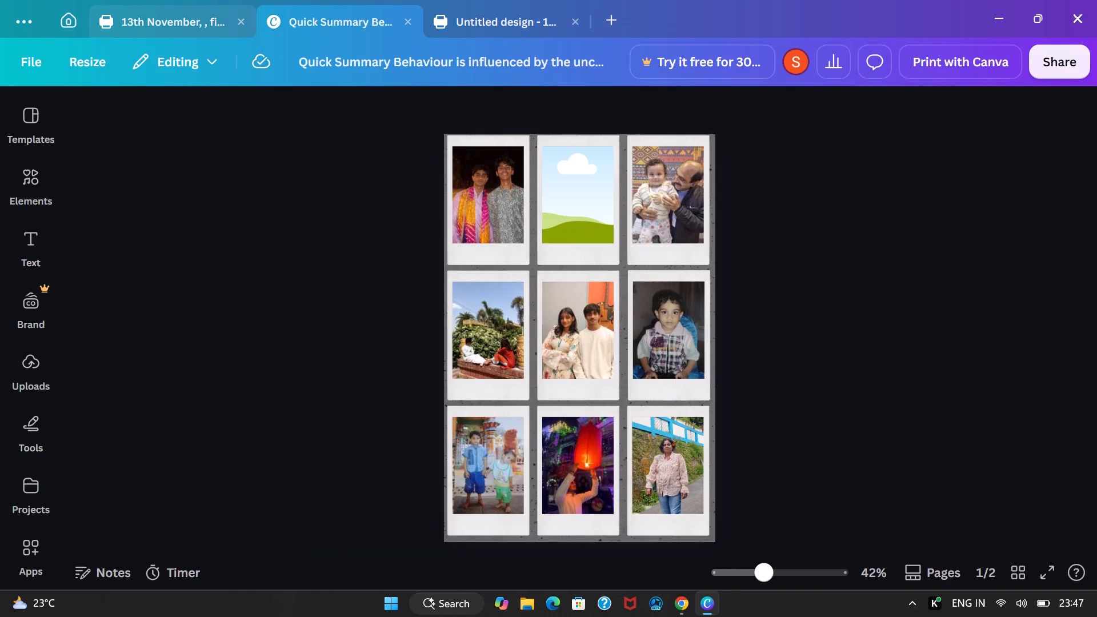
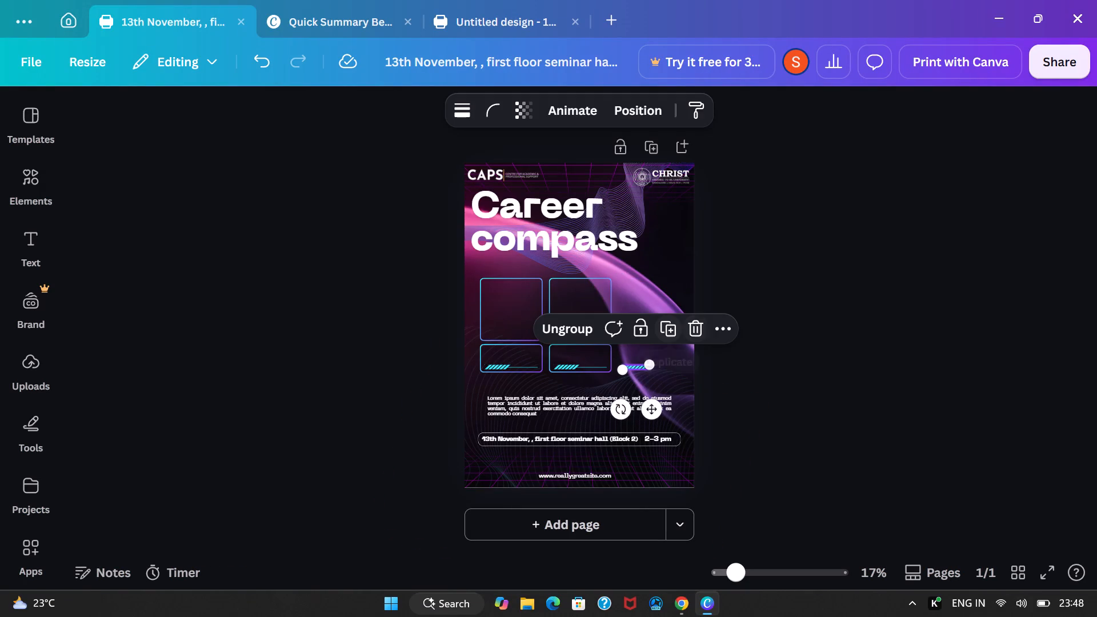
Delete the selected duplicate striped line graphic beside the two lower boxes on the Career compass poster.
left_click(694, 327)
Browse the suggested poster templates for design ideas for the Career compass poster.
left_click(38, 118)
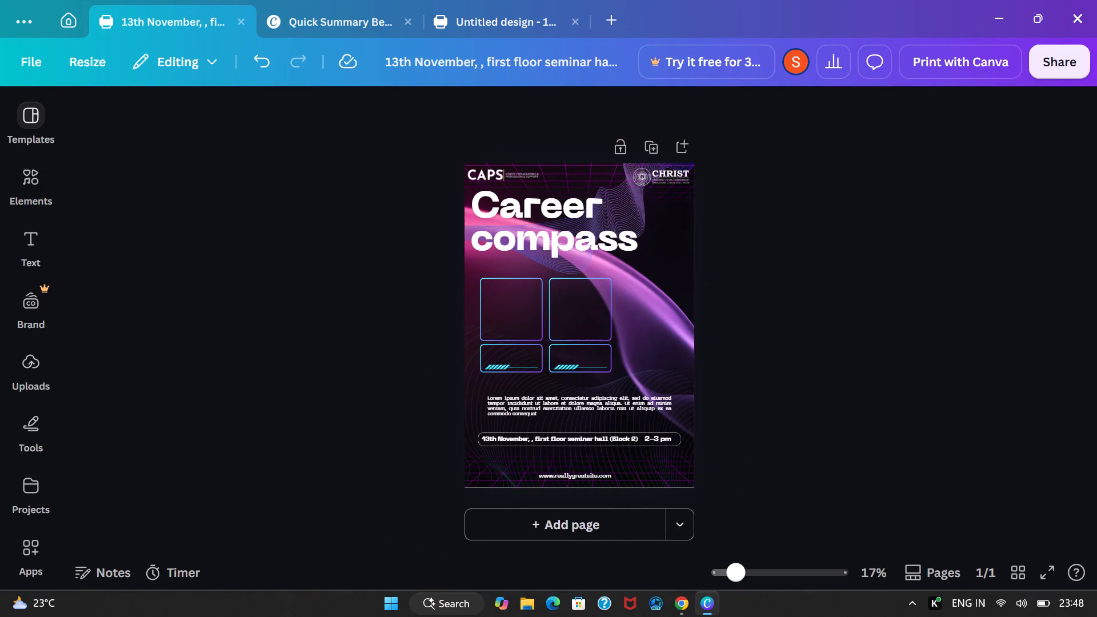
scroll(230, 247, "down", 3)
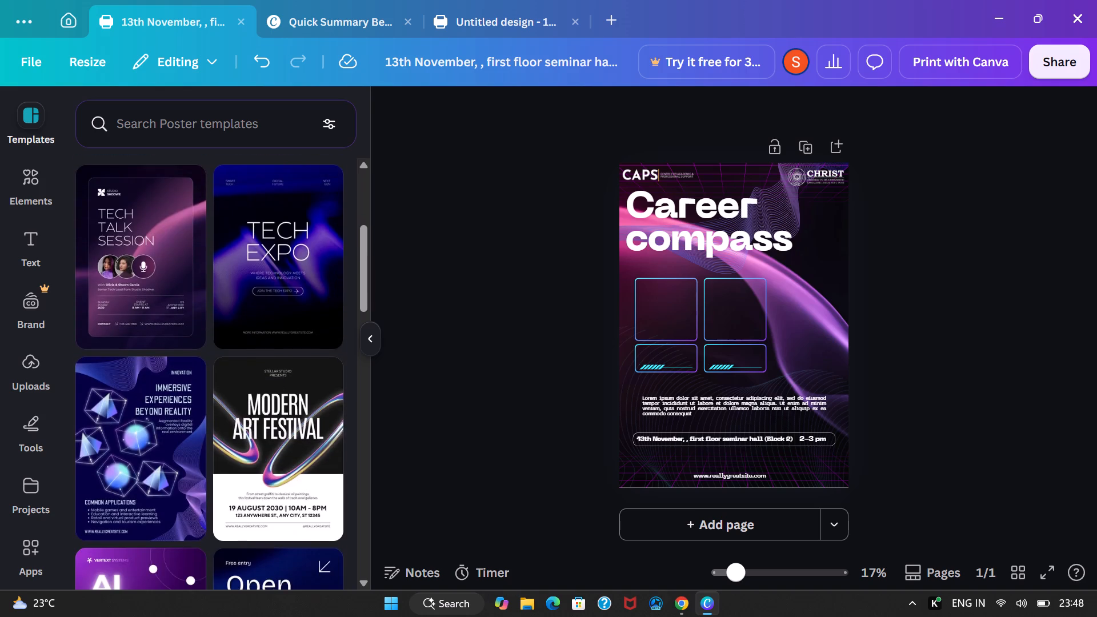
scroll(231, 278, "down", 9)
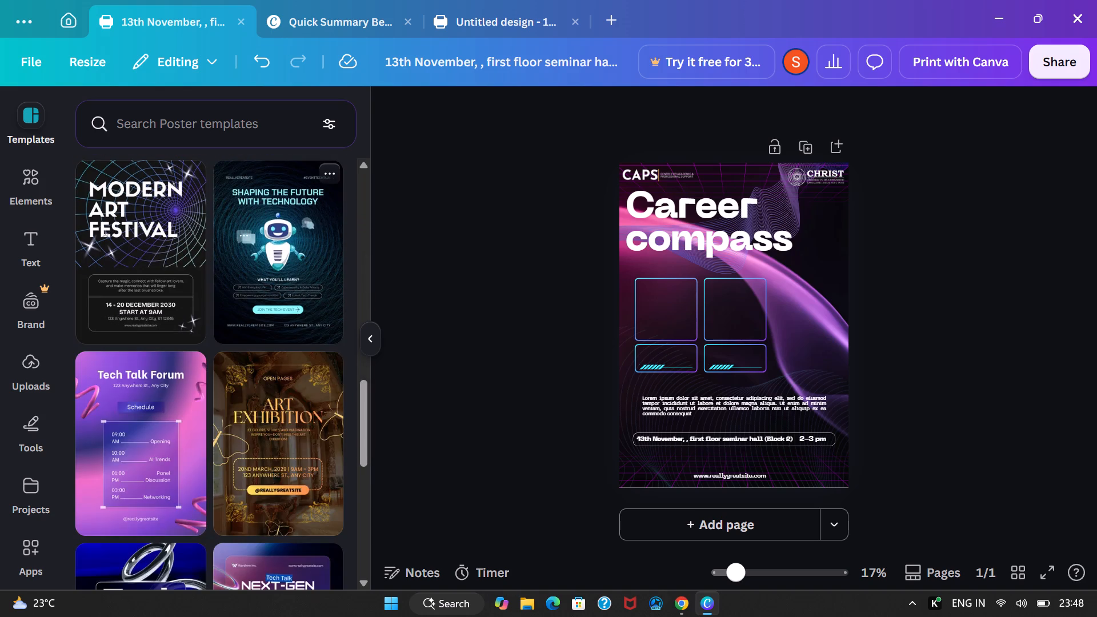
scroll(237, 285, "down", 9)
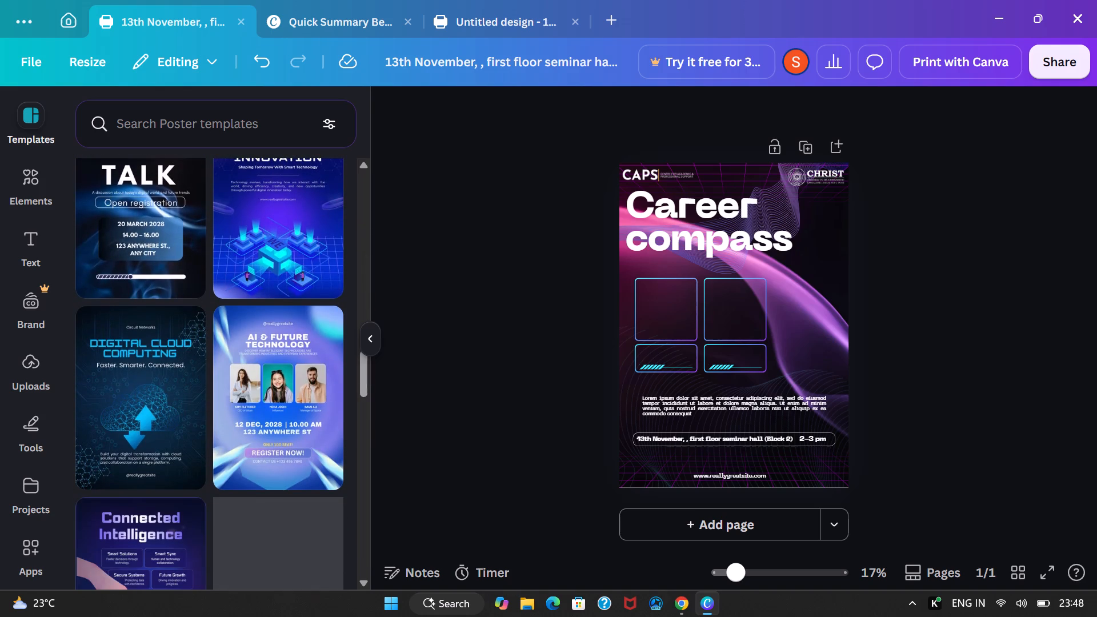
Search the poster templates for "AI and technology poster" and look through the results.
left_click(211, 112)
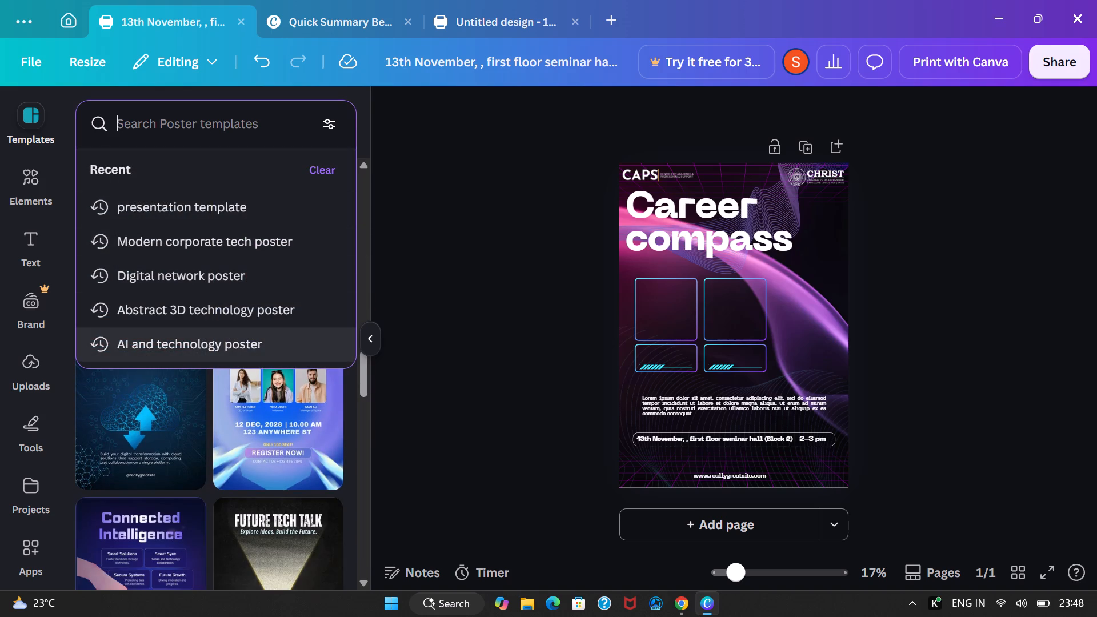
left_click(197, 331)
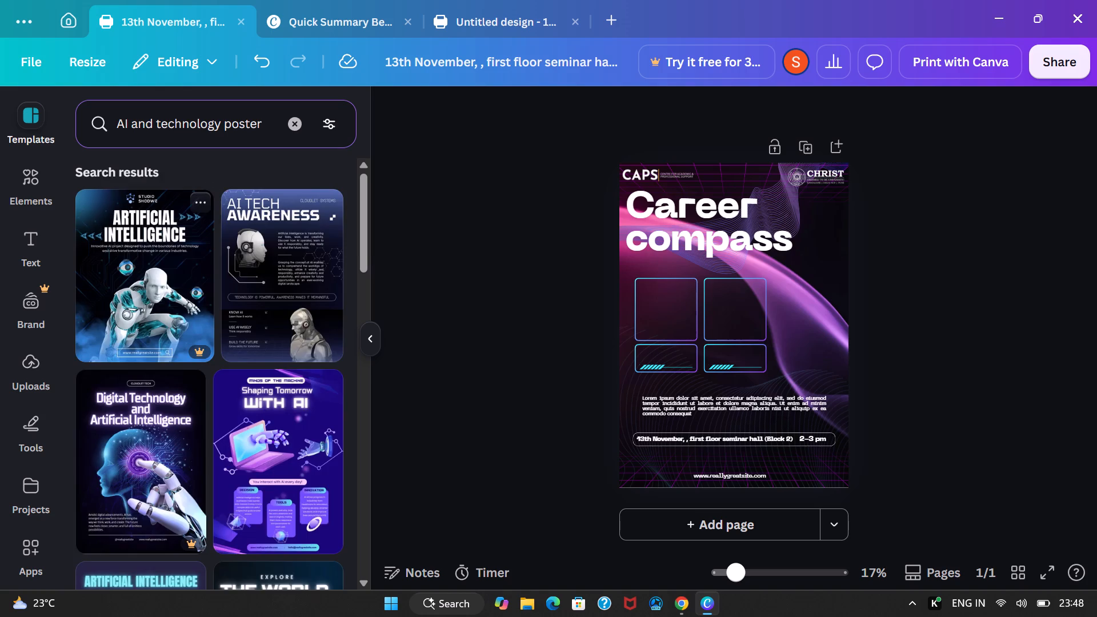
scroll(197, 331, "down", 9)
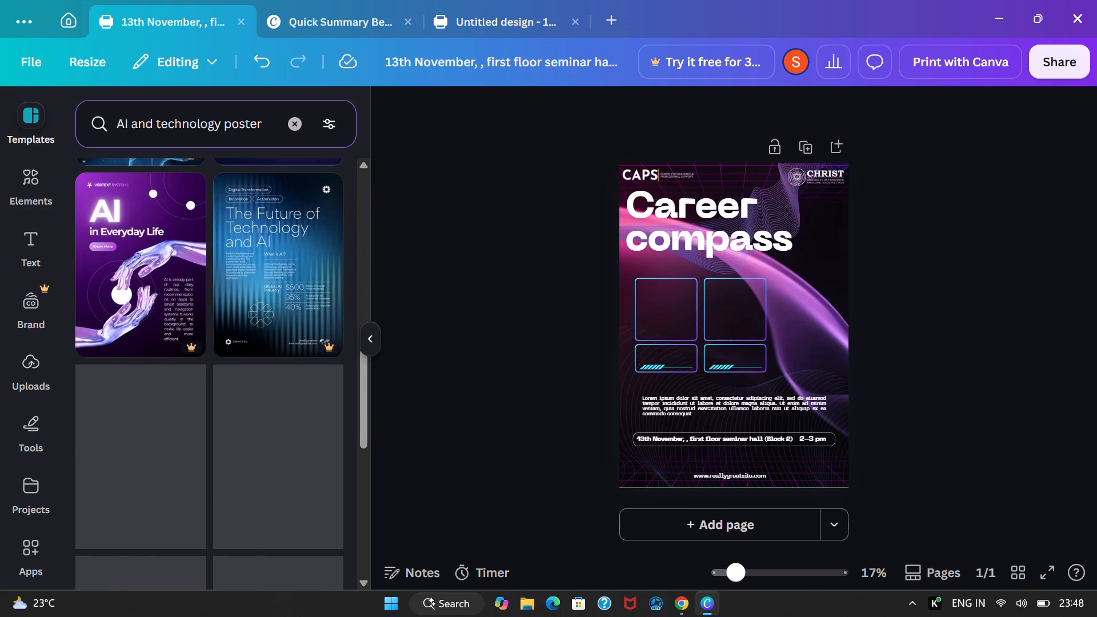
scroll(197, 376, "down", 9)
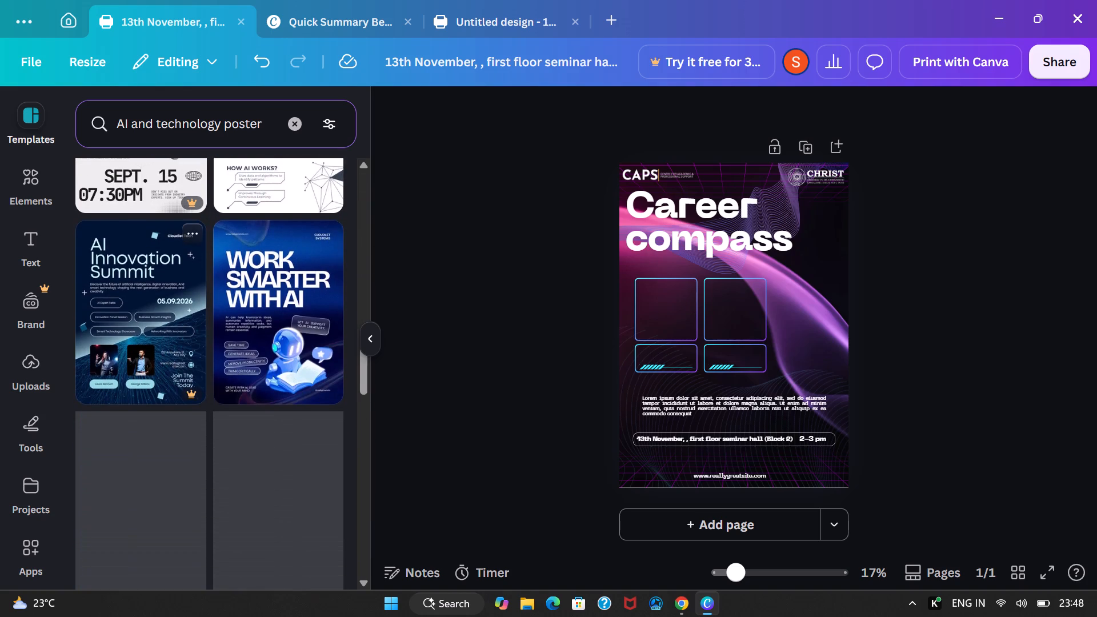
Search the templates for "AI and technology poster with qr code" and preview the blue "Scan Here for Payment" design.
key("space")
type("with qr code")
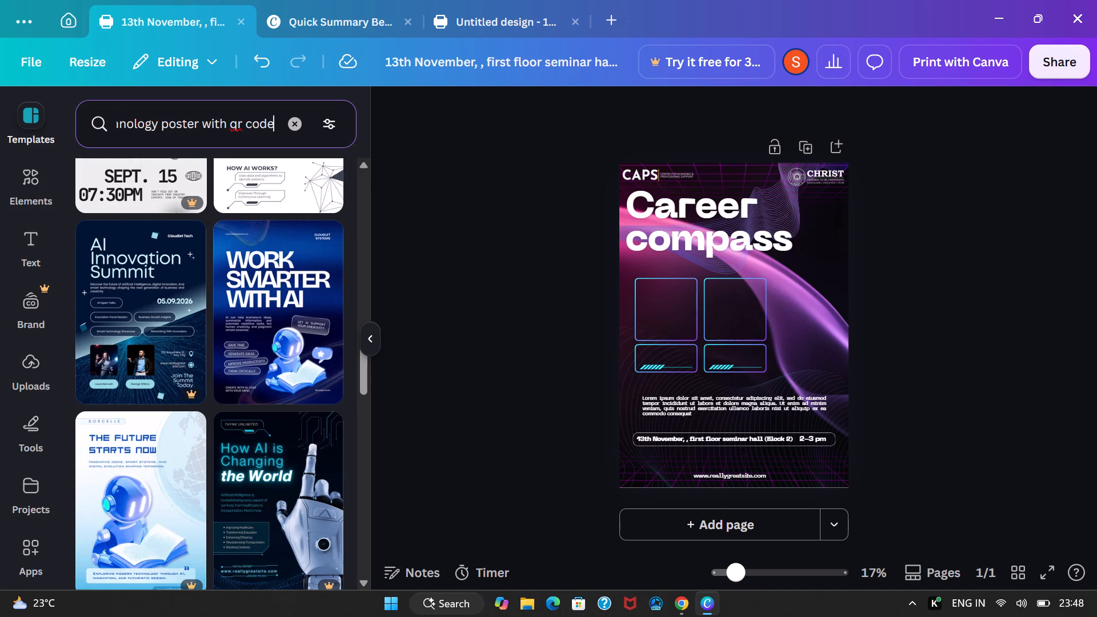
key("Return")
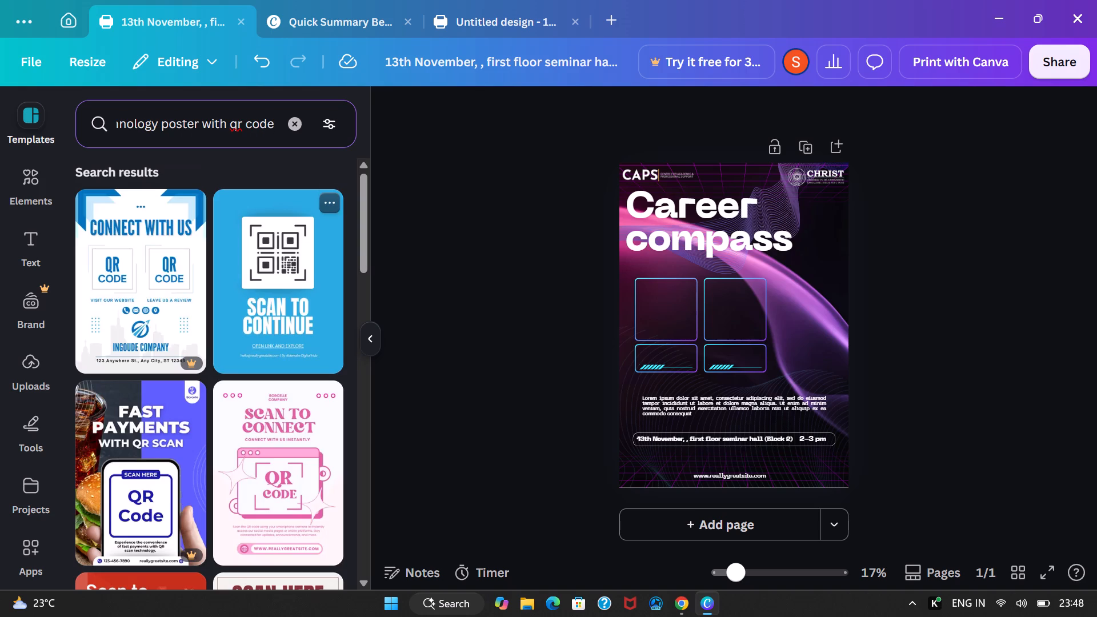
scroll(247, 310, "down", 7)
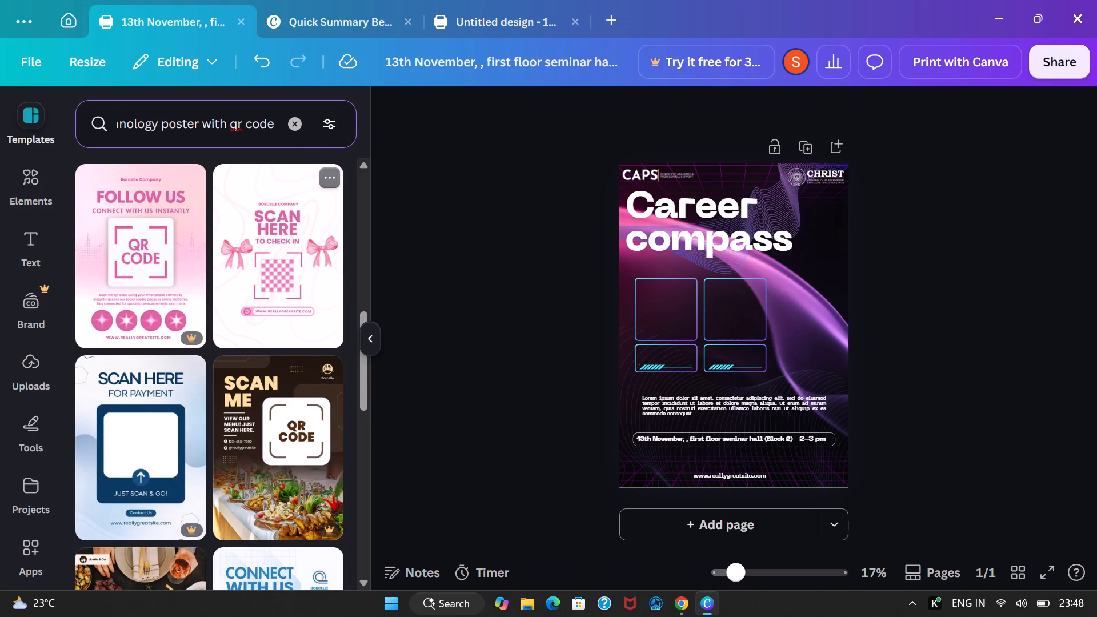
scroll(206, 370, "down", 2)
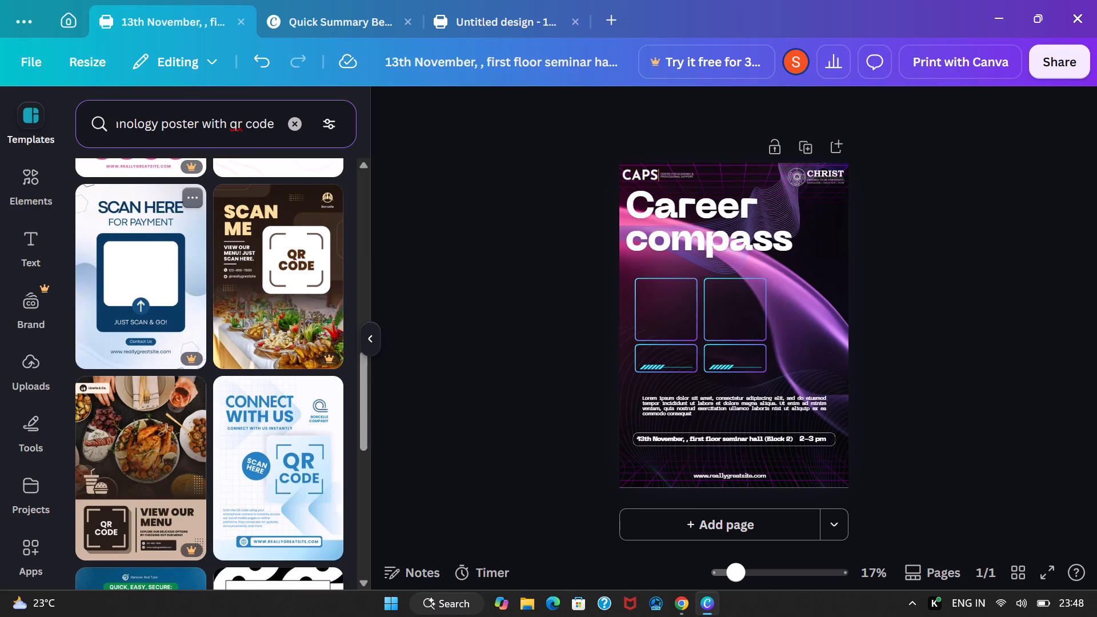
left_click(158, 299)
left_click(980, 81)
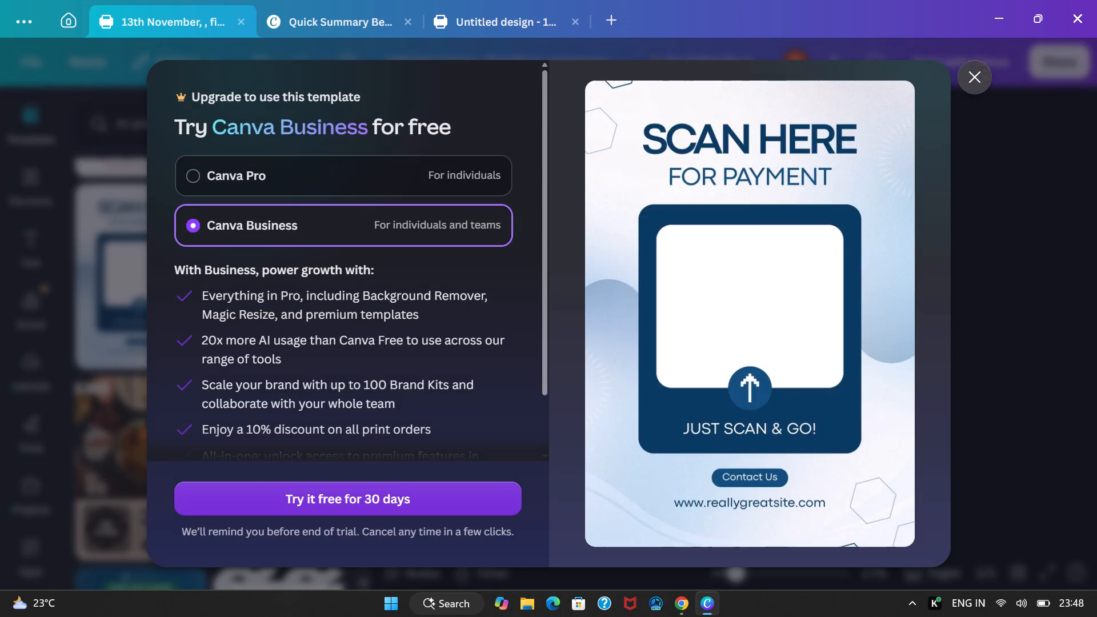
Examine more of the AI and technology poster templates with QR codes for a suitable layout.
scroll(310, 377, "down", 3)
scroll(294, 382, "up", 1)
scroll(284, 392, "down", 5)
scroll(273, 390, "up", 1)
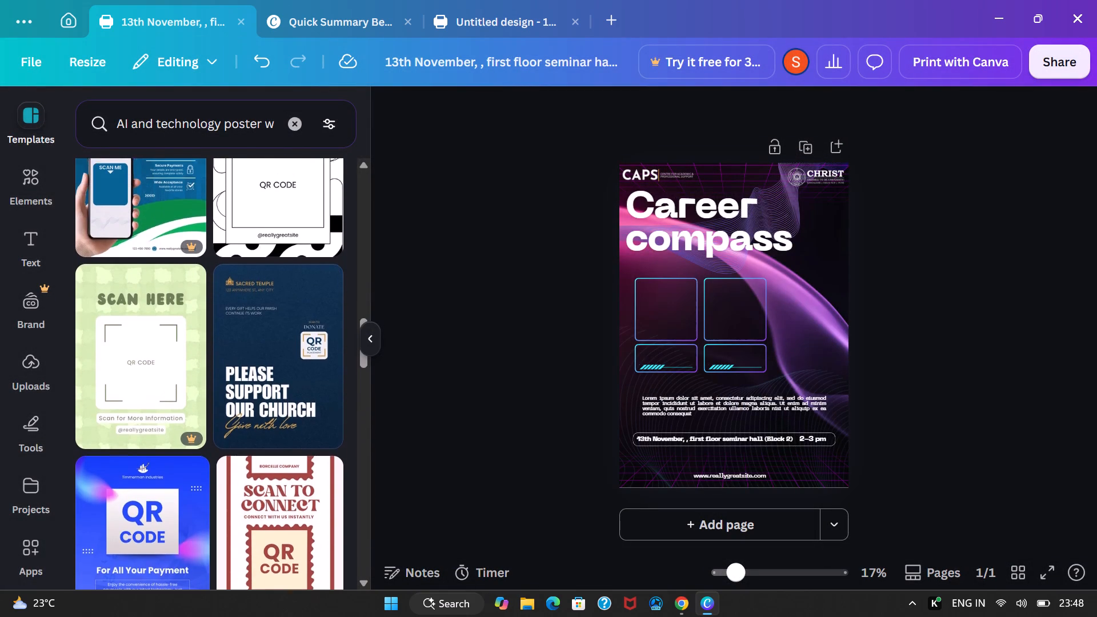
scroll(273, 390, "down", 4)
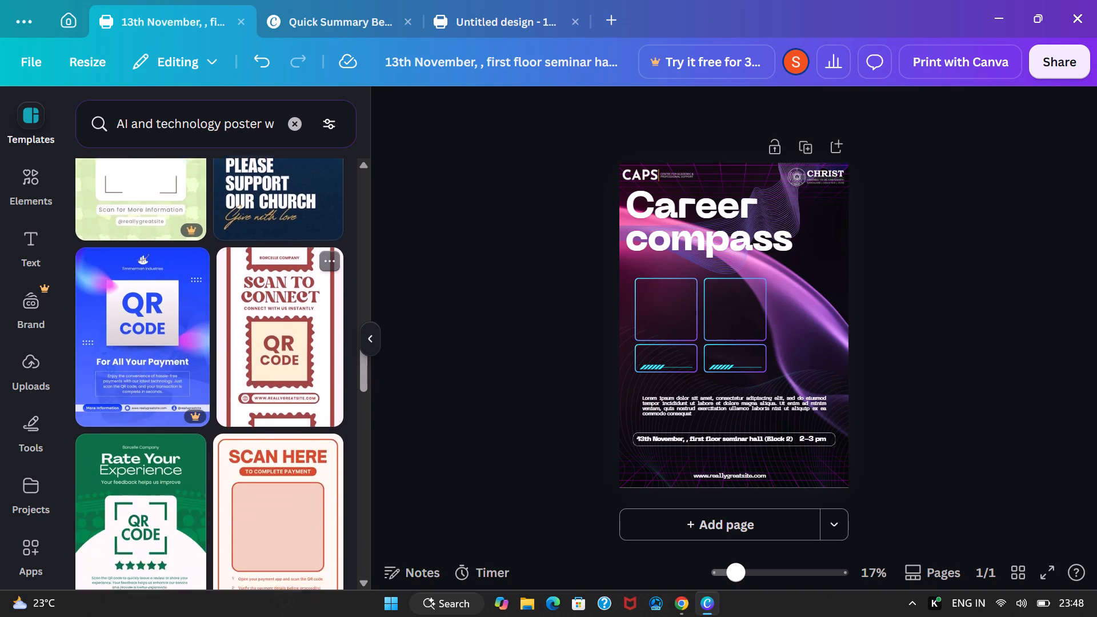
scroll(273, 390, "down", 8)
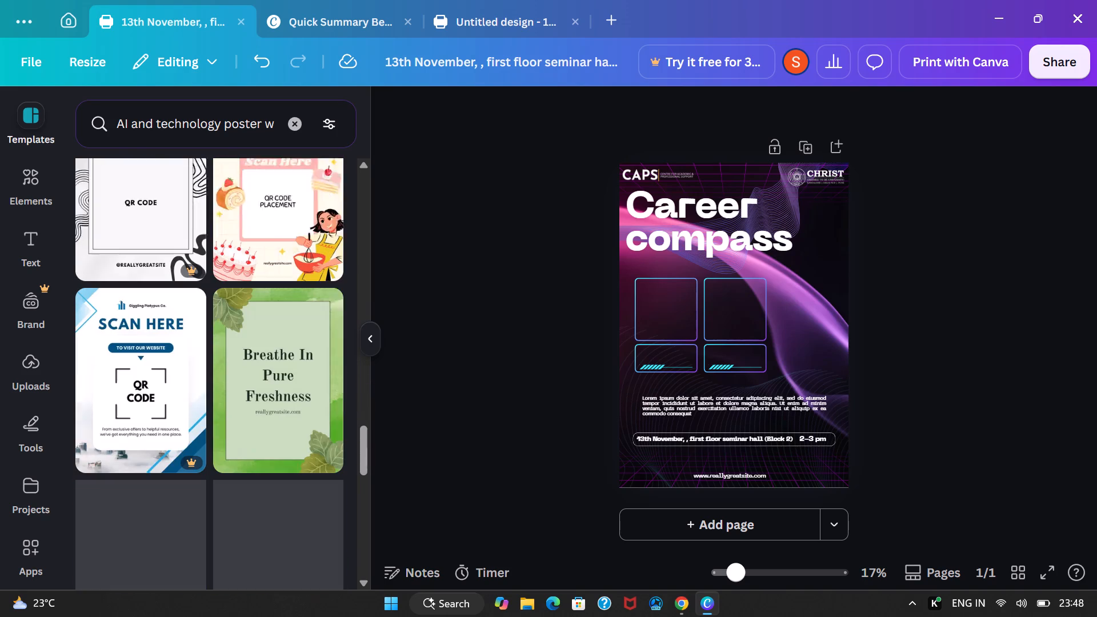
scroll(277, 392, "down", 4)
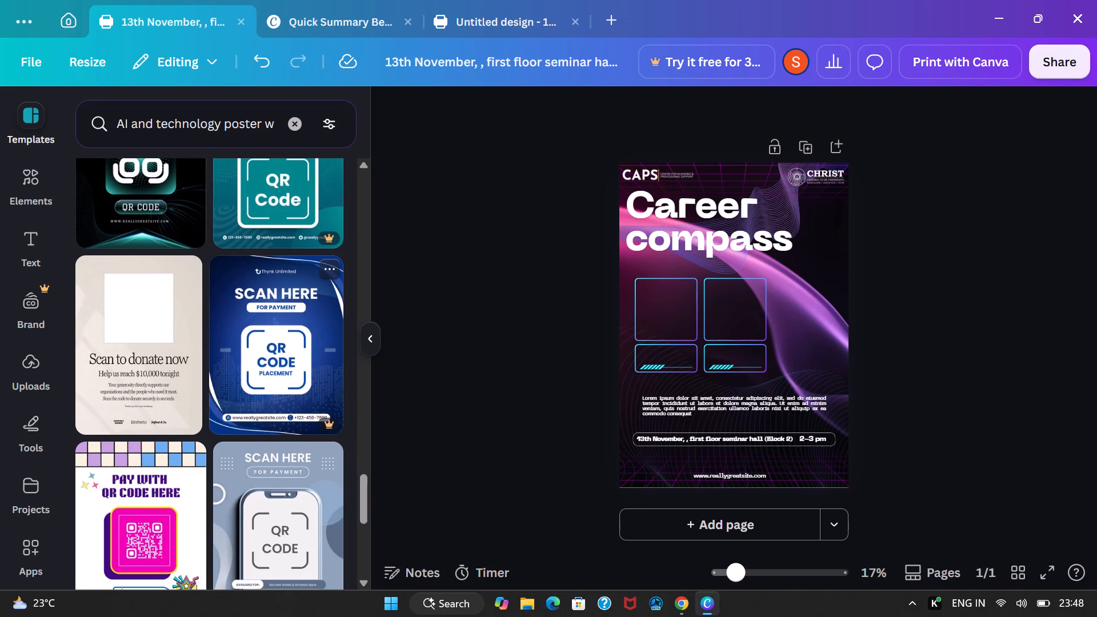
scroll(277, 392, "down", 9)
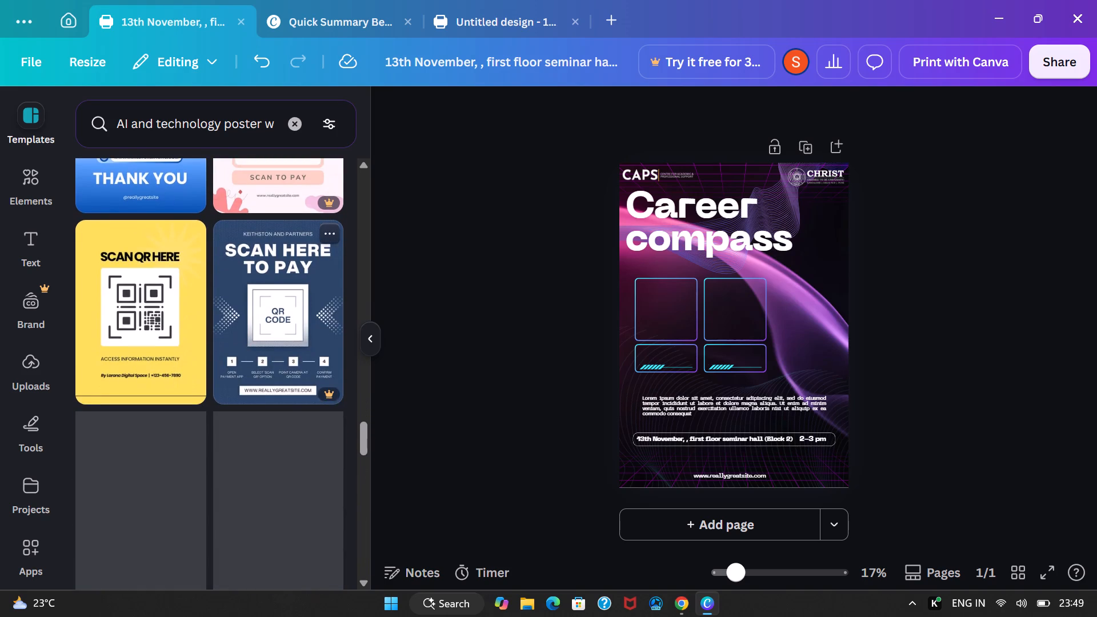
Replace the template search with "qr code" and look through the designs it offers.
left_click(299, 123)
left_click(258, 115)
type("qr code")
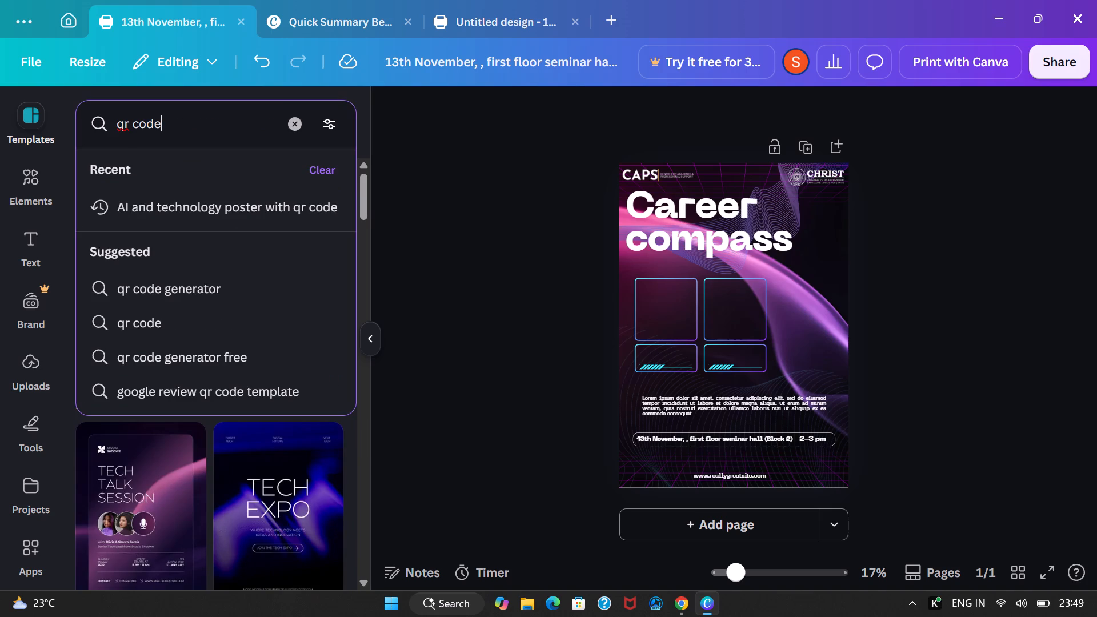
key("Return")
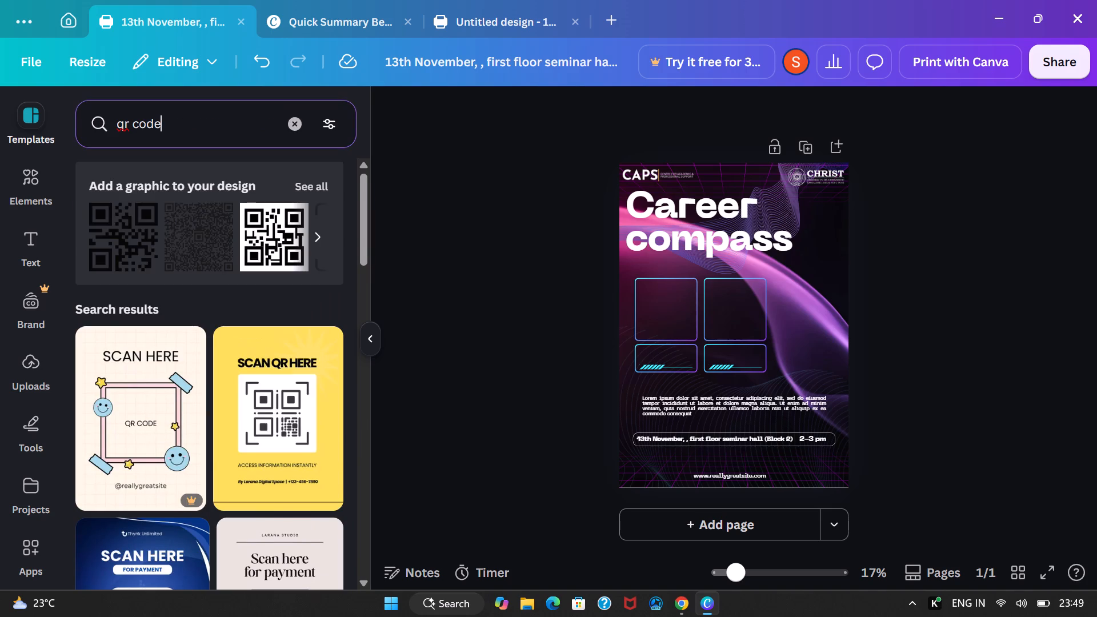
scroll(223, 306, "down", 4)
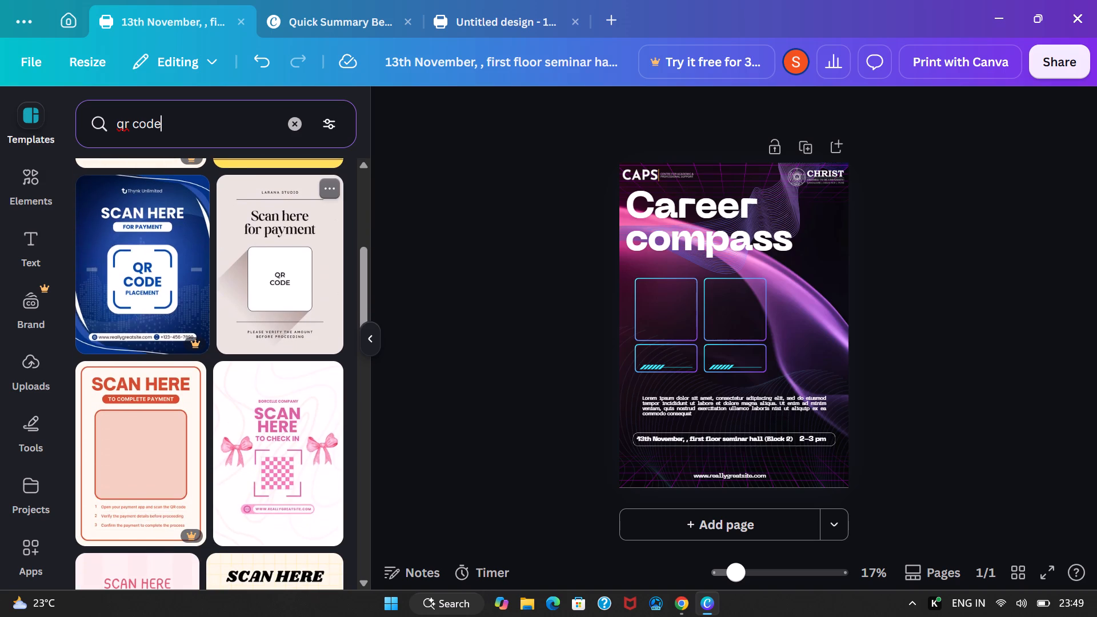
scroll(151, 307, "down", 4)
scroll(243, 326, "down", 7)
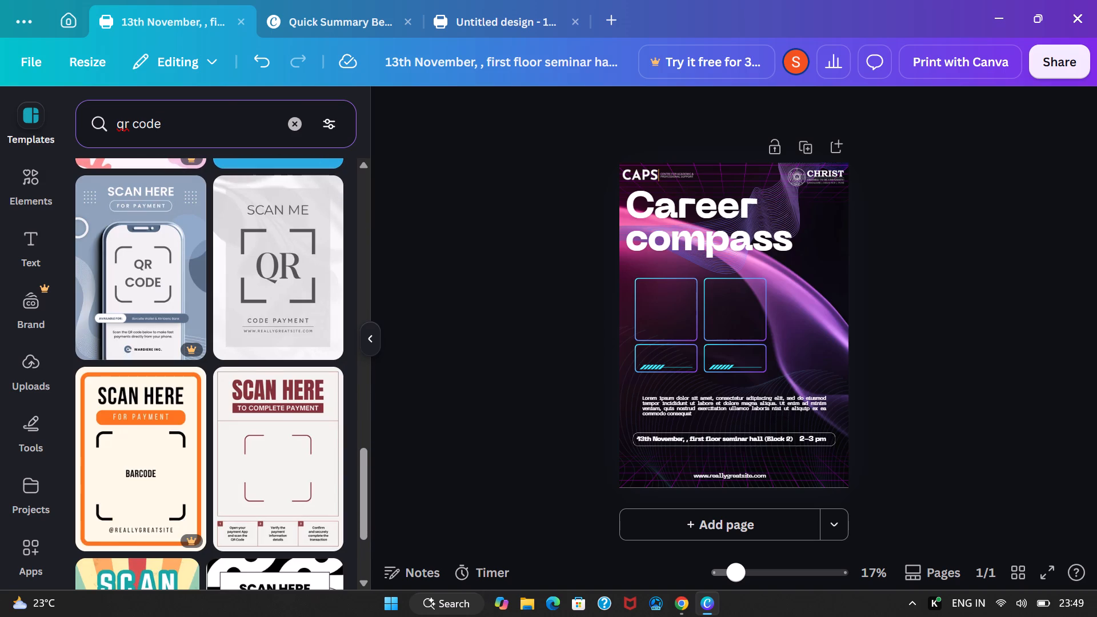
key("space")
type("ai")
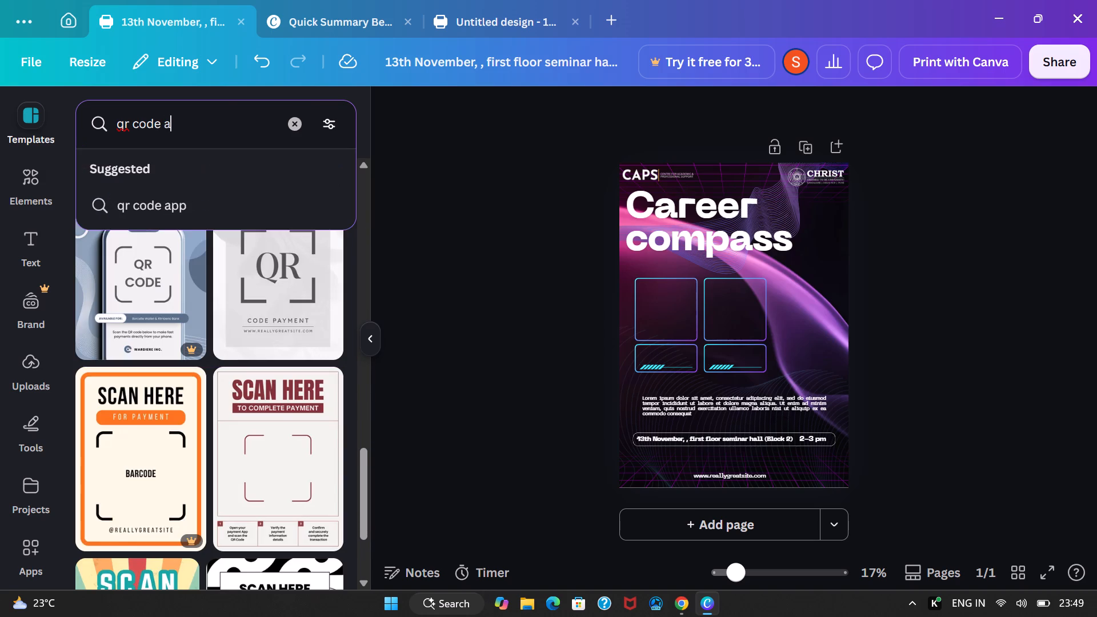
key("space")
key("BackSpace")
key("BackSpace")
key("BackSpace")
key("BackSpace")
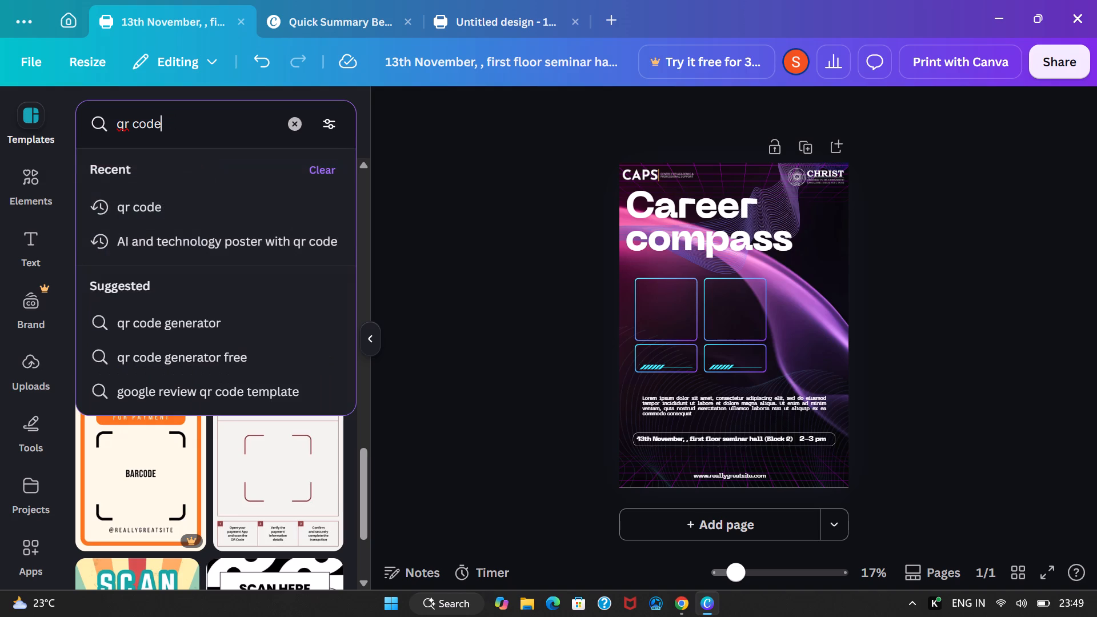
Search the poster templates for "ai and technology qr code".
key("Left")
key("Left")
key("Left")
key("Left")
key("Left")
key("Left")
key("Left")
key("Left")
key("Left")
type("ai andd")
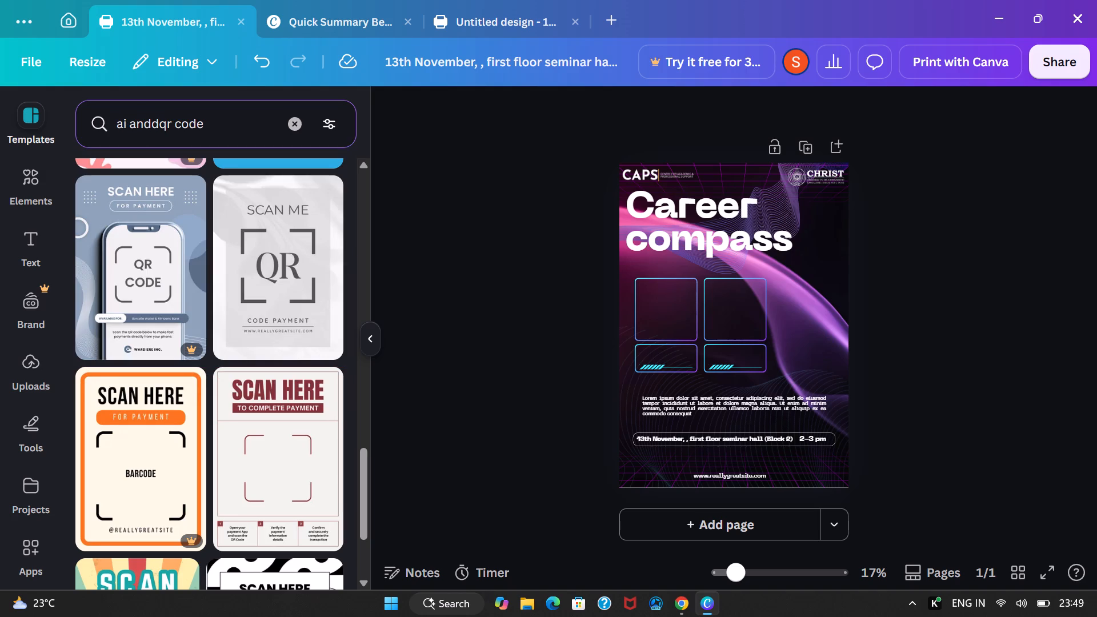
key("equal")
key("BackSpace")
key("BackSpace")
key("space")
type("technolog")
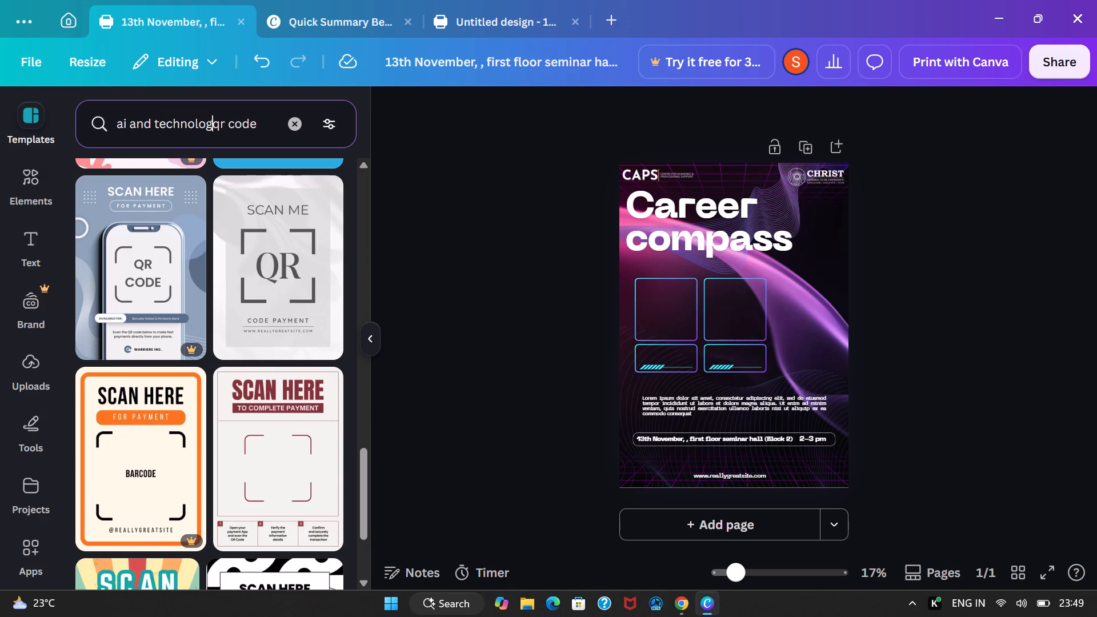
key("space")
key("Return")
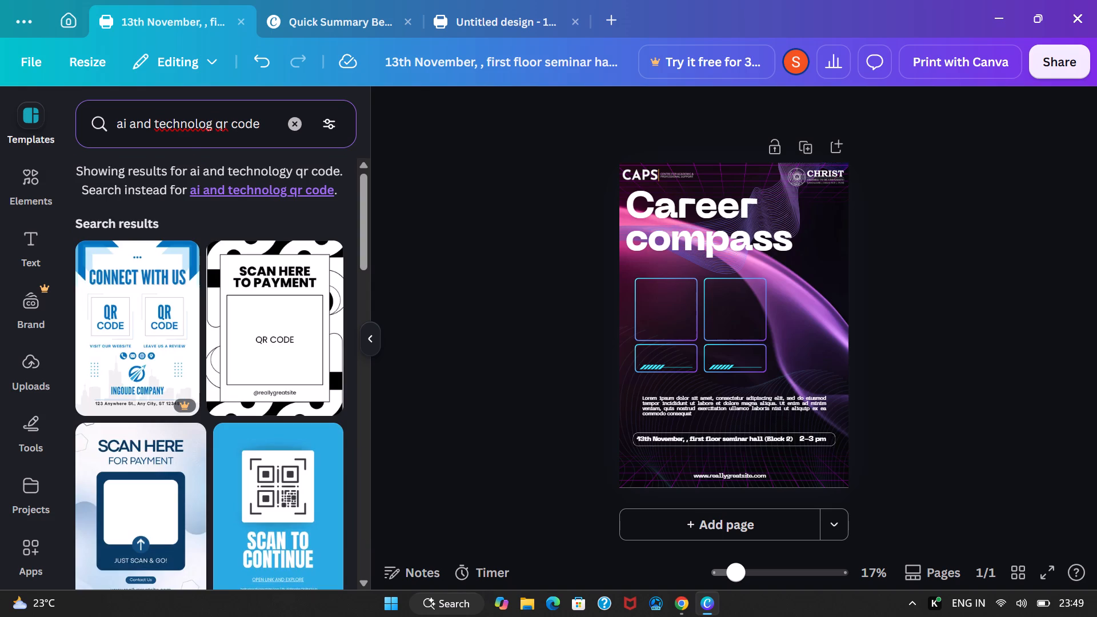
left_click(213, 122)
key("y")
key("Return")
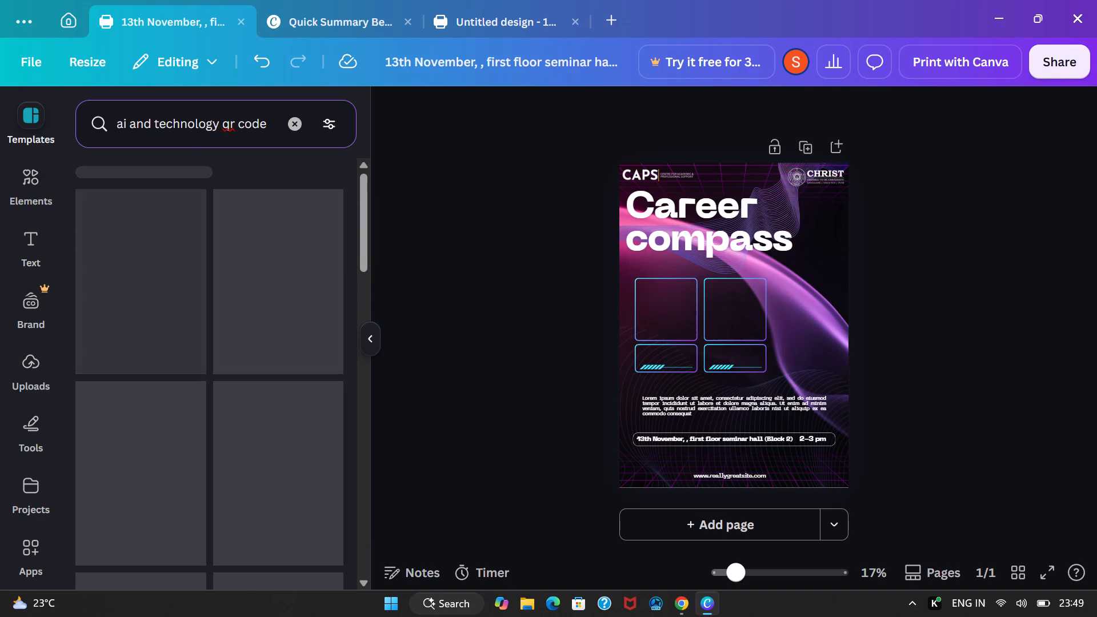
Look through the "ai and technology qr code" templates for a QR code design that suits the dark poster.
scroll(203, 319, "down", 3)
scroll(204, 329, "up", 1)
scroll(204, 329, "down", 2)
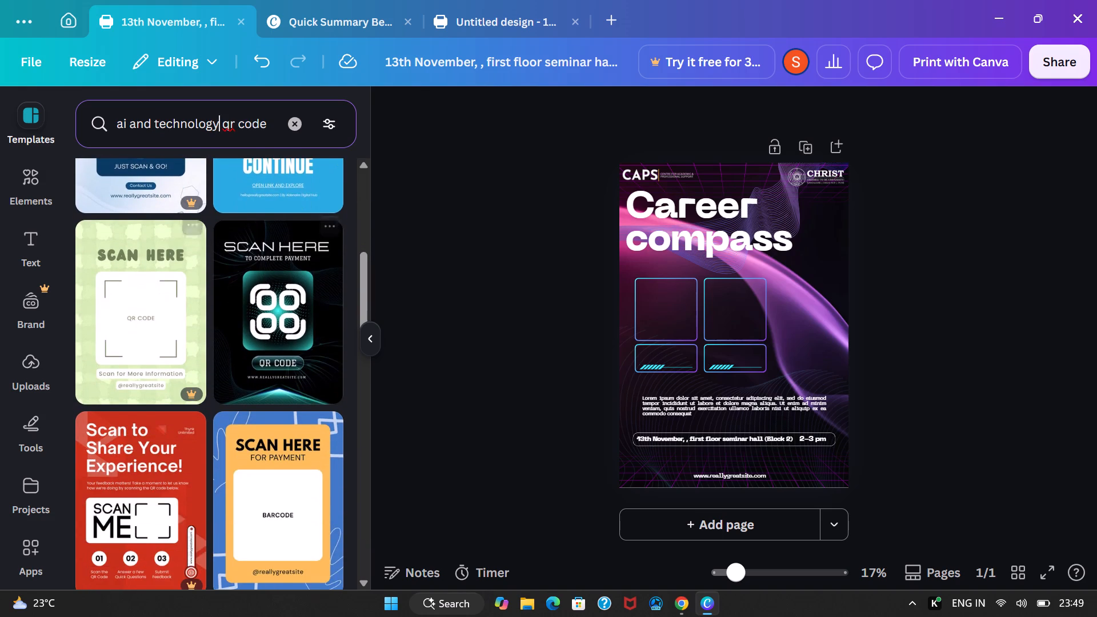
scroll(274, 307, "down", 3)
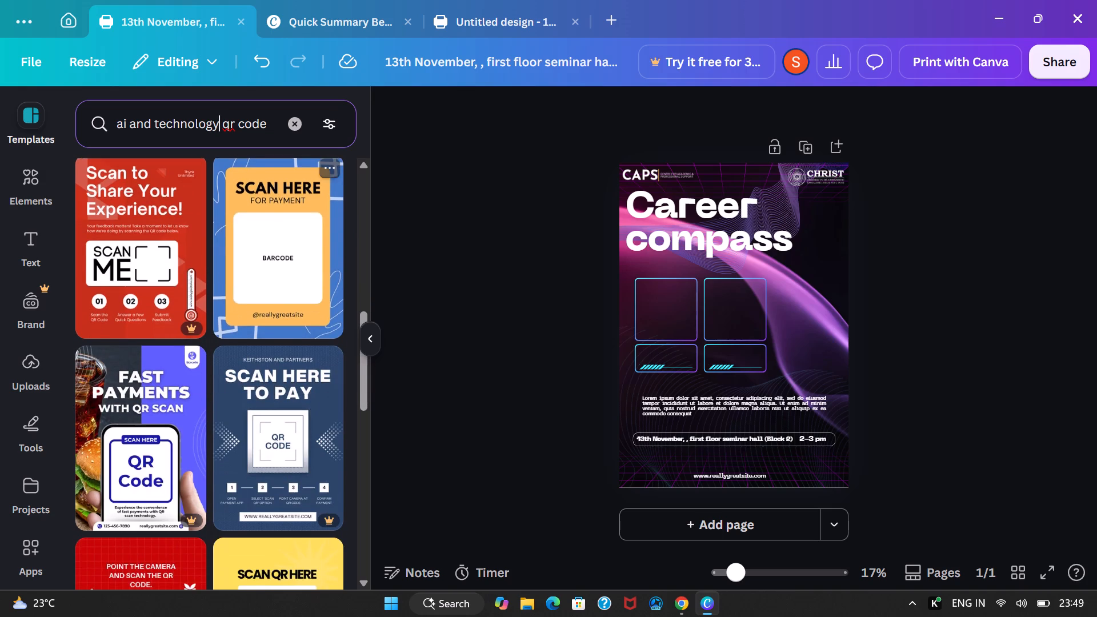
scroll(274, 307, "down", 5)
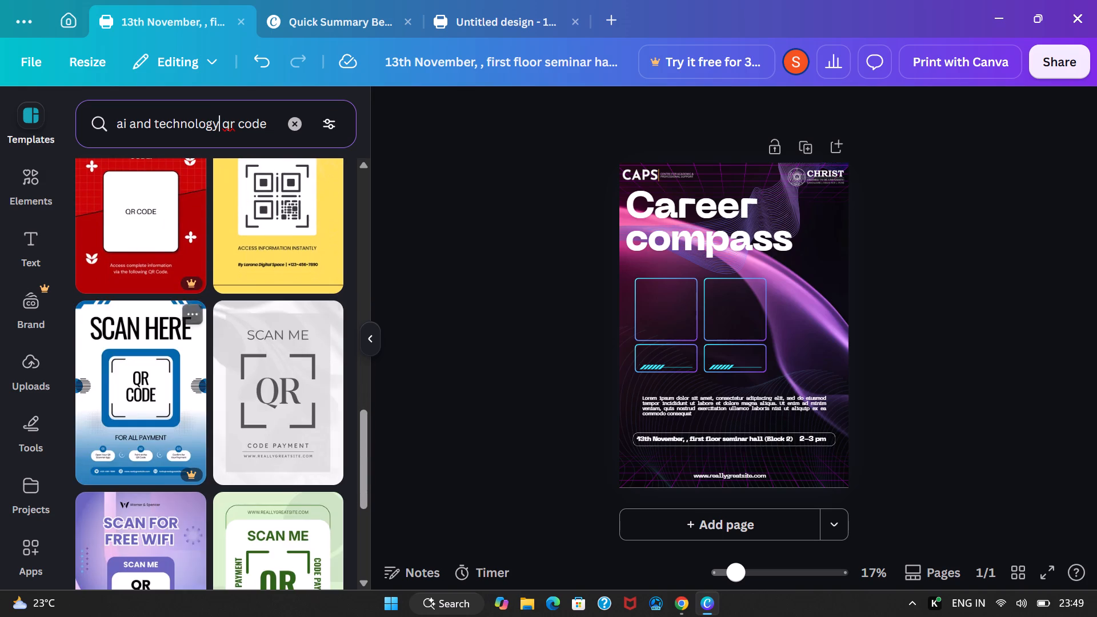
scroll(215, 317, "down", 4)
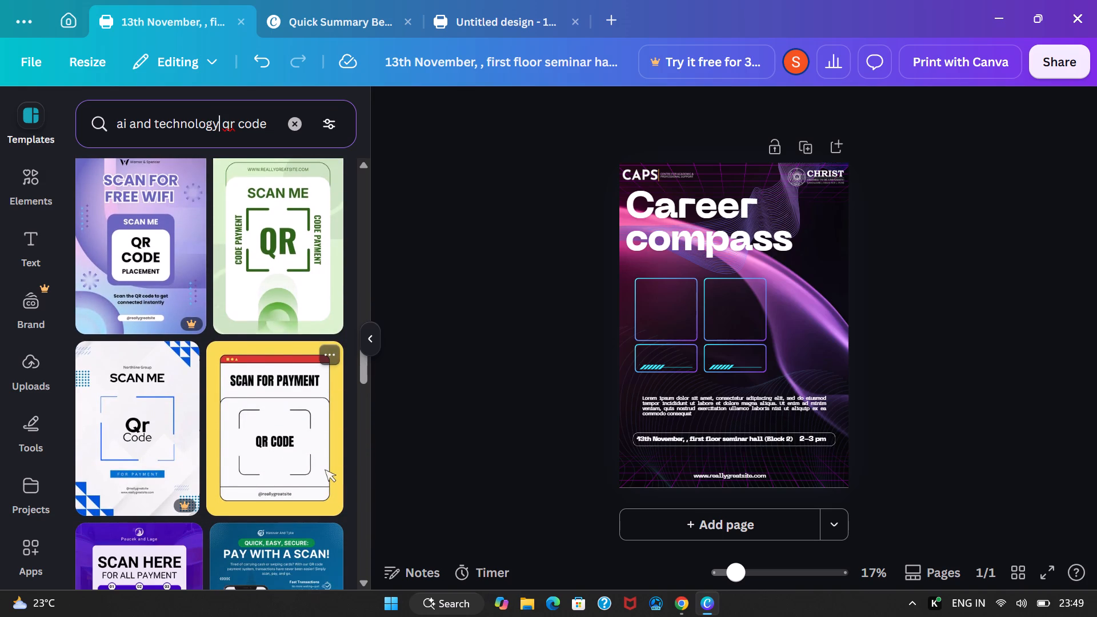
scroll(220, 463, "down", 2)
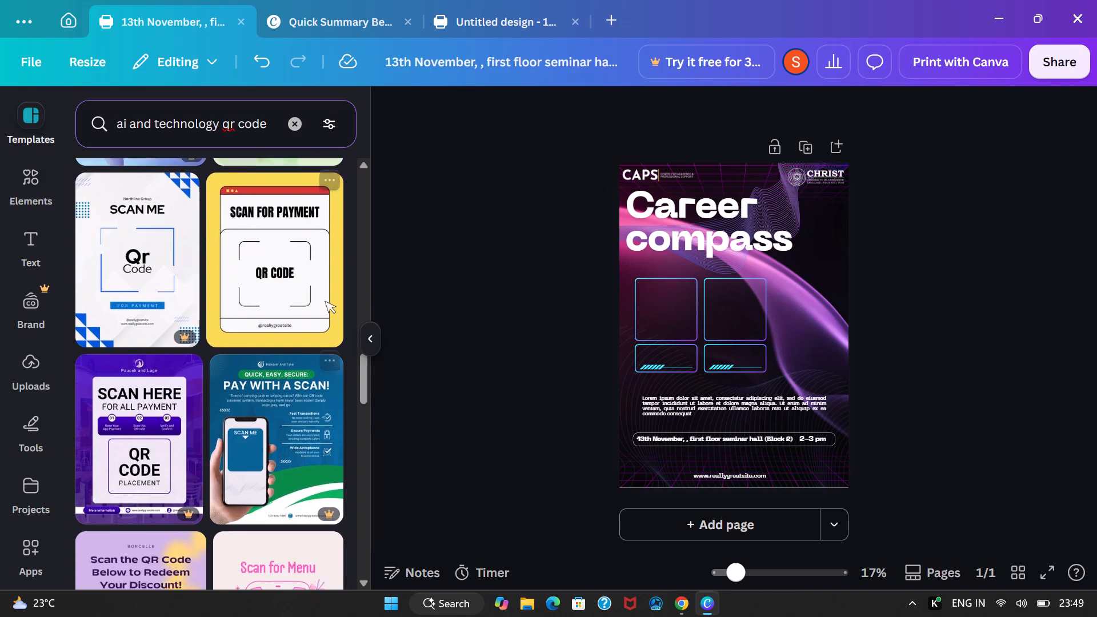
scroll(221, 463, "down", 7)
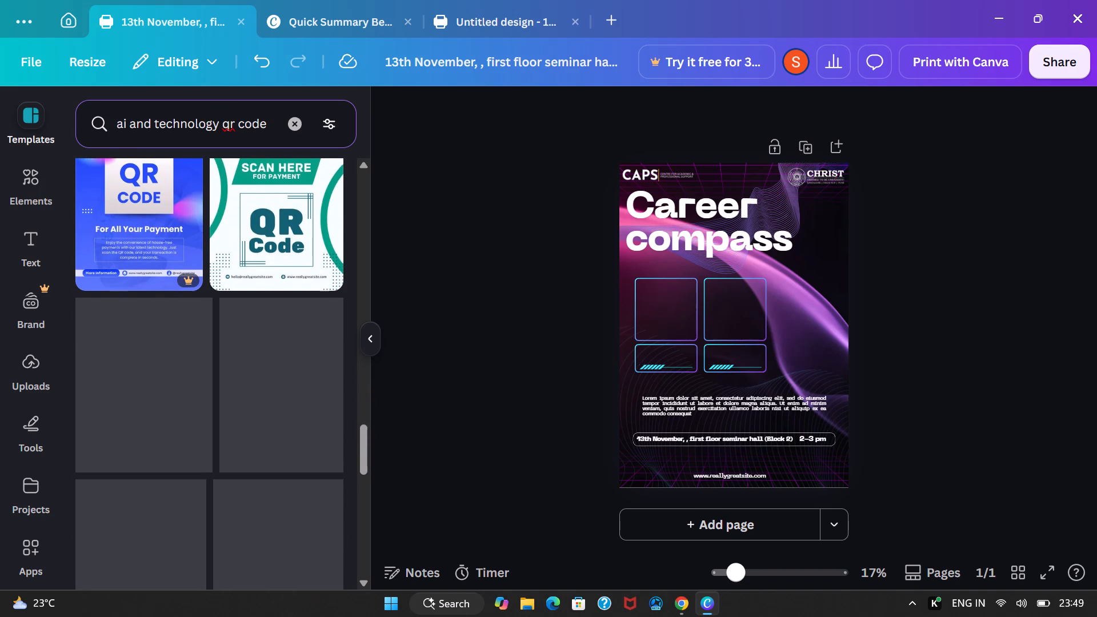
scroll(221, 462, "down", 4)
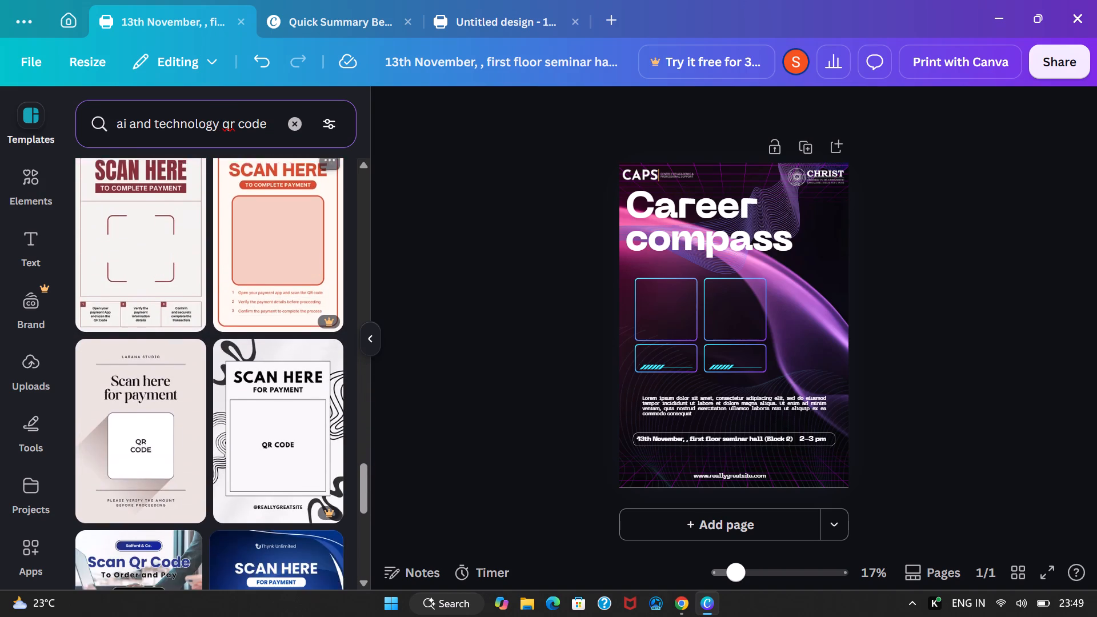
scroll(221, 462, "down", 8)
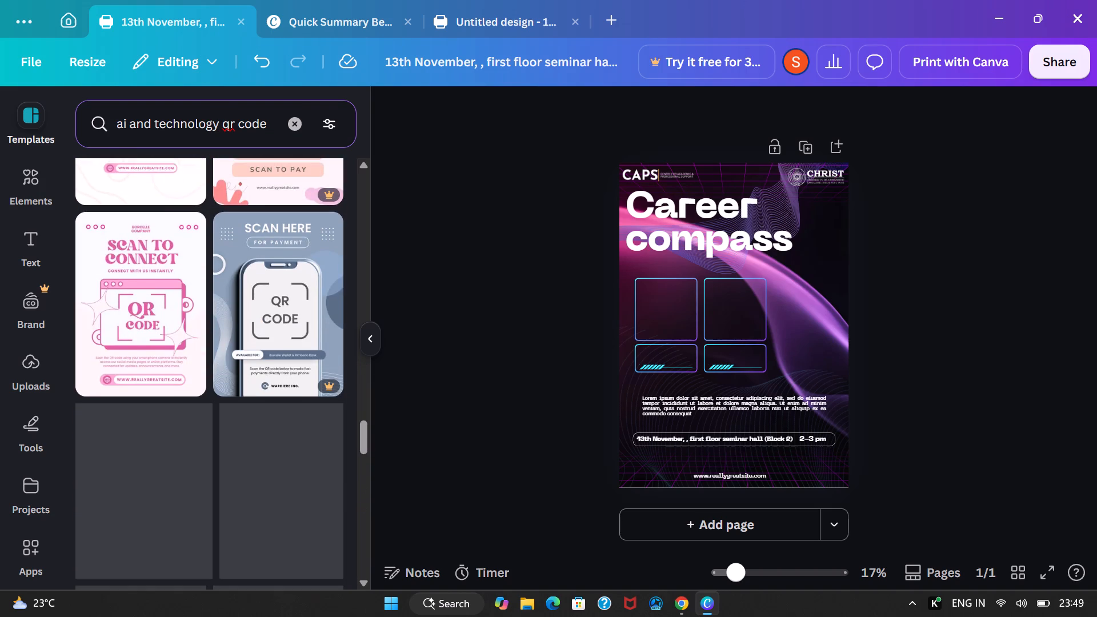
scroll(221, 462, "down", 9)
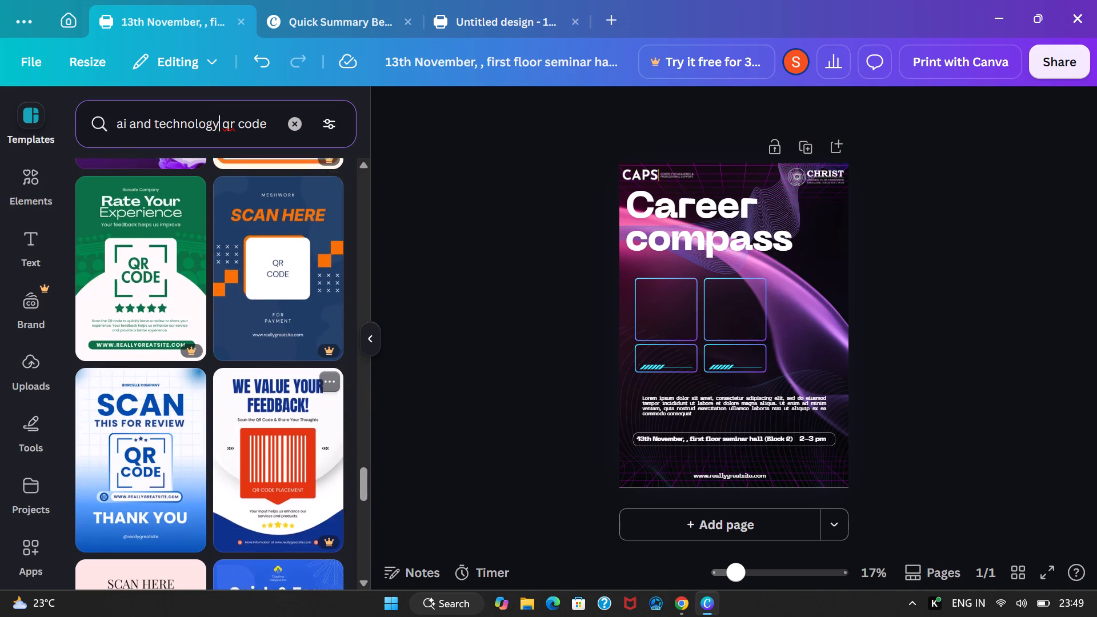
scroll(221, 462, "down", 2)
Add the black and teal "Scan Here to Complete Payment" template as a new page.
scroll(221, 462, "up", 20)
scroll(221, 462, "up", 3)
right_click(221, 462)
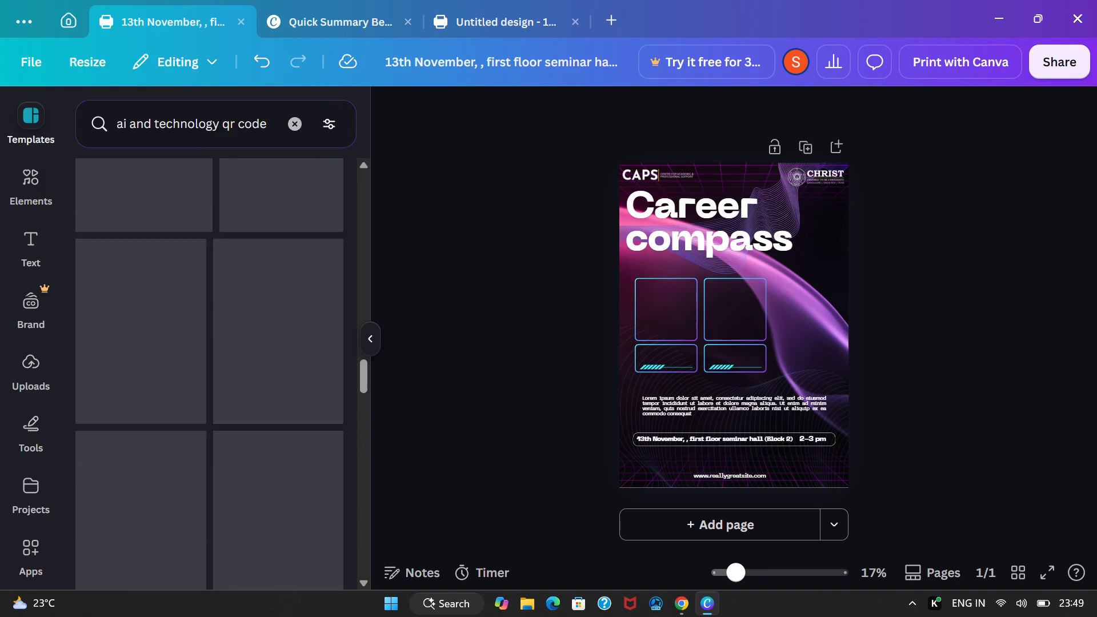
scroll(221, 462, "up", 20)
scroll(221, 462, "up", 16)
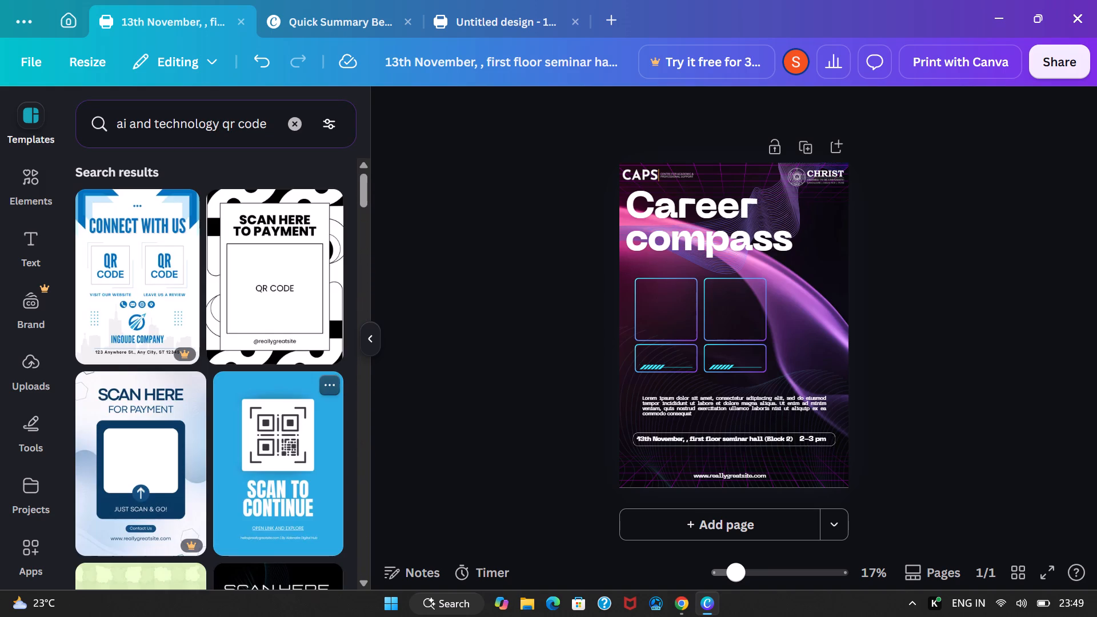
scroll(145, 458, "down", 2)
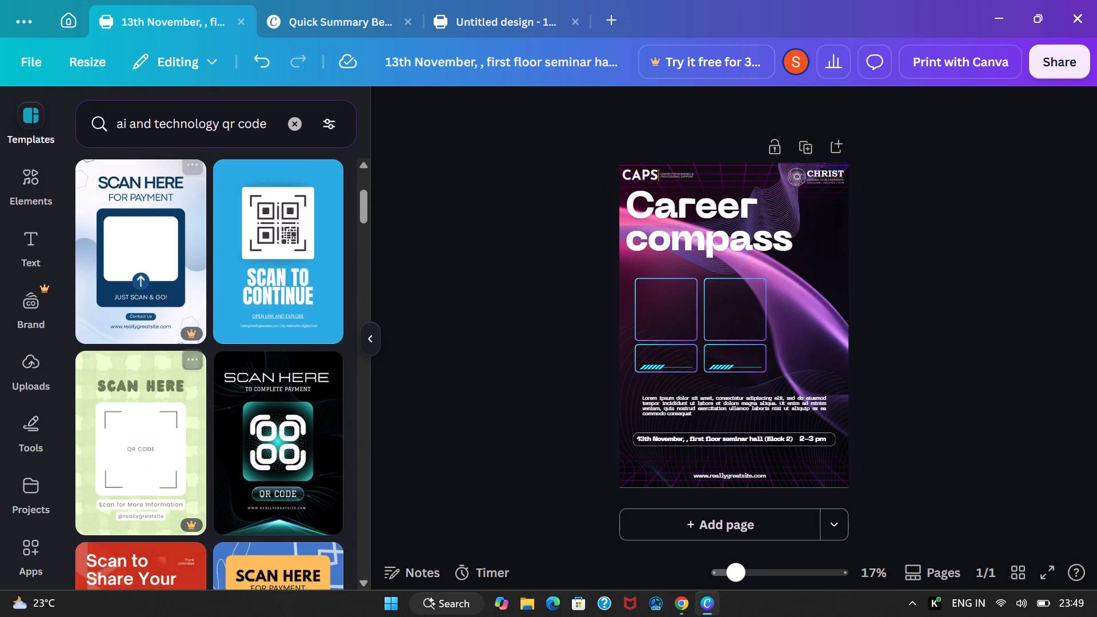
scroll(146, 448, "down", 2)
left_click(284, 324)
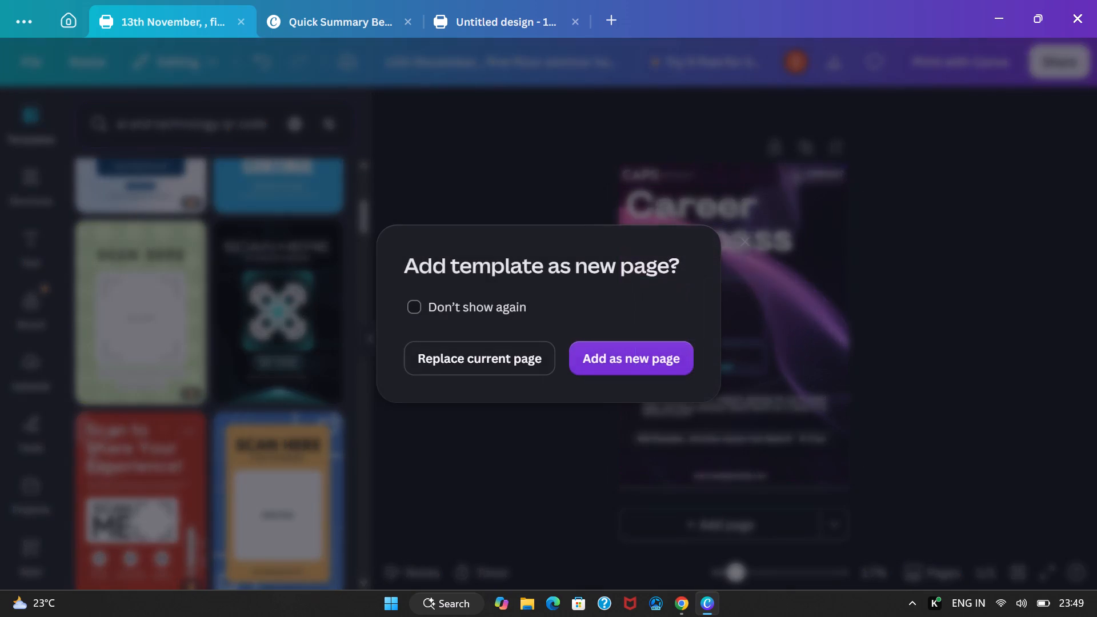
left_click(620, 357)
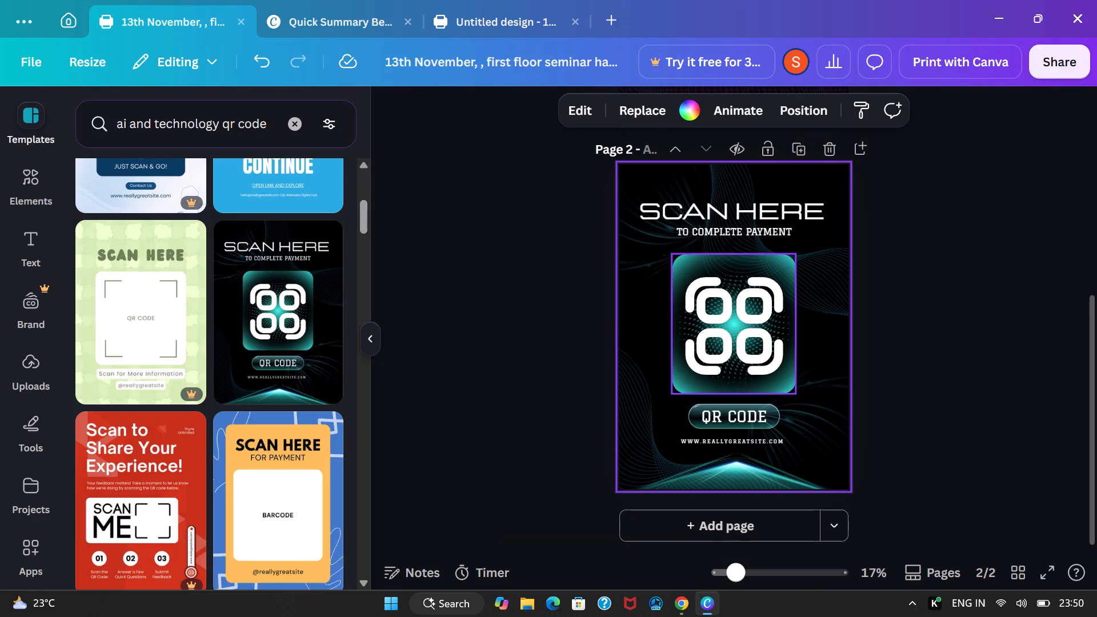
Group the white QR symbol, its teal rounded square, and the "QR CODE" label with its frame on page 2.
left_click(726, 350)
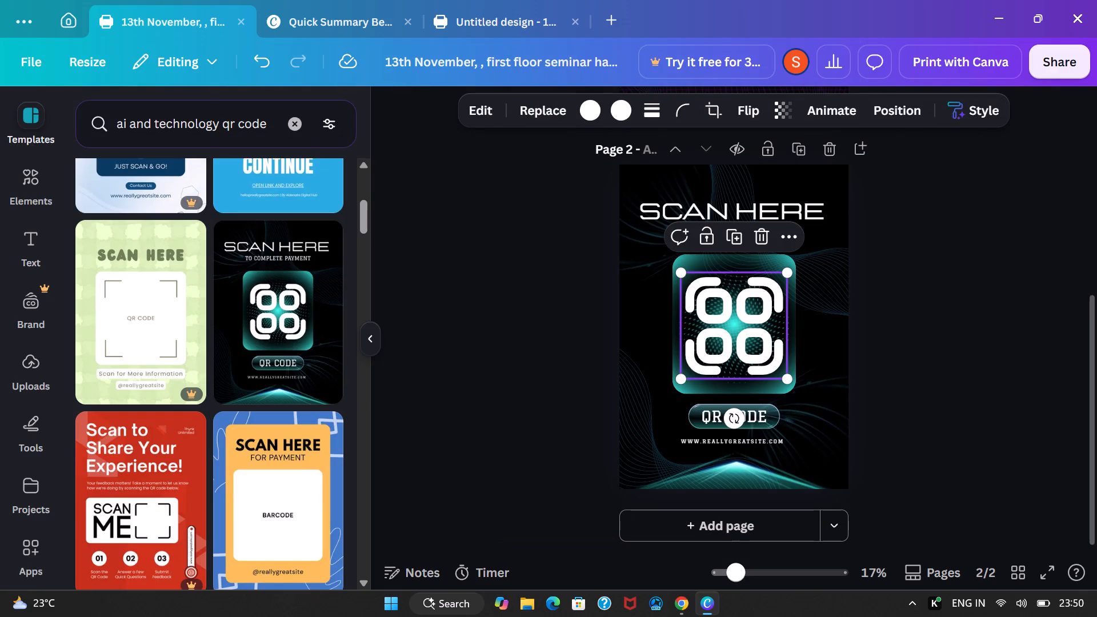
left_click(747, 382, "ctrl")
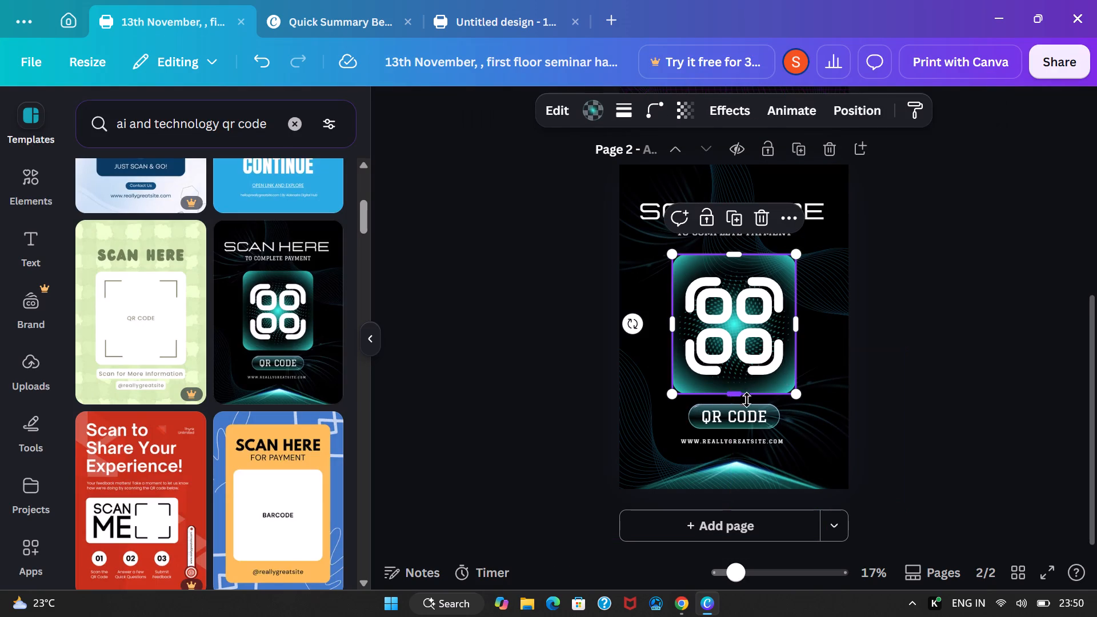
left_click(747, 412, "ctrl")
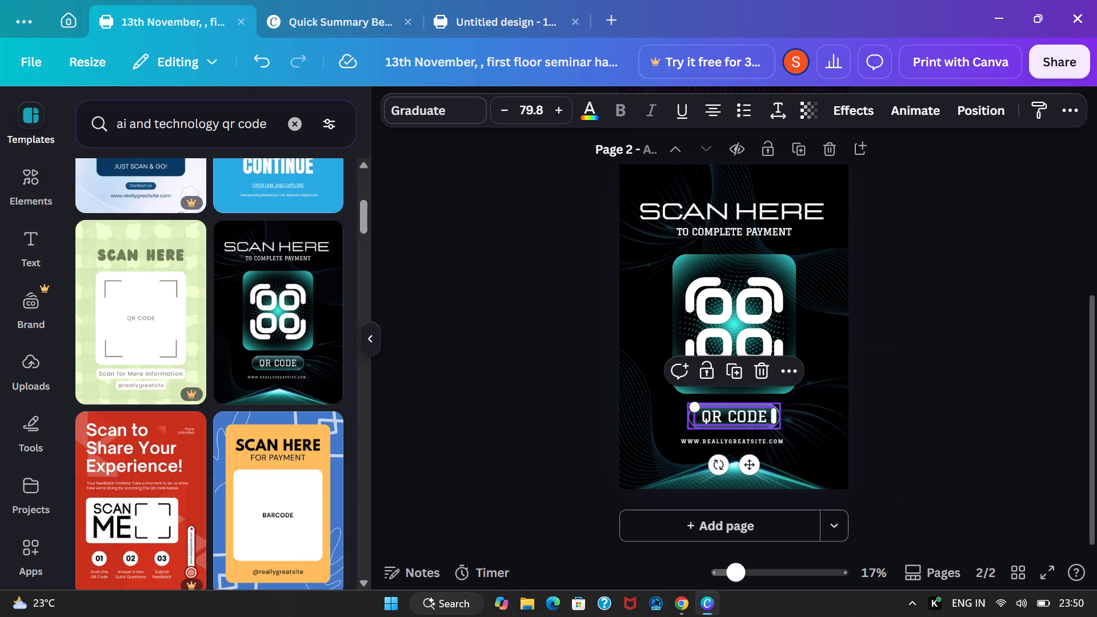
left_click(746, 428, "ctrl")
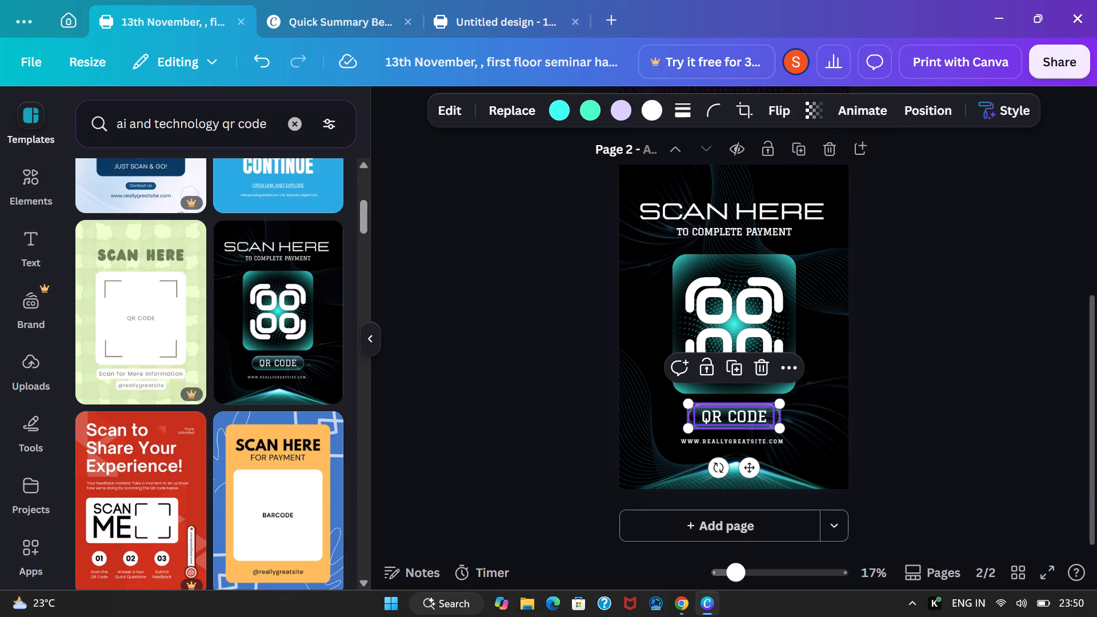
left_click(743, 421, "shift")
left_click(734, 391, "shift")
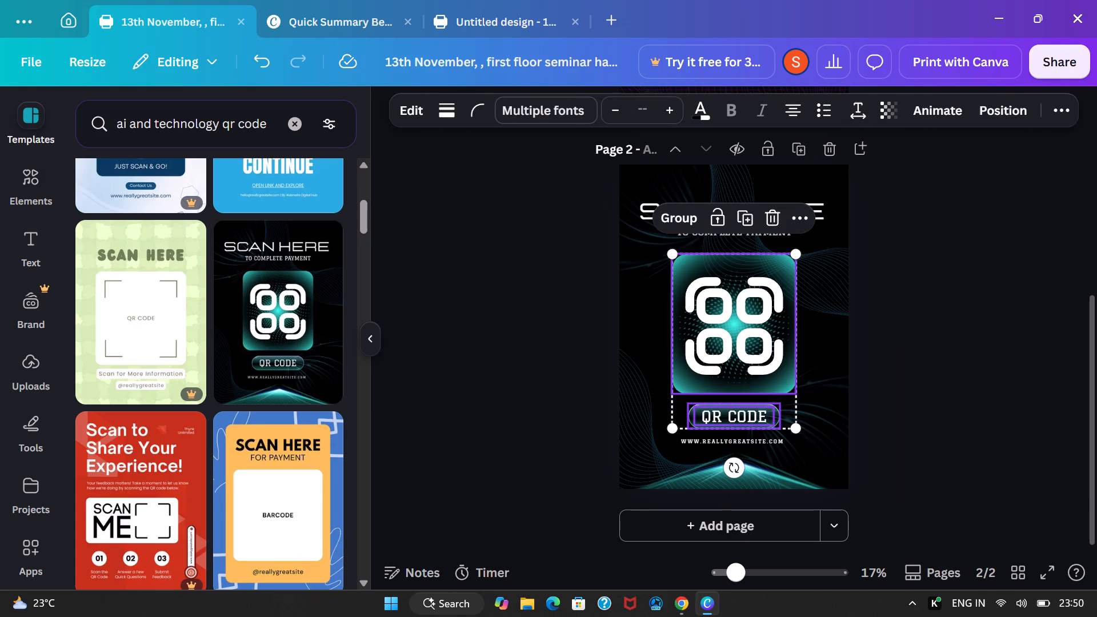
left_click(712, 326, "shift")
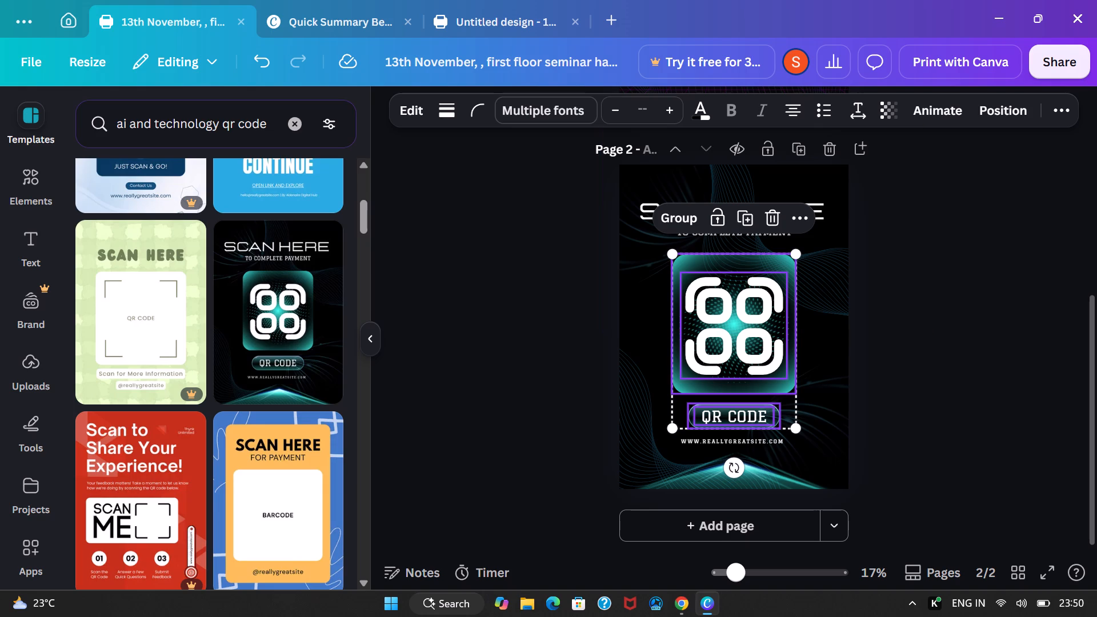
left_click(679, 209)
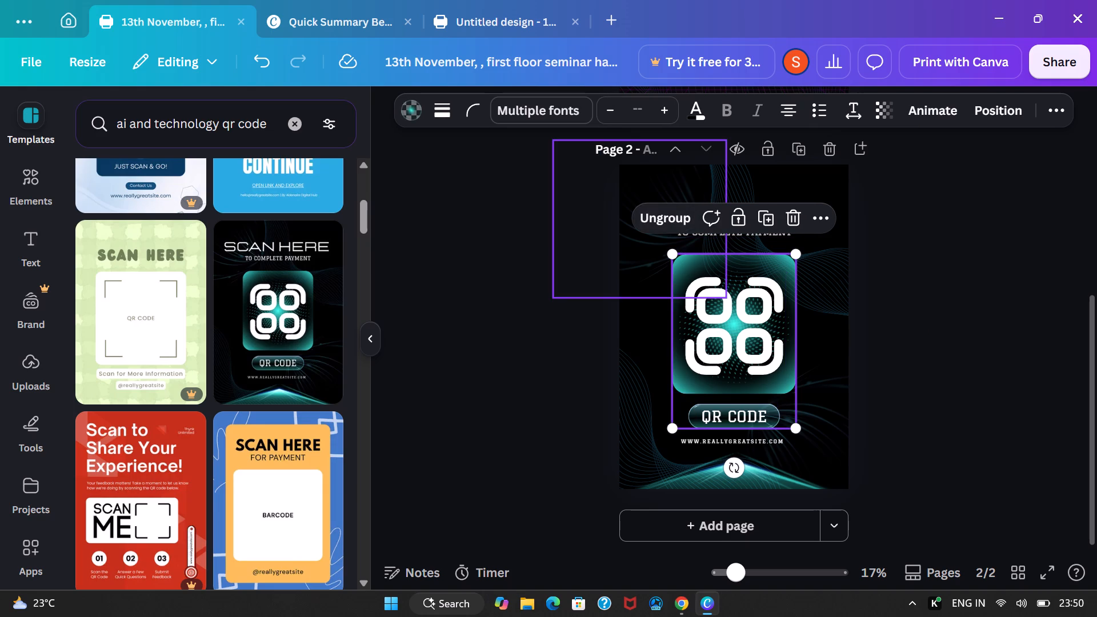
Copy the grouped QR code block onto the Career compass poster page.
key("ctrl+c")
scroll(744, 380, "up", 3)
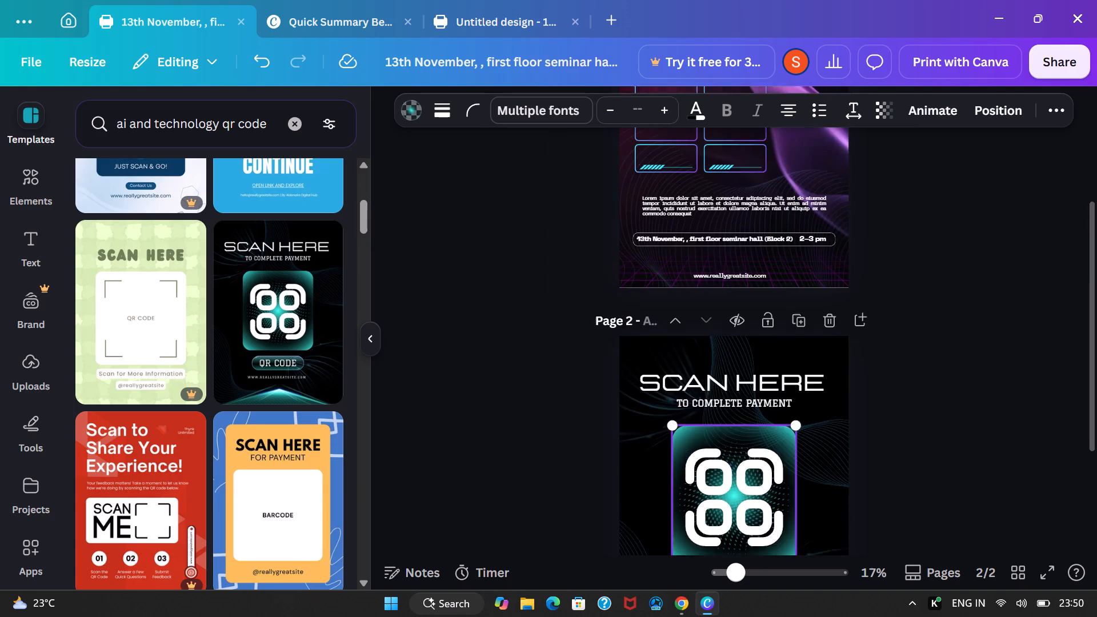
left_click(794, 233)
key("ctrl+v")
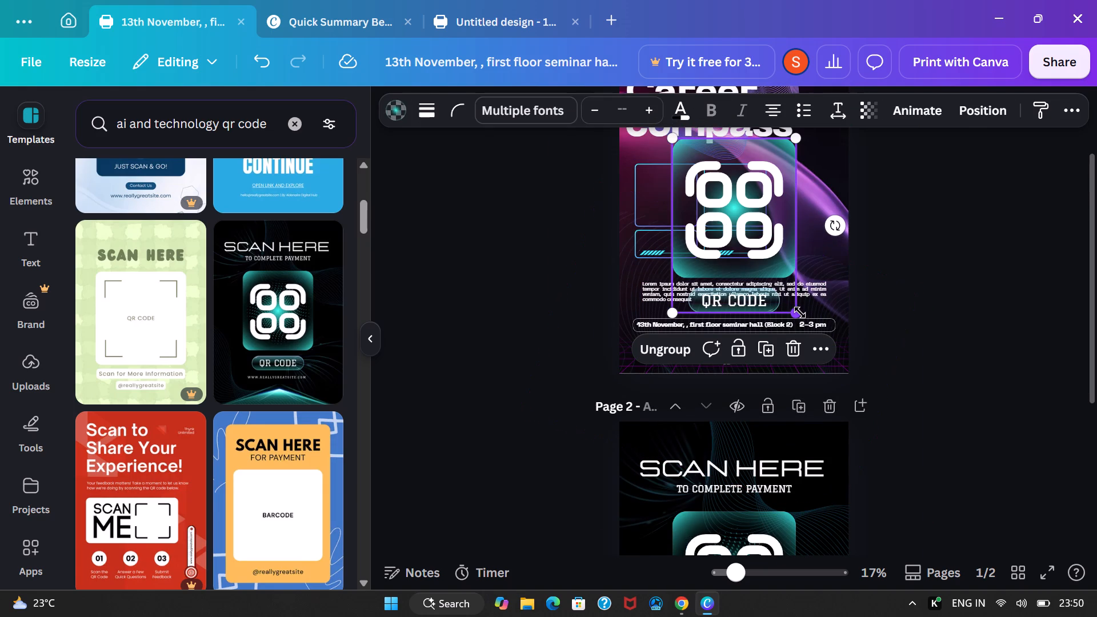
Shrink the pasted QR code block and place it to the right of the two outlined boxes on the poster.
left_click_drag(799, 314, 748, 233)
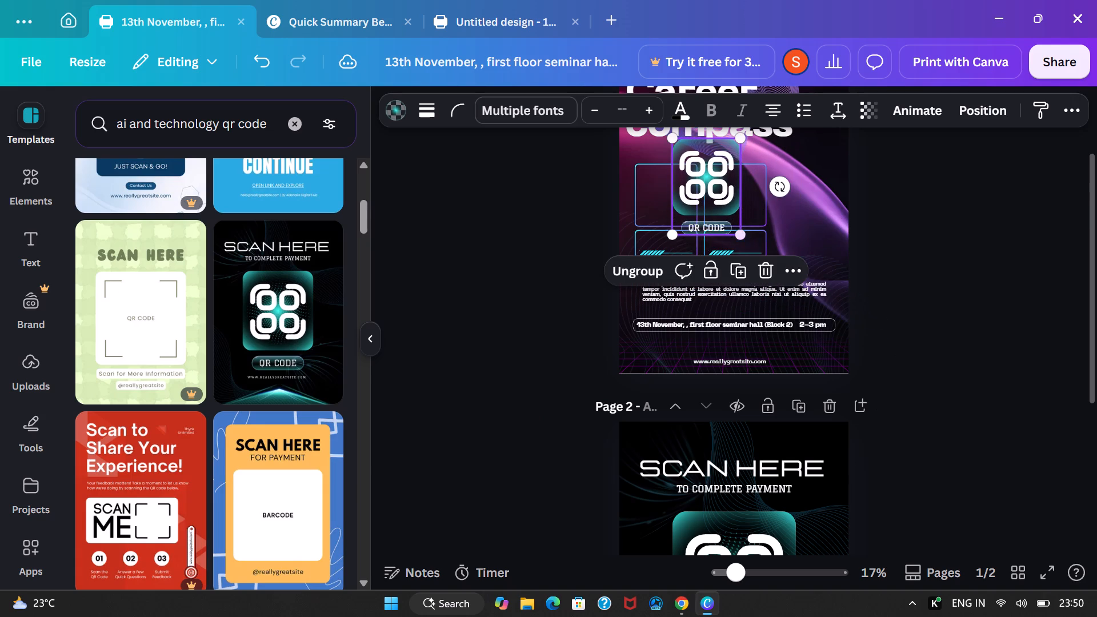
left_click_drag(706, 177, 807, 206)
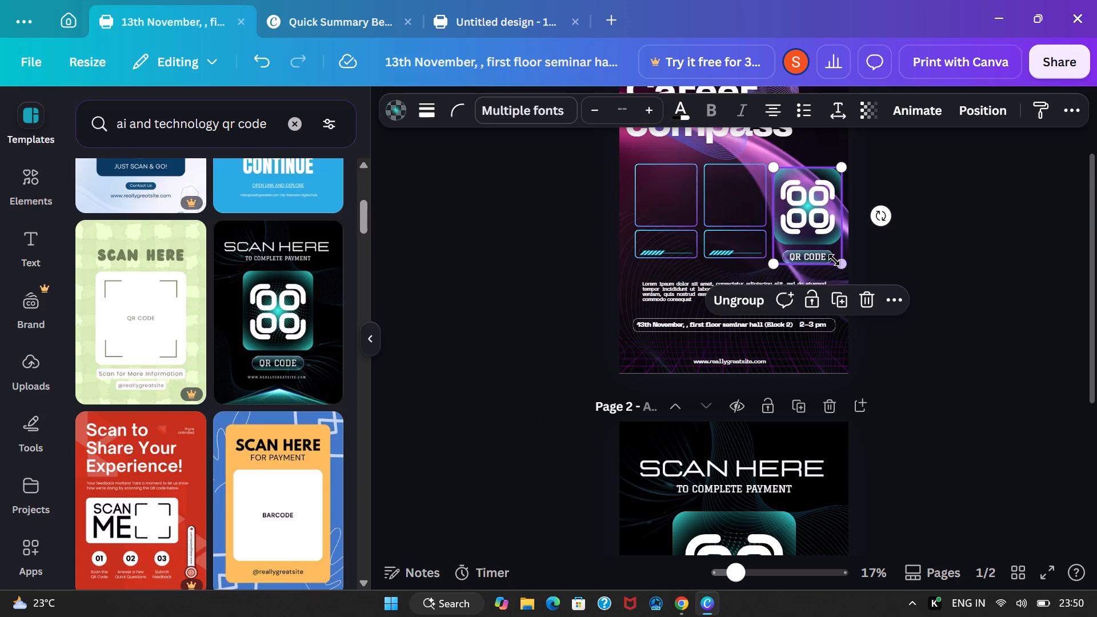
left_click_drag(842, 263, 802, 230)
left_click_drag(791, 190, 803, 203)
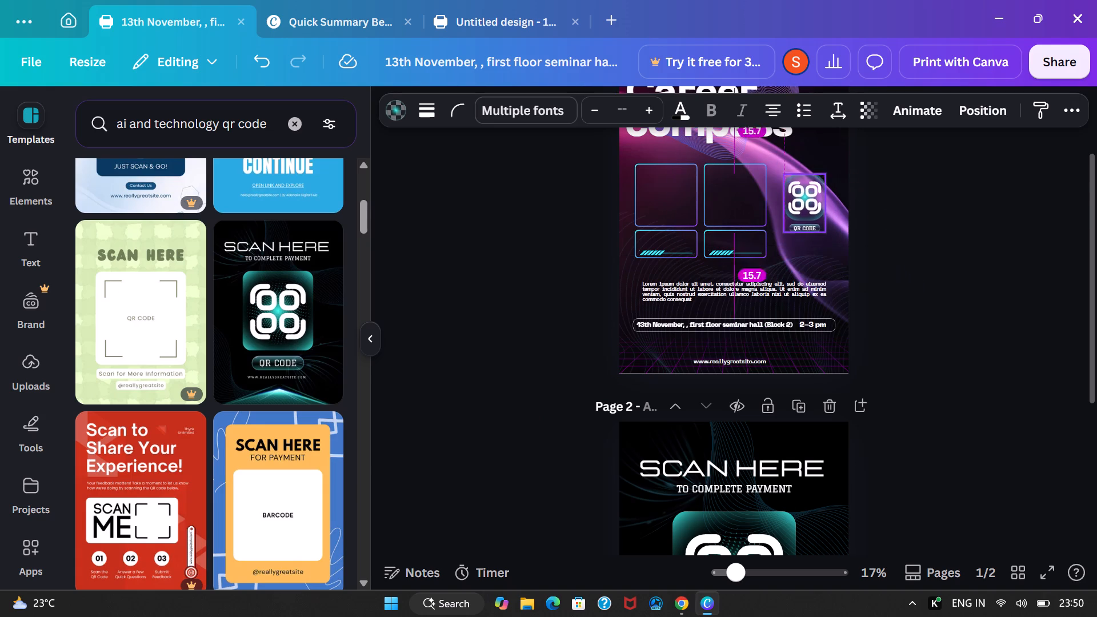
left_click_drag(803, 203, 806, 214)
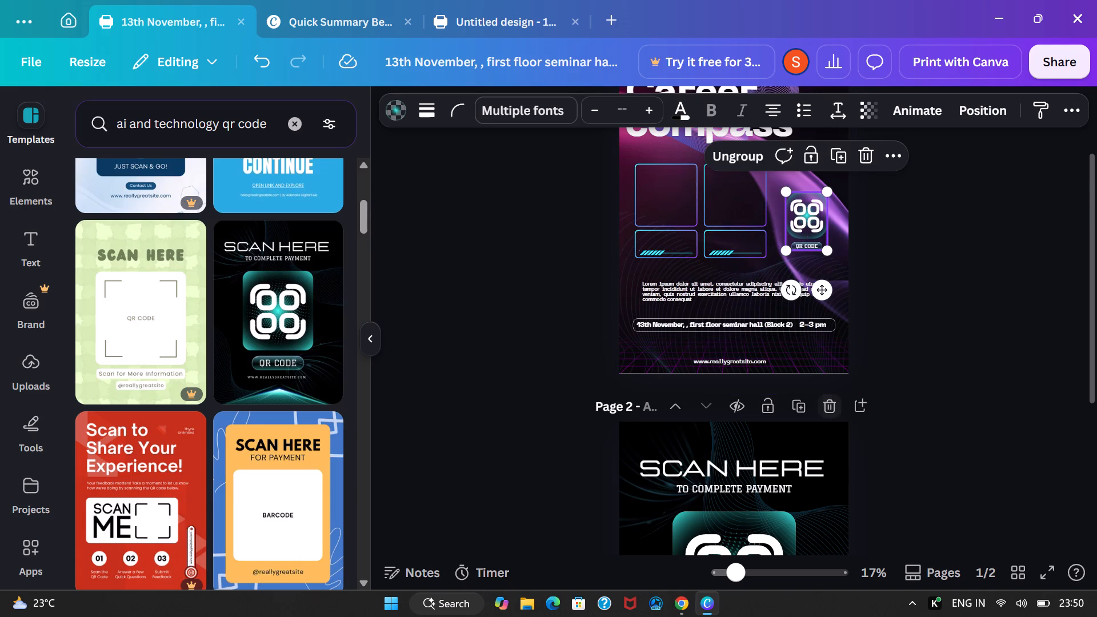
Delete page 2 with the "Scan Here" payment template.
left_click(829, 406)
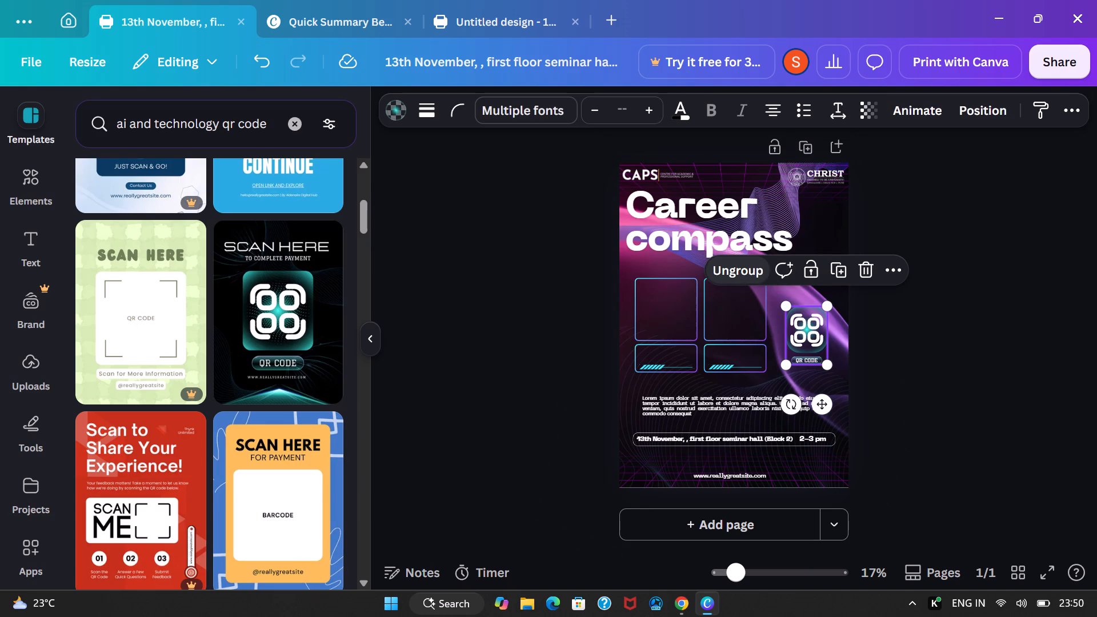
left_click(873, 333)
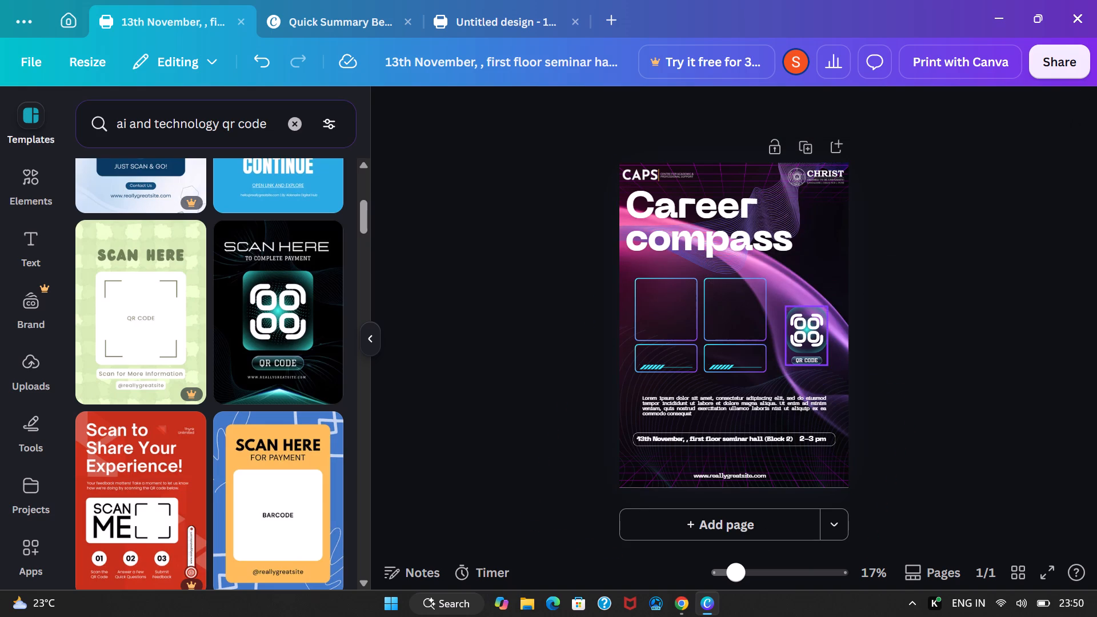
Move the QR code block slightly lower beside the outlined boxes.
left_click(808, 327)
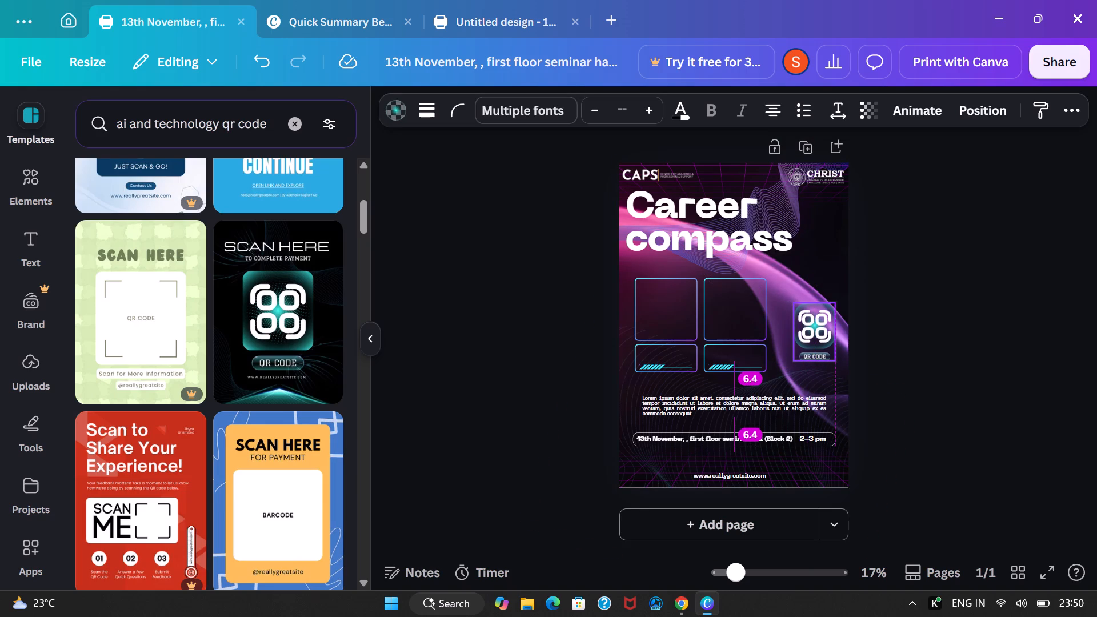
left_click(938, 328)
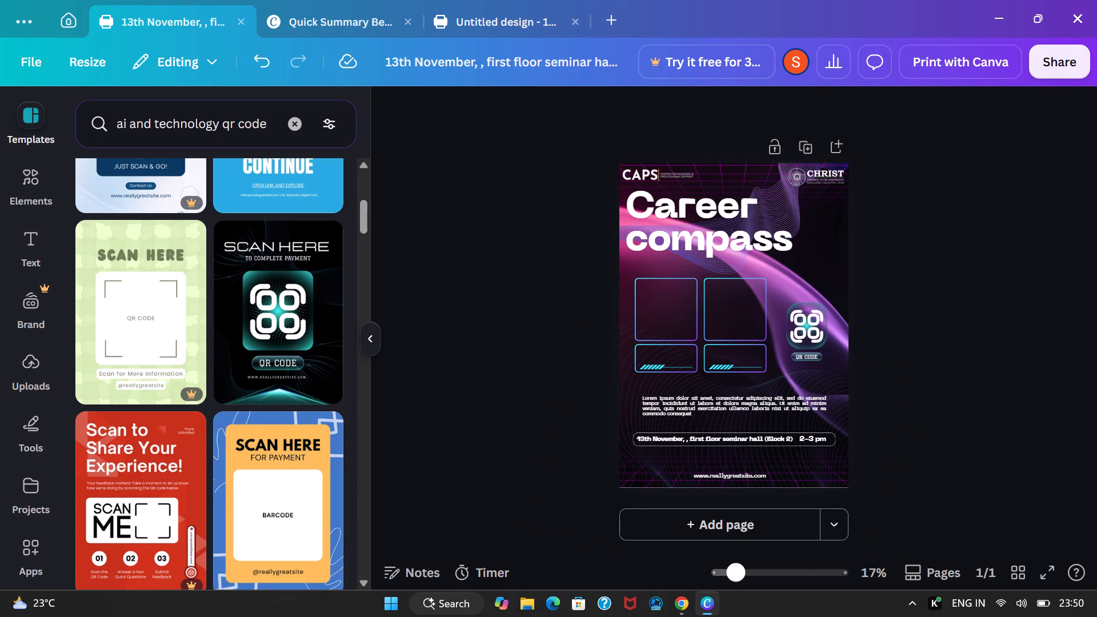
left_click_drag(813, 331, 814, 340)
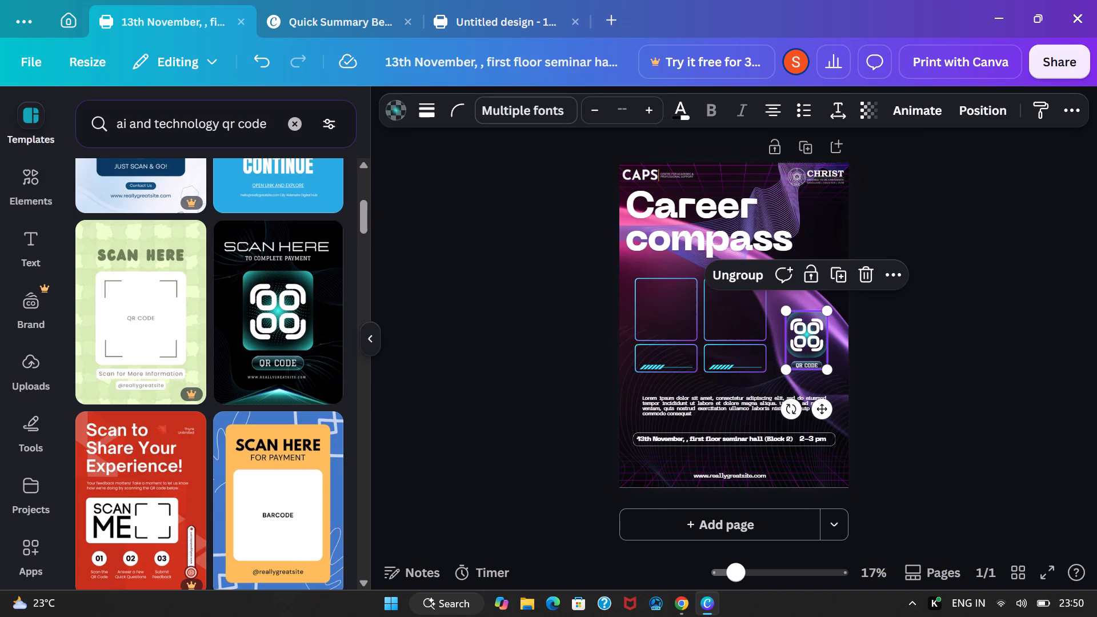
Ungroup the QR code block on the poster.
left_click(752, 274)
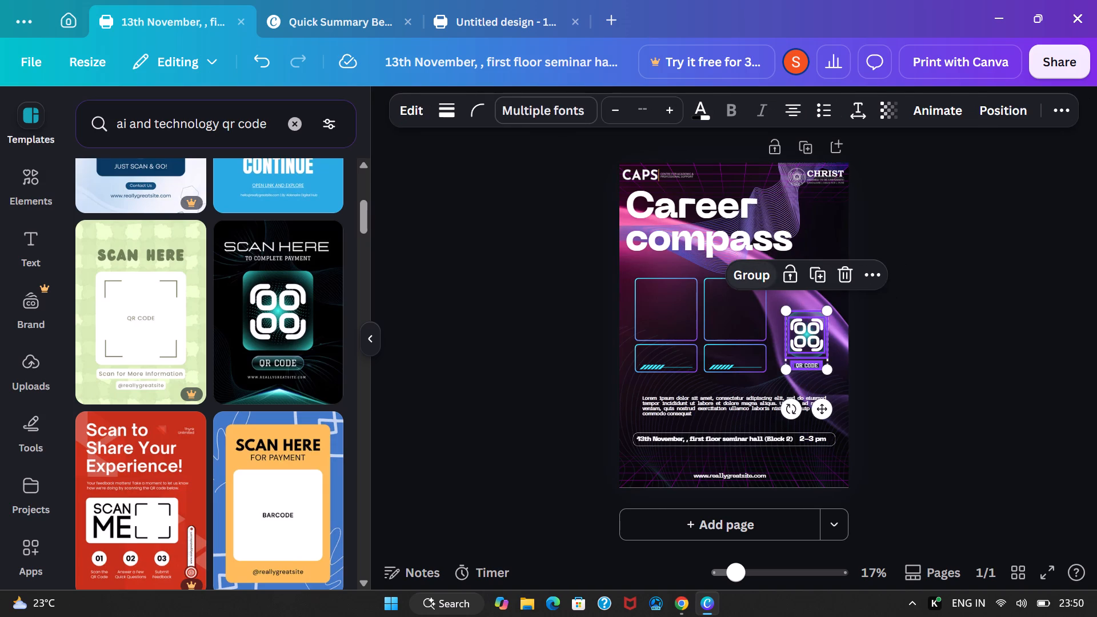
left_click(868, 366)
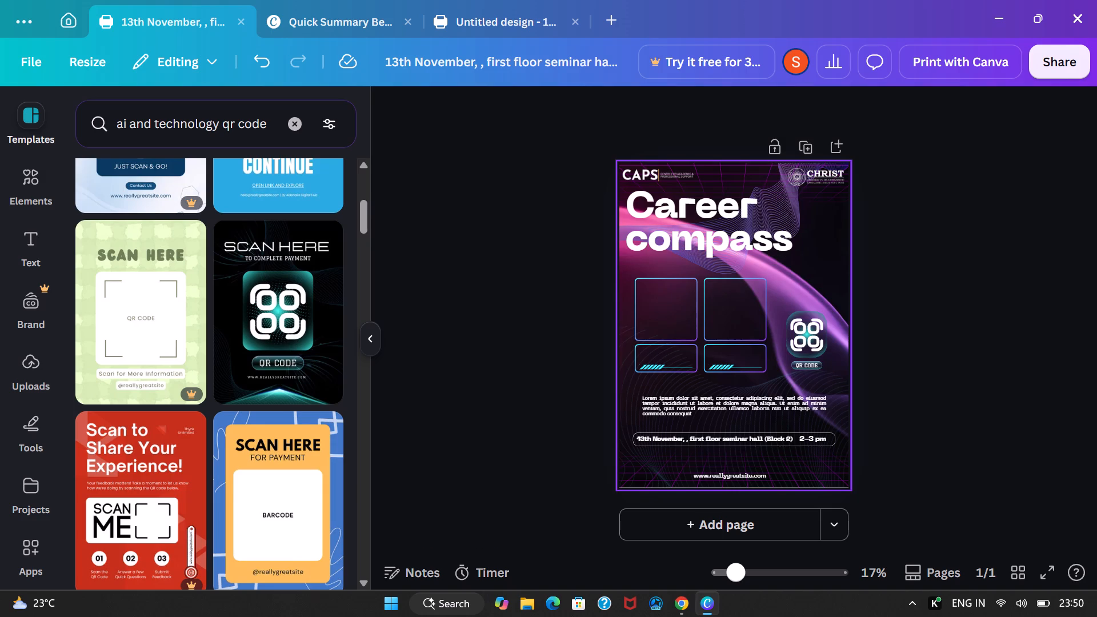
Collapse the template search results and capture a screenshot of the whole Career compass poster page.
left_click(369, 343)
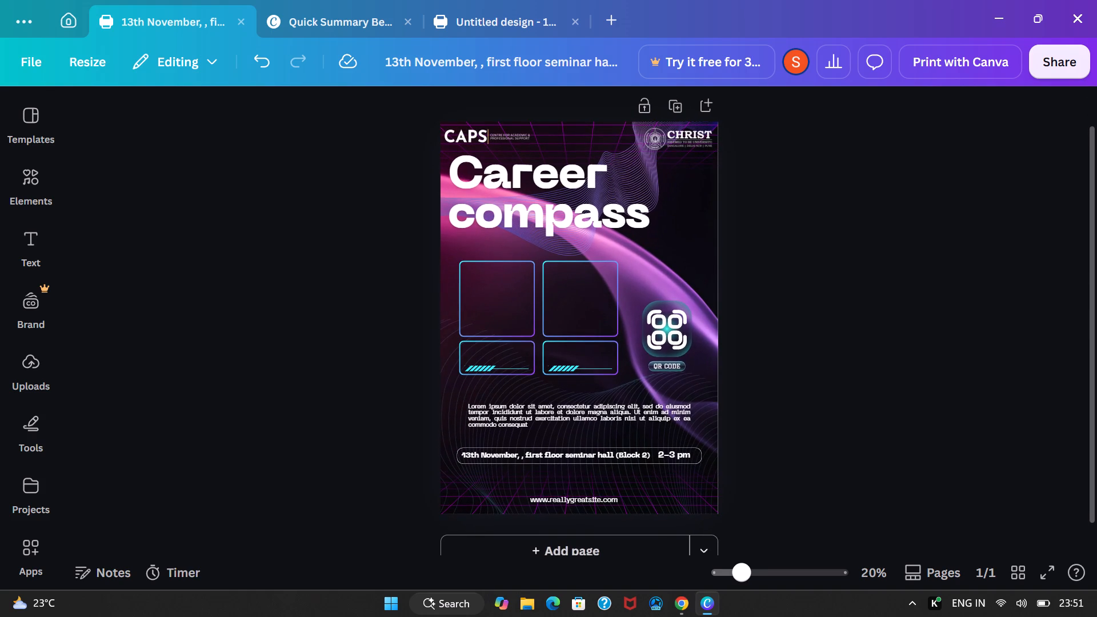
key("Print")
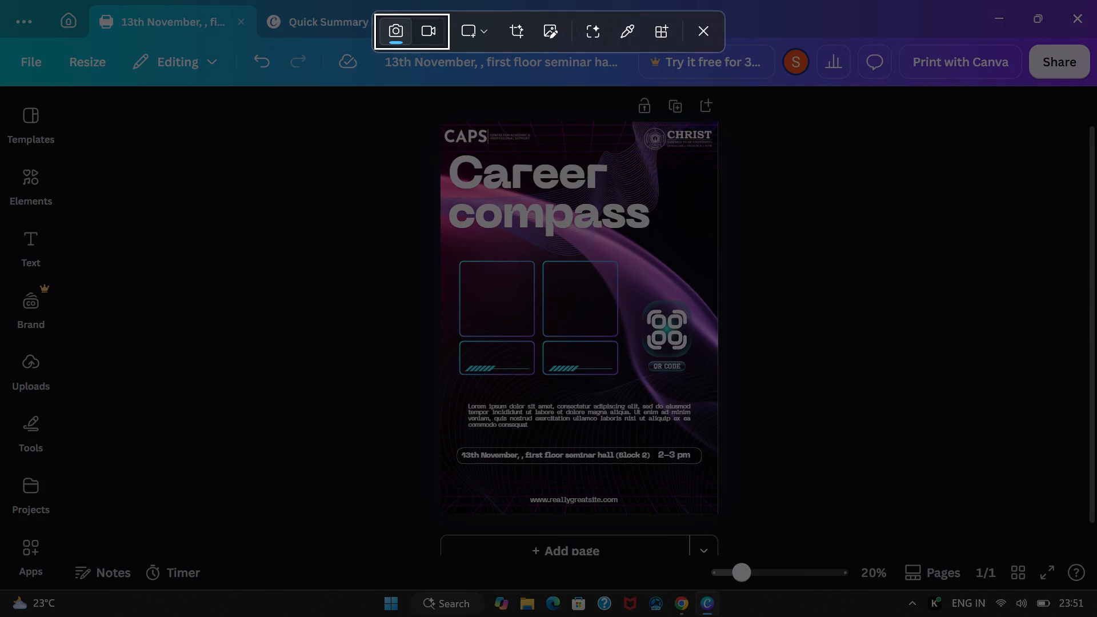
left_click_drag(430, 119, 724, 520)
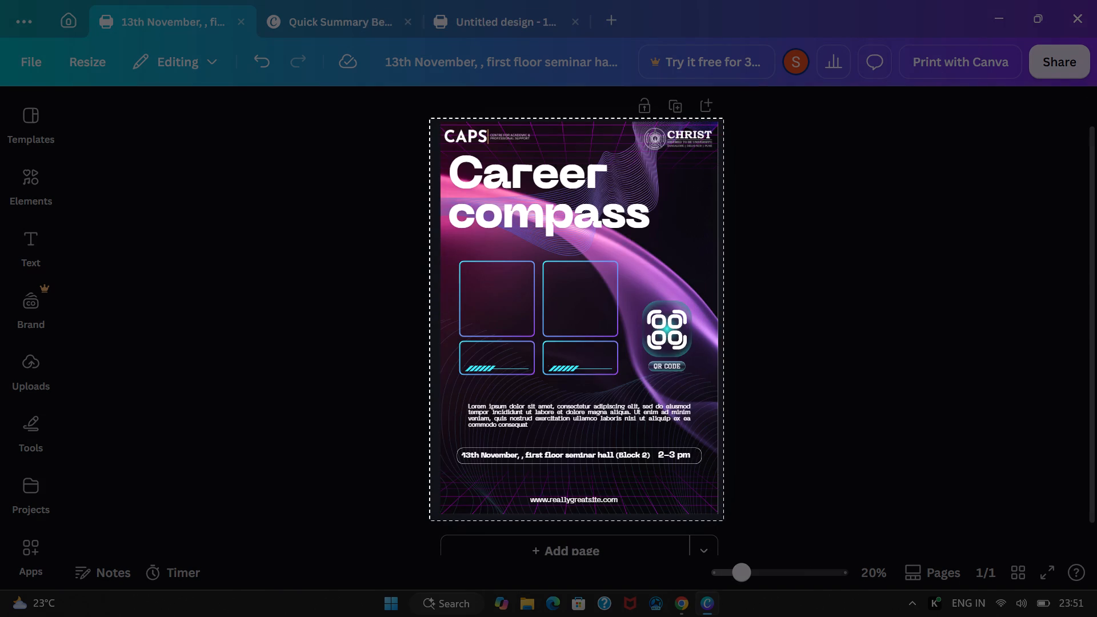
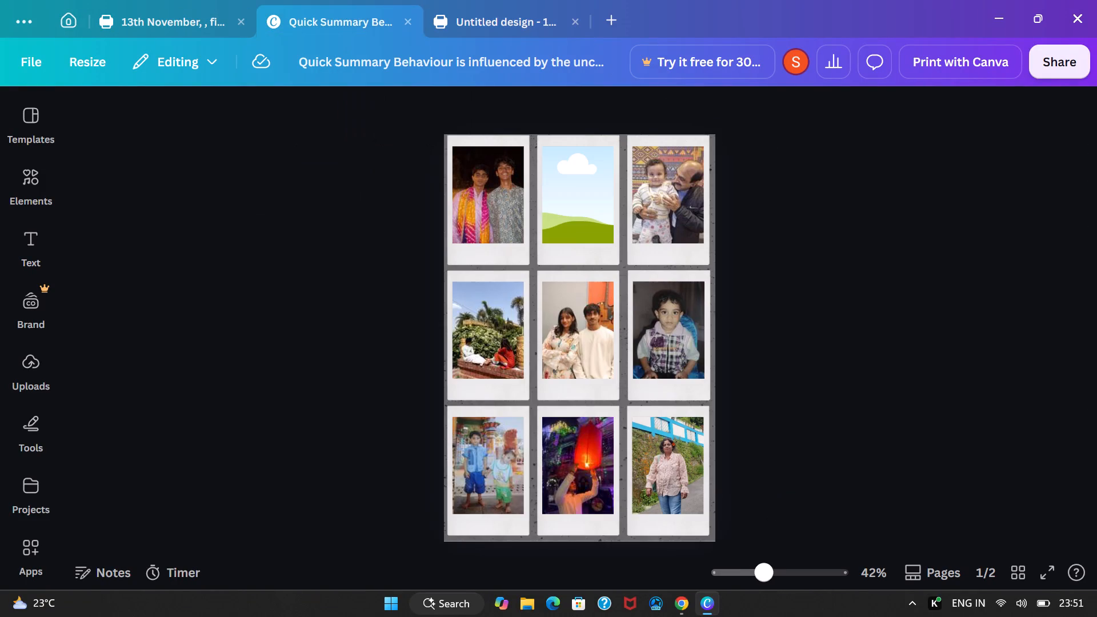
Switch to the untitled 11 x 8.5 in design containing the Popcomm 4.0 Apocalypse poster.
left_click(516, 9)
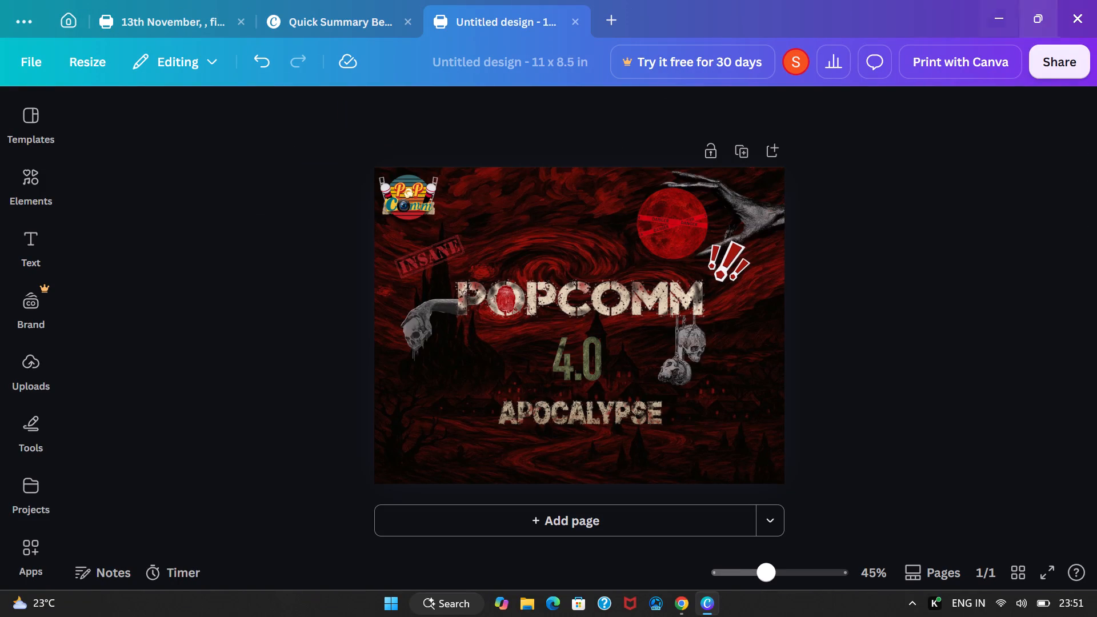